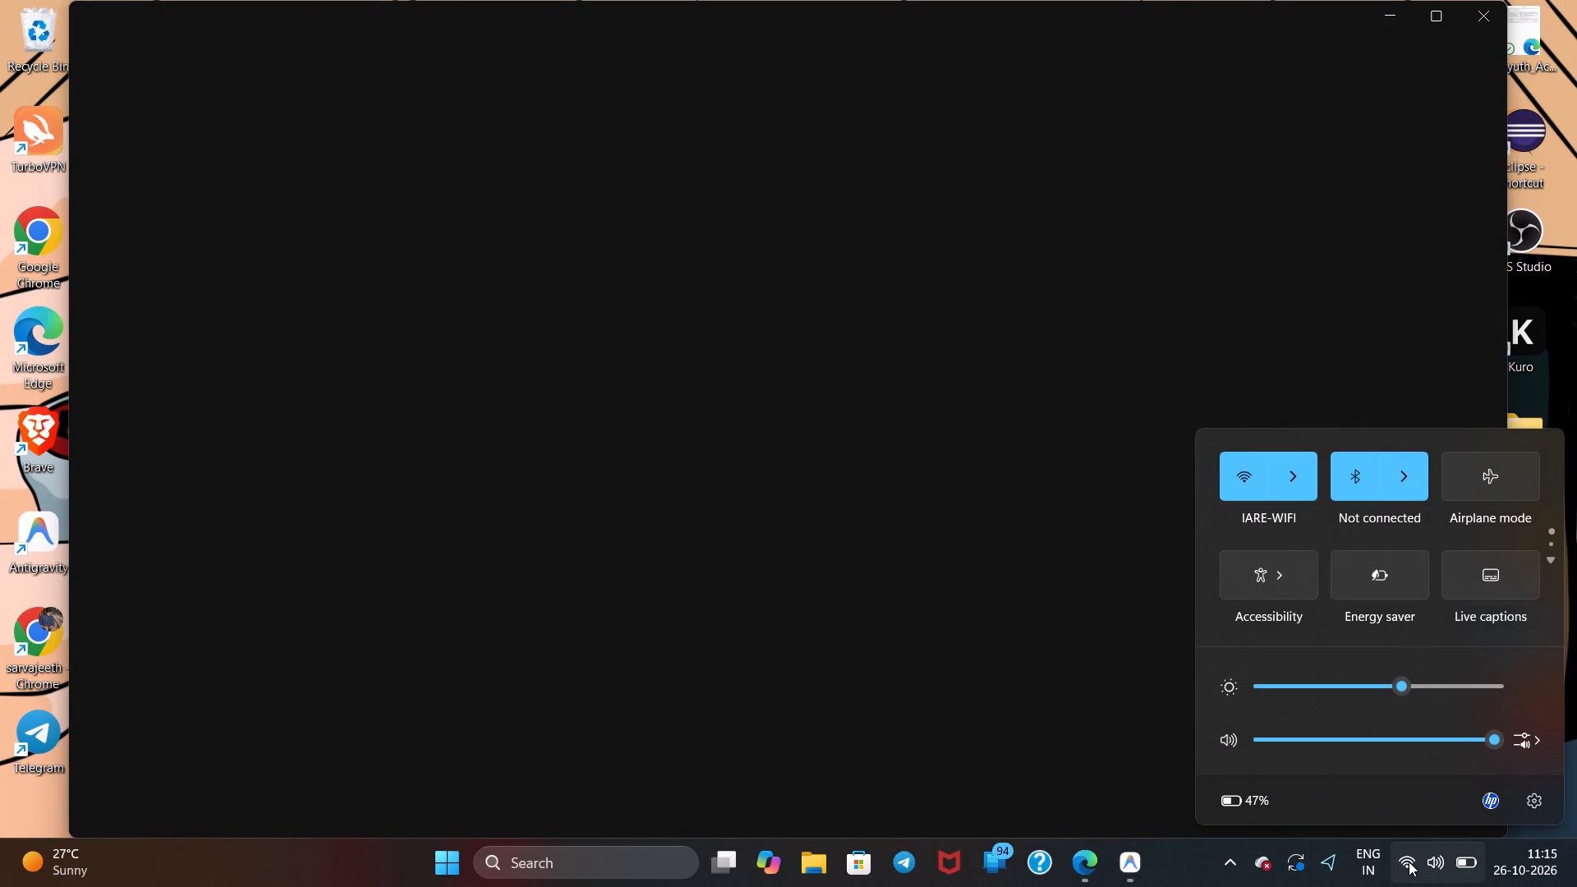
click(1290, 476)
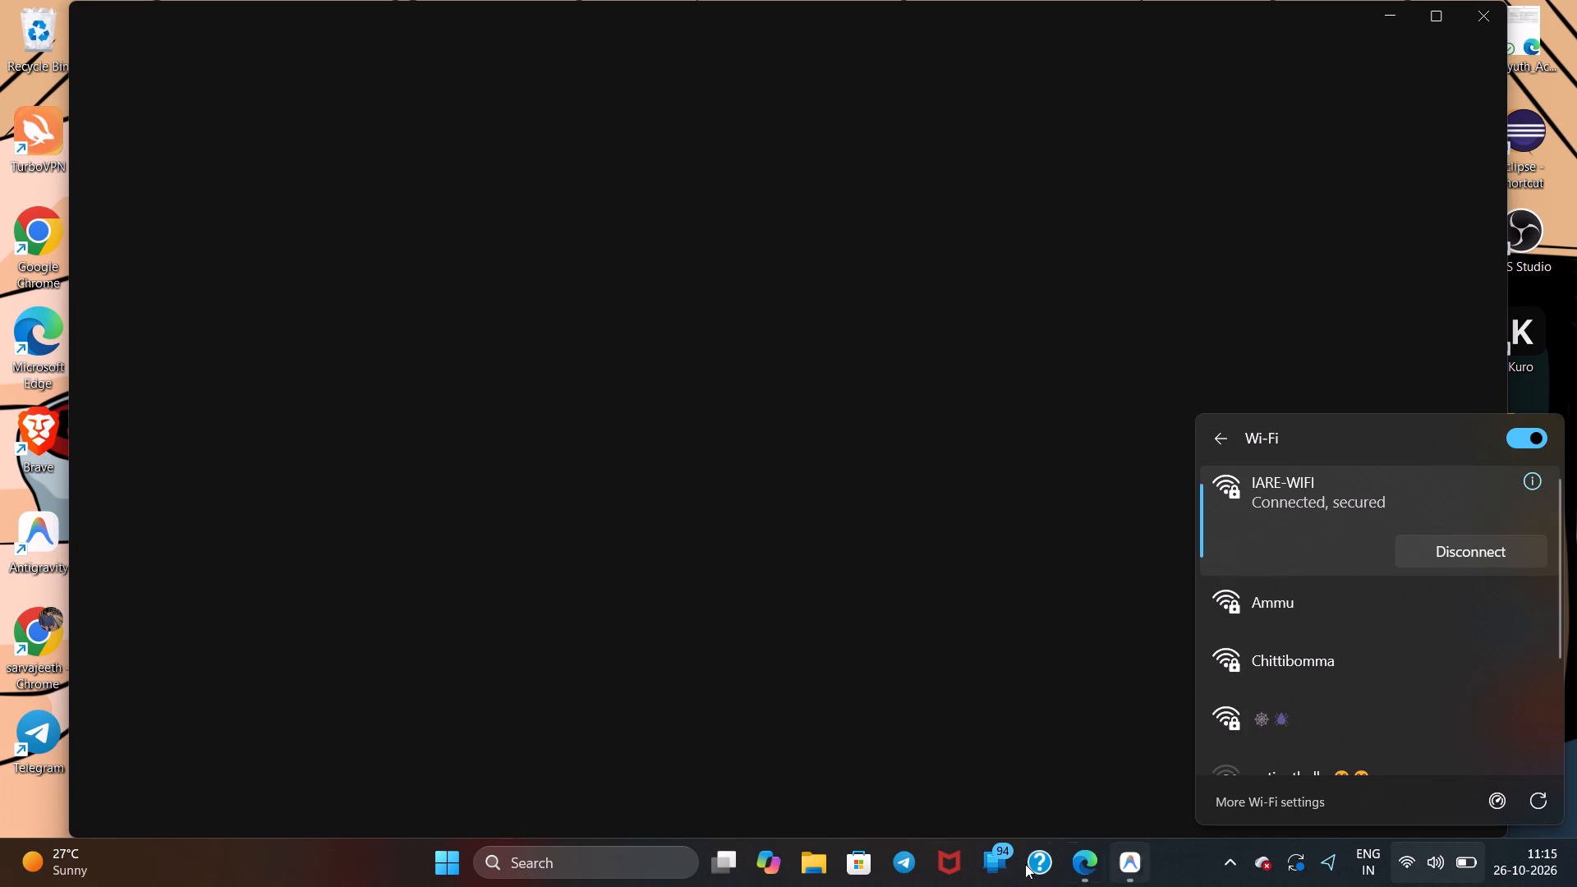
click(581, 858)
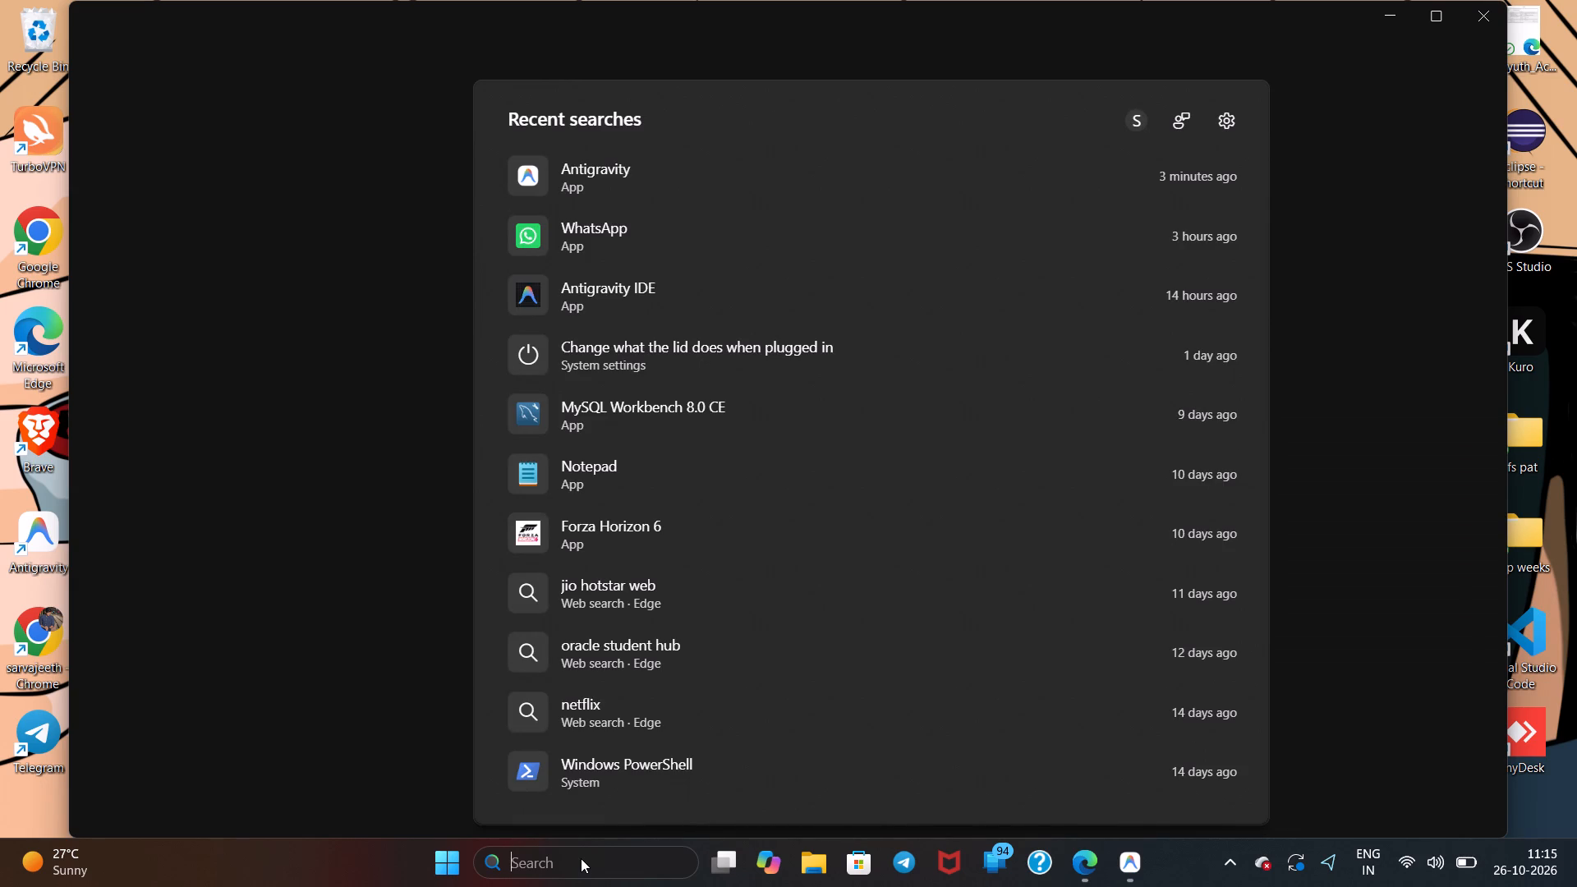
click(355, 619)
Look through the list of available Wi-Fi networks in the quick settings for one to connect to.
click(1405, 859)
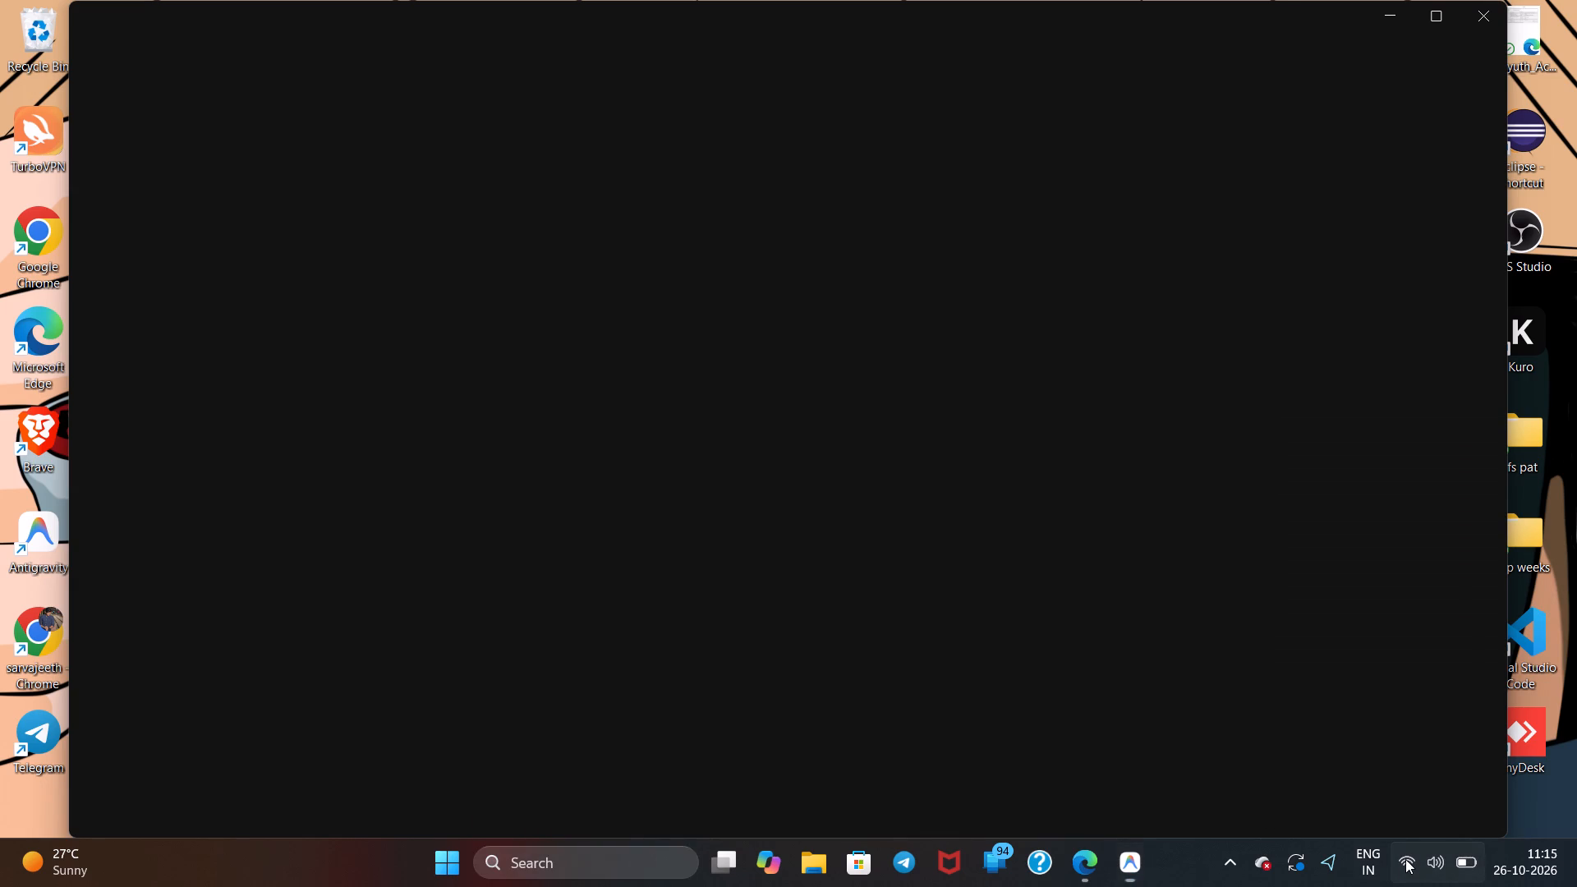
click(1280, 493)
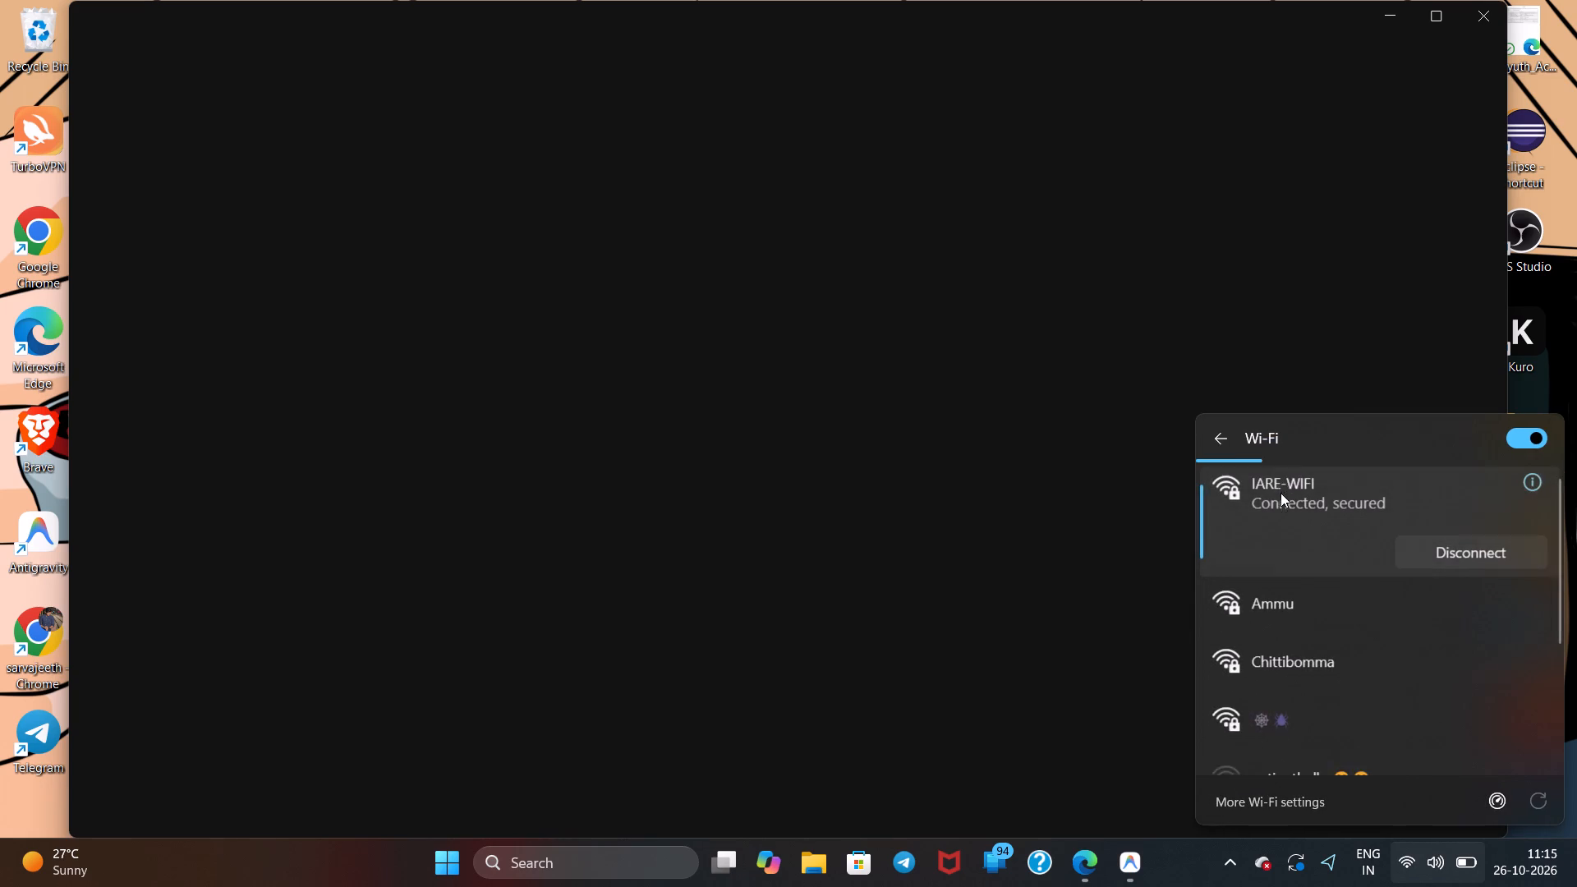
scroll(1299, 602, down, 3)
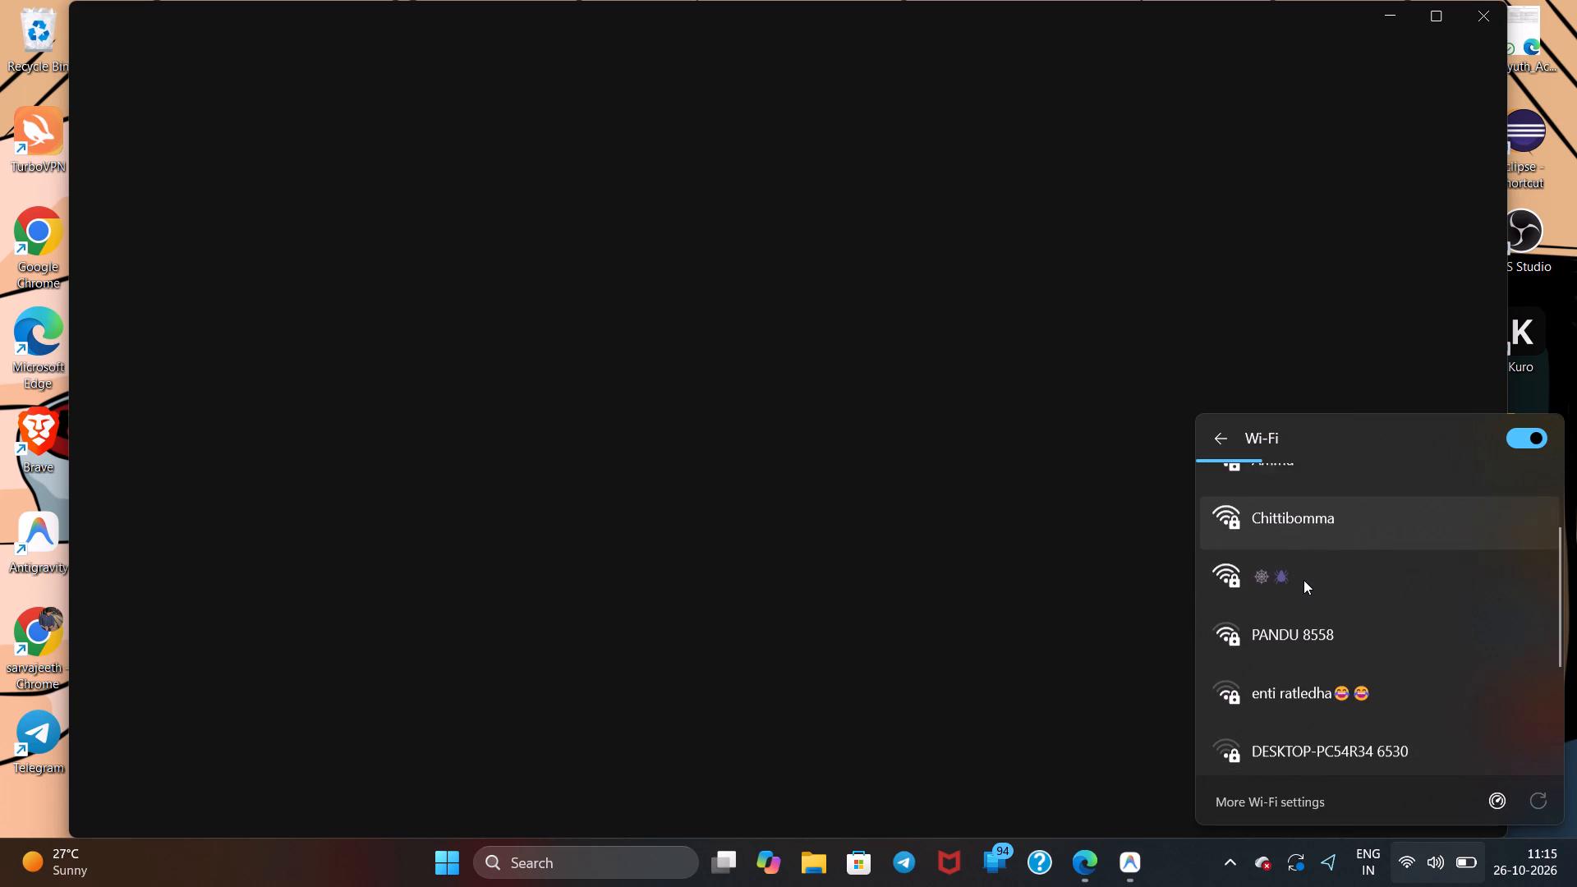
scroll(1303, 580, down, 4)
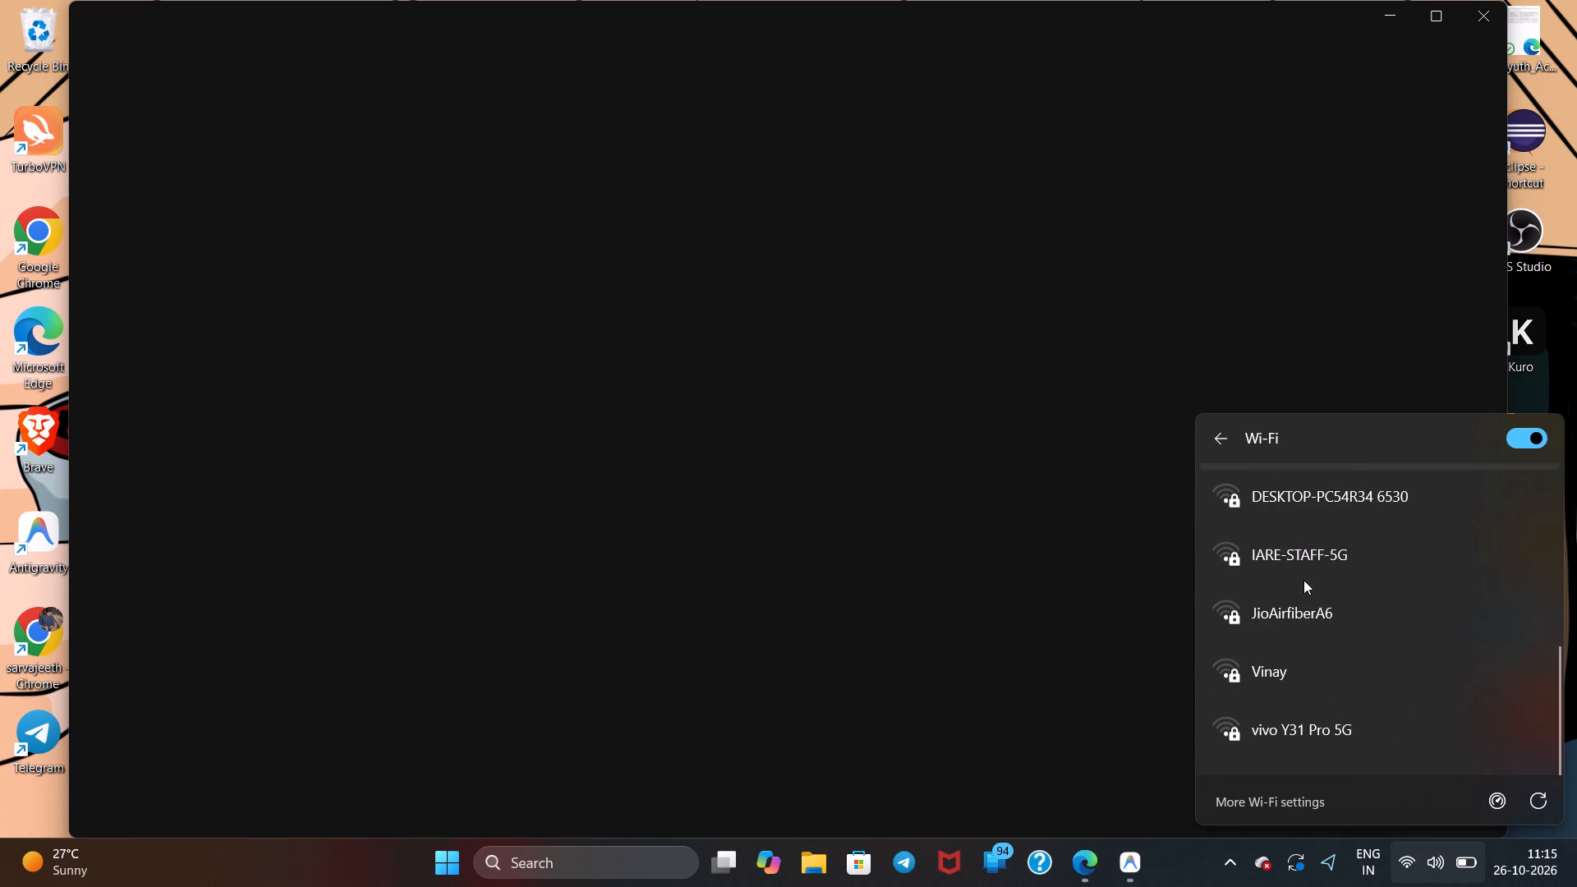
scroll(1303, 580, down, 1)
In the Windows Wi-Fi settings, show the available networks and connect to ARR with automatic connection enabled.
click(1310, 794)
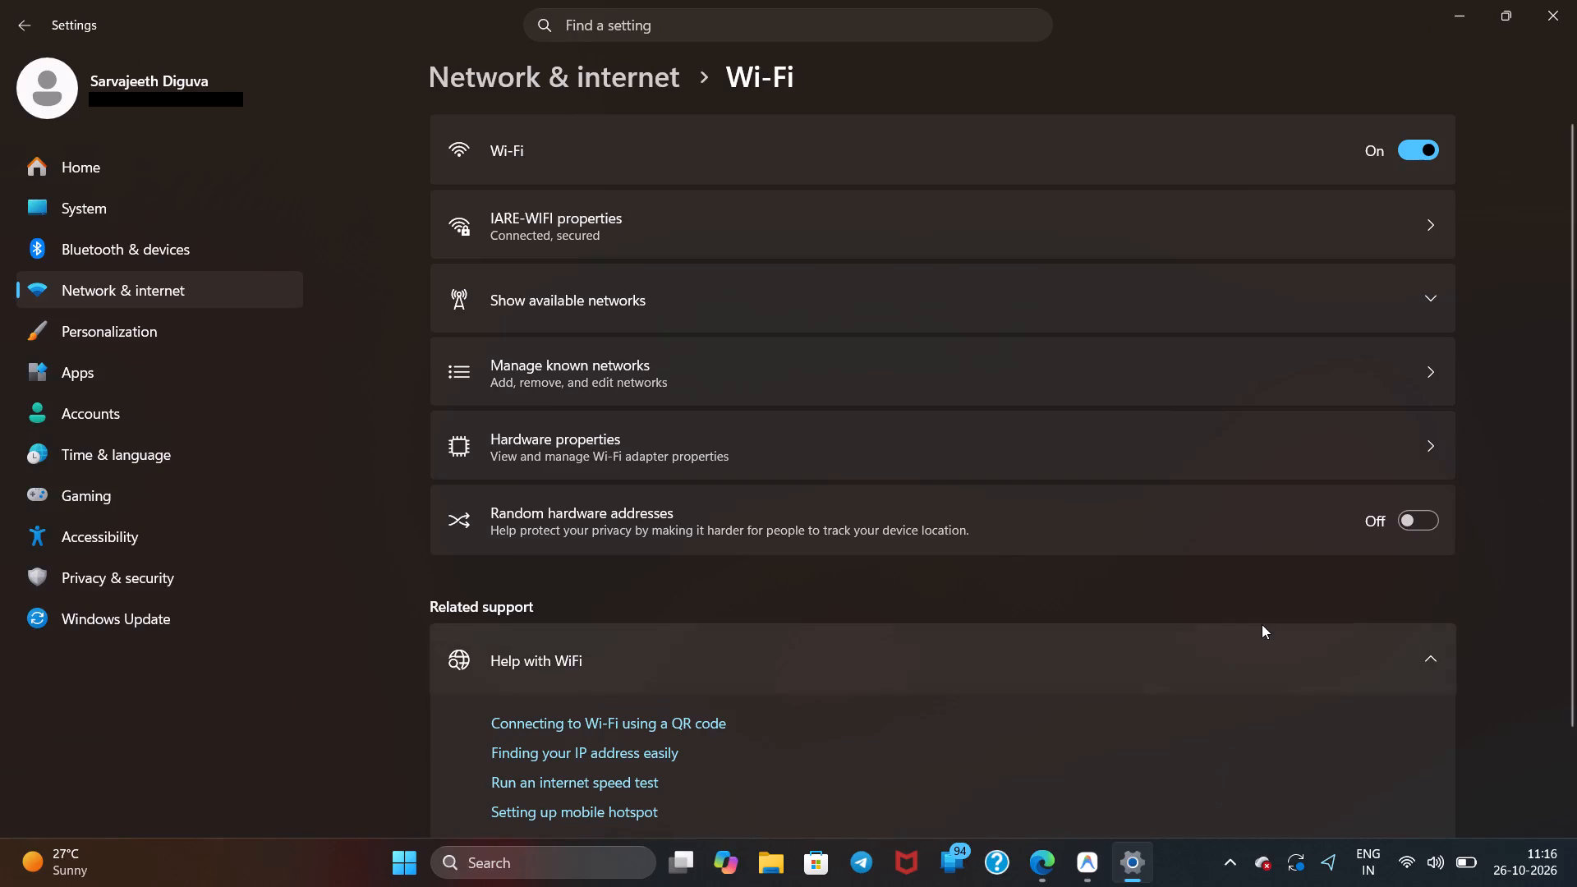
click(1097, 301)
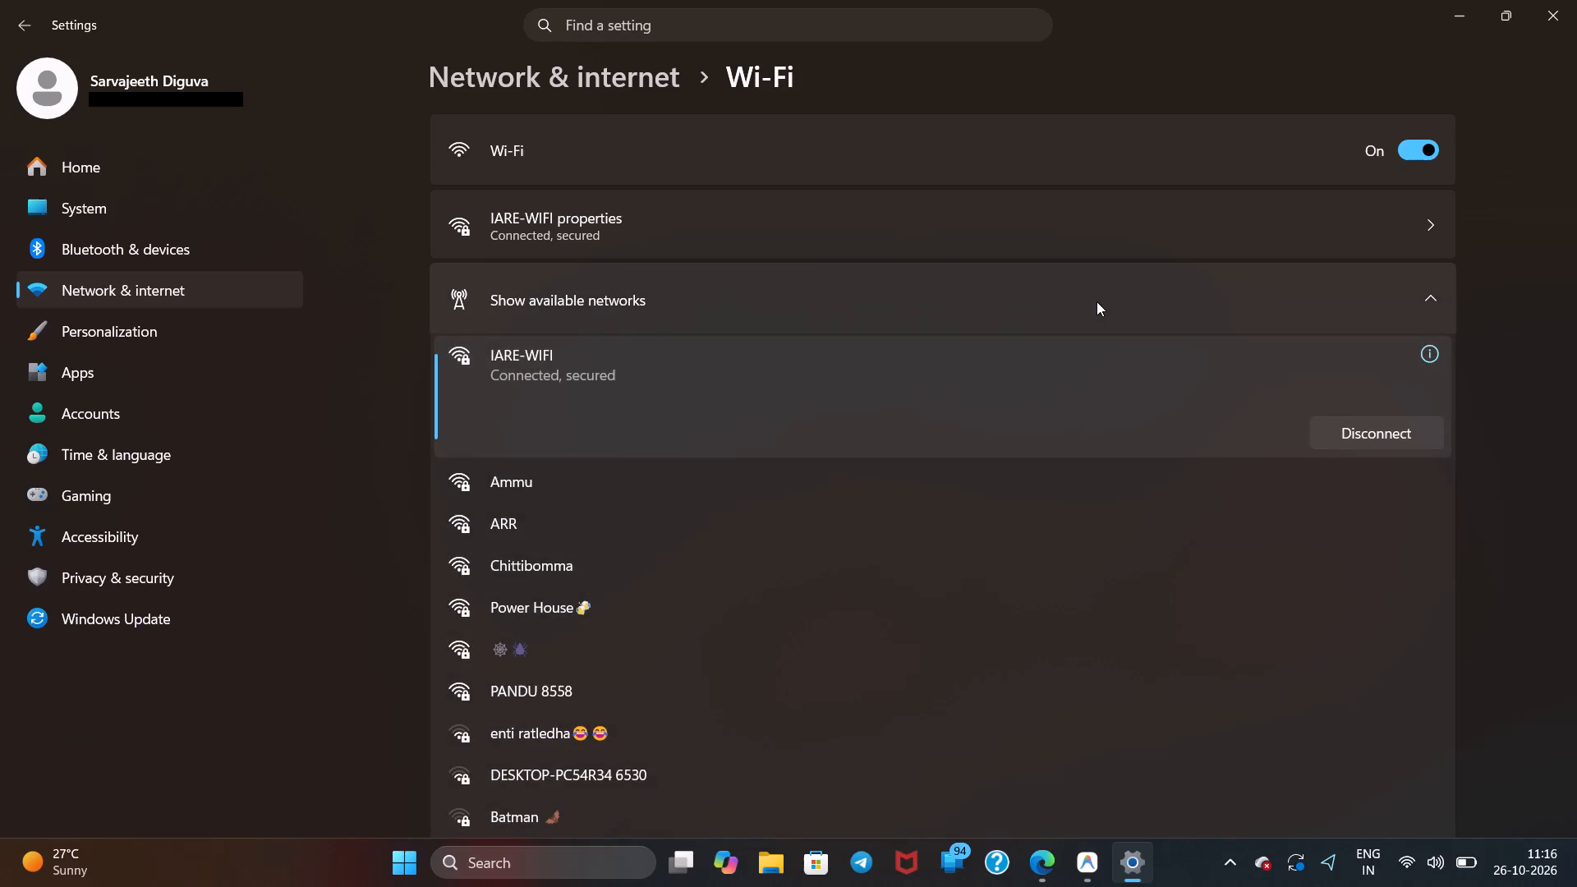
click(702, 527)
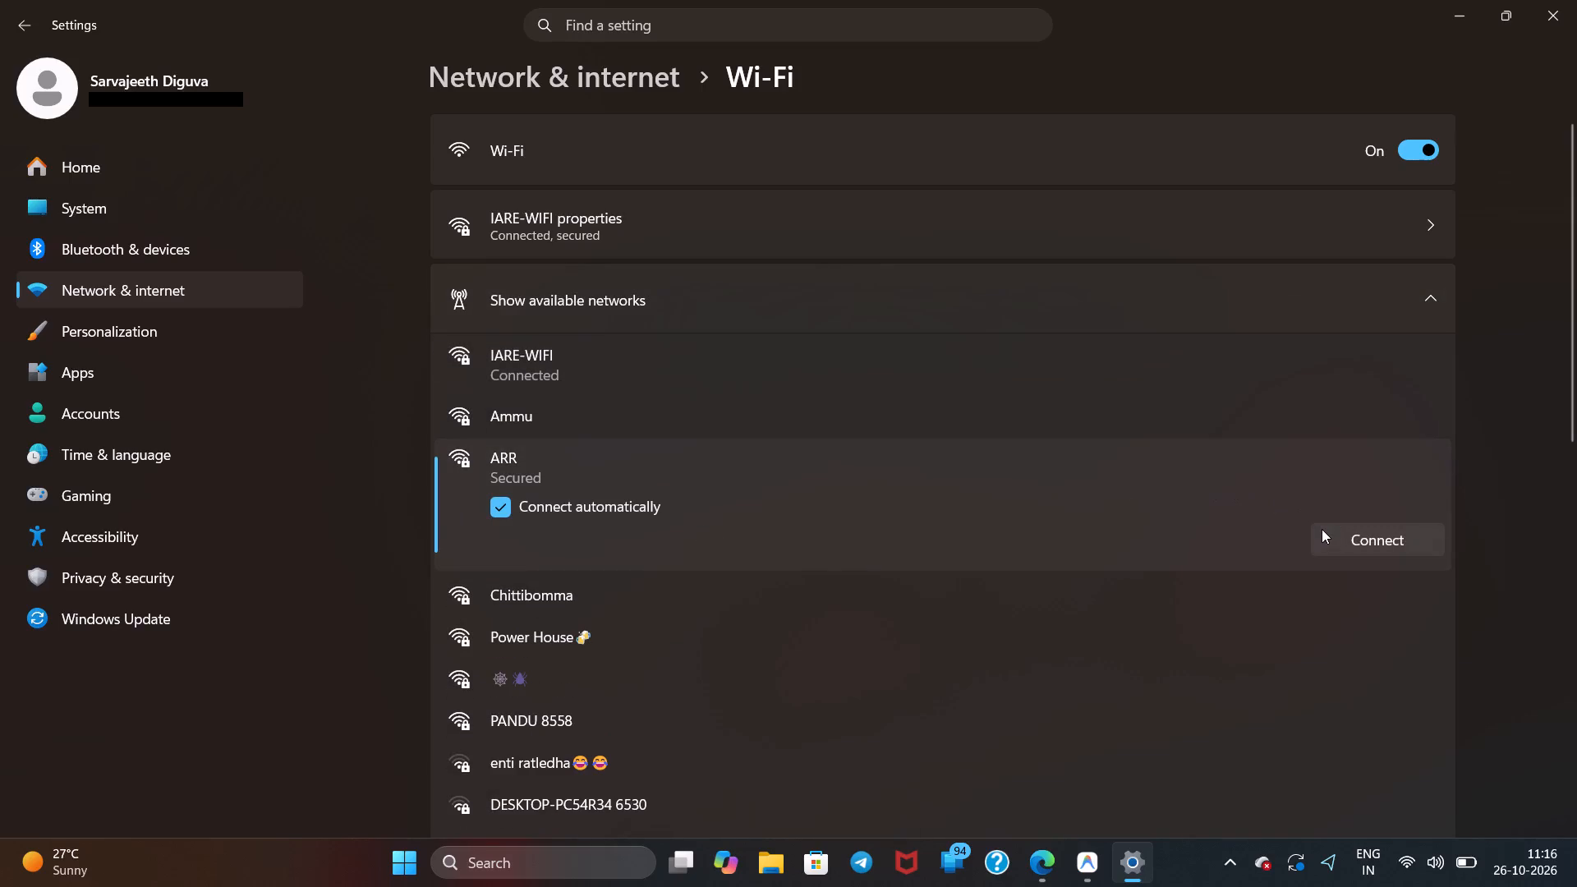
click(1321, 534)
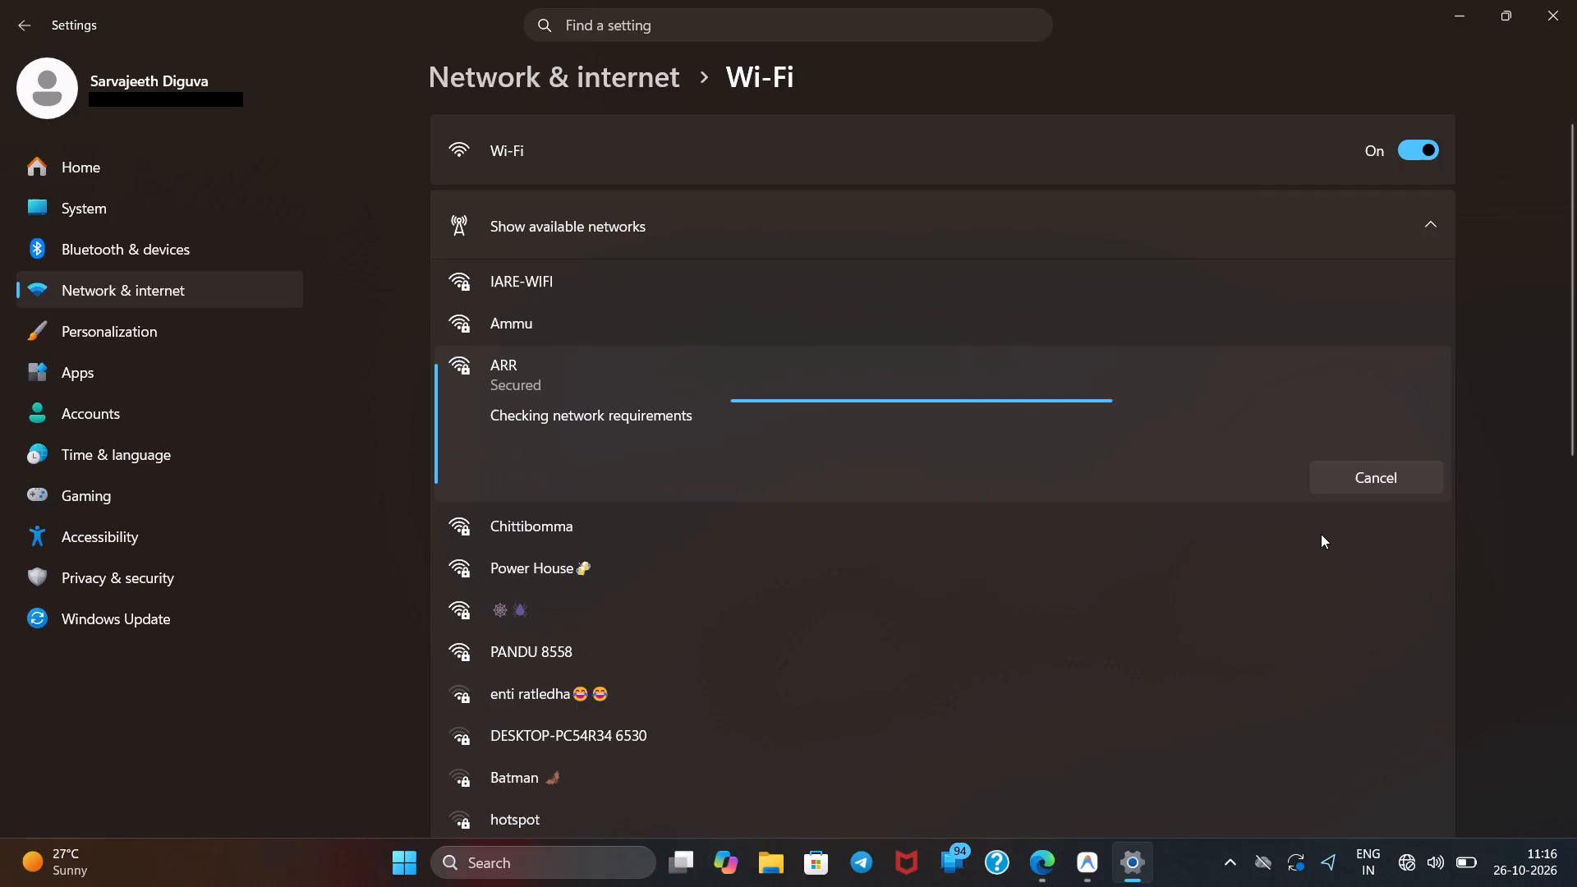
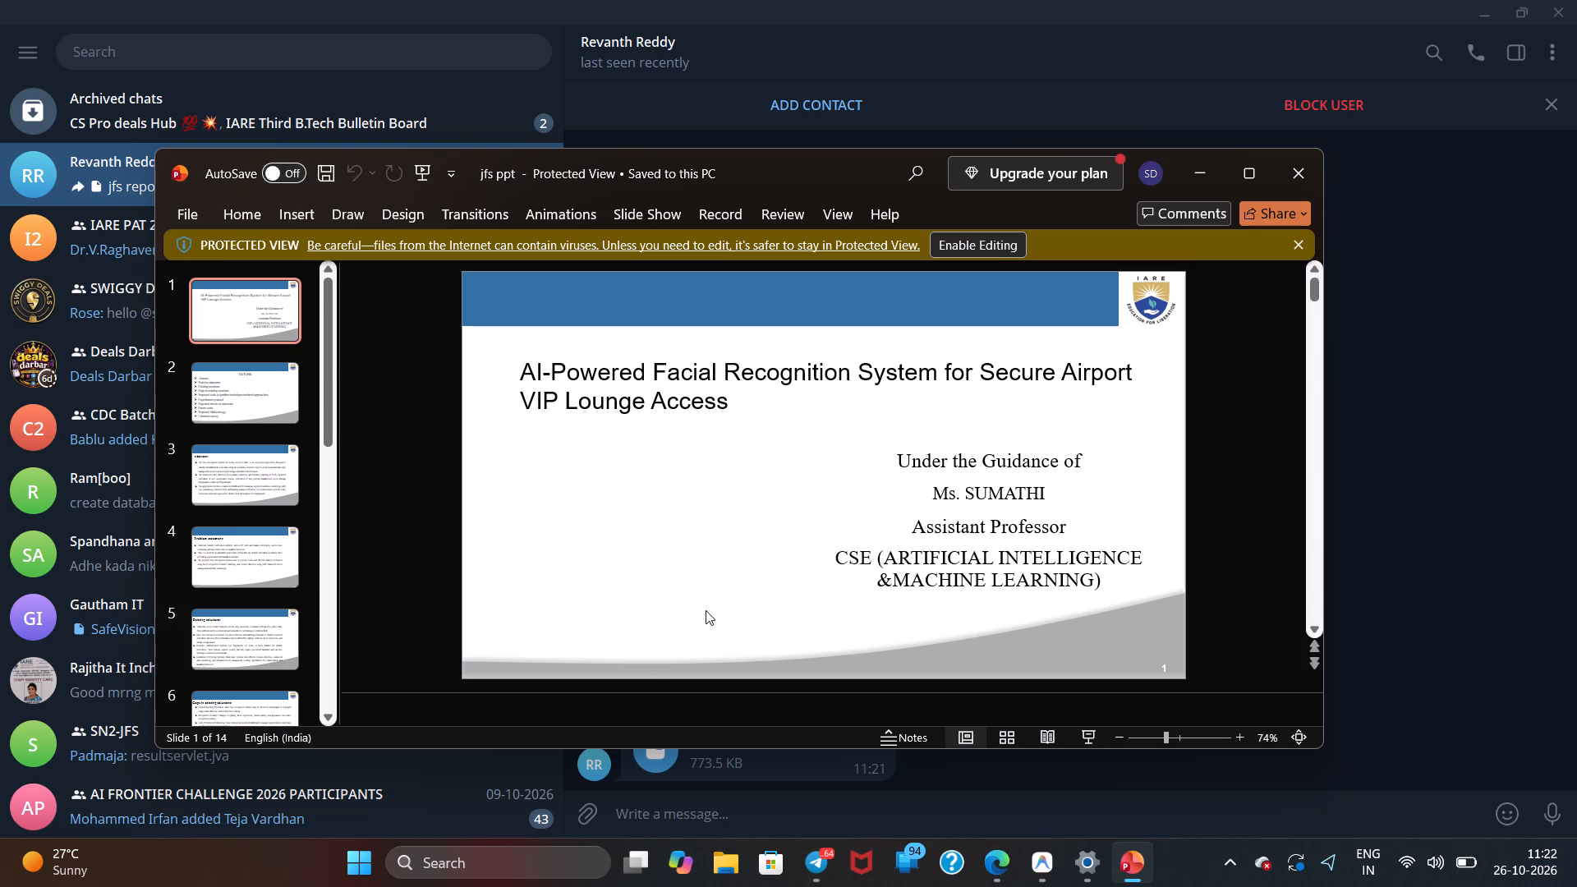
In PowerPoint, view the outline slide, slide 2, of the jfs ppt presentation on the airport VIP lounge facial recognition system.
scroll(706, 610, down, 1)
click(247, 396)
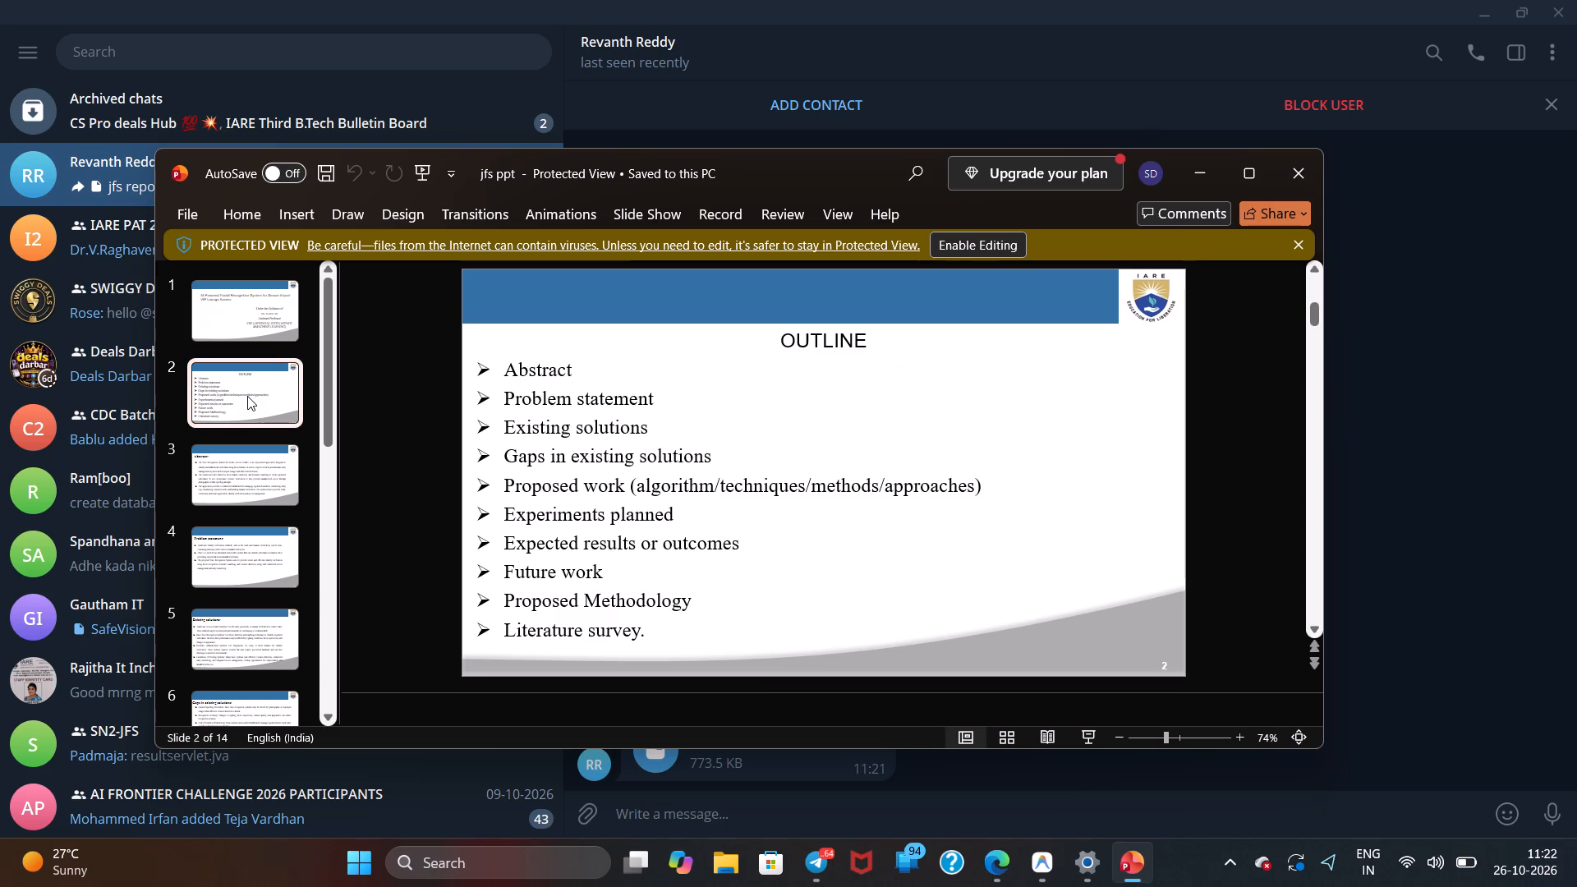
In PowerPoint, go to the title slide of the jfs ppt presentation and skim the slide thumbnails.
click(251, 322)
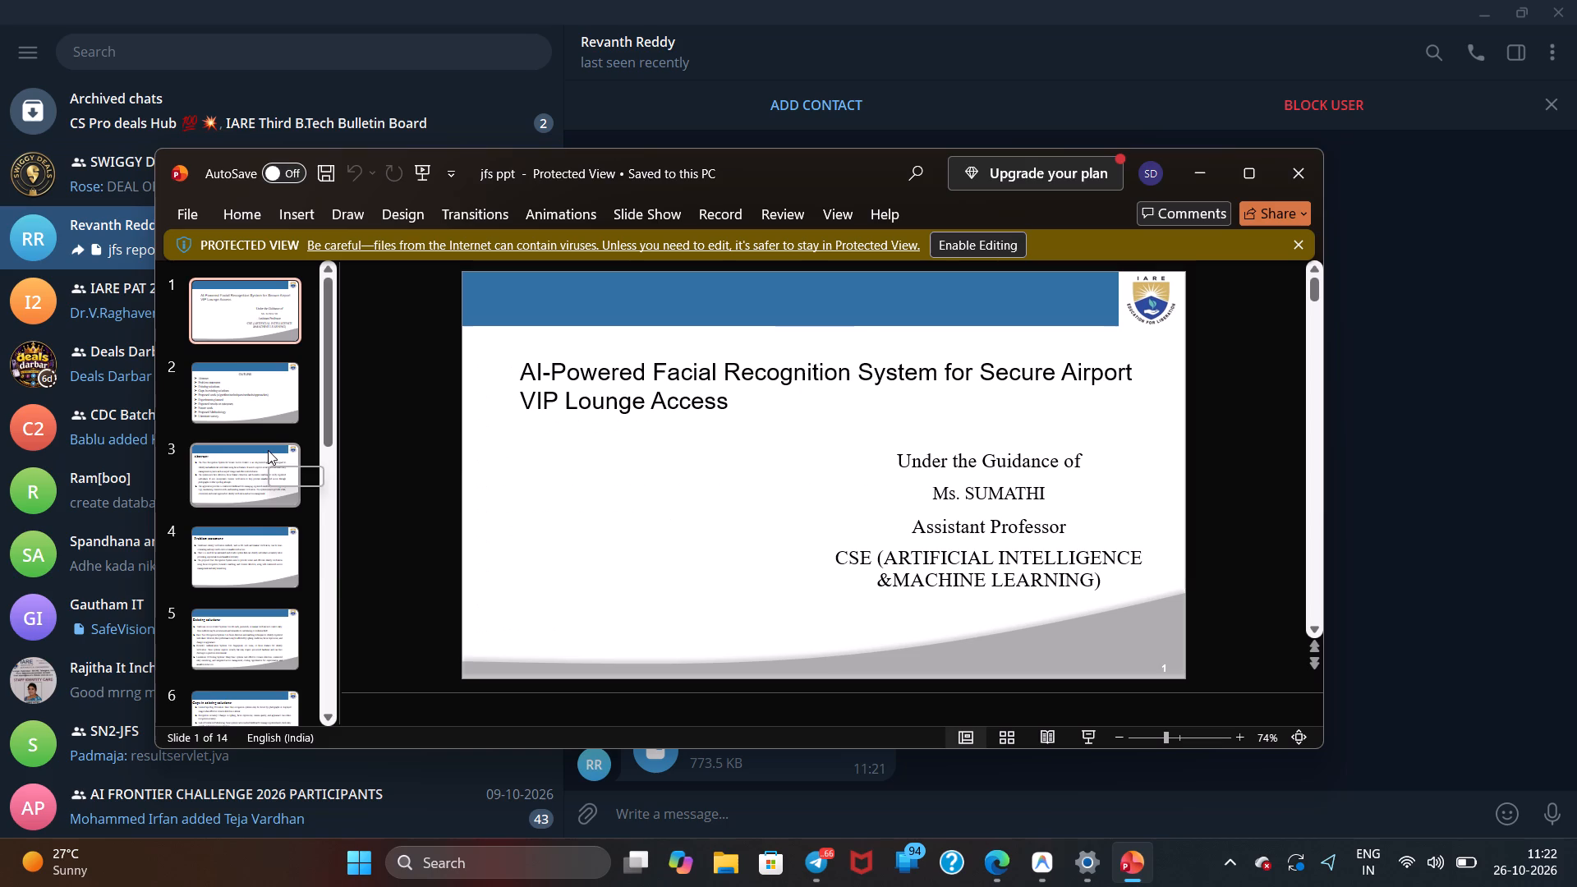
scroll(268, 450, down, 15)
scroll(268, 450, up, 18)
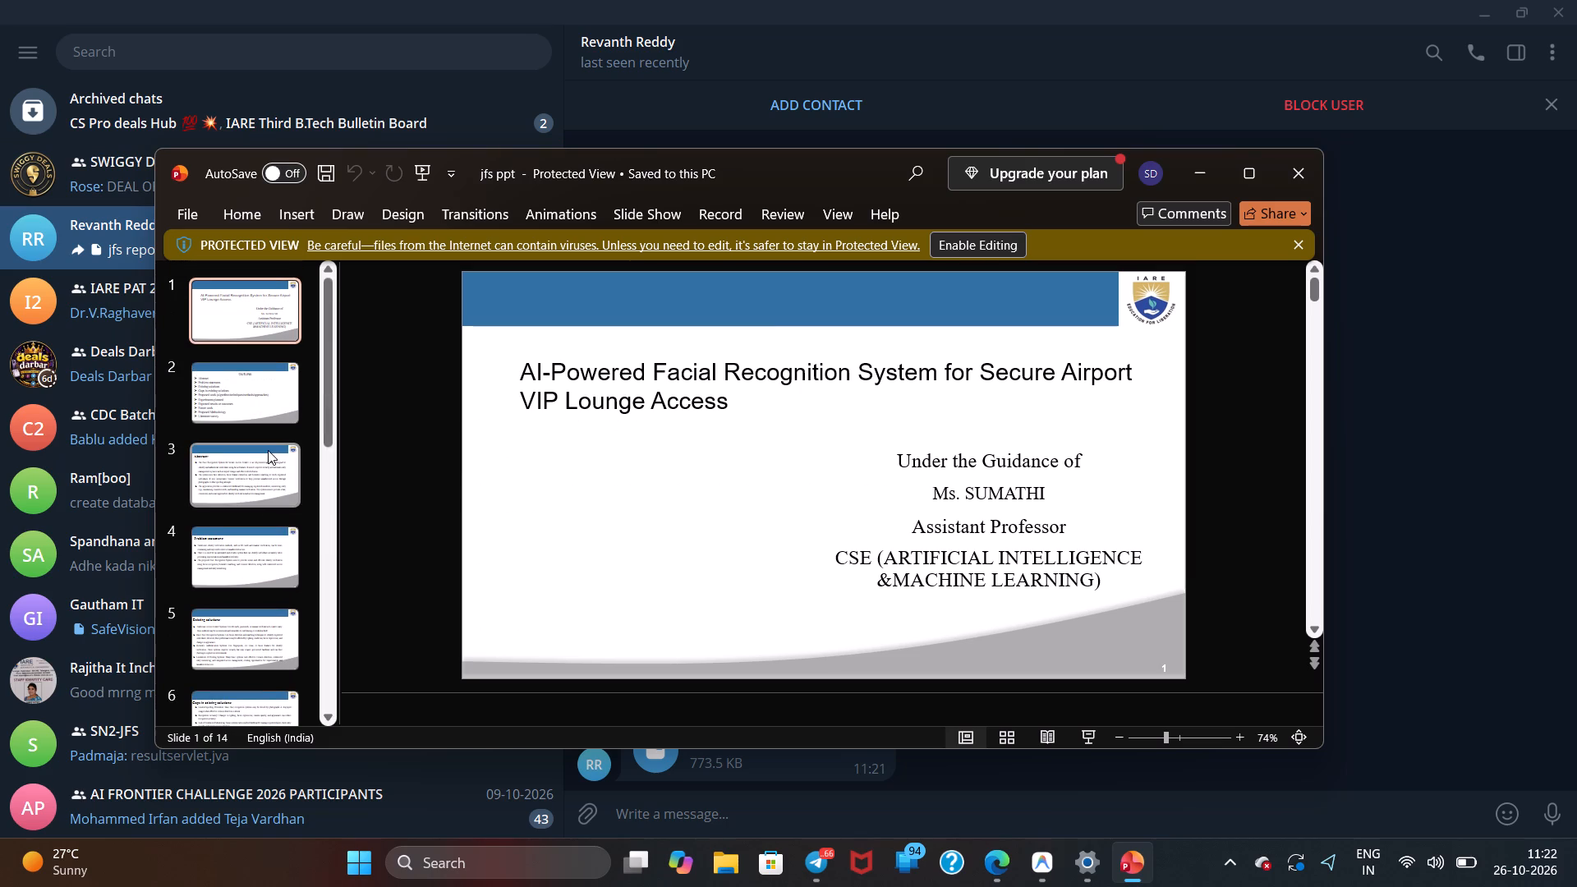
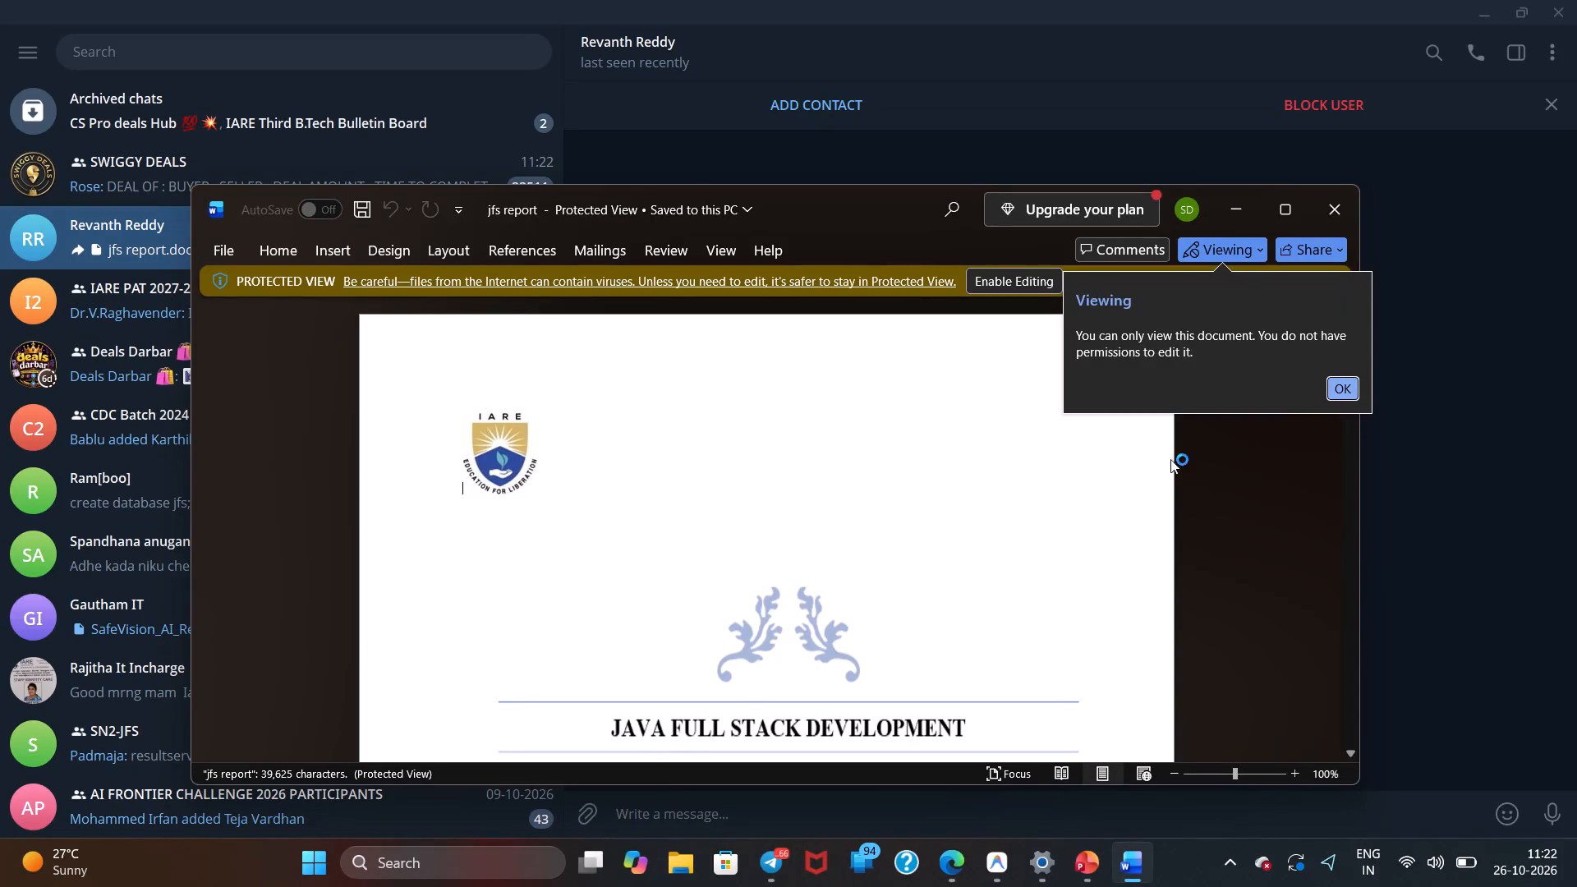
Maximize the jfs report document, enable editing and skim its opening pages around the student name list.
click(1347, 399)
scroll(1038, 512, down, 1)
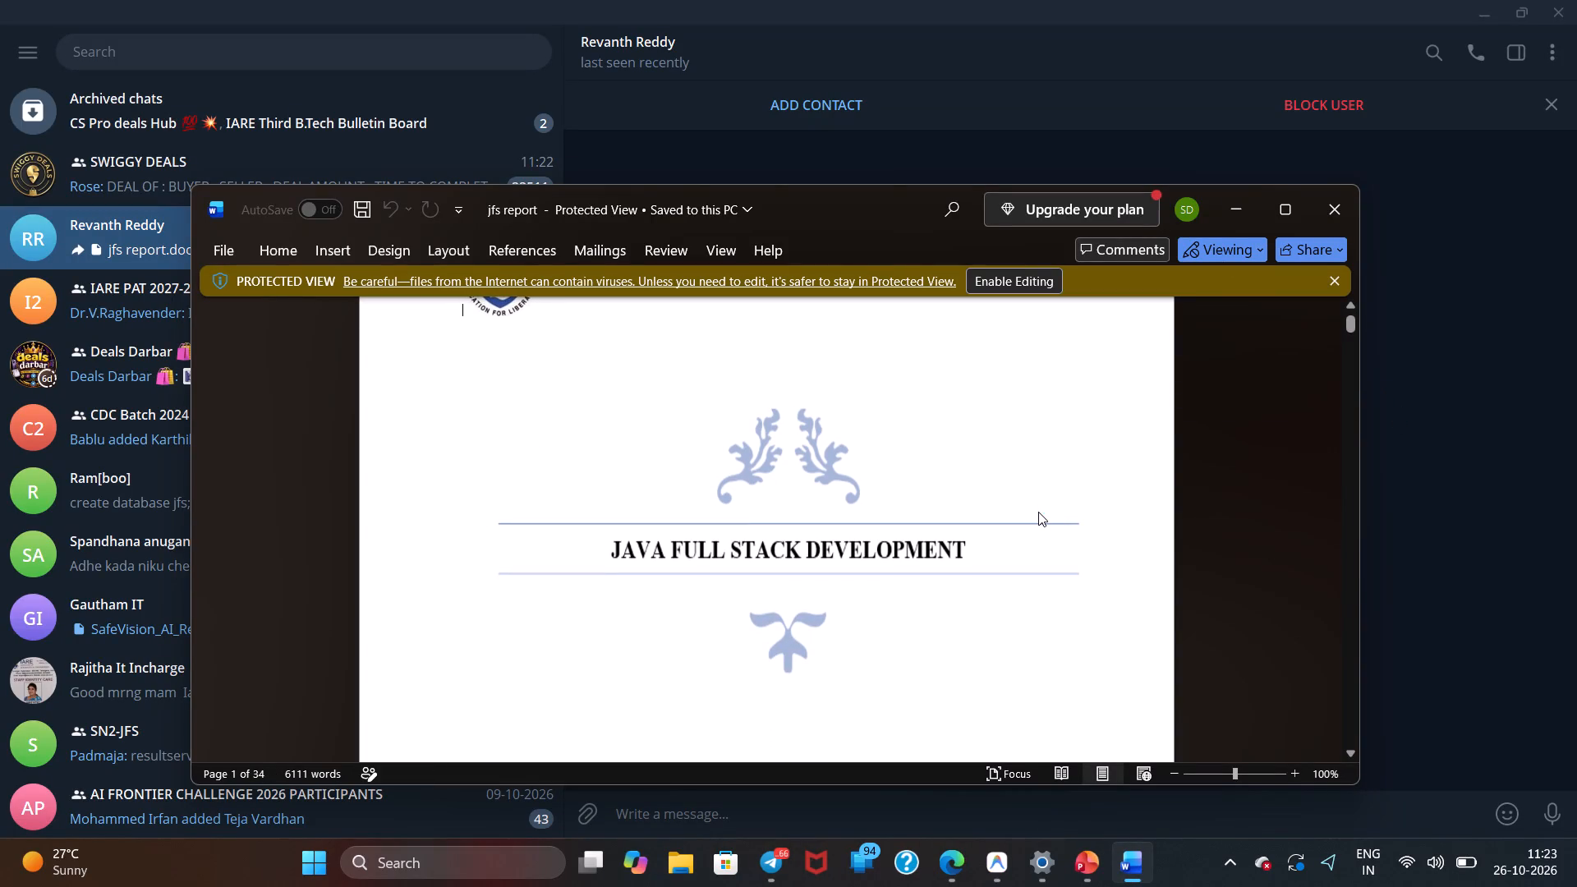
click(1278, 225)
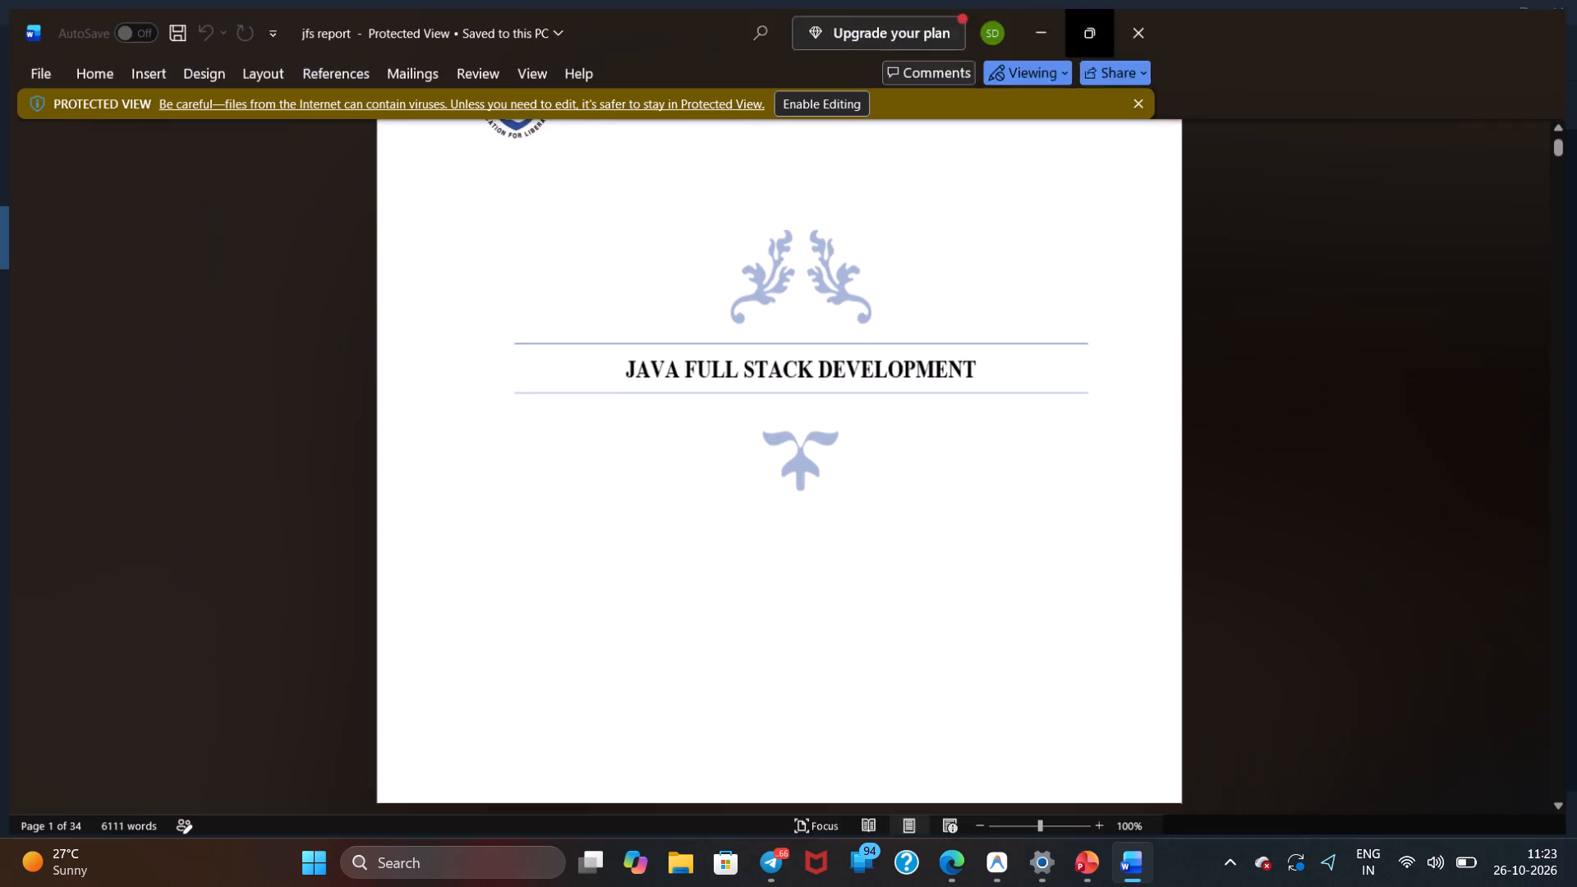
click(844, 94)
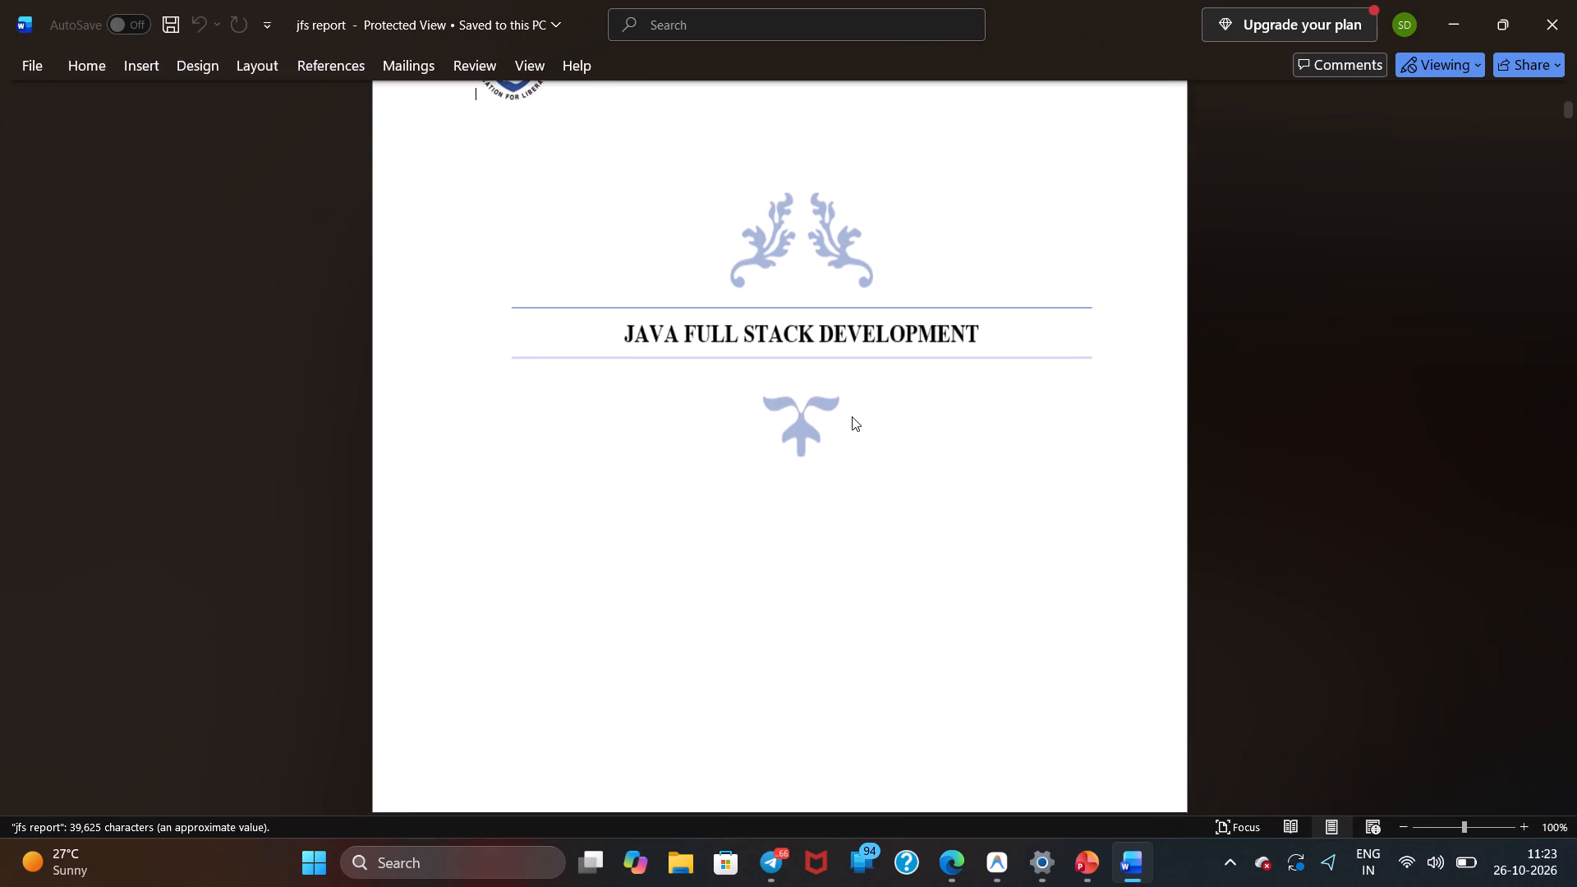
scroll(852, 416, down, 14)
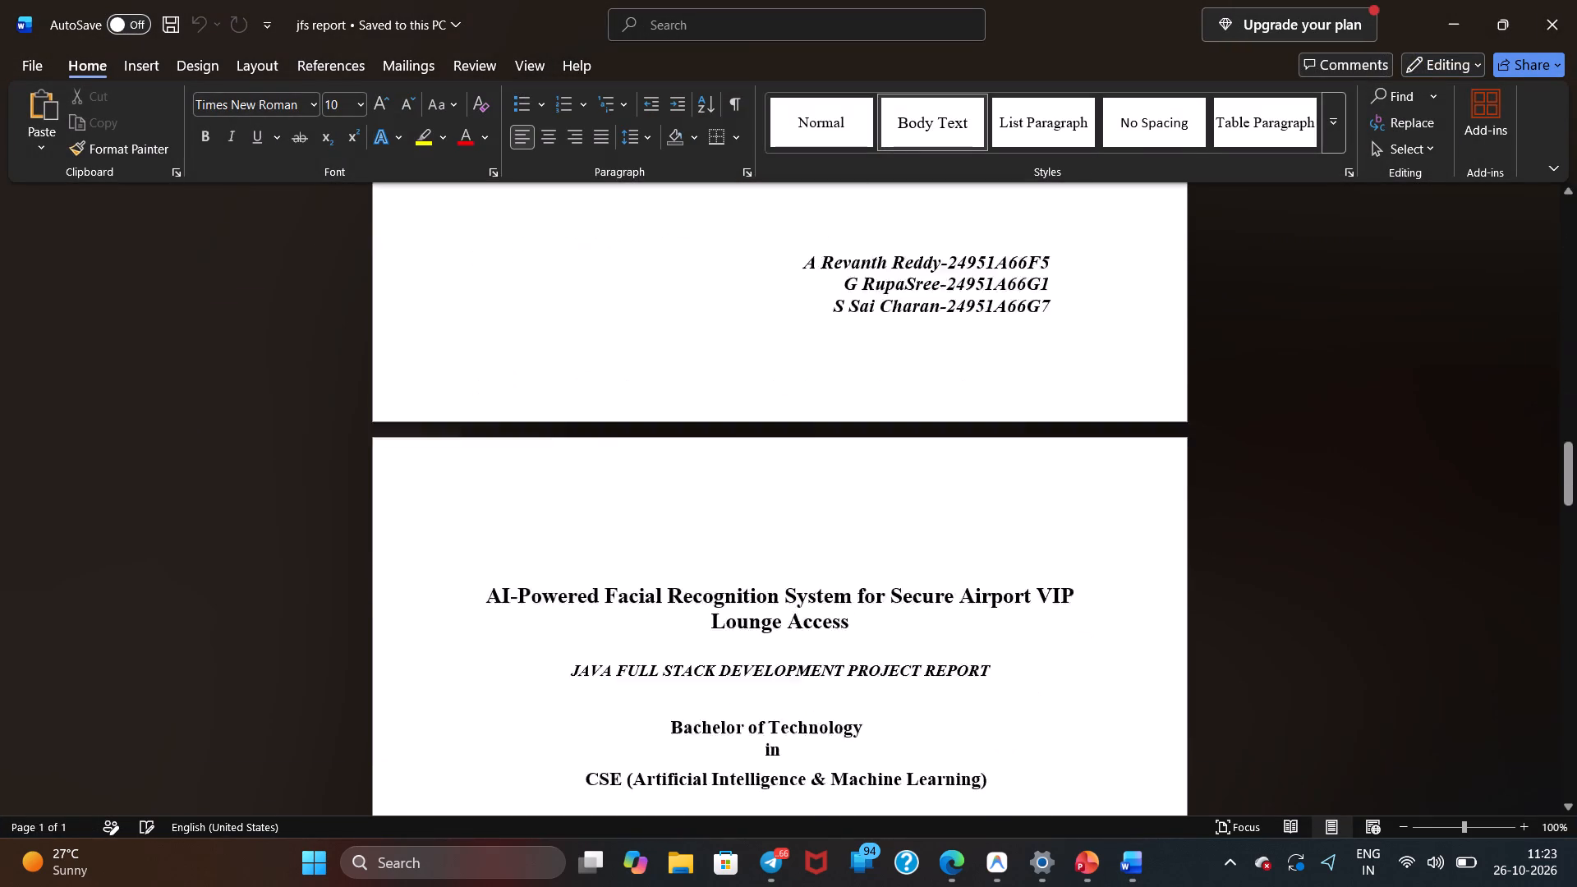
scroll(852, 416, down, 10)
scroll(852, 416, up, 2)
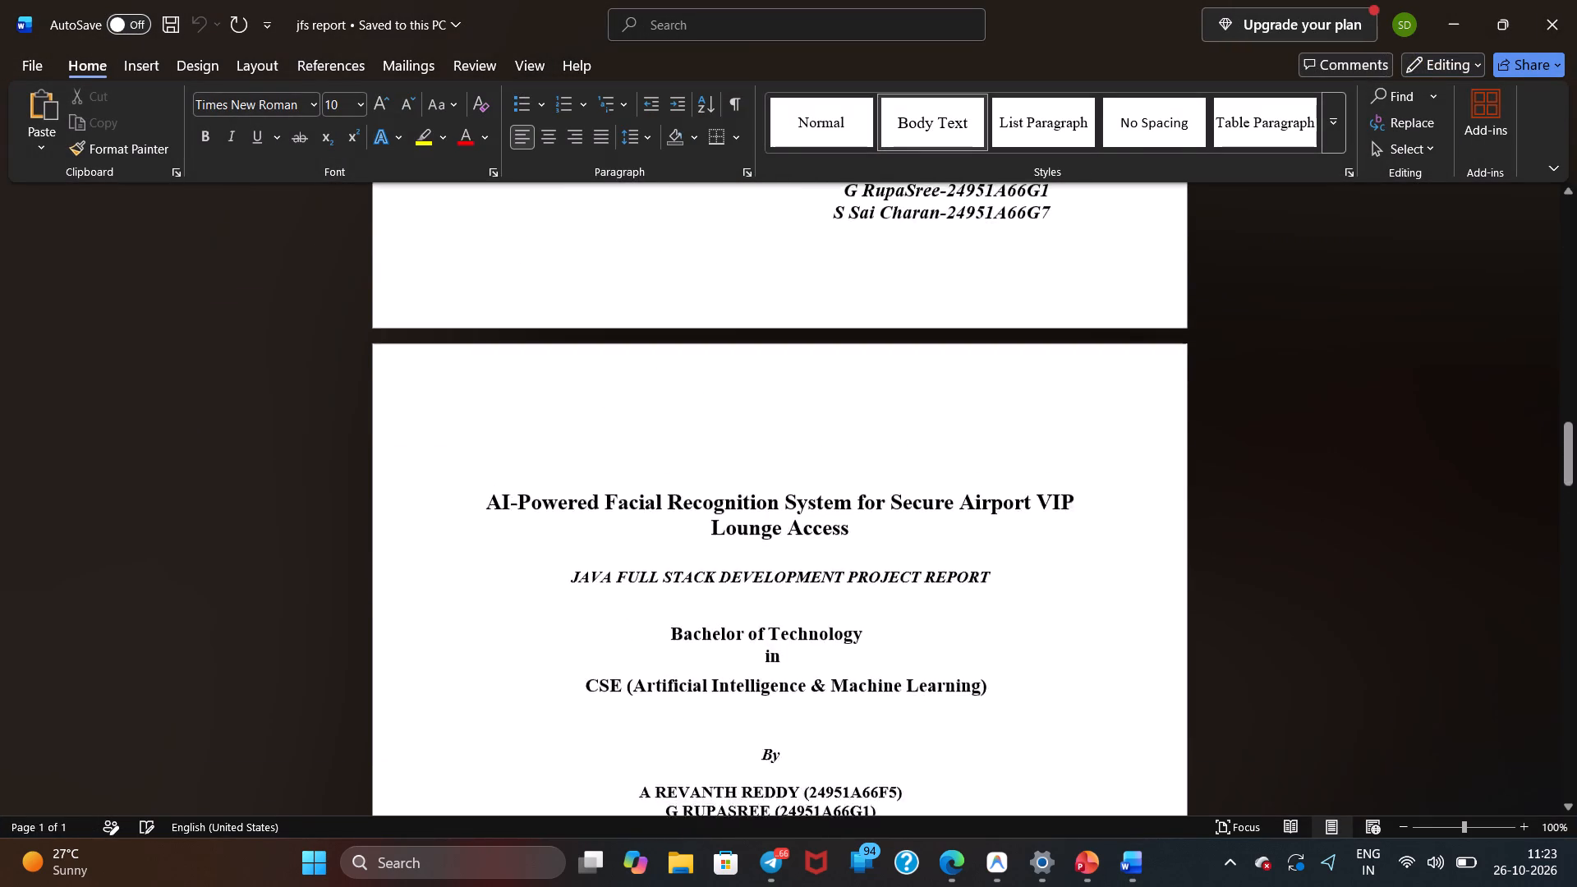
scroll(852, 416, up, 3)
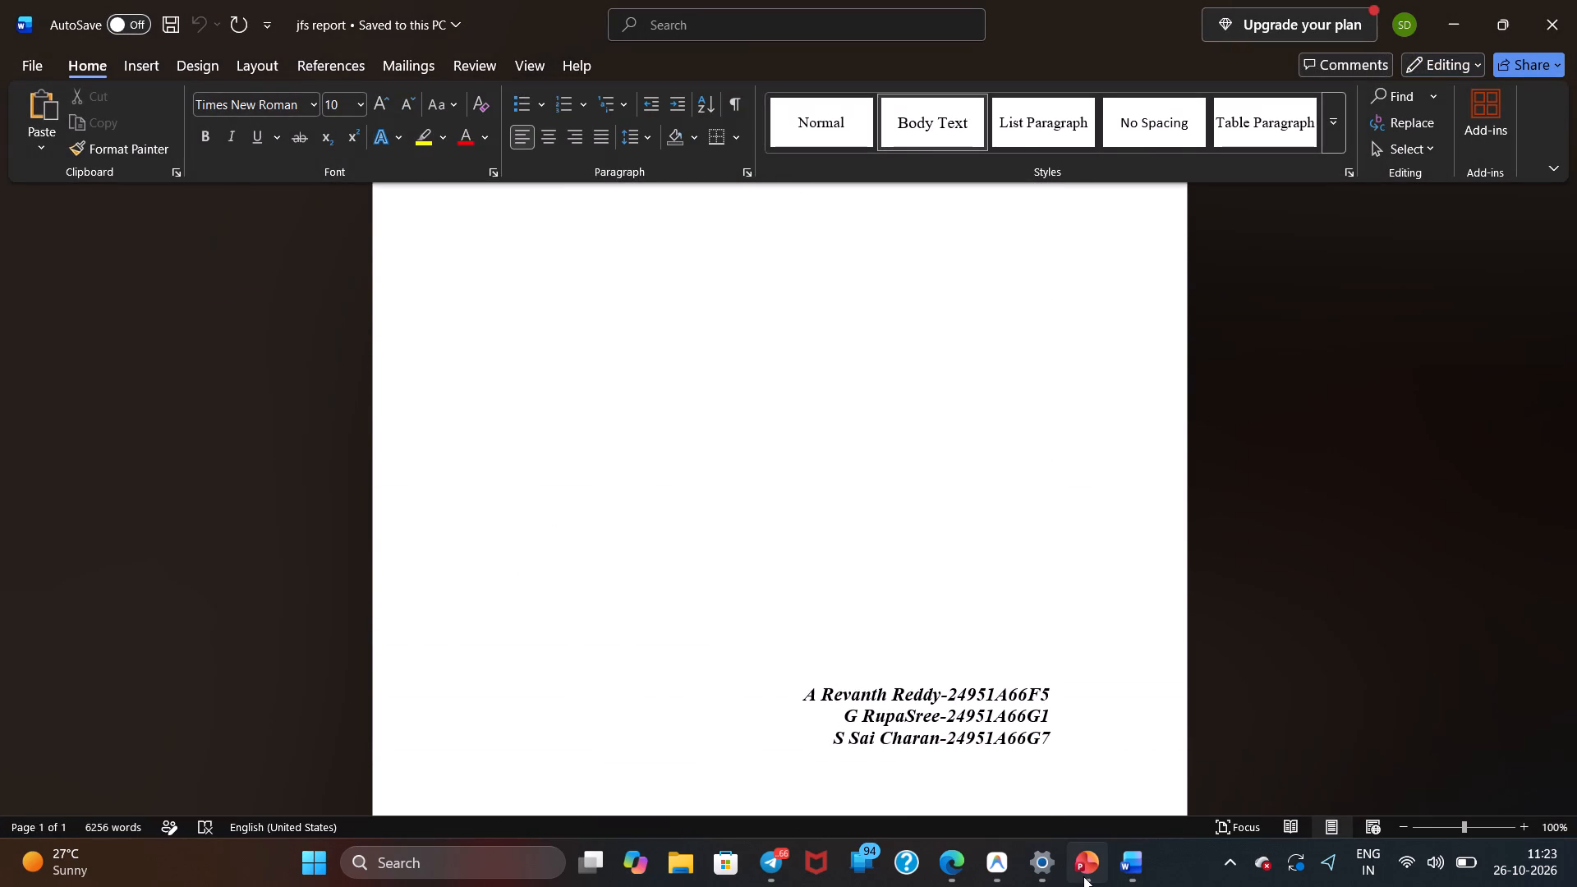
click(1083, 876)
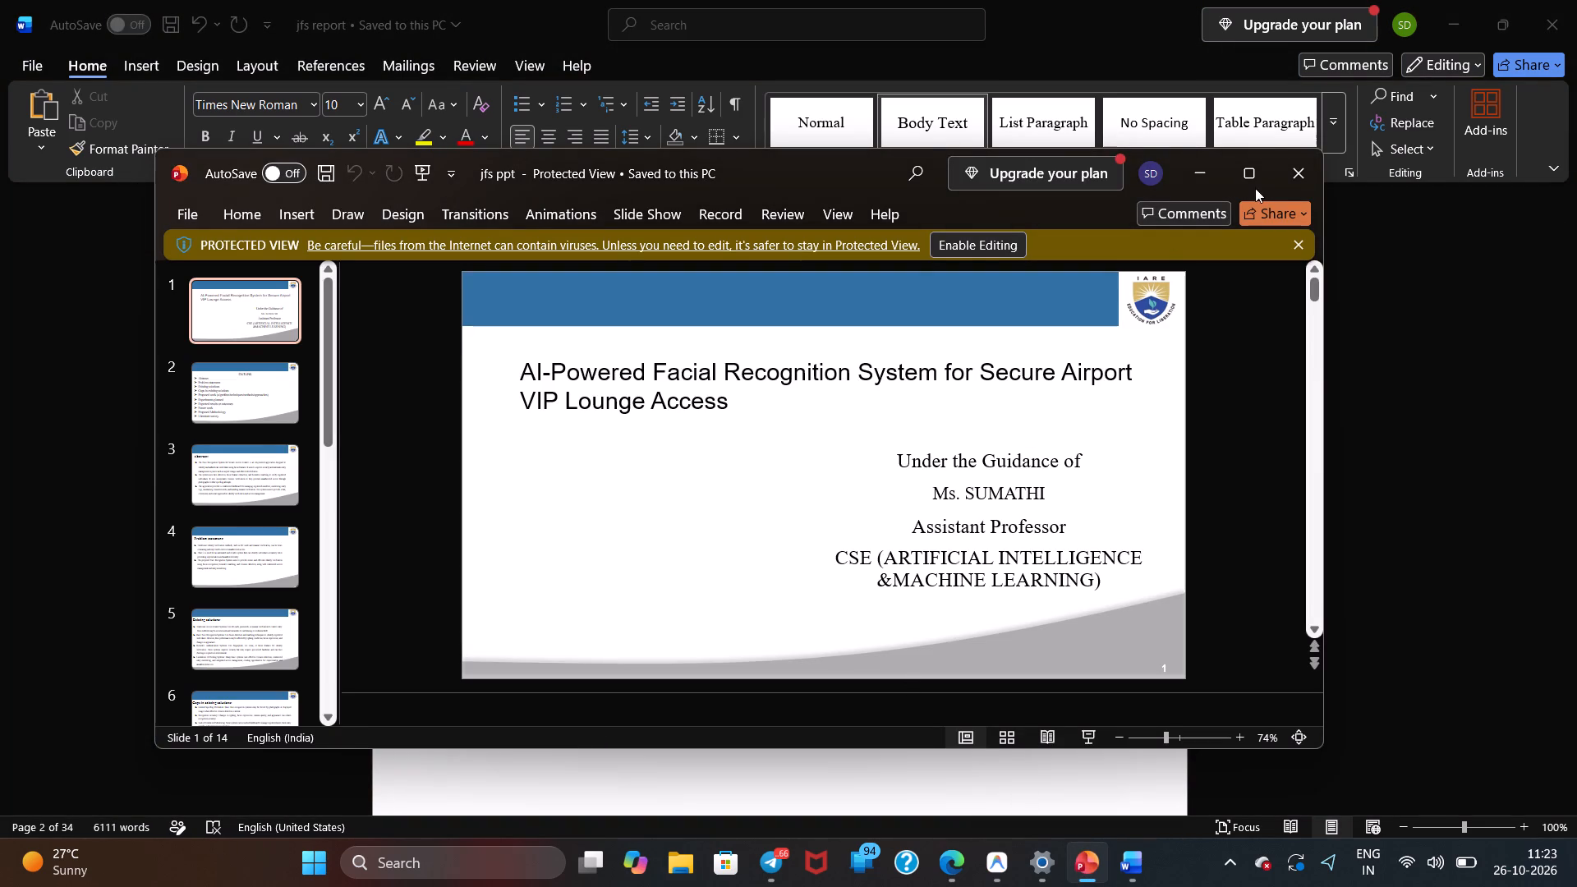
click(1255, 186)
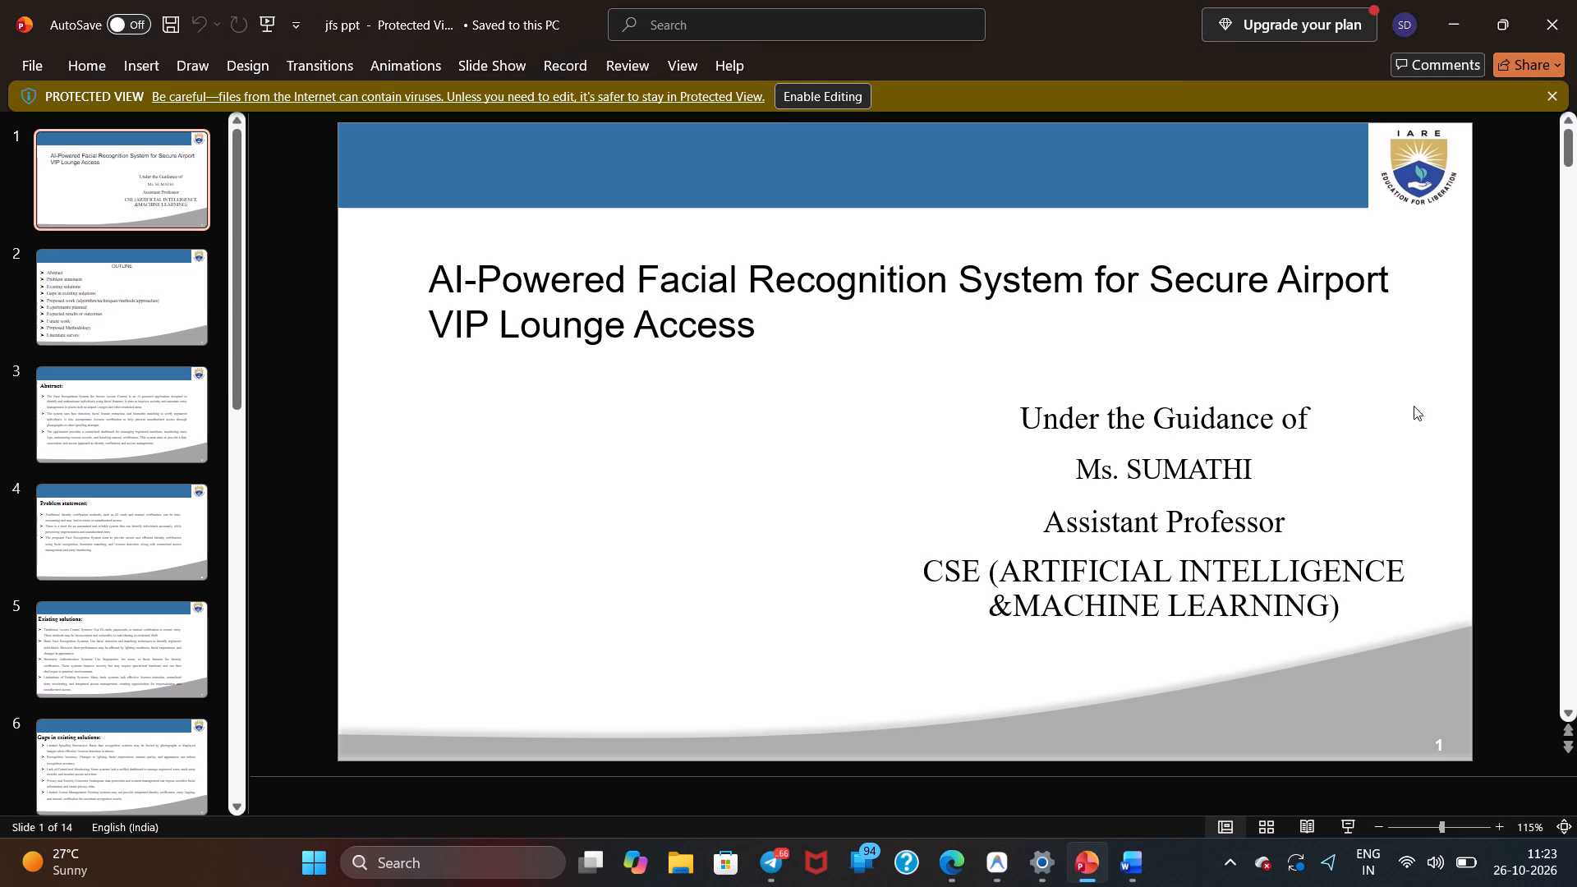
click(844, 92)
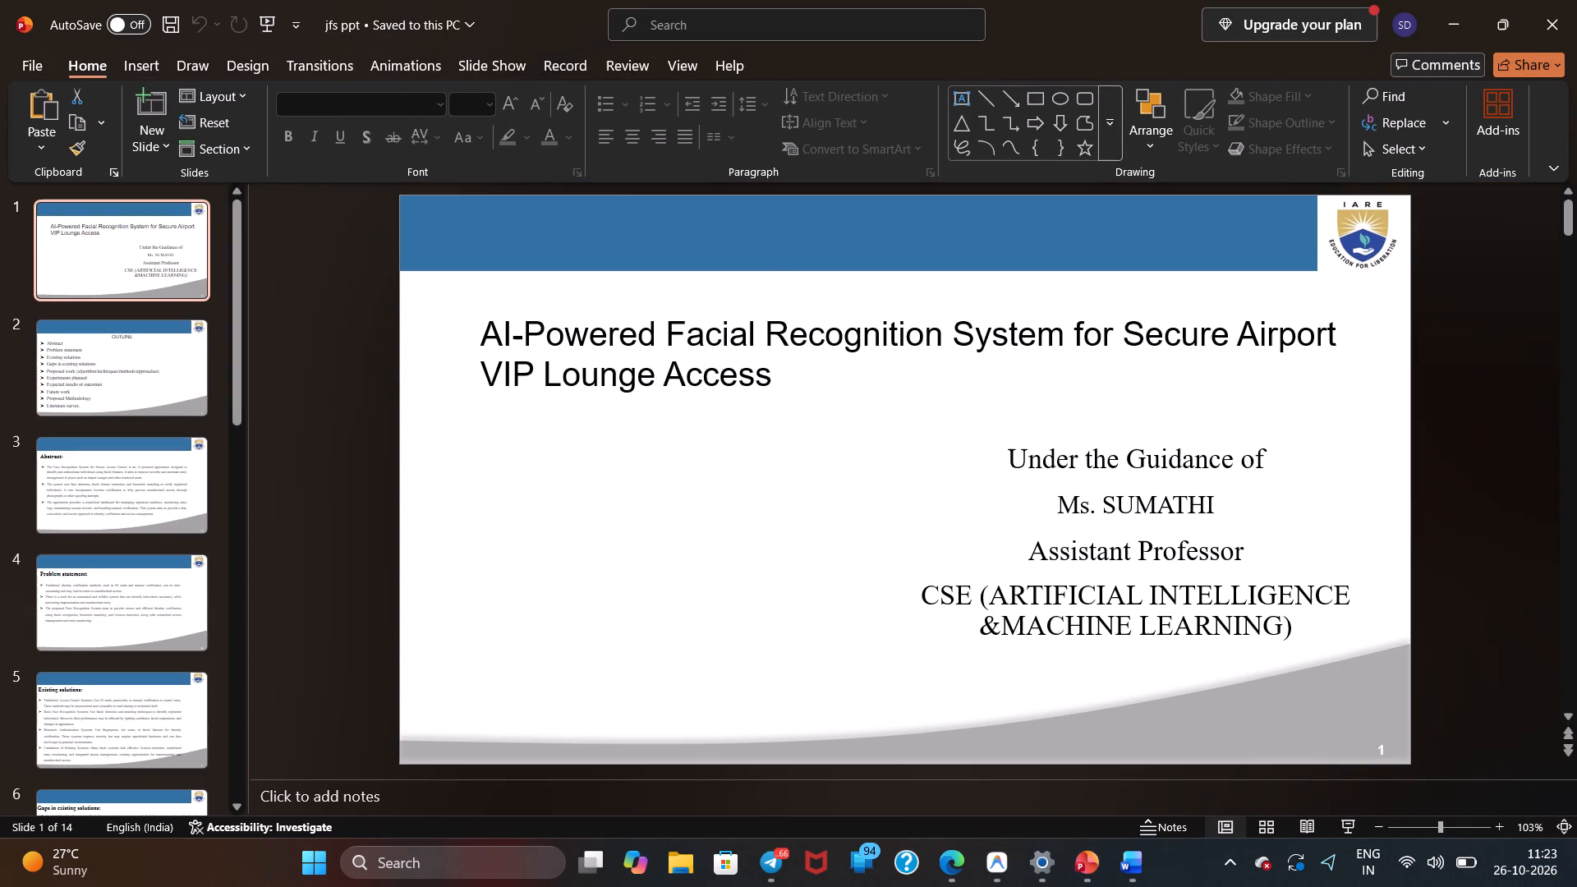
key(Down)
key(Down)
key(Down)
key(Down)
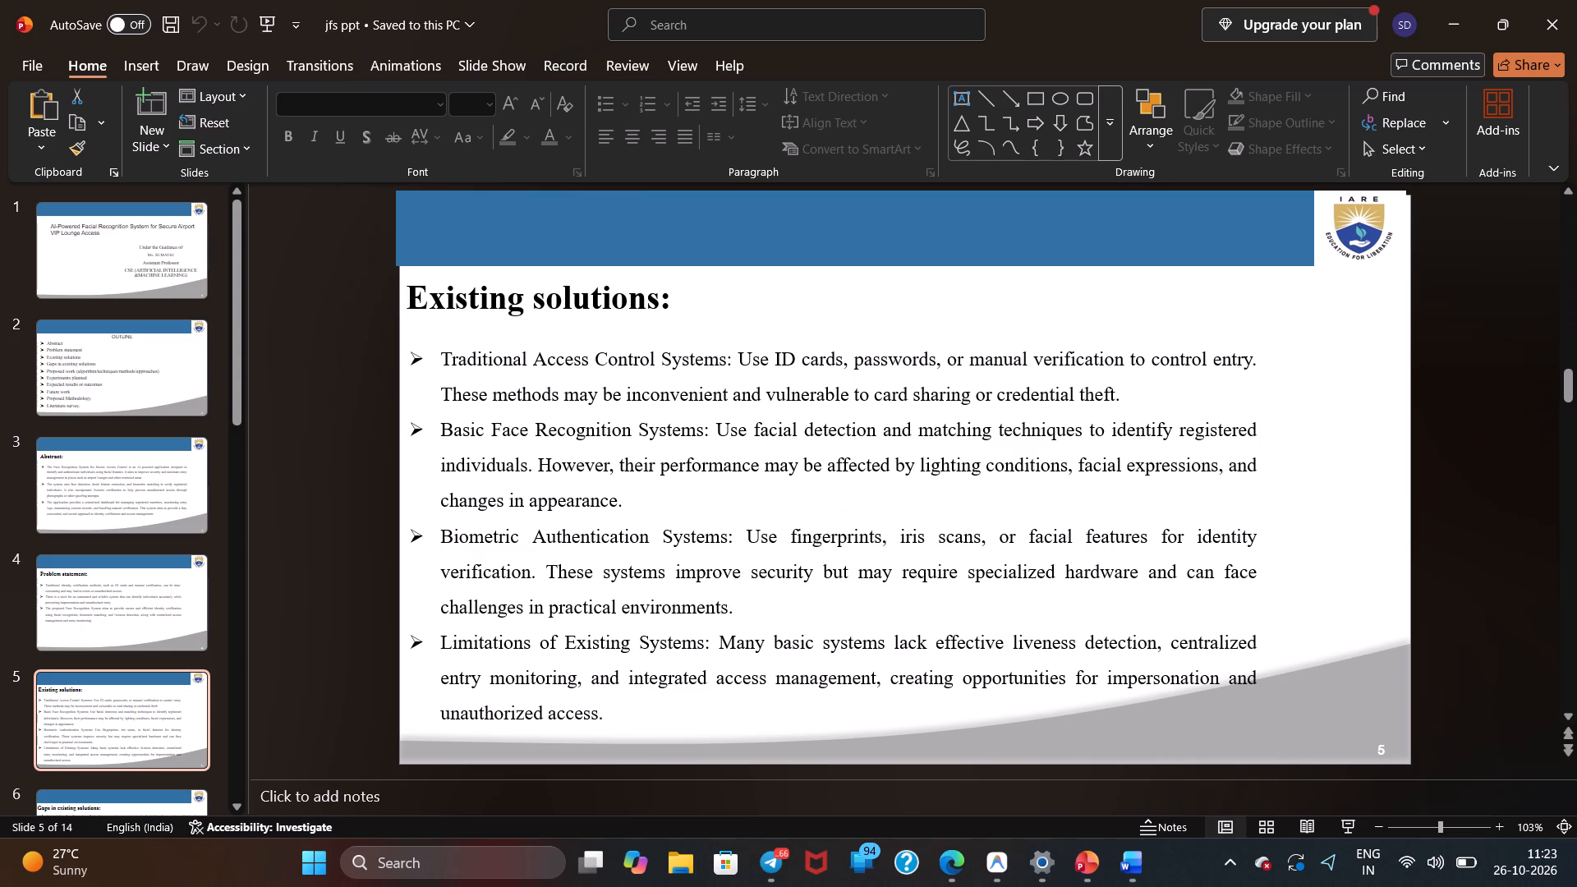
Return to the jfs report in Word and adjust the student name list's spacing, removing two blank lines above it.
key(alt+Tab)
key(alt+Tab)
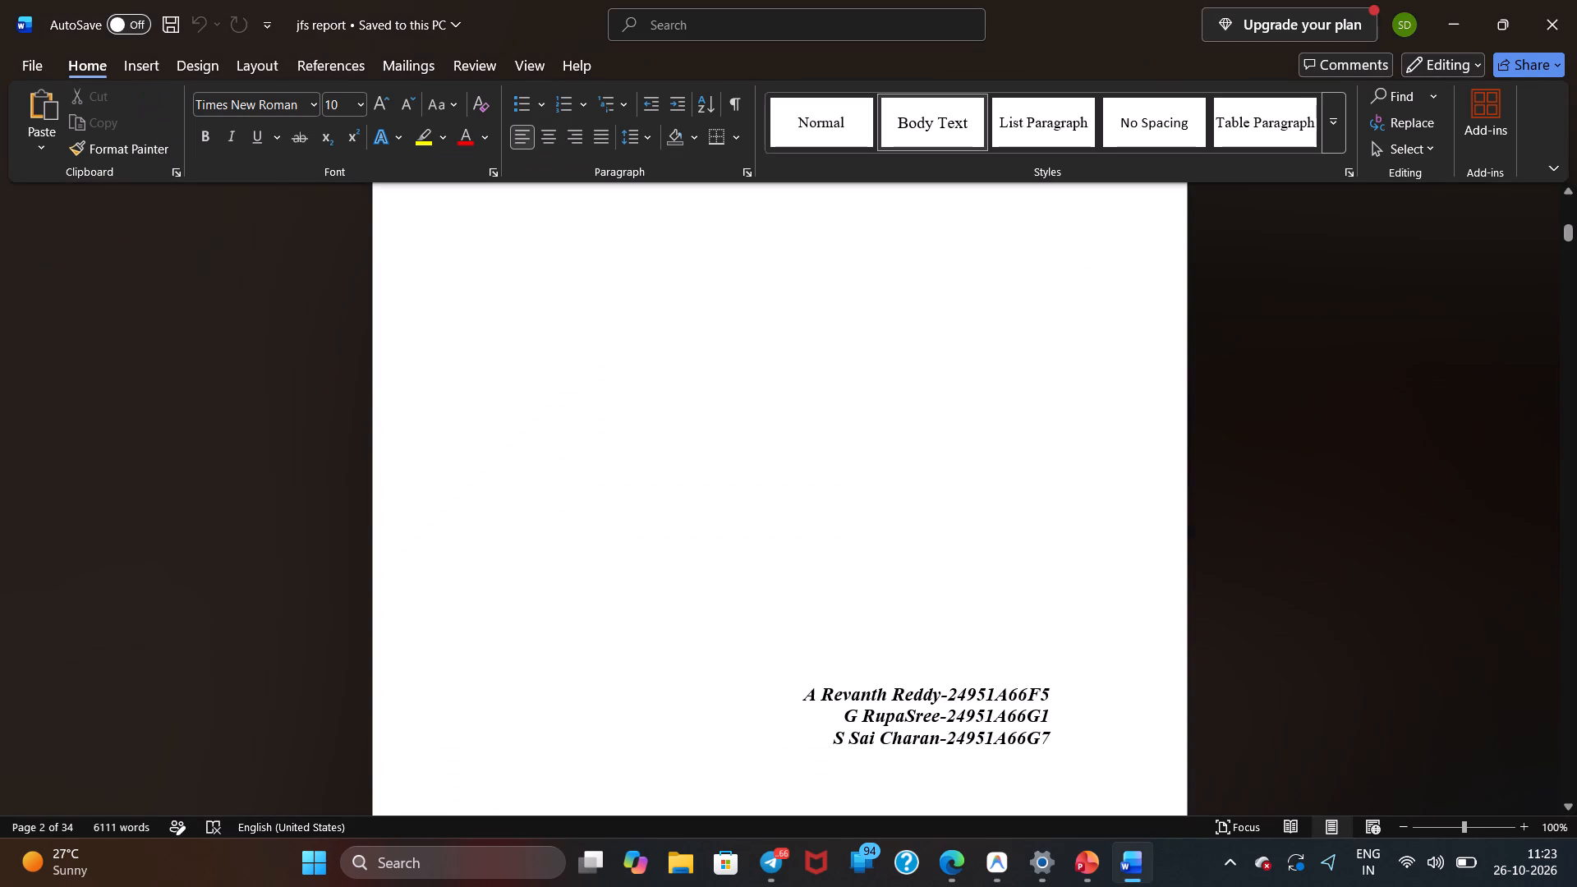
click(1061, 738)
key(Return)
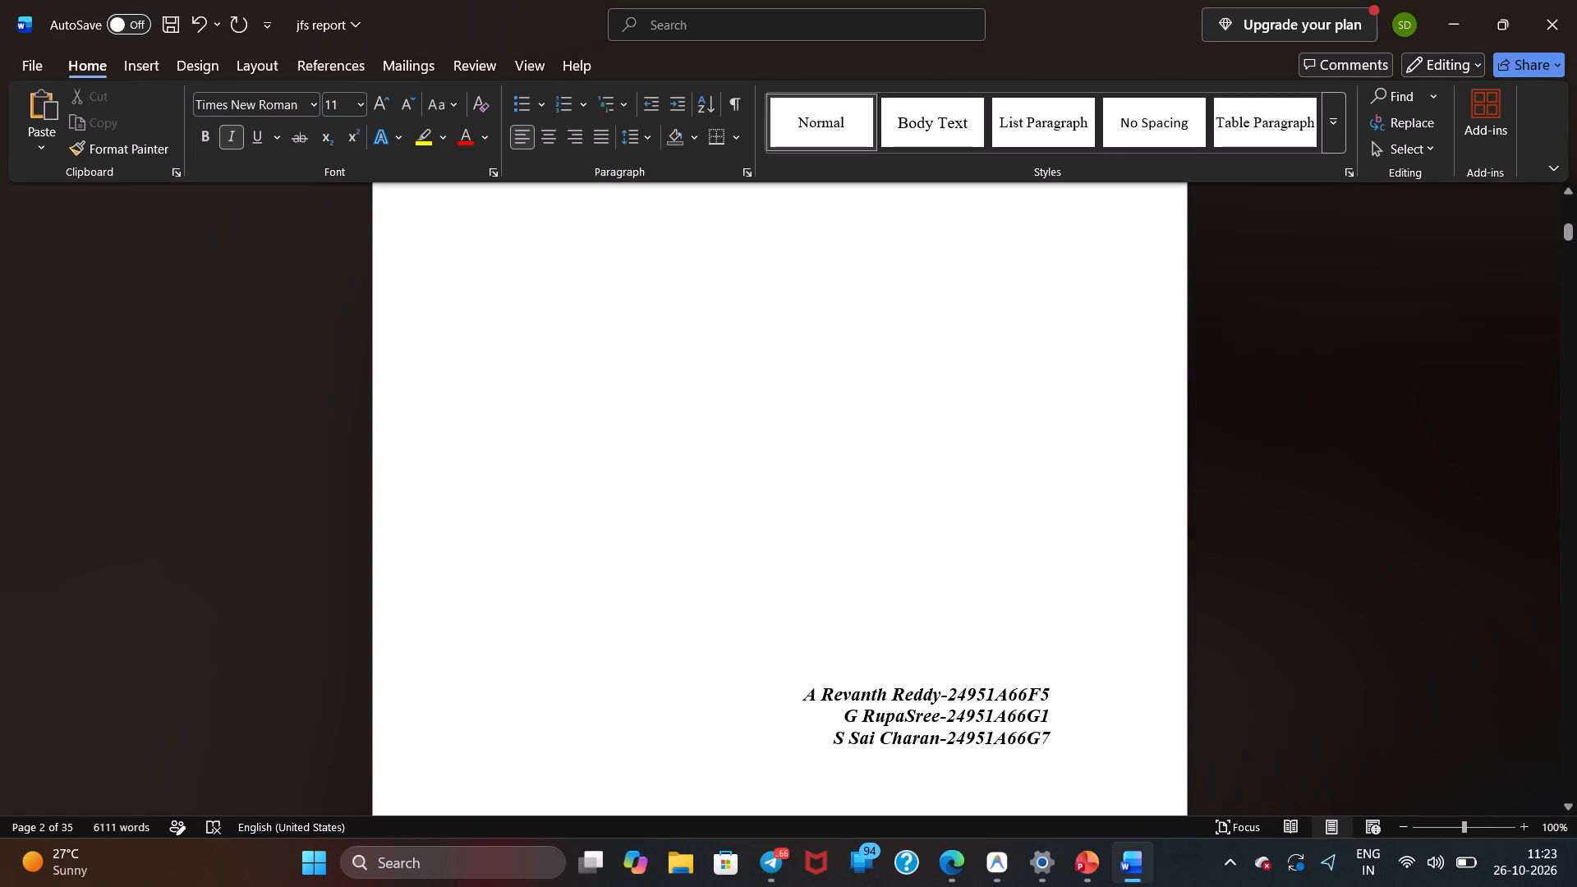
click(1050, 739)
key(Return)
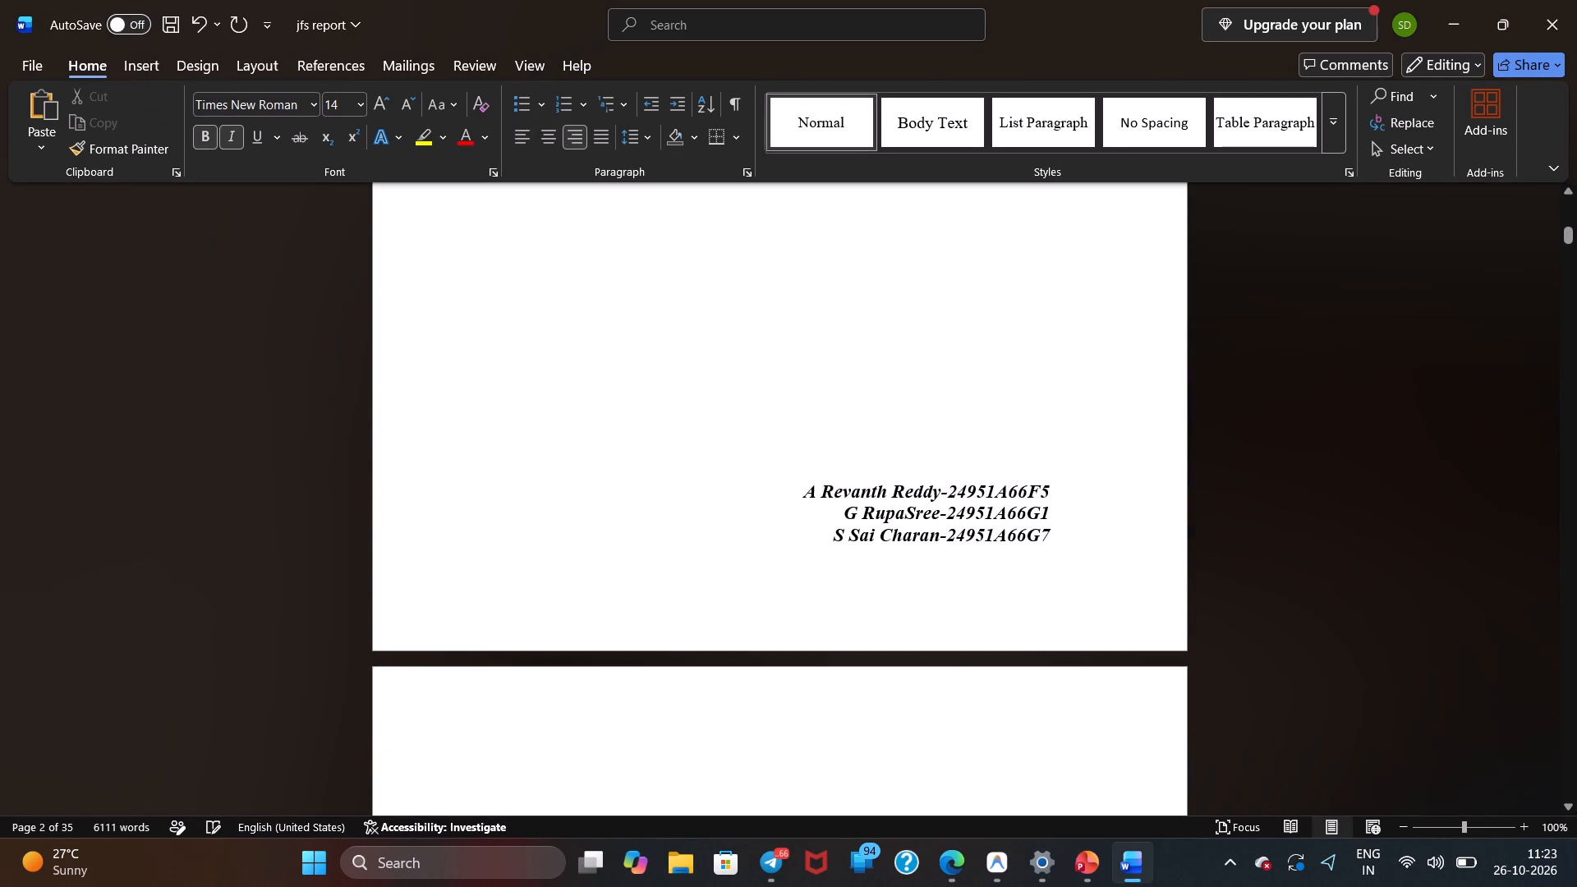
click(897, 458)
key(BackSpace)
key(BackSpace)
Add a line below the third student with the fourth student's name in capitals, a hyphen and the roll number.
key(Down)
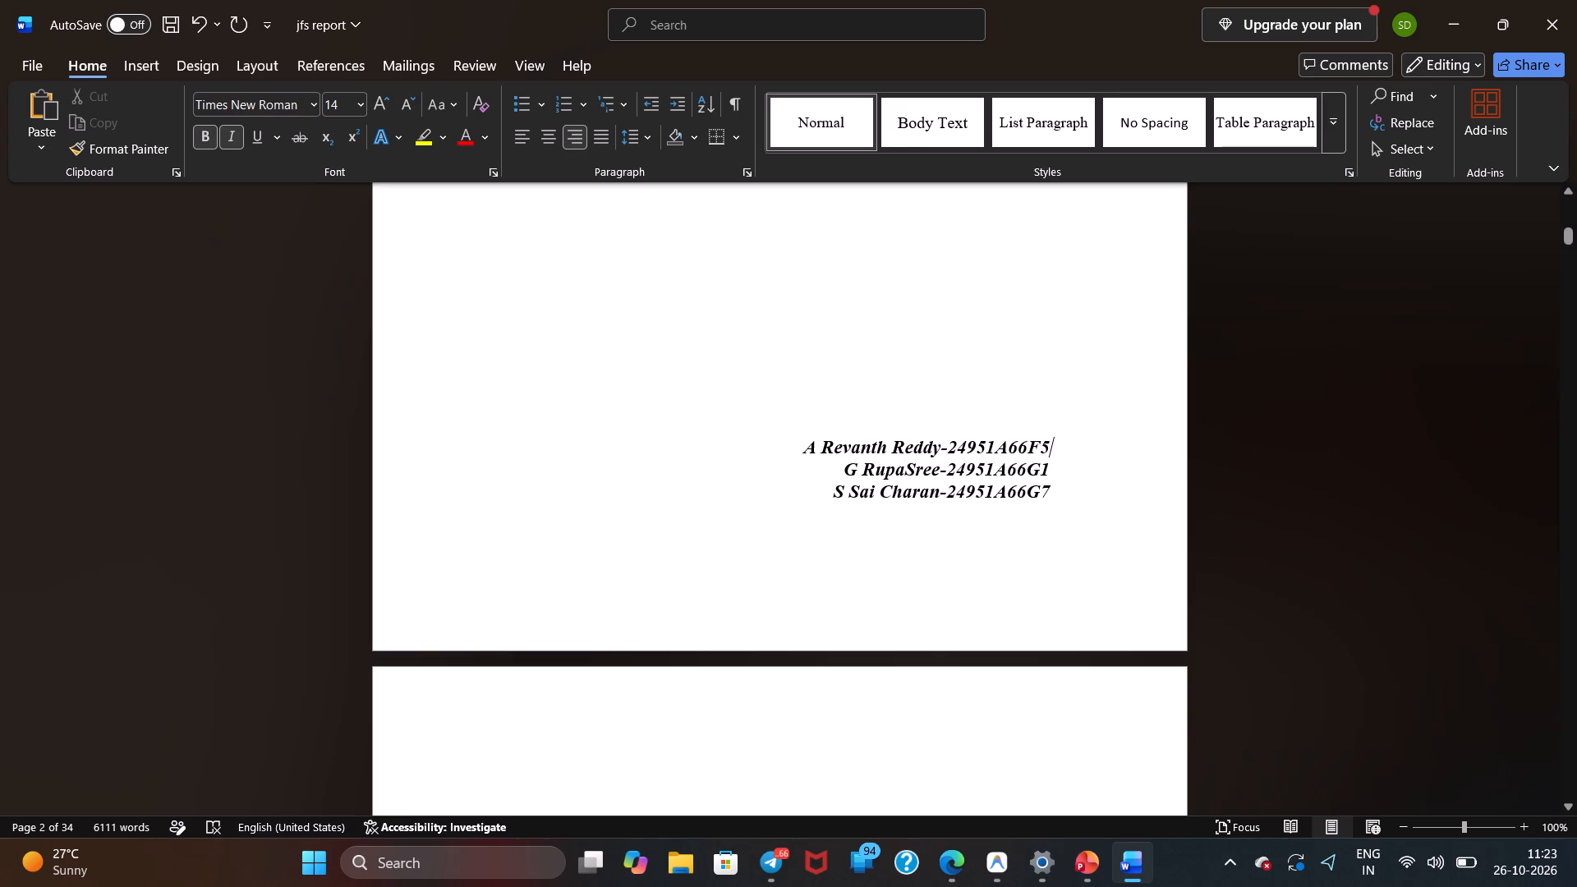
key(Down)
key(Down)
key(Return)
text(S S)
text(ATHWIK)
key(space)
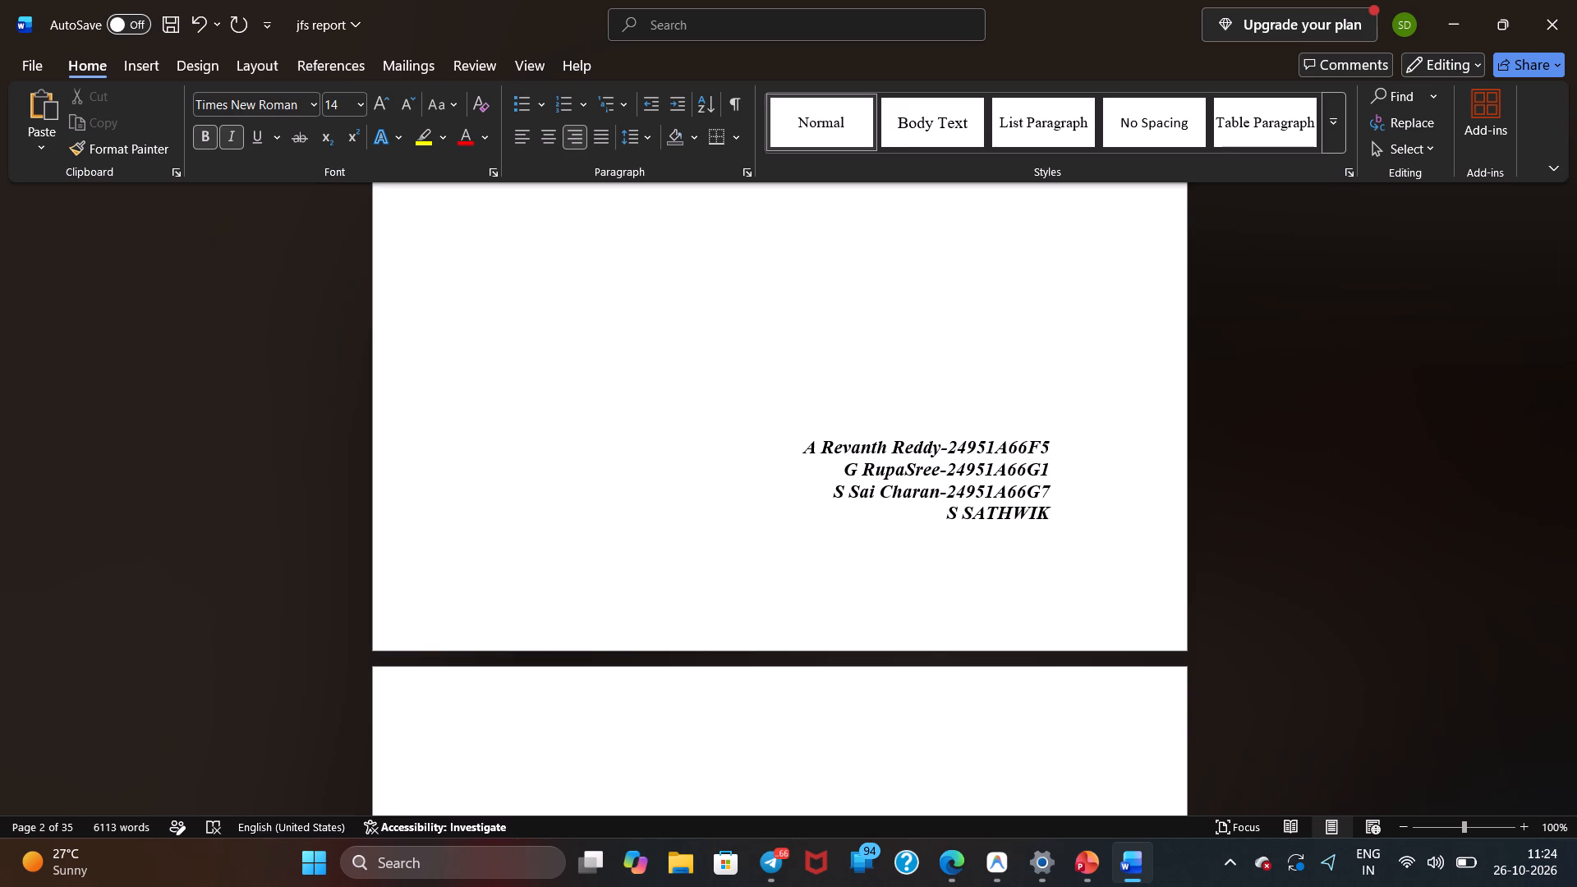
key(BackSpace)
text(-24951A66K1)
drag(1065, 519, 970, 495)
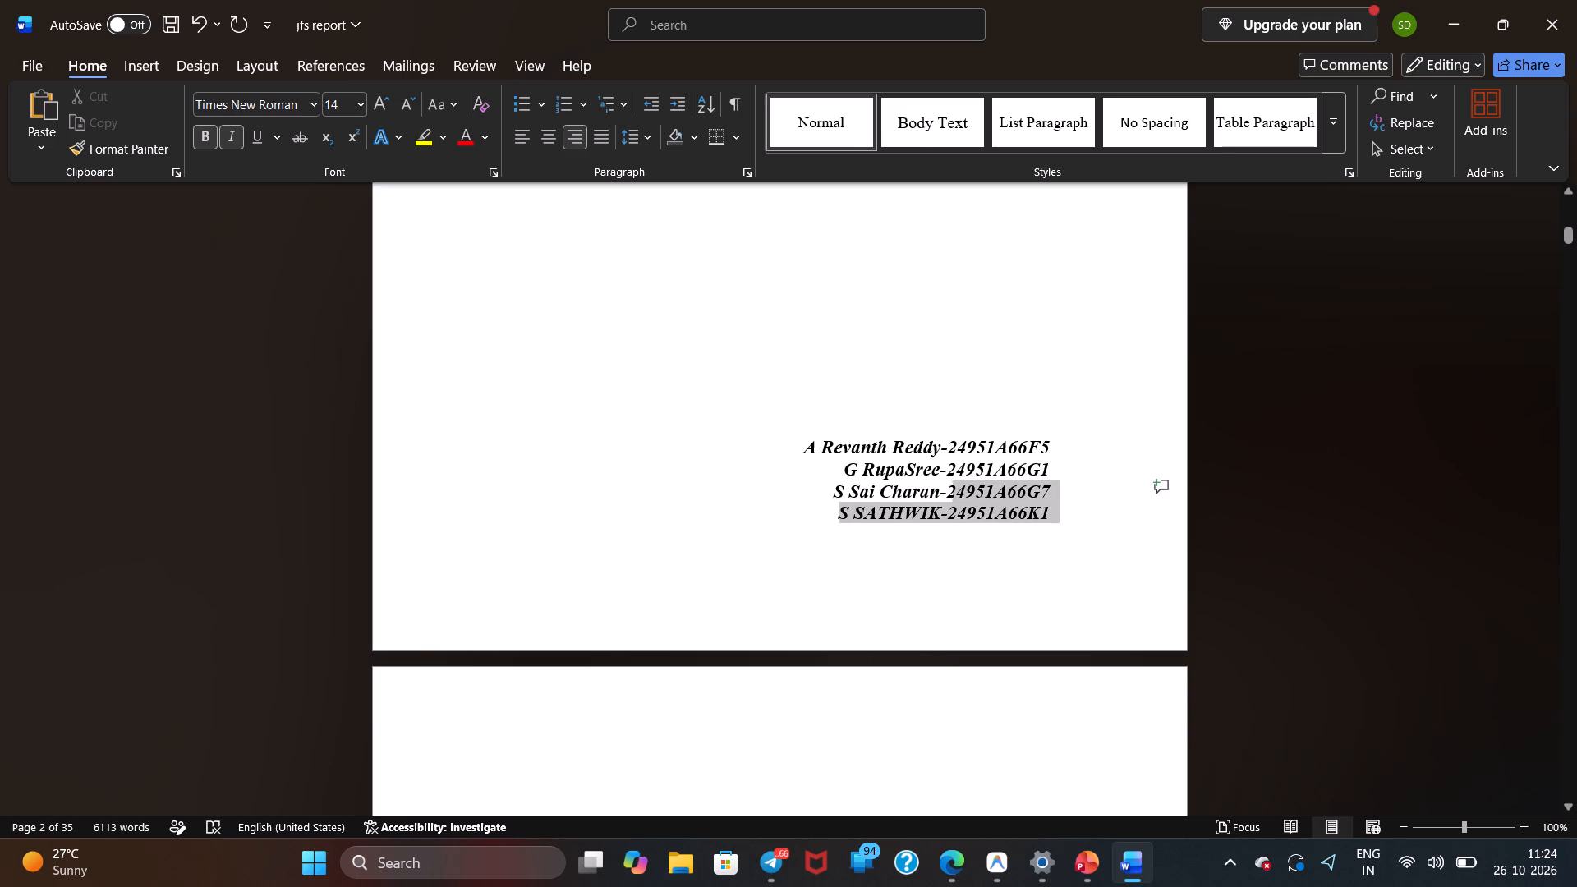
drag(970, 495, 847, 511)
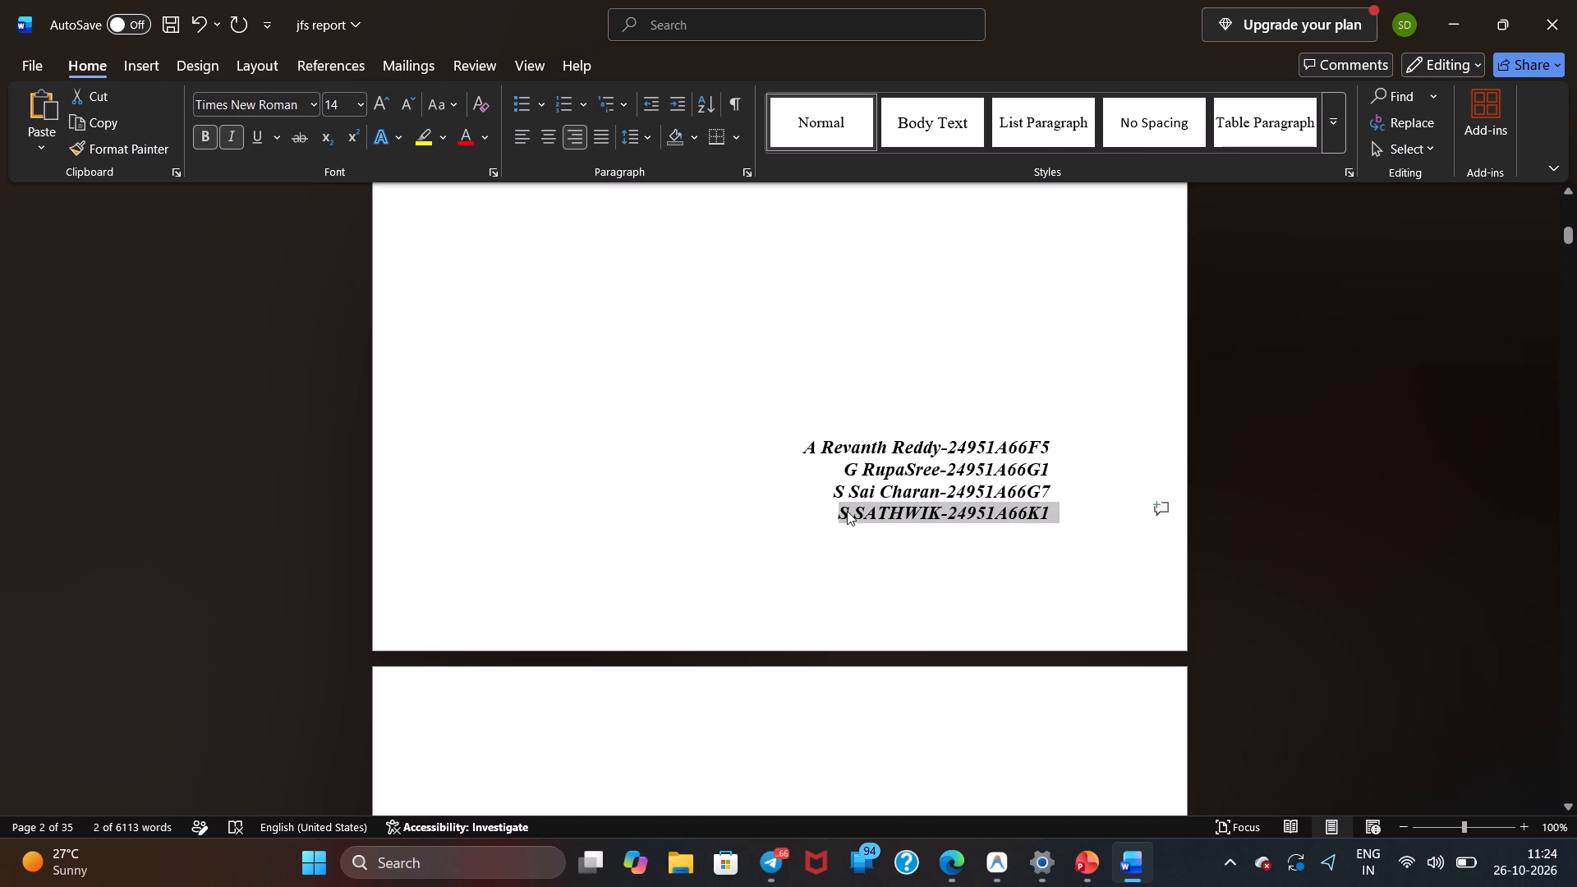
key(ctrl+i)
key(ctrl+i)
Rewrite the fourth student's given name with only its first letter capitalized, matching the other names in the list.
click(922, 519)
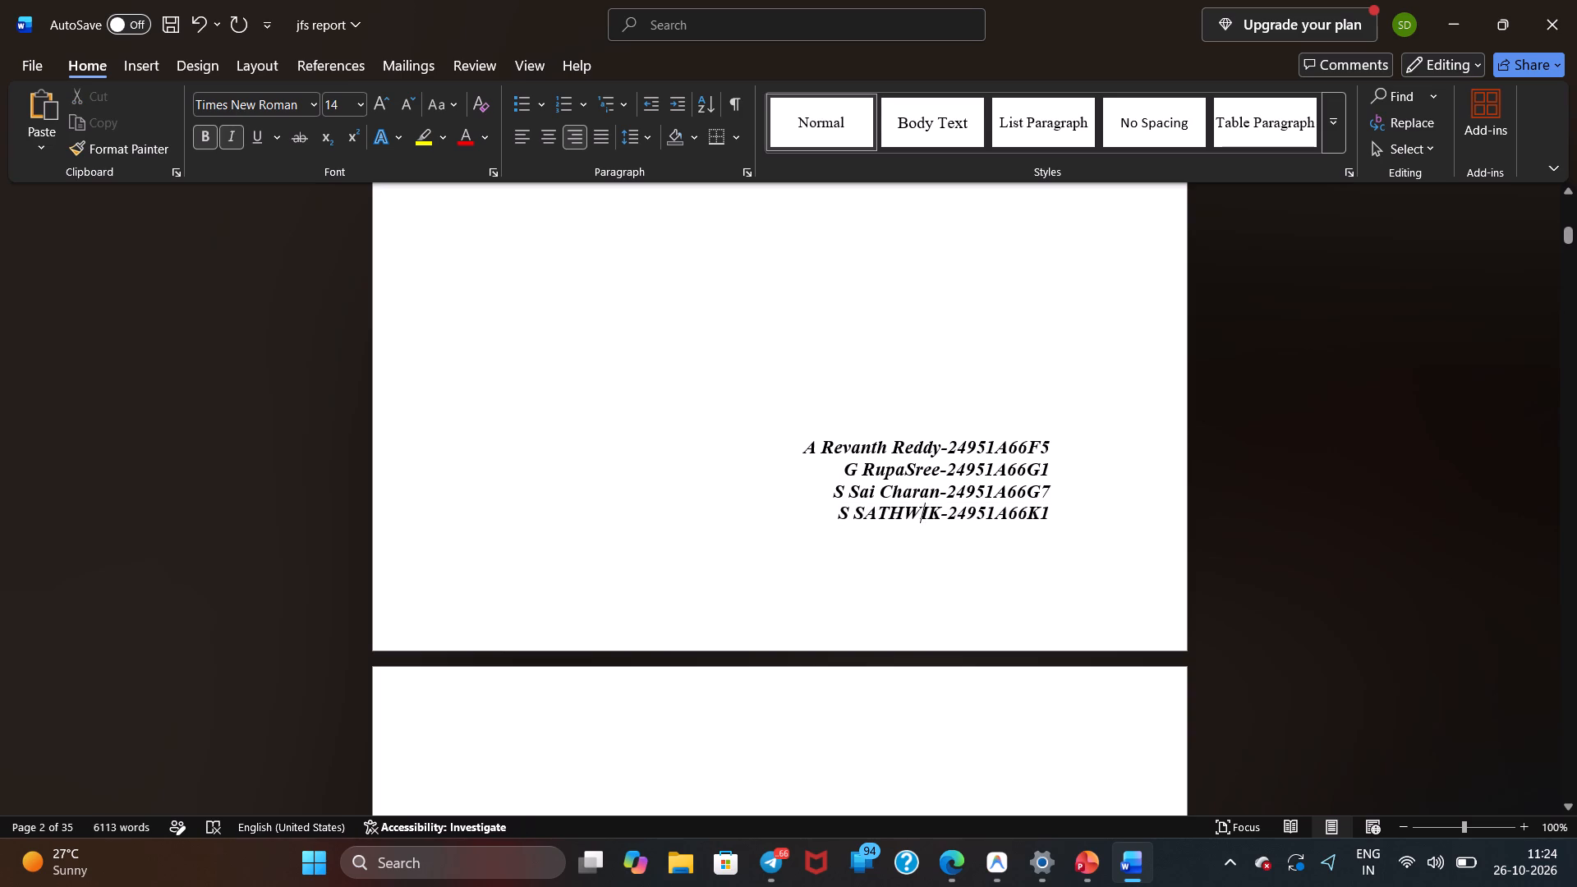
click(940, 515)
key(BackSpace)
key(BackSpace)
key(BackSpace)
key(BackSpace)
key(BackSpace)
key(BackSpace)
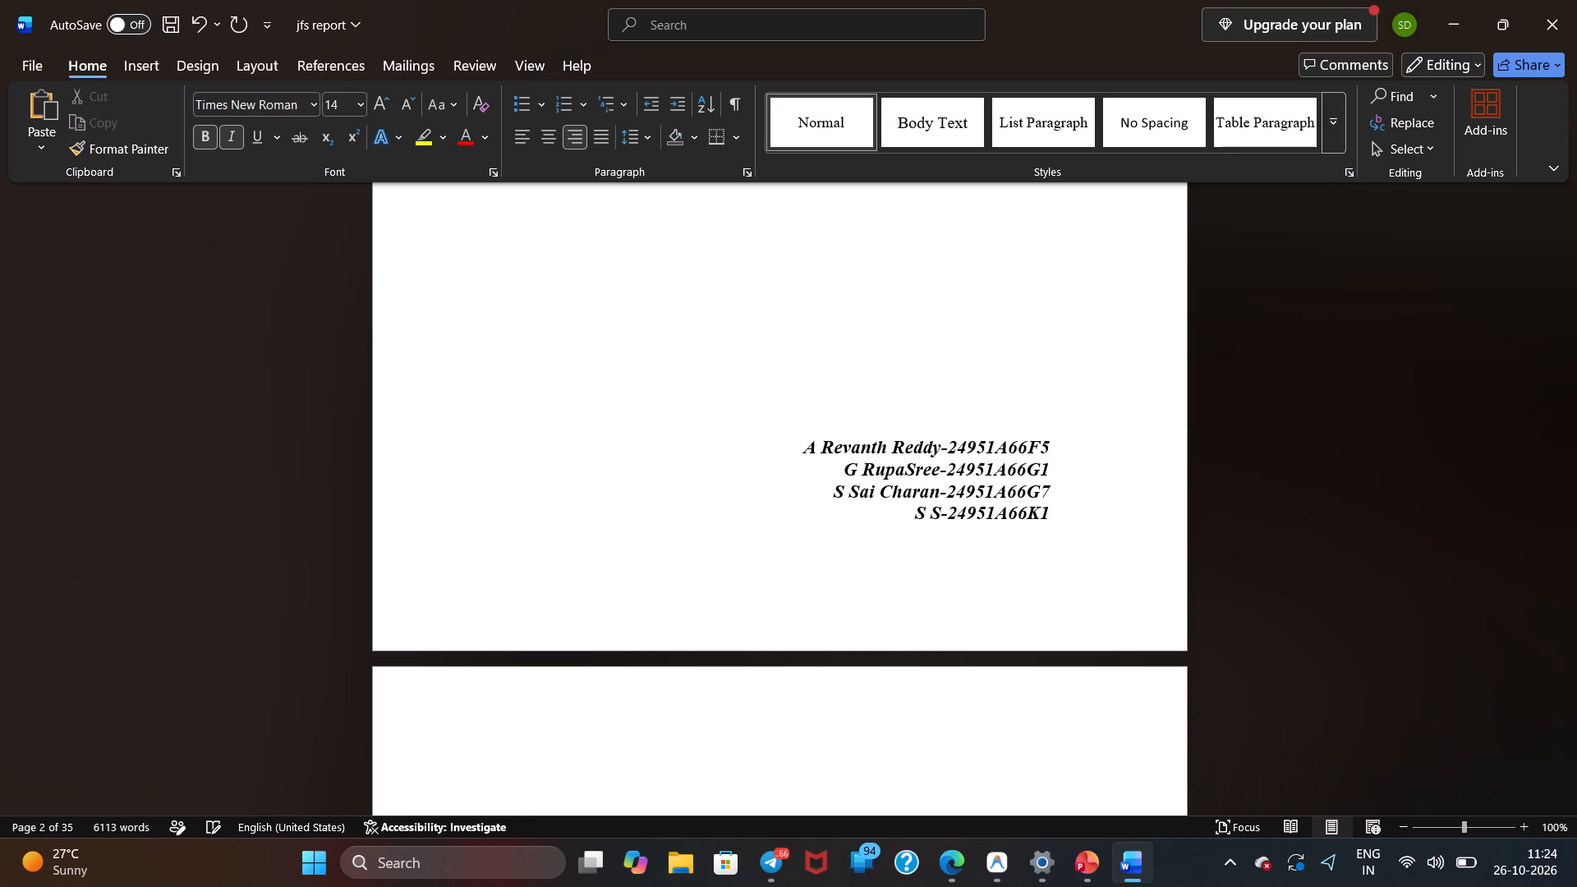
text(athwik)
Delete the empty paragraph on the blank page between the student name list and the project title page.
scroll(940, 515, down, 7)
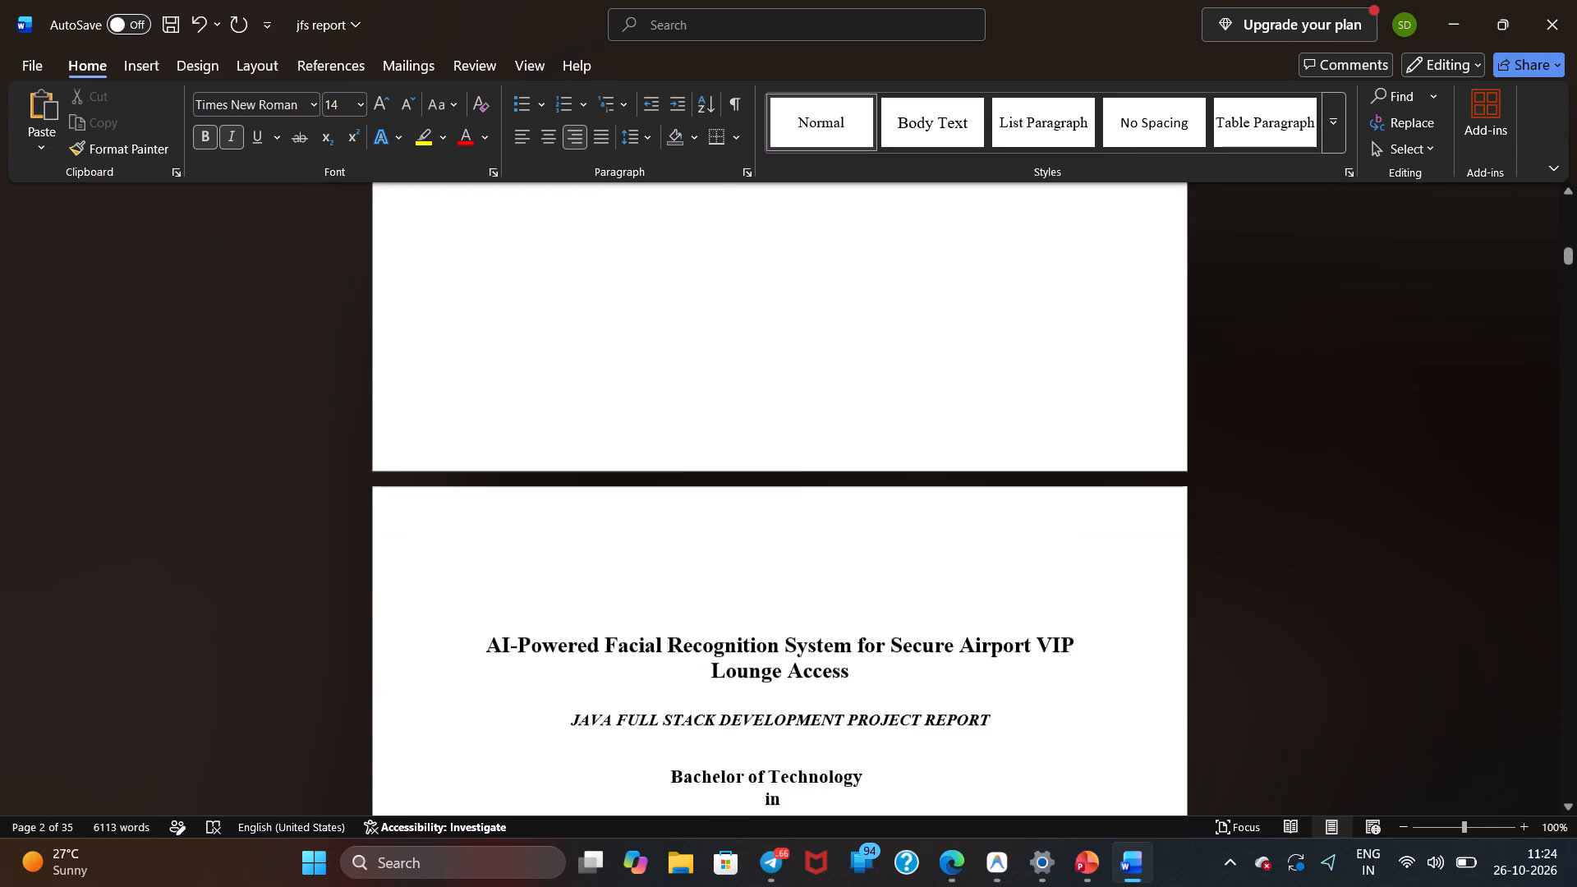
scroll(940, 515, down, 1)
scroll(940, 515, up, 5)
click(541, 513)
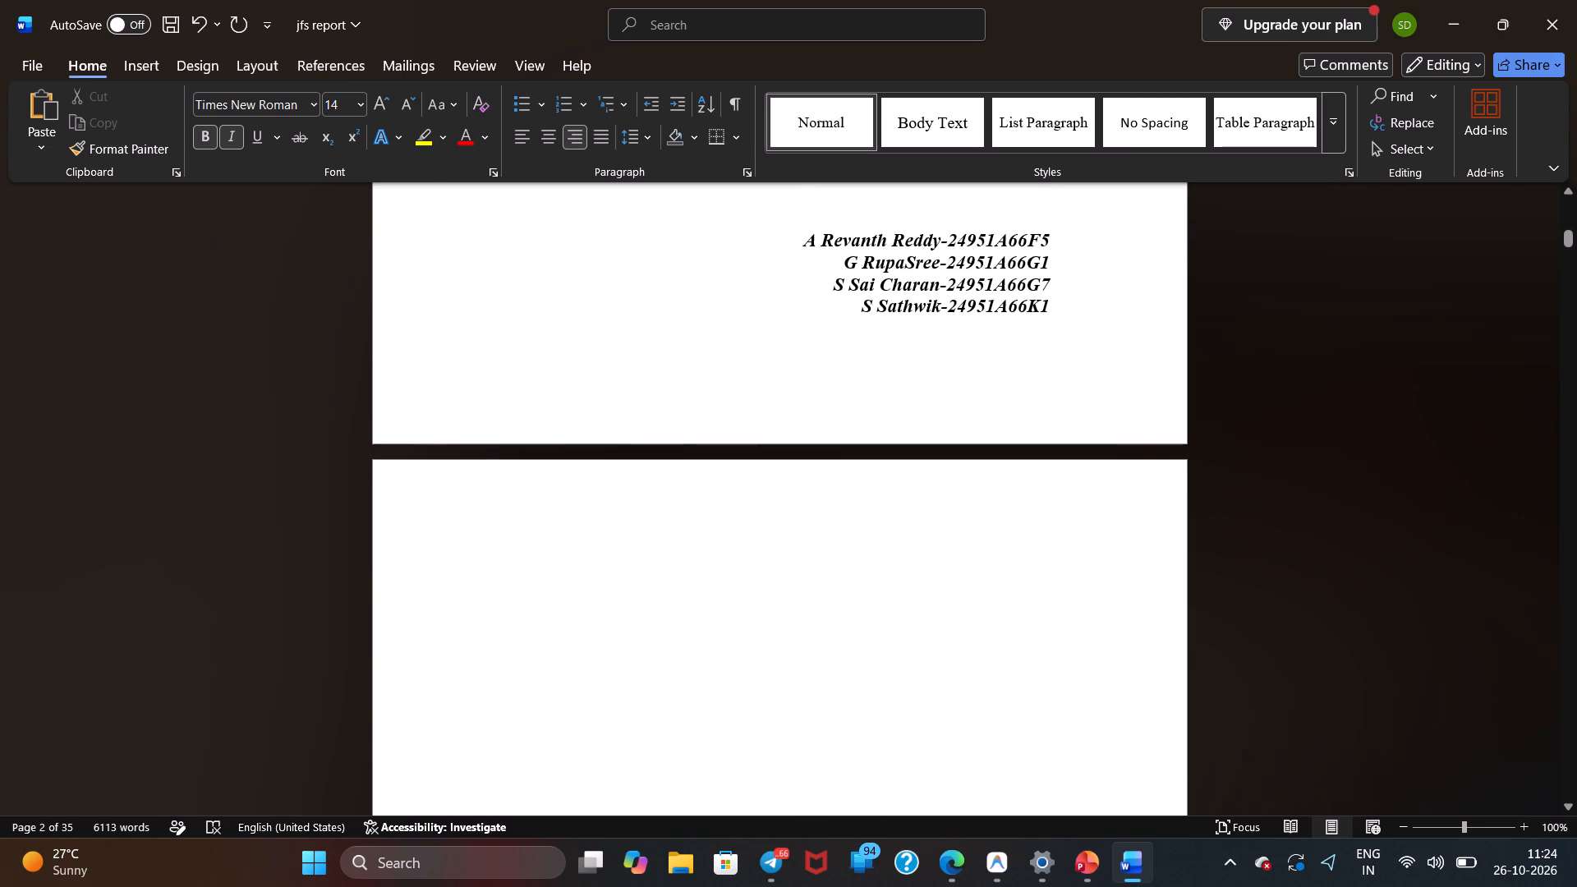
key(Delete)
Review the report's title page, declaration, acknowledgement, contents, list of tables and introductory chapter for details needing an update.
scroll(541, 513, down, 1)
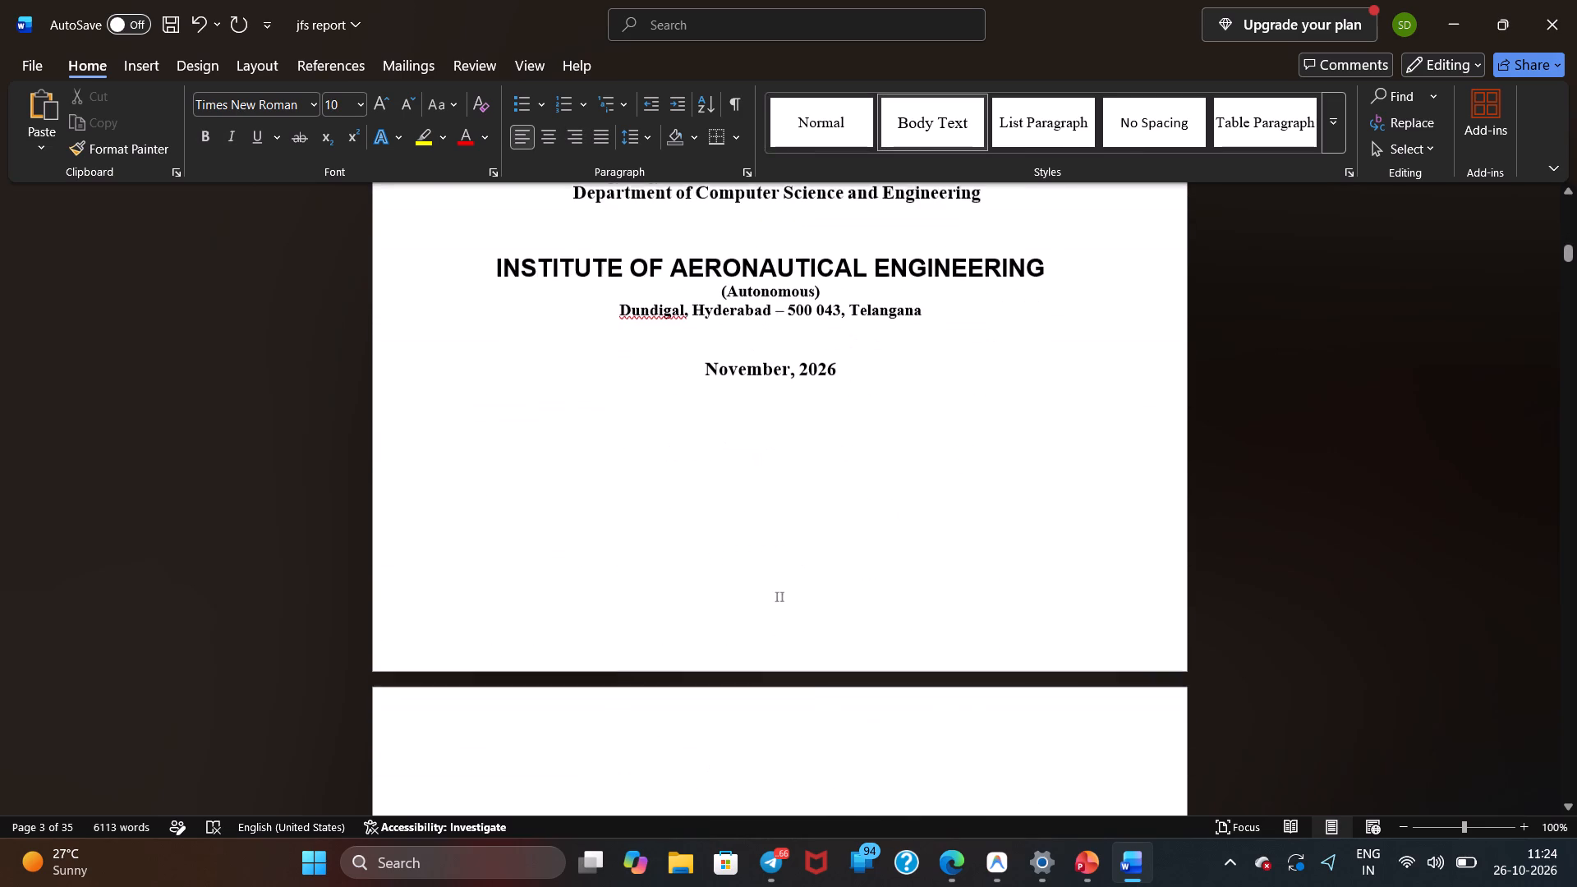
scroll(541, 513, down, 1)
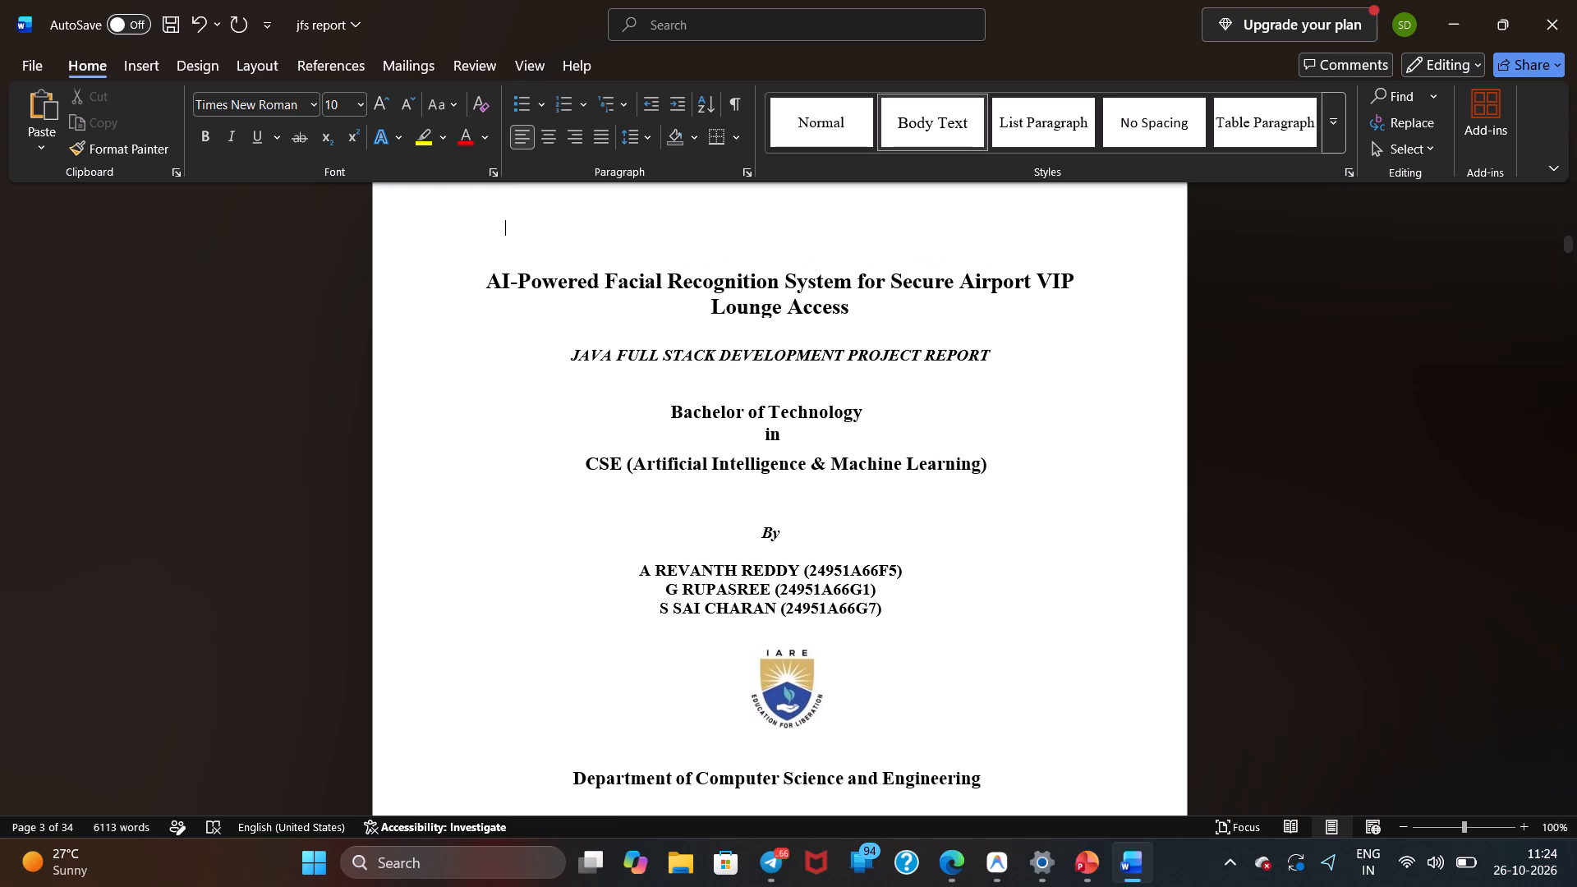
scroll(541, 513, down, 2)
scroll(541, 513, up, 3)
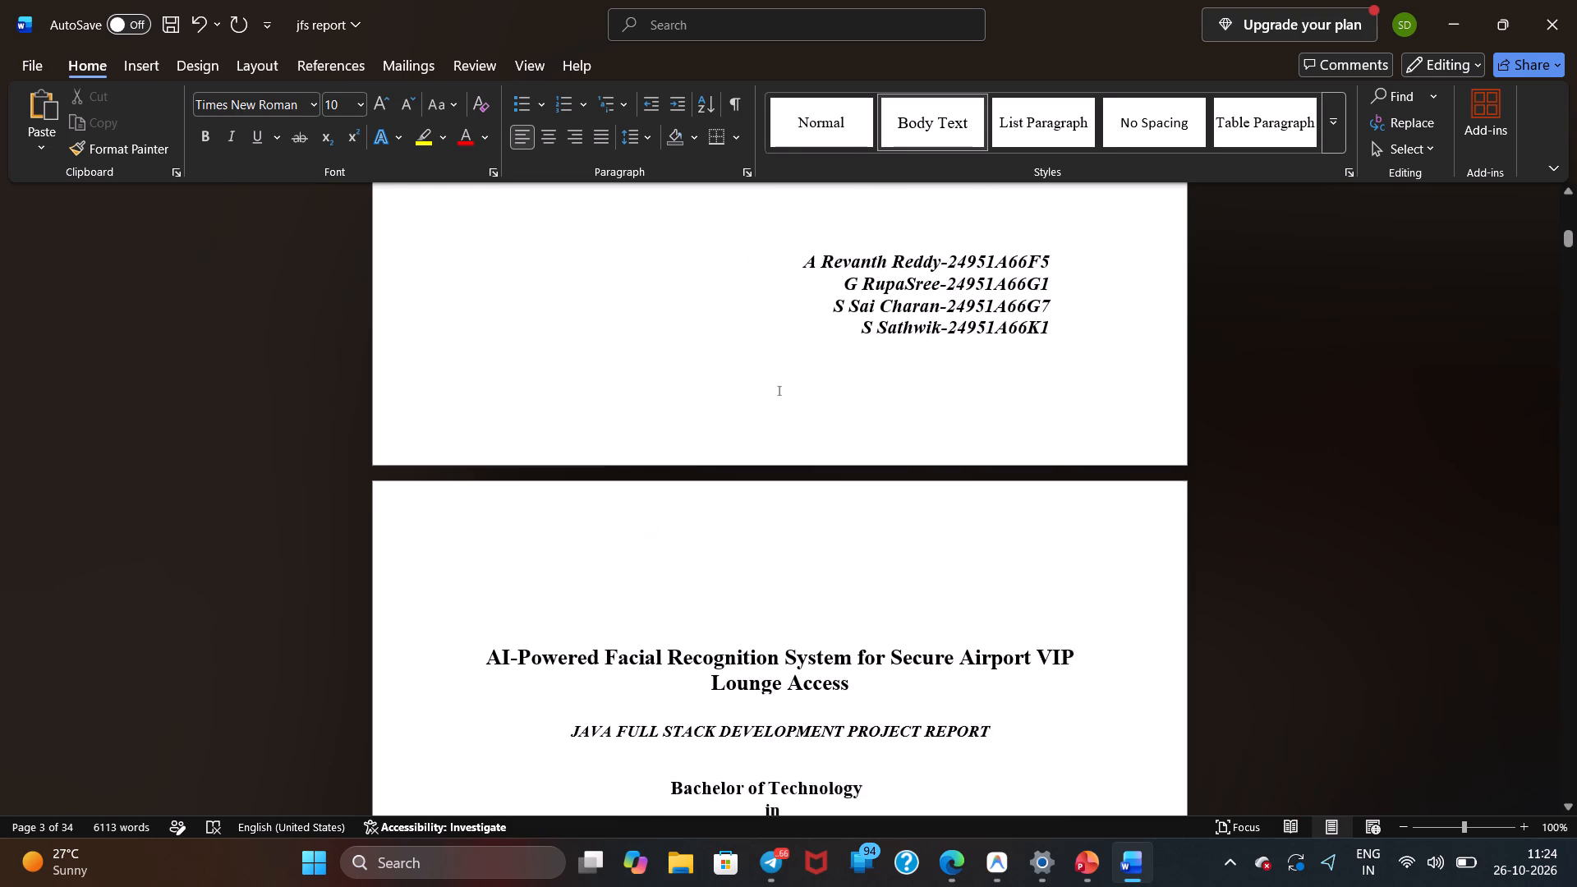
scroll(541, 513, right, 1)
scroll(541, 513, up, 4)
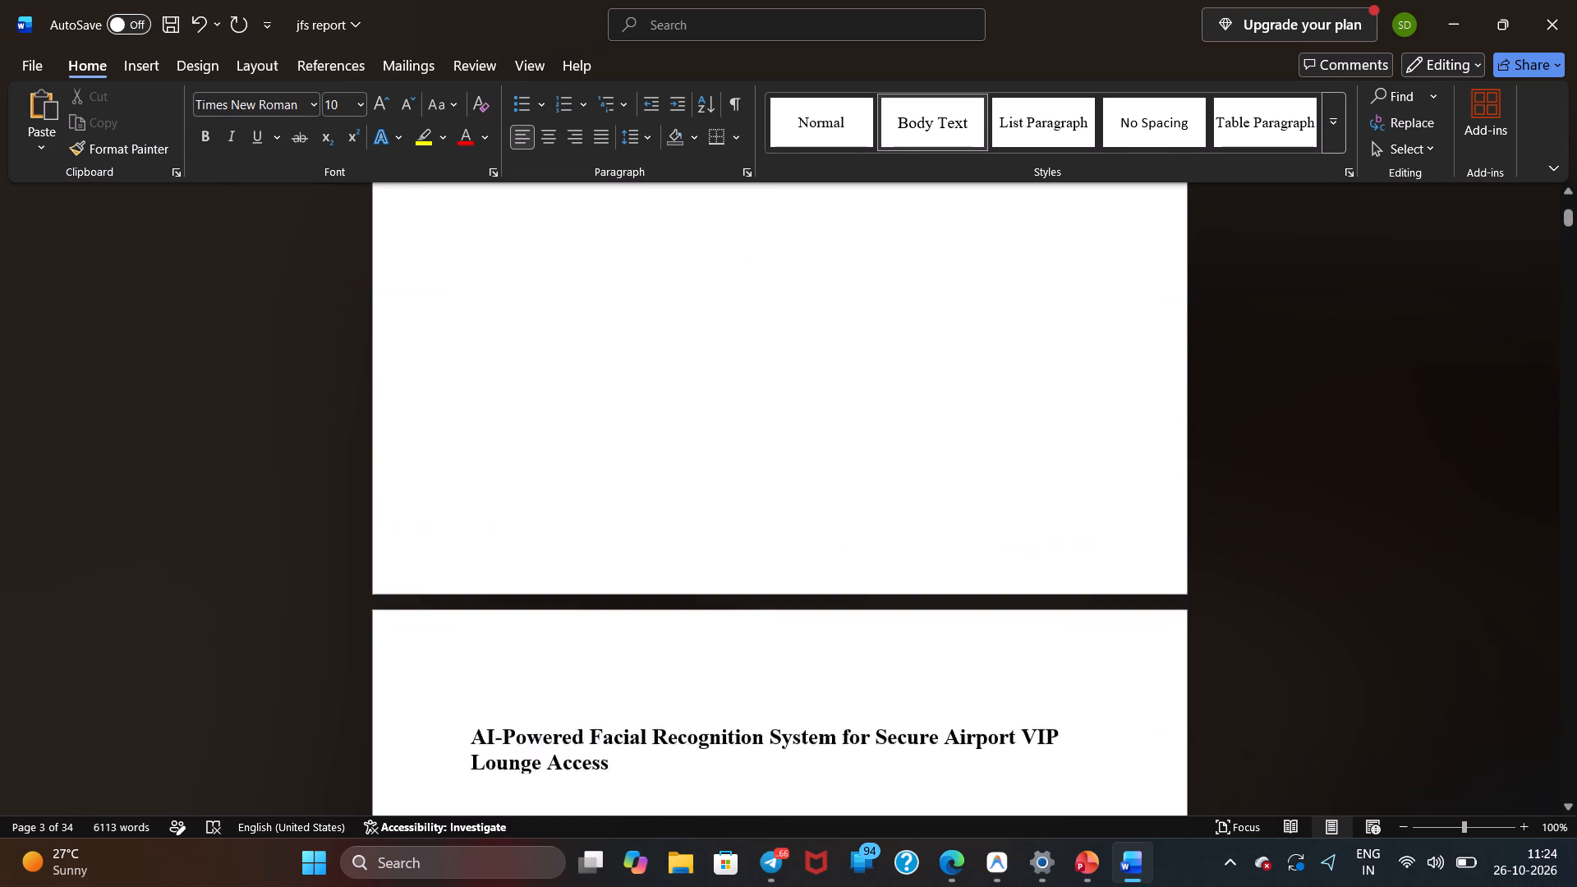
scroll(541, 513, up, 4)
scroll(541, 513, down, 12)
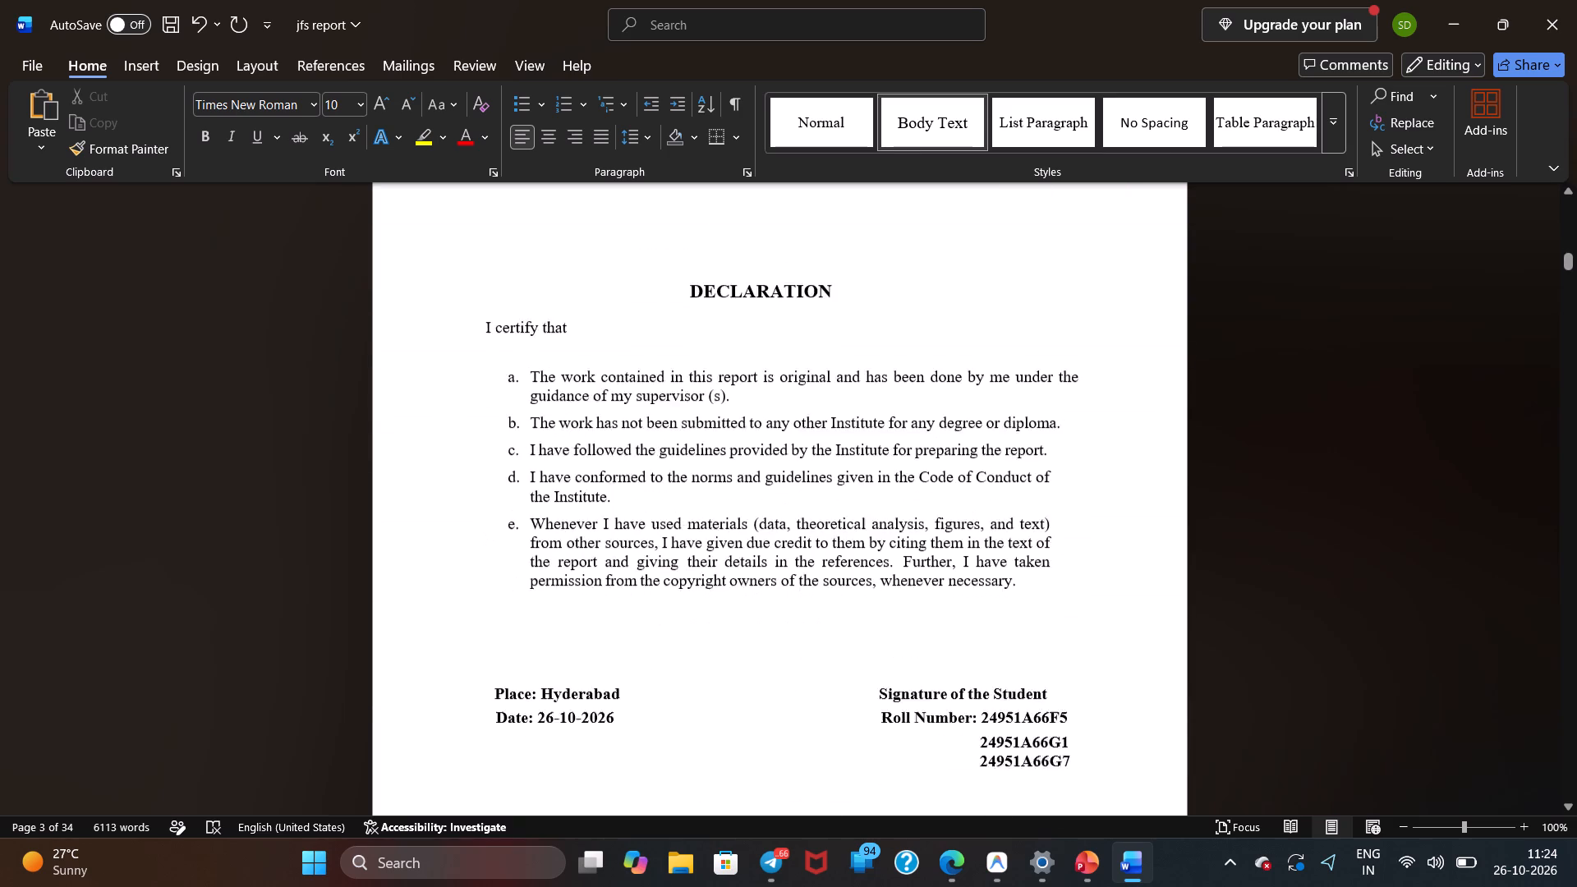
scroll(541, 513, down, 12)
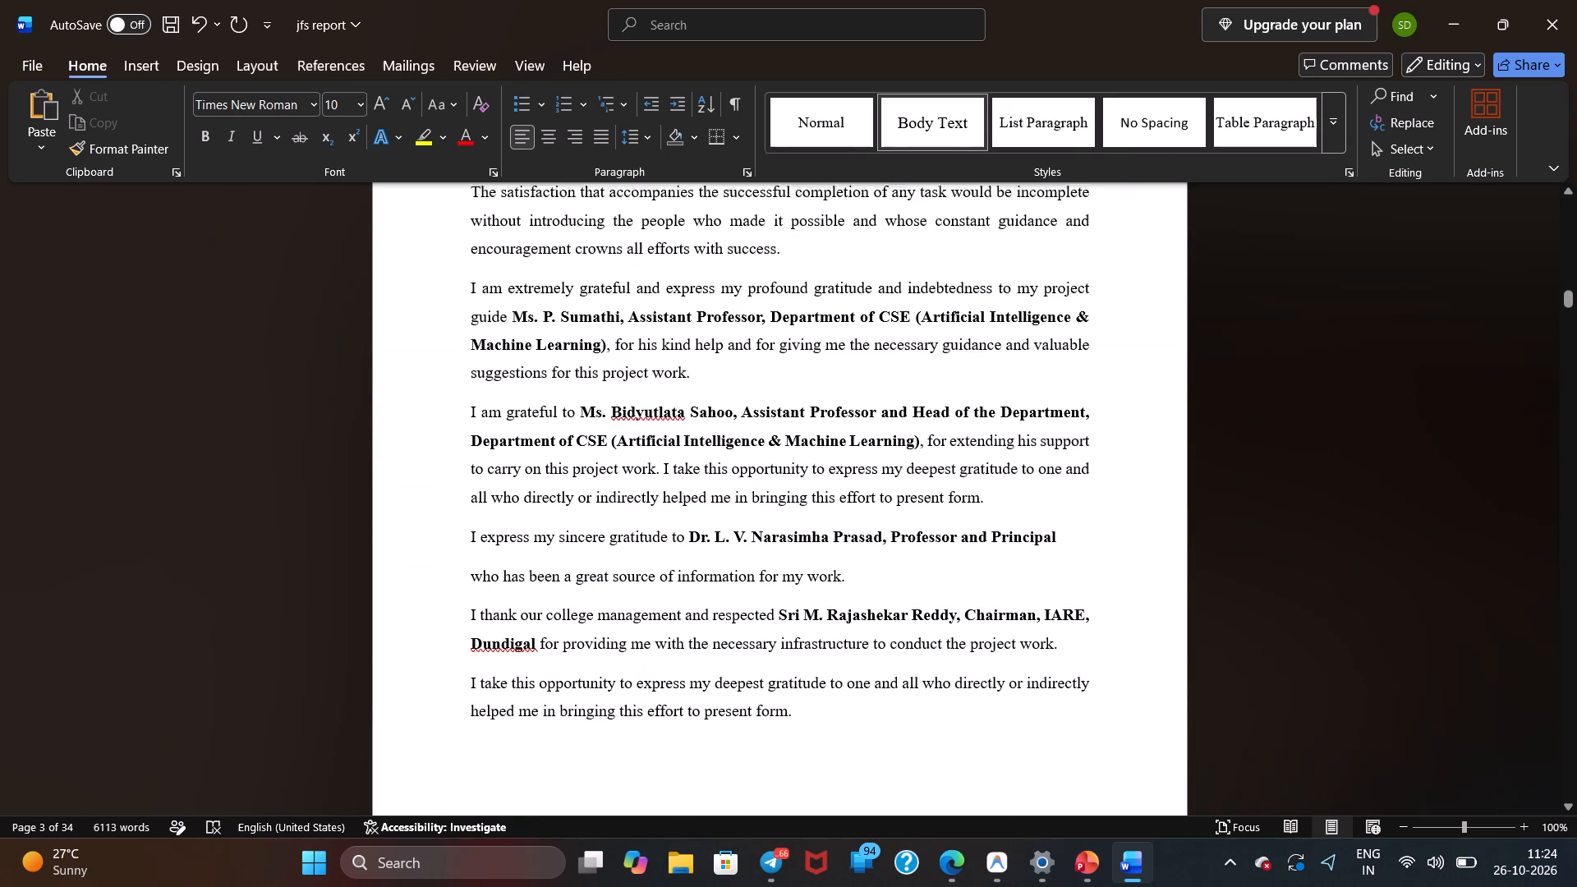
scroll(541, 513, down, 3)
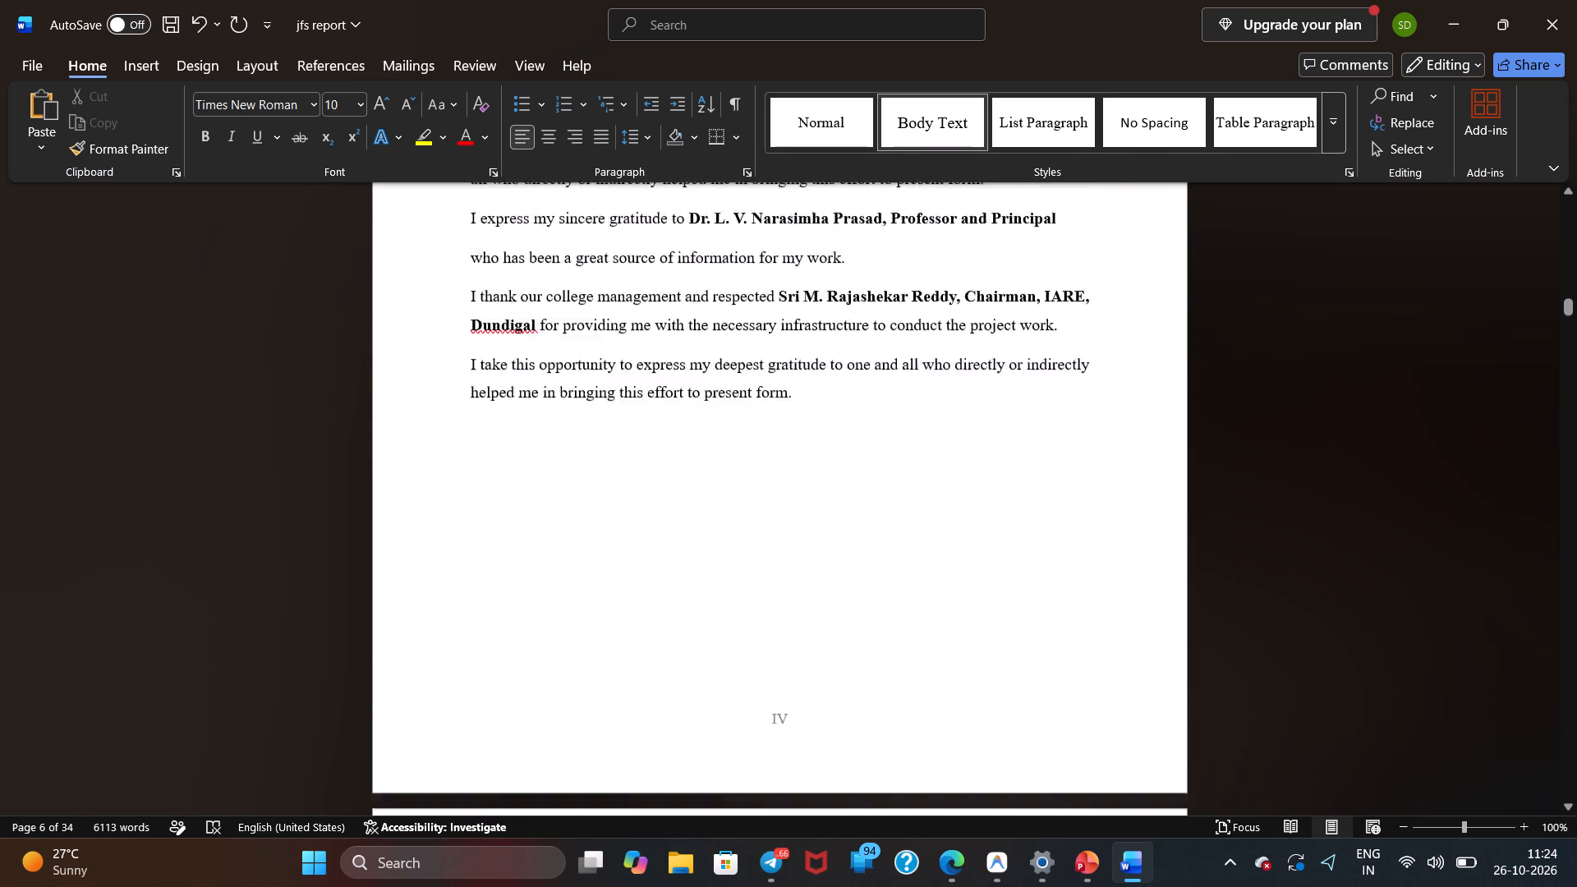
scroll(541, 513, down, 8)
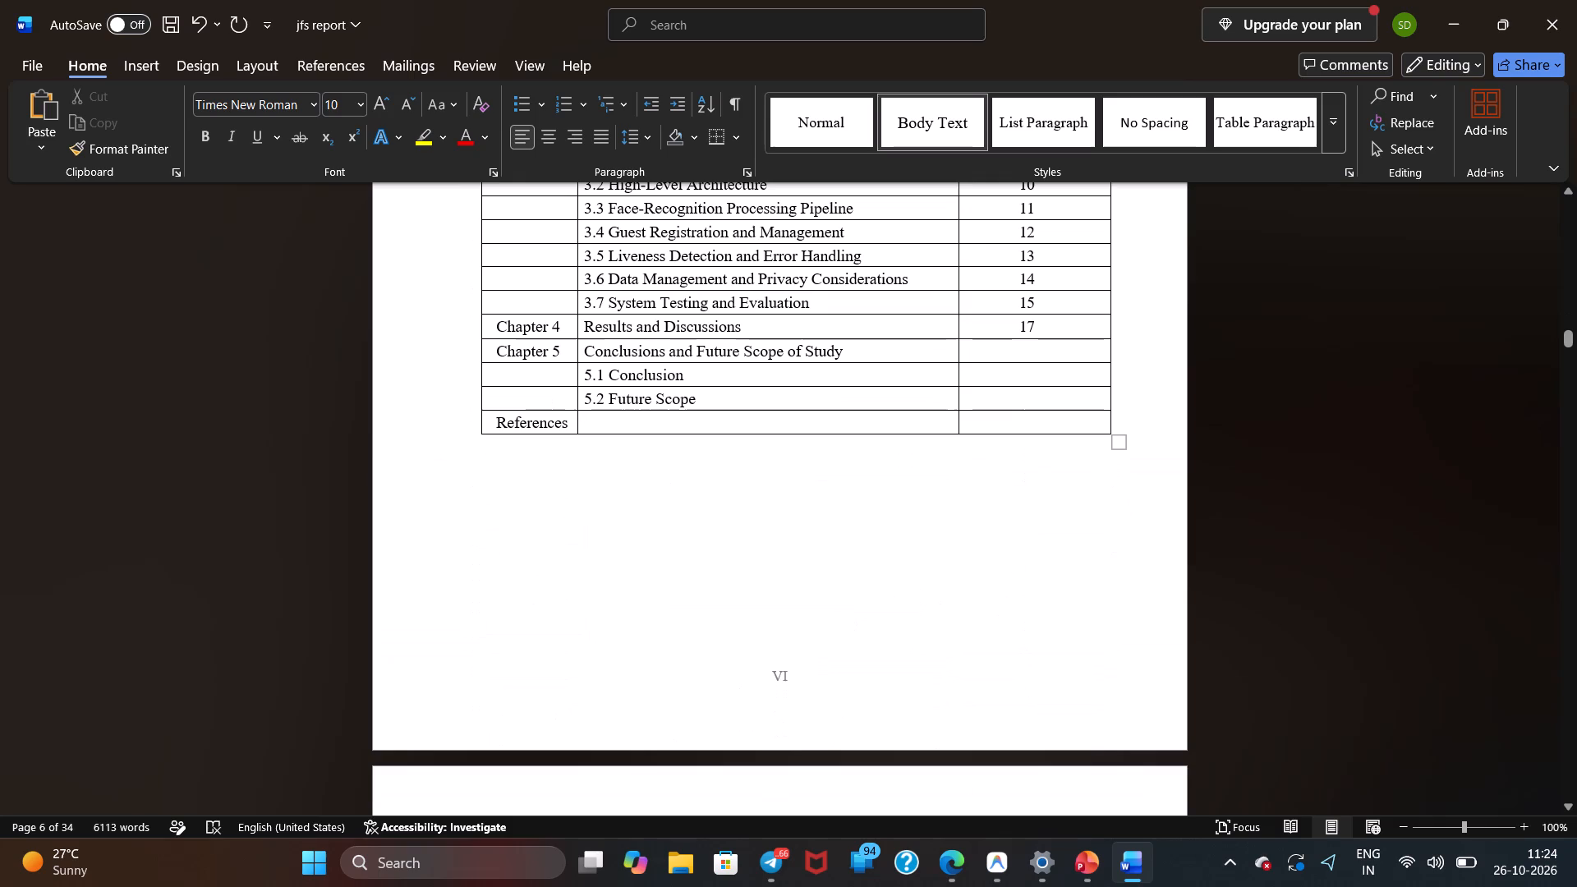
scroll(541, 513, down, 8)
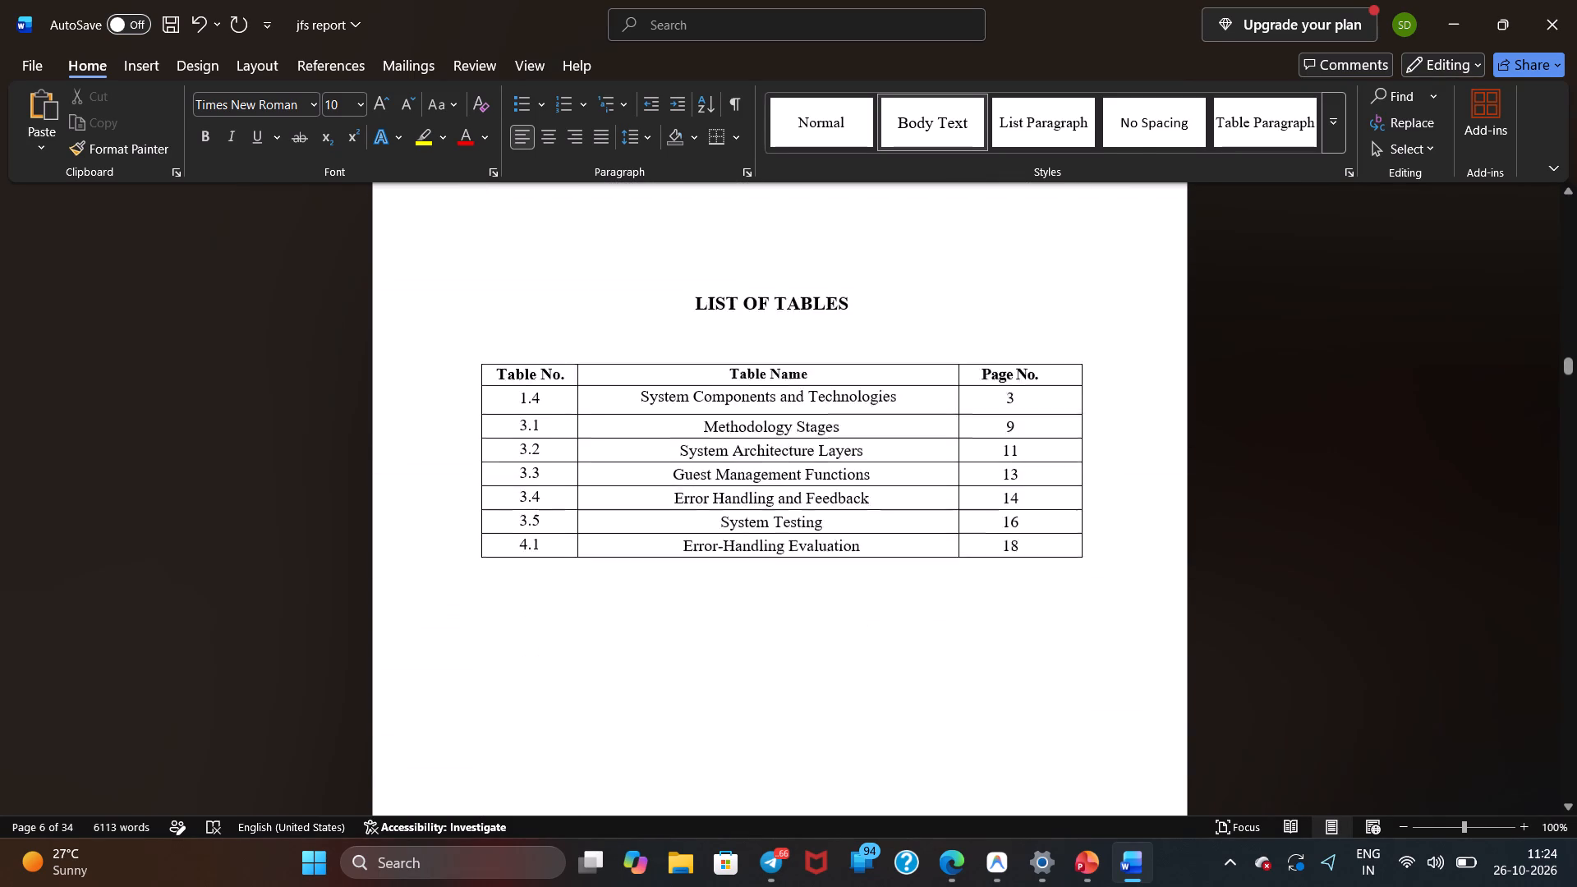
scroll(541, 513, down, 9)
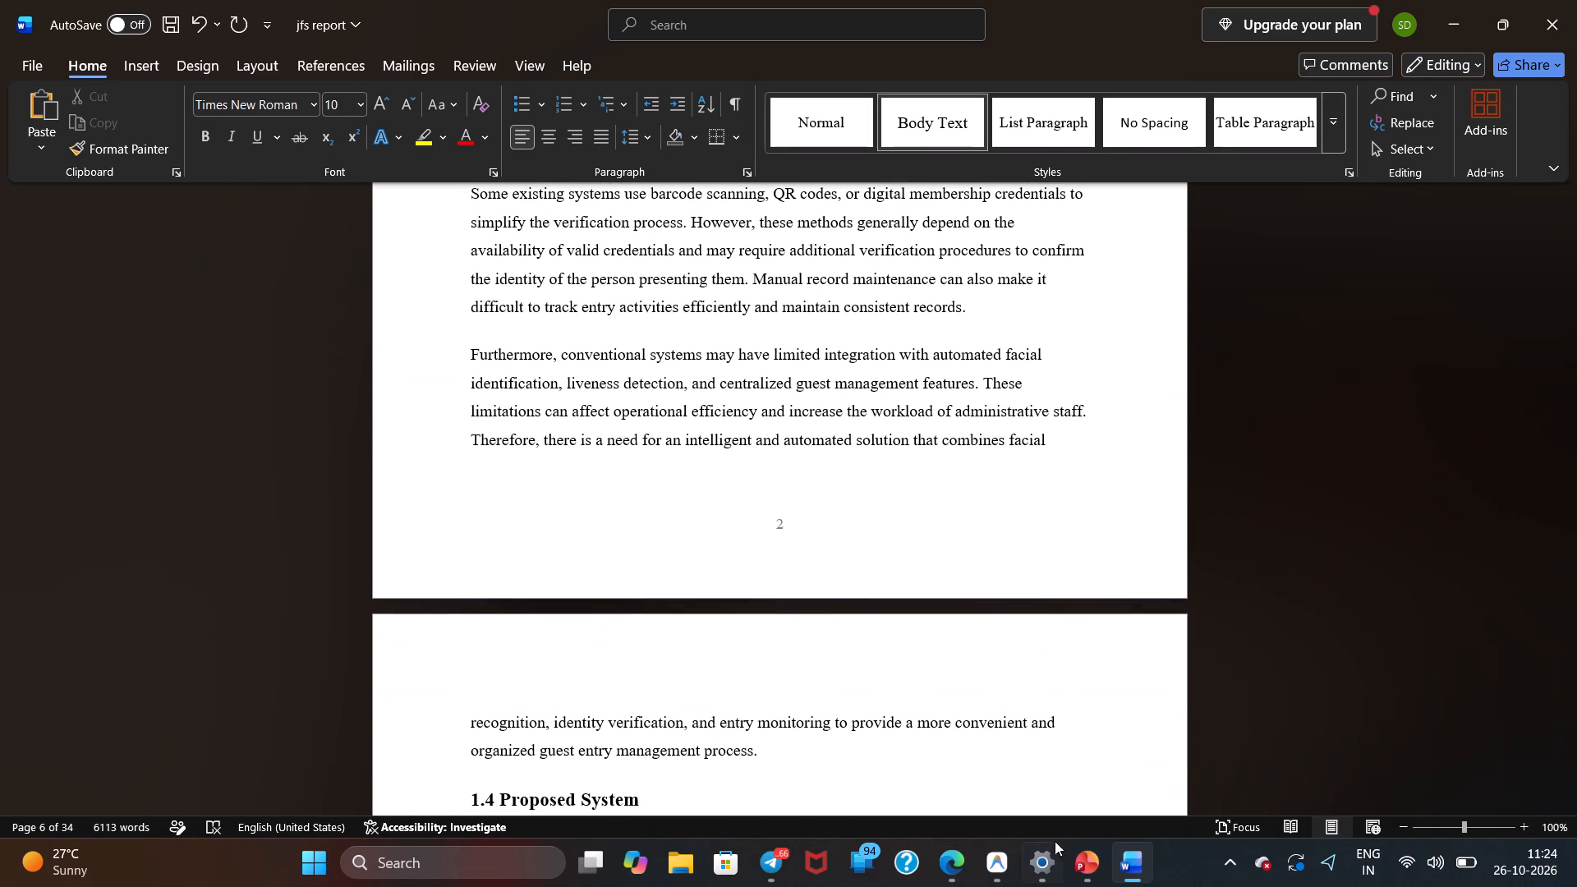
Switch to PowerPoint and open the OUTLINE slide of the jfs ppt presentation.
click(1106, 857)
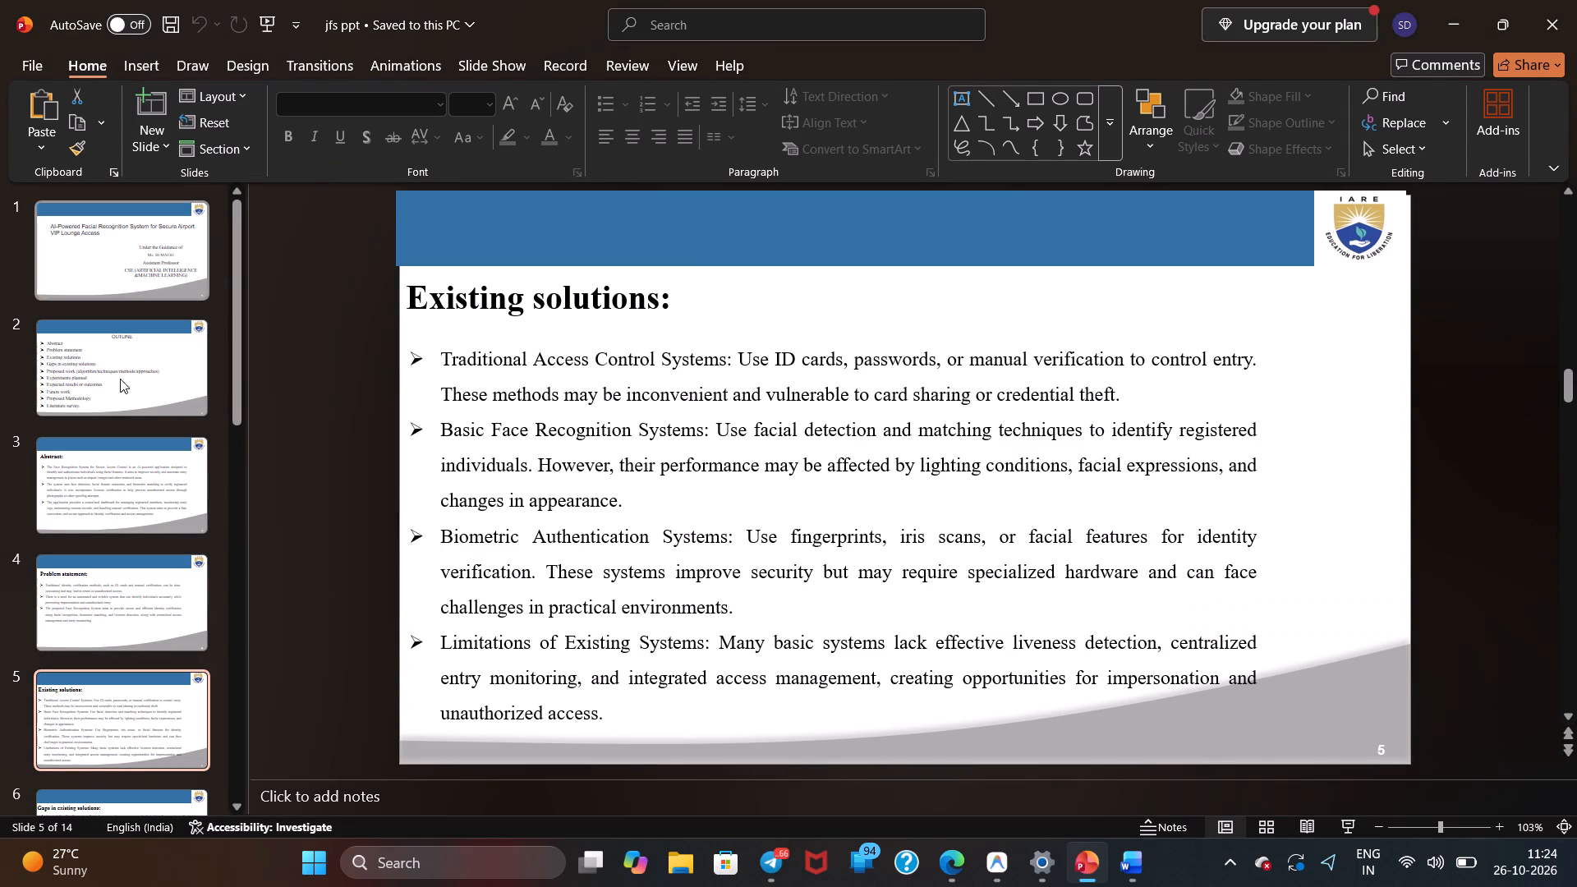
click(139, 382)
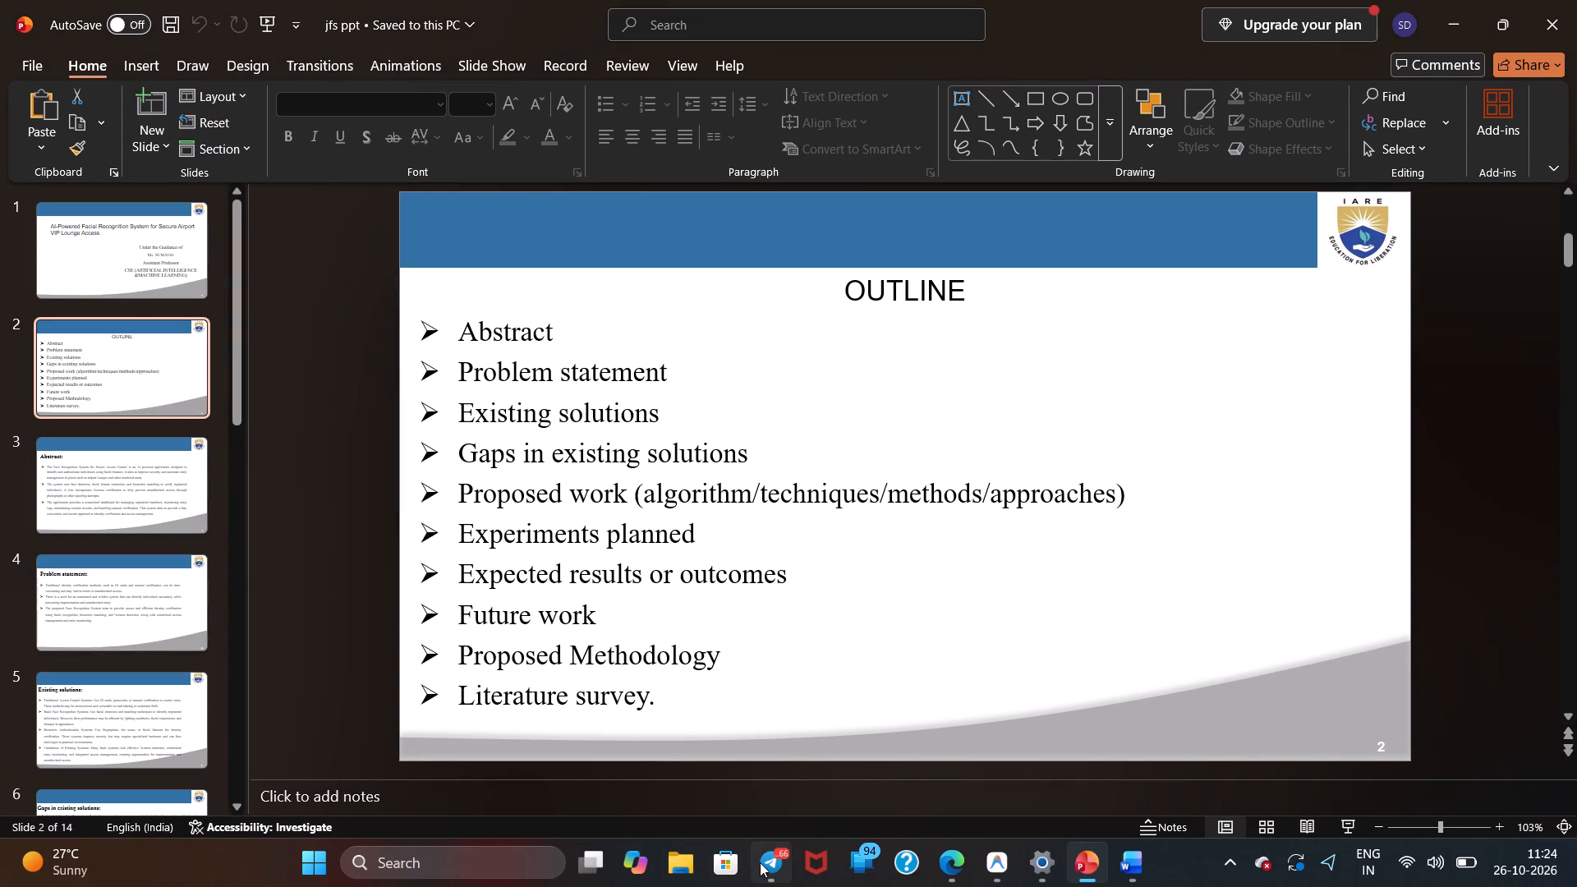
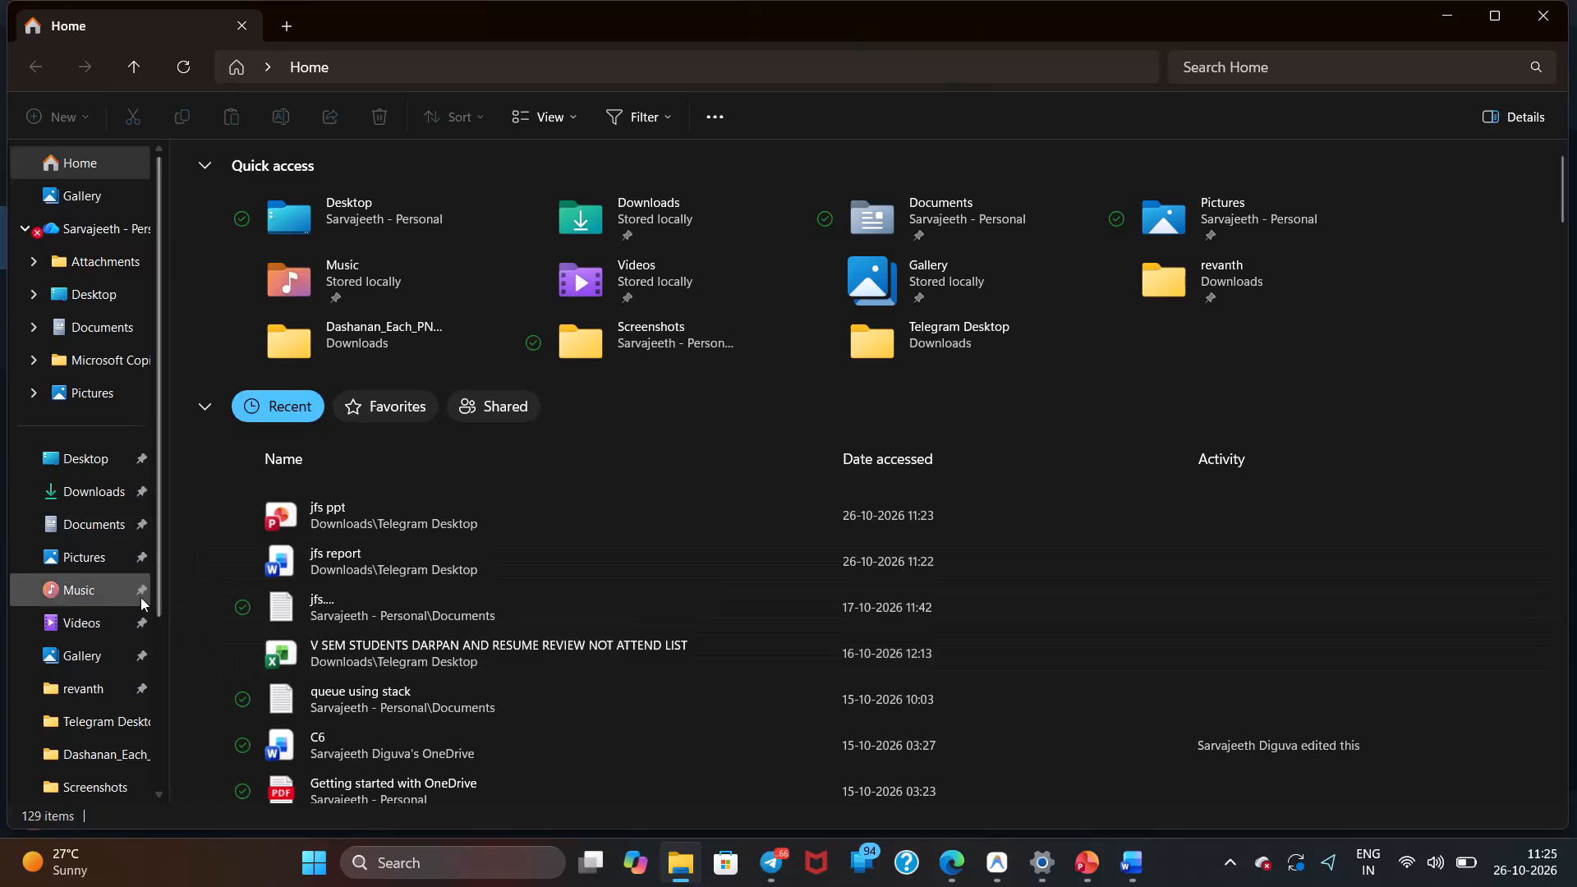
Open the Gallery in File Explorer and examine the project's dashboard, Live Verification Console and Members Directory screenshots at full size.
click(90, 657)
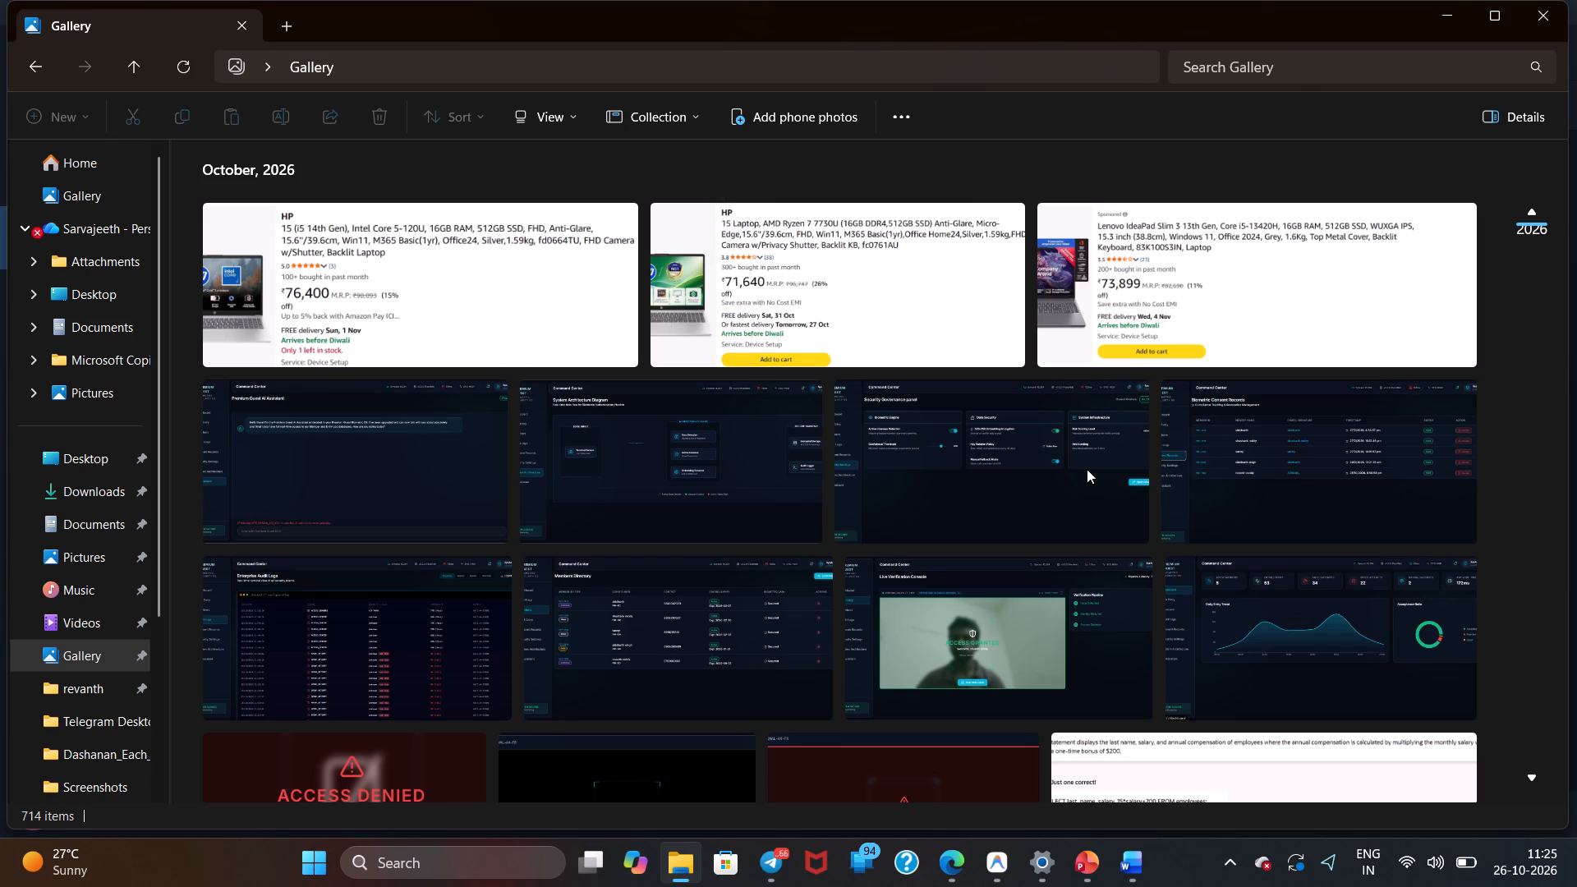
click(1001, 453)
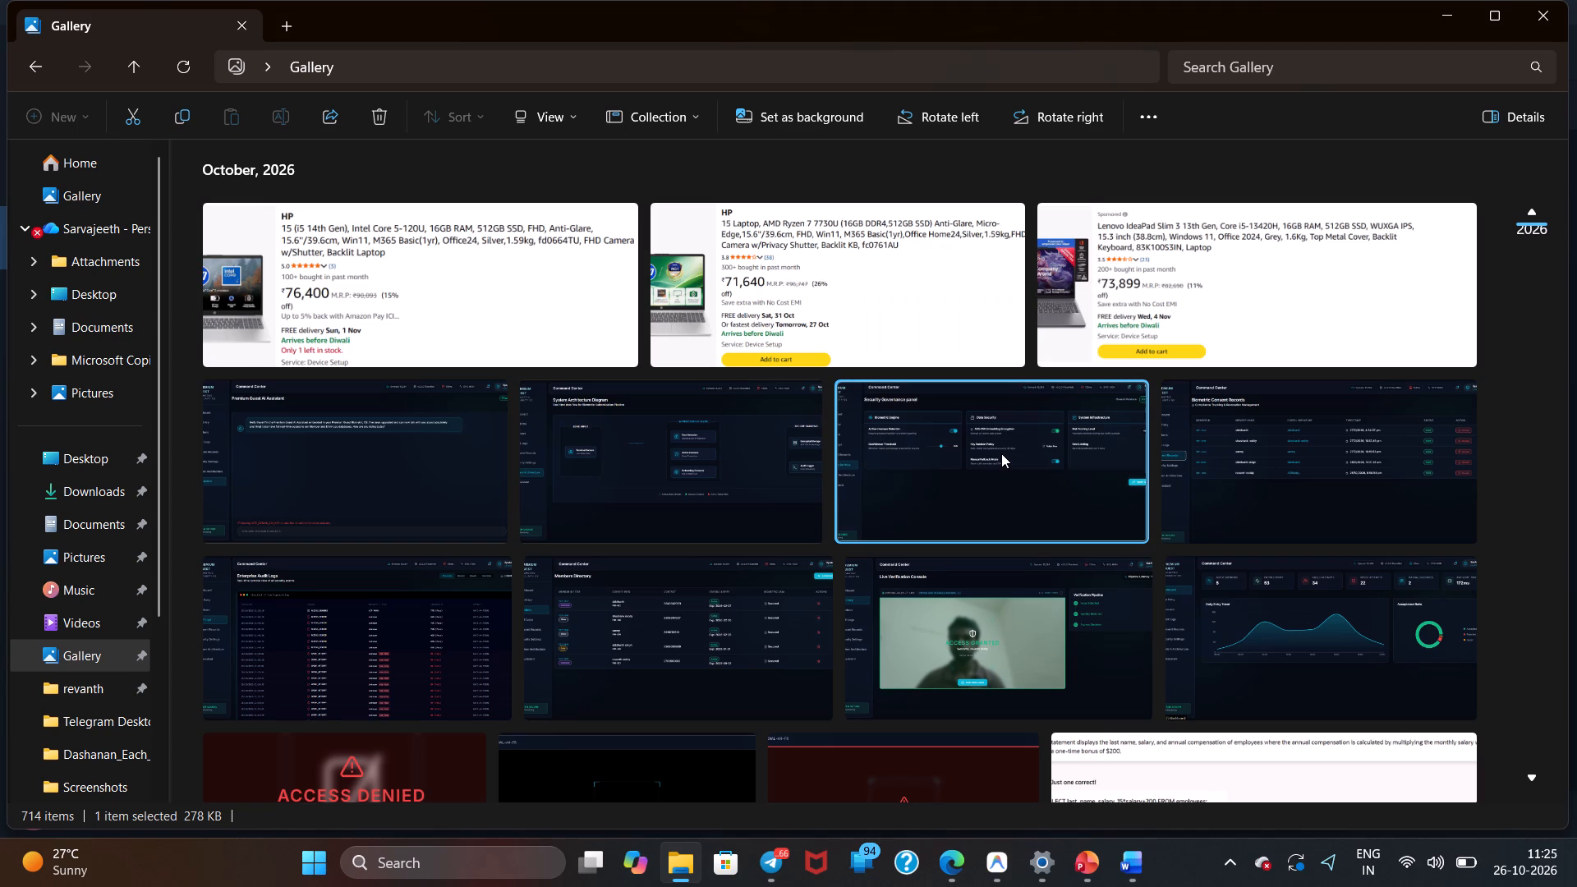
click(1001, 453)
triple_click(1310, 569)
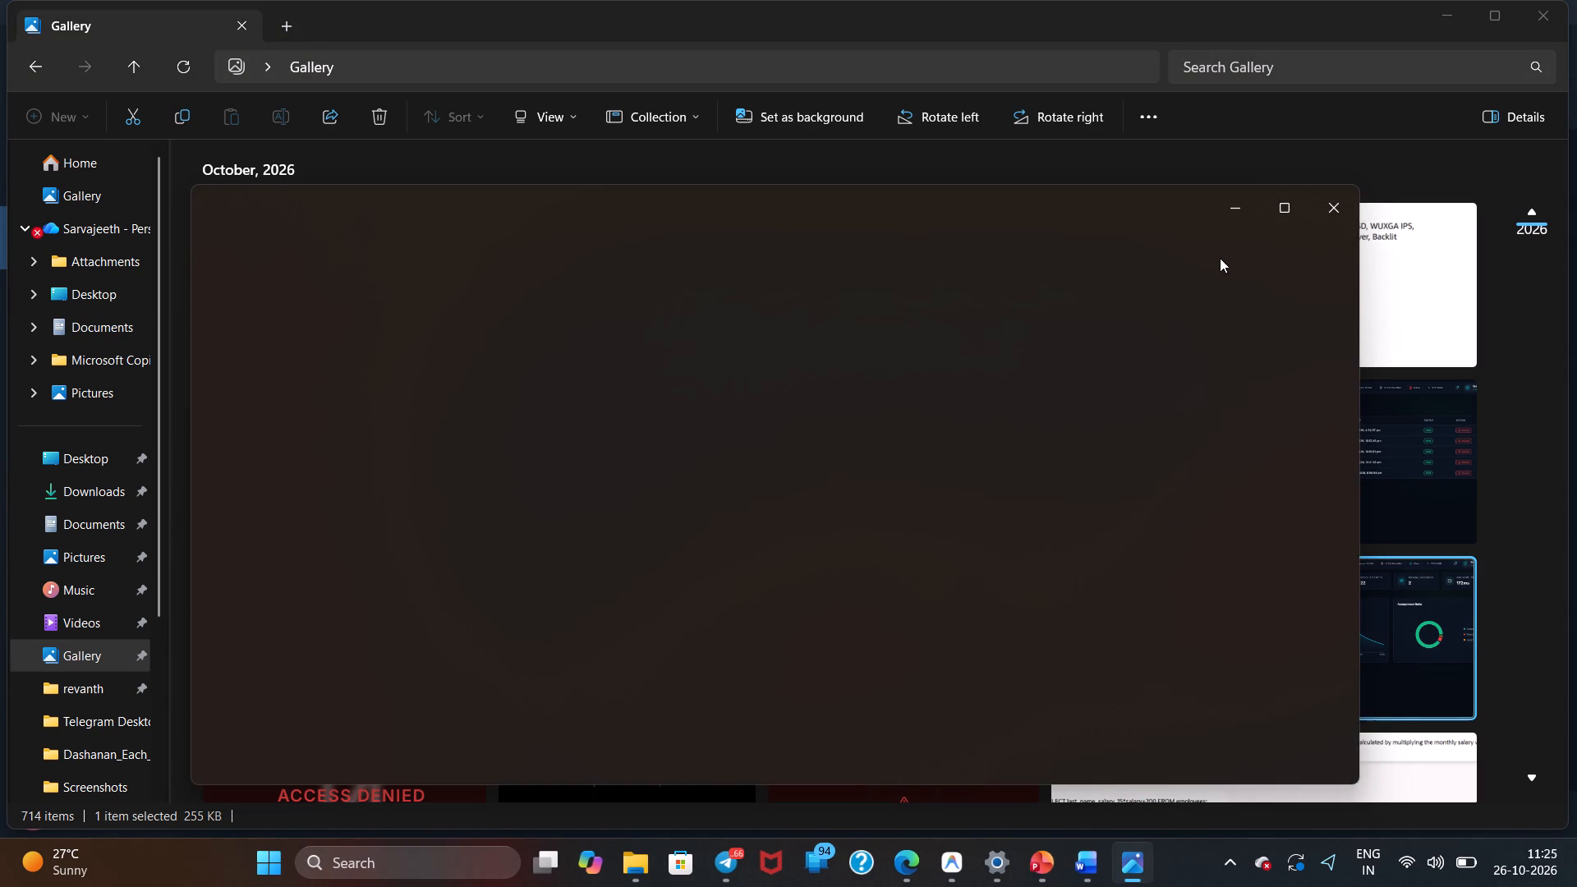
click(1286, 210)
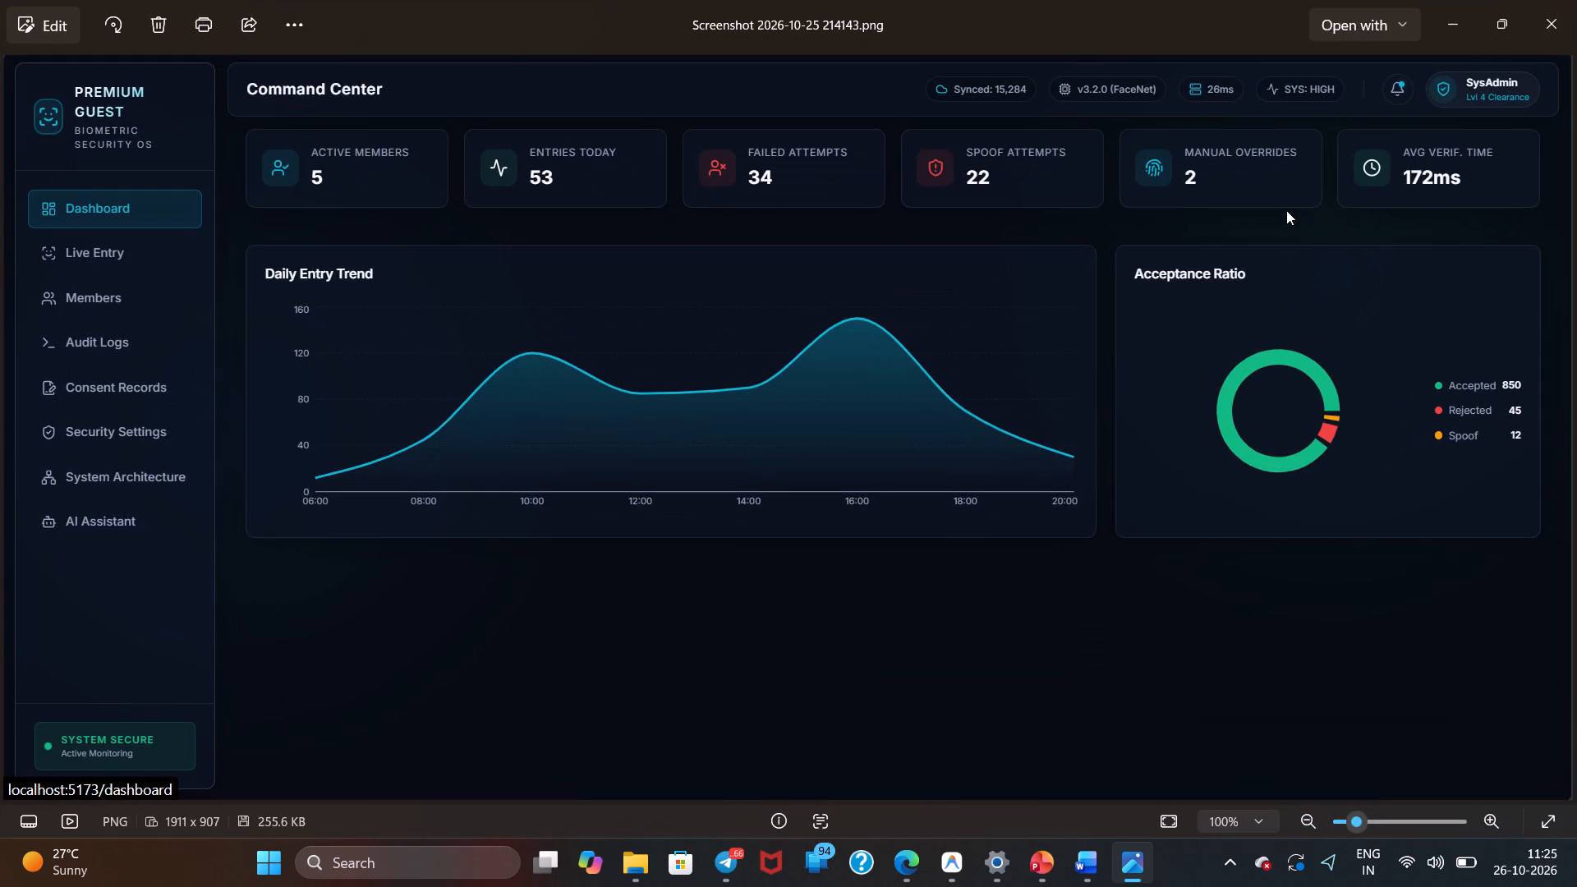
key(Left)
click(1437, 4)
triple_click(1083, 609)
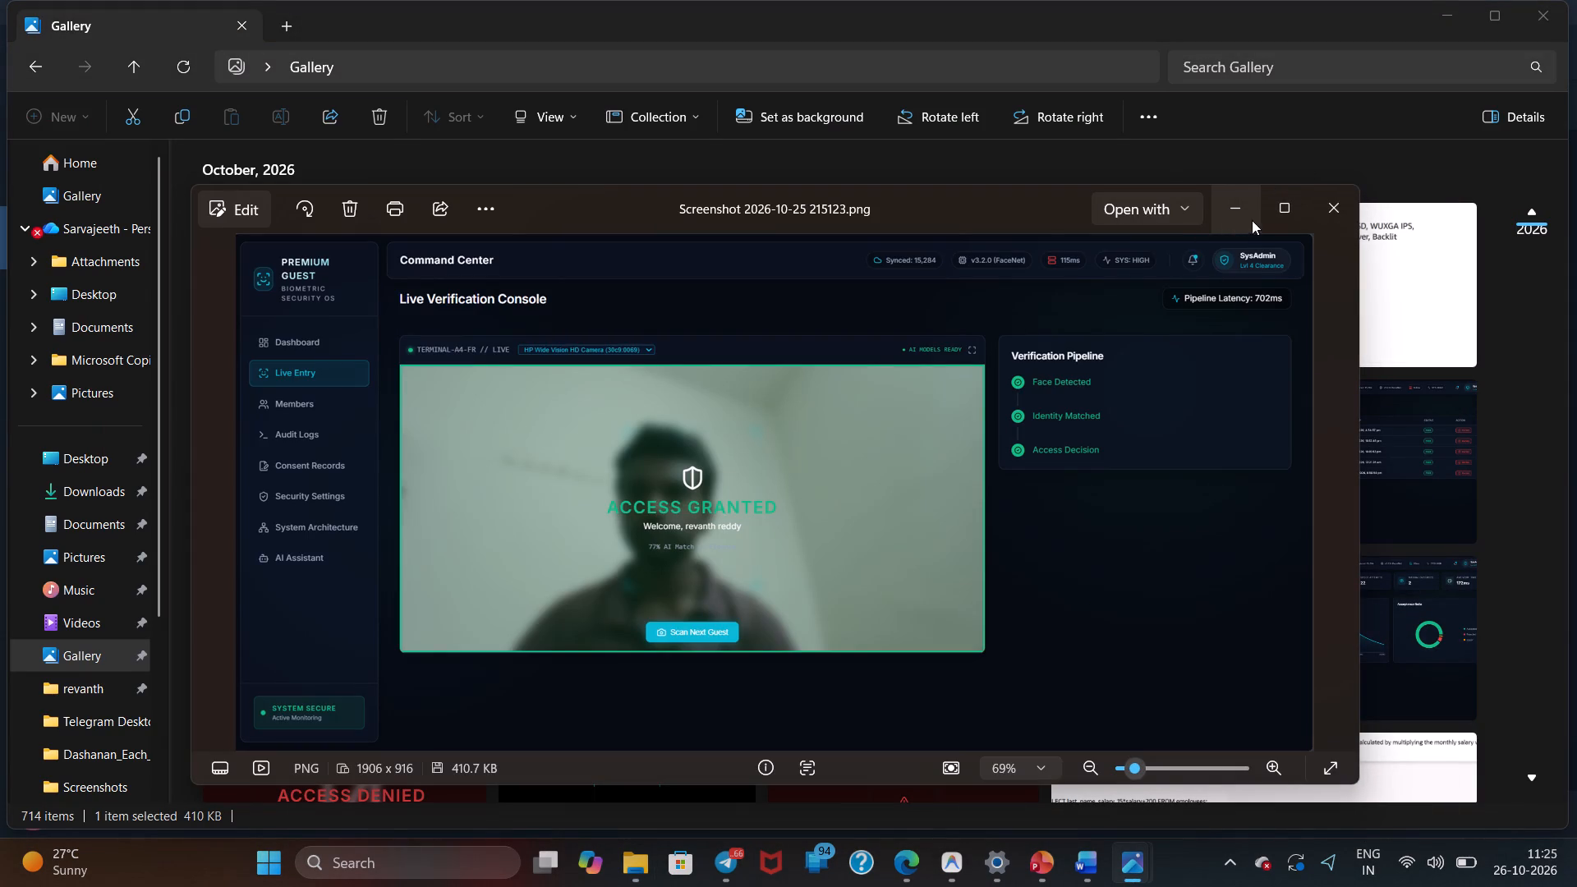
click(1274, 222)
click(1538, 0)
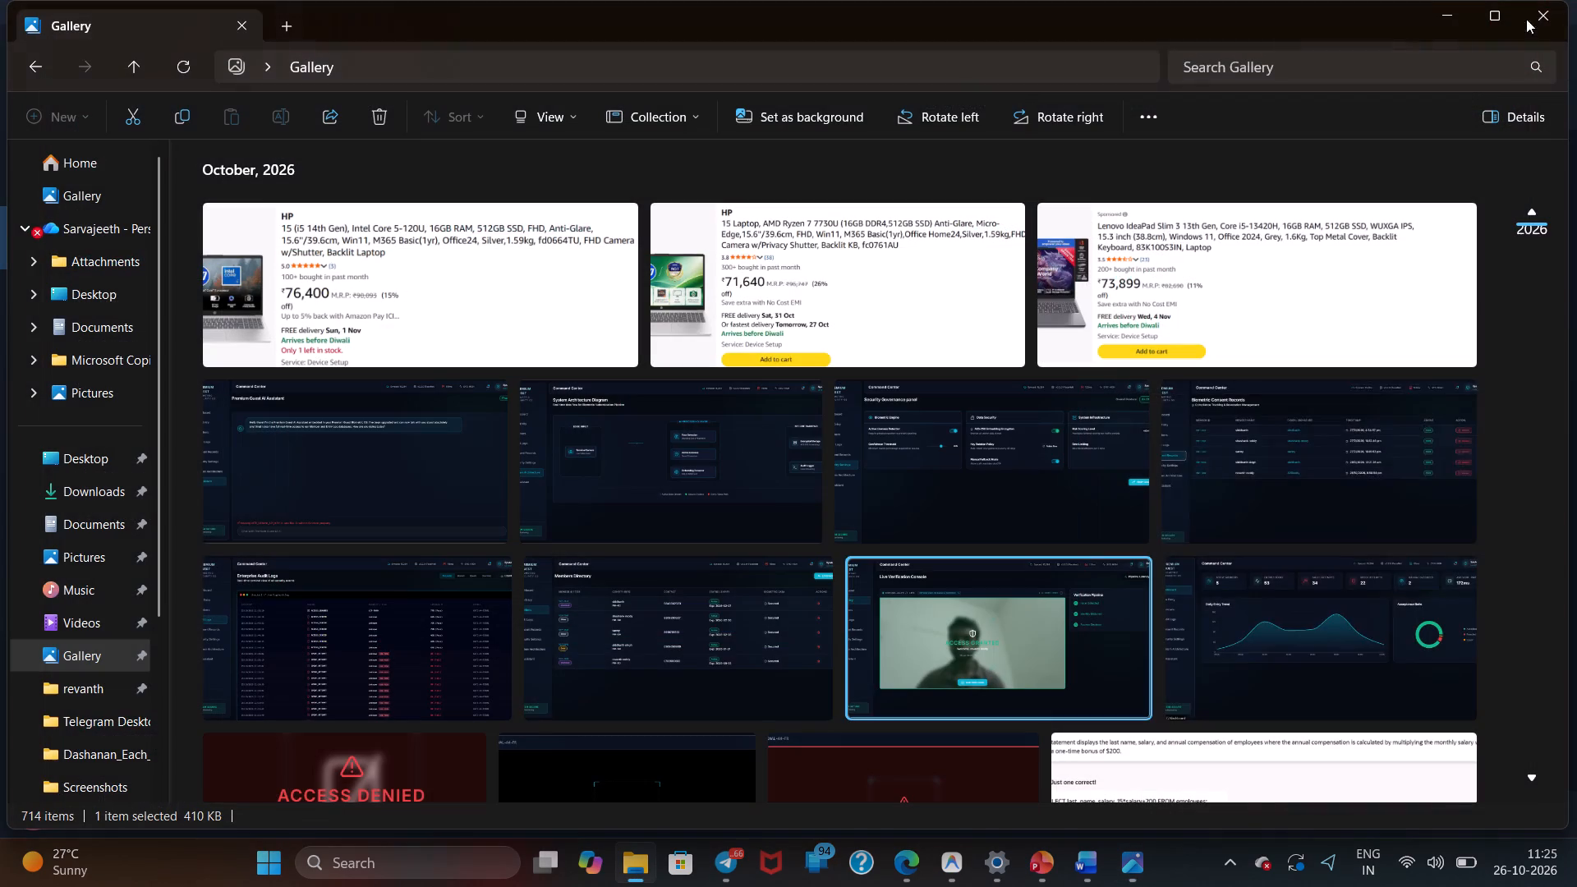
triple_click(662, 631)
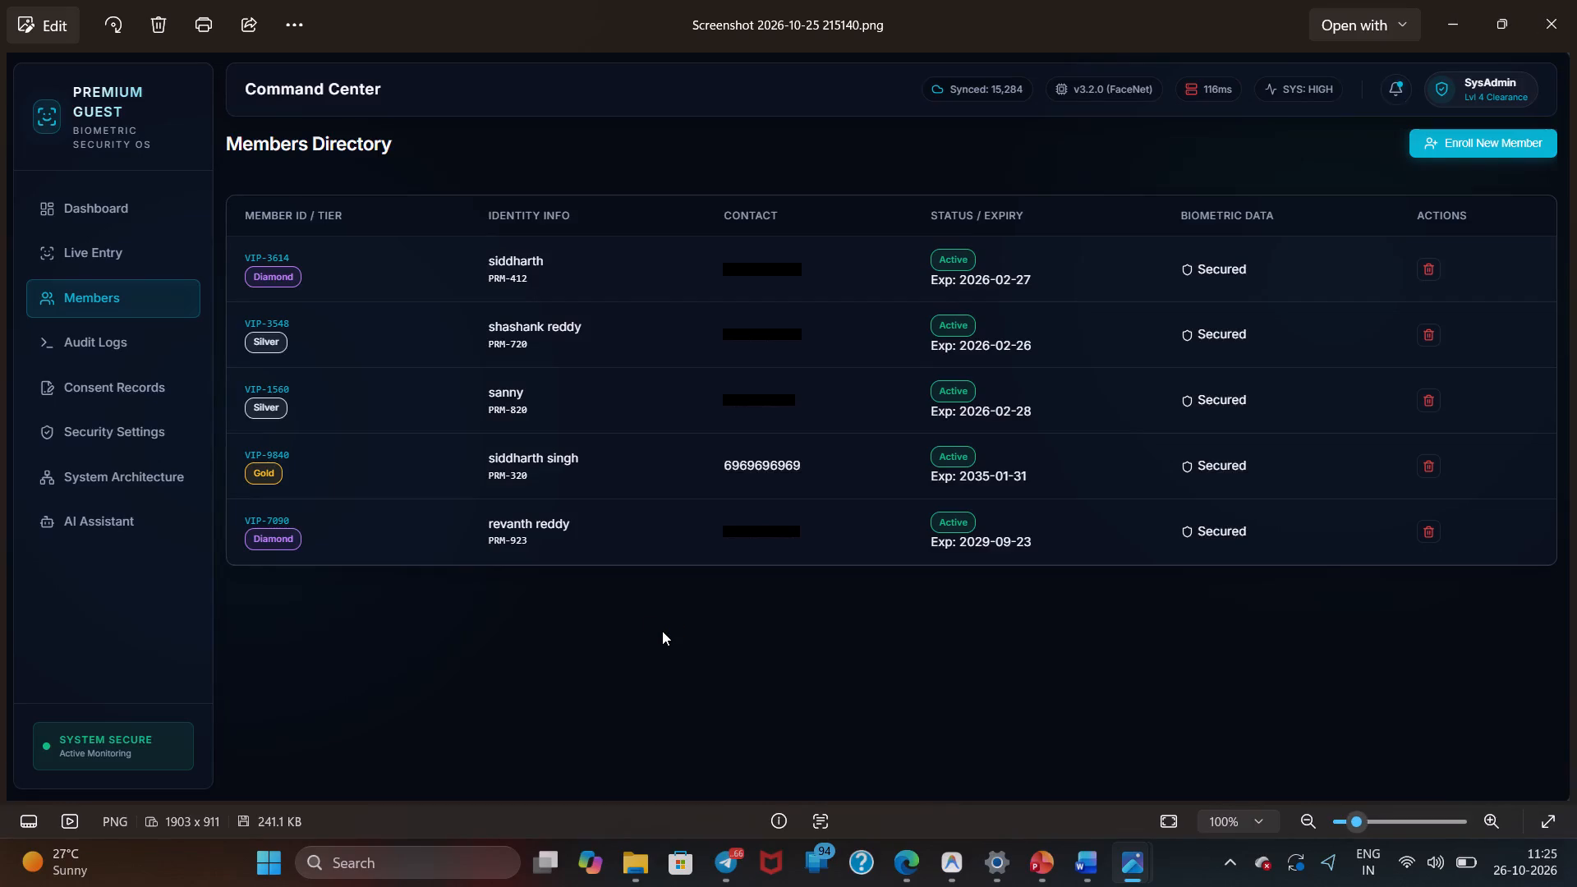
click(1442, 0)
Switch to the jfs ppt presentation in PowerPoint and review the Abstract, Problem statement and Existing solutions slides.
click(1059, 877)
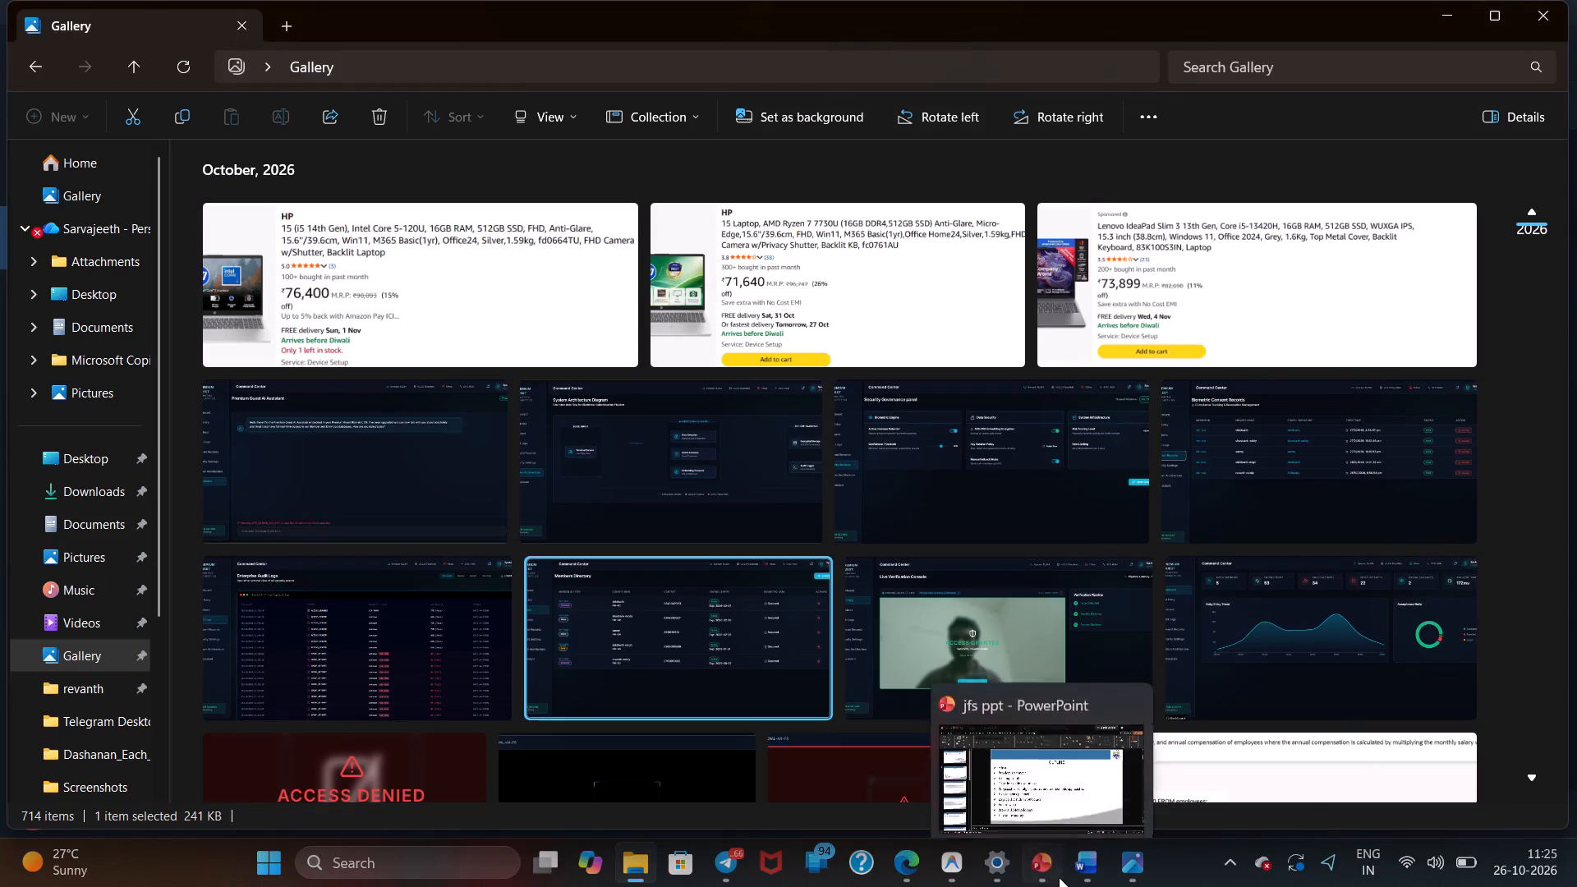
key(Down)
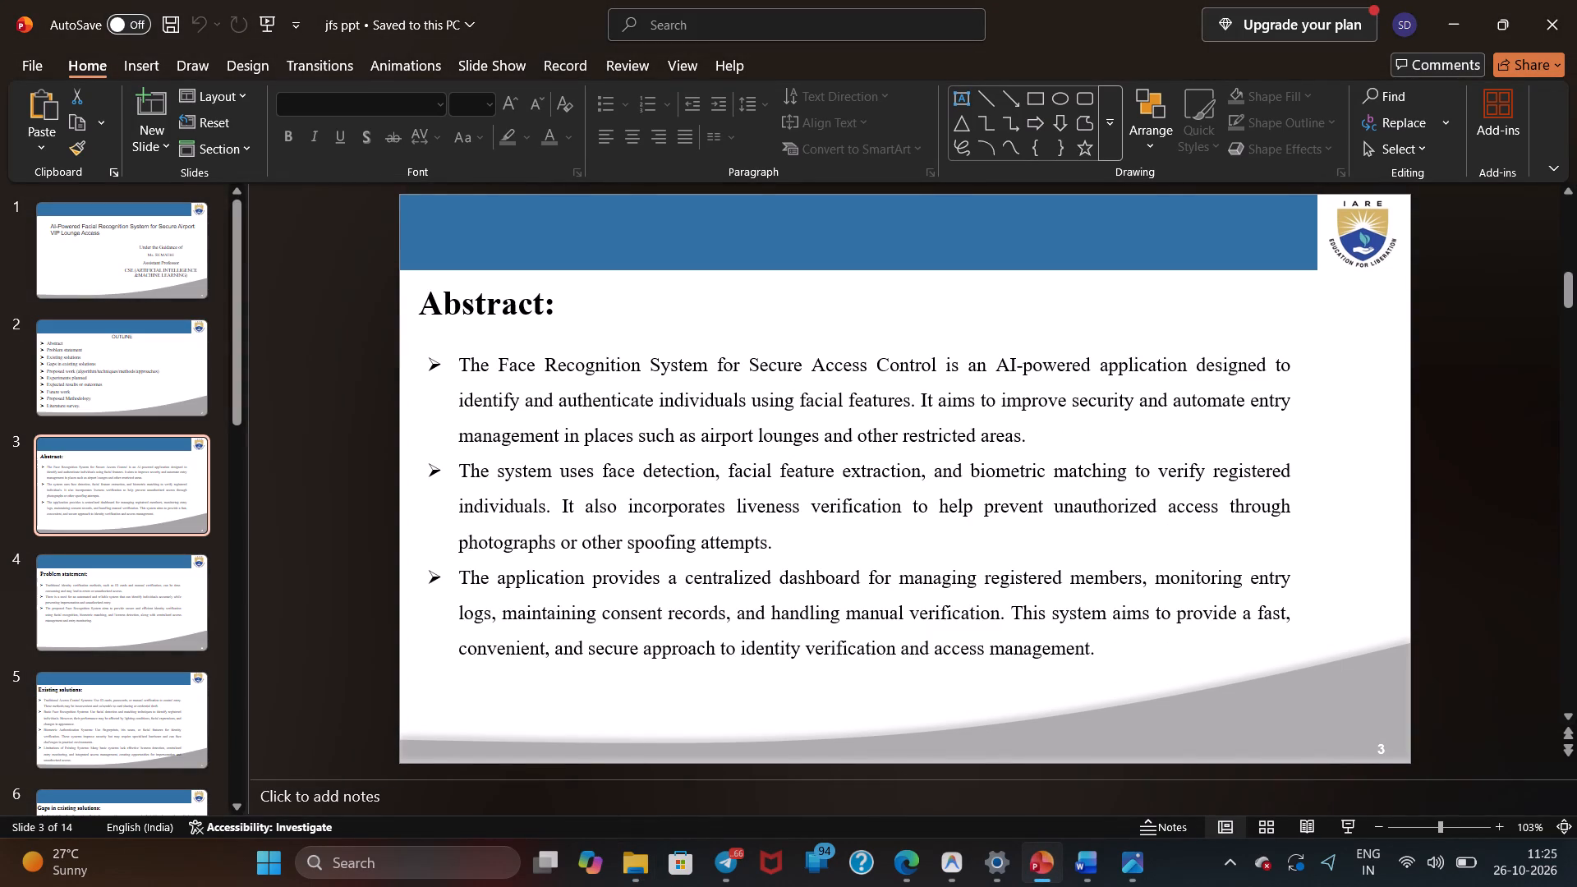
key(Down)
key(Down)
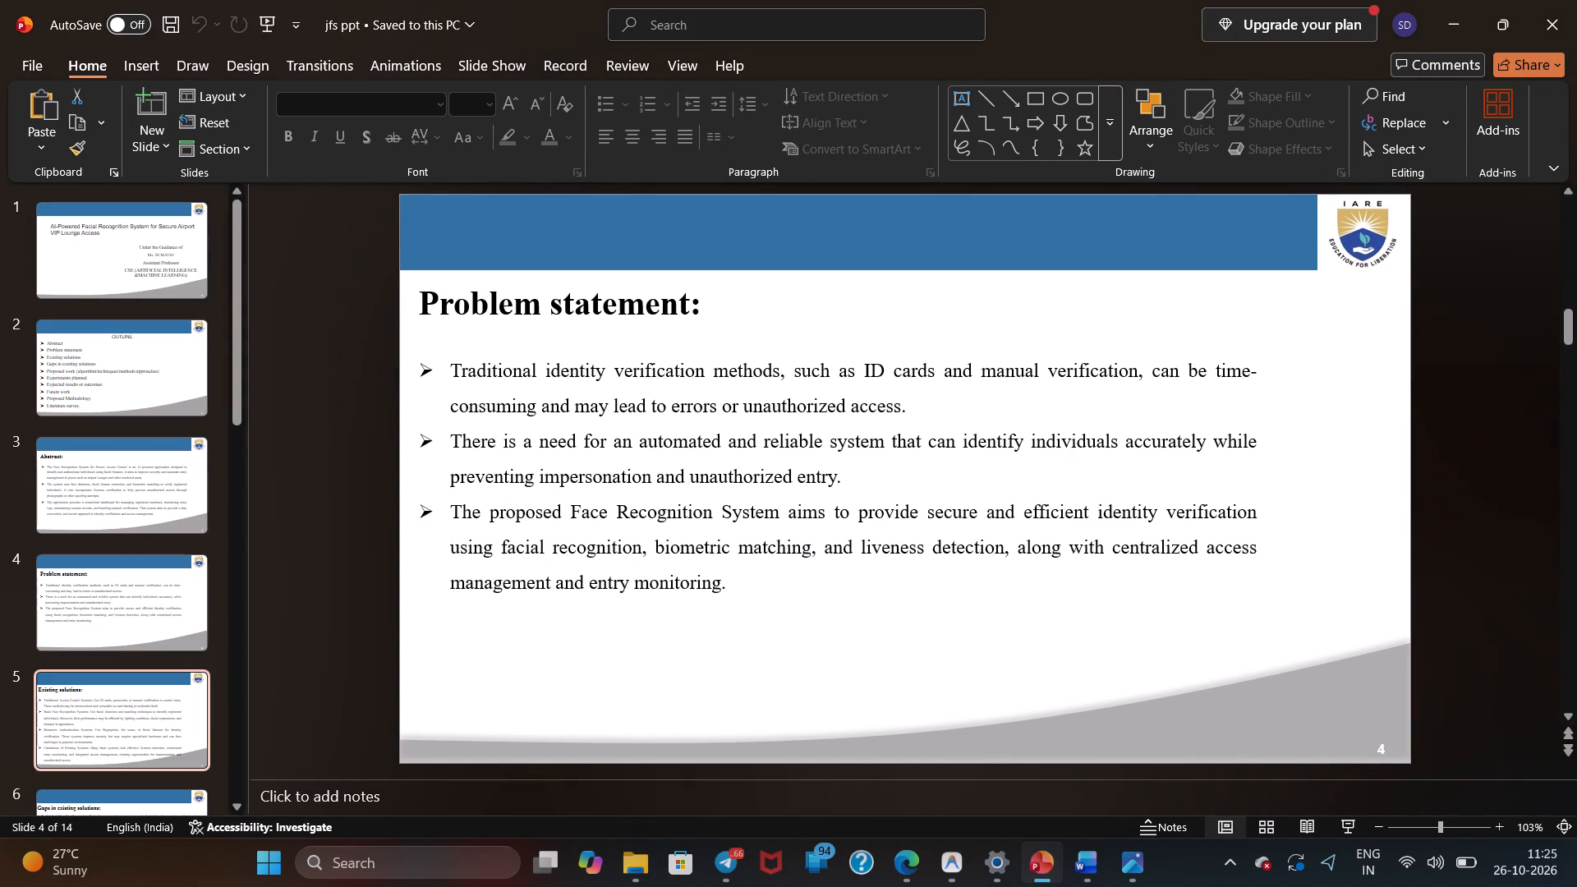
key(Down)
key(Up)
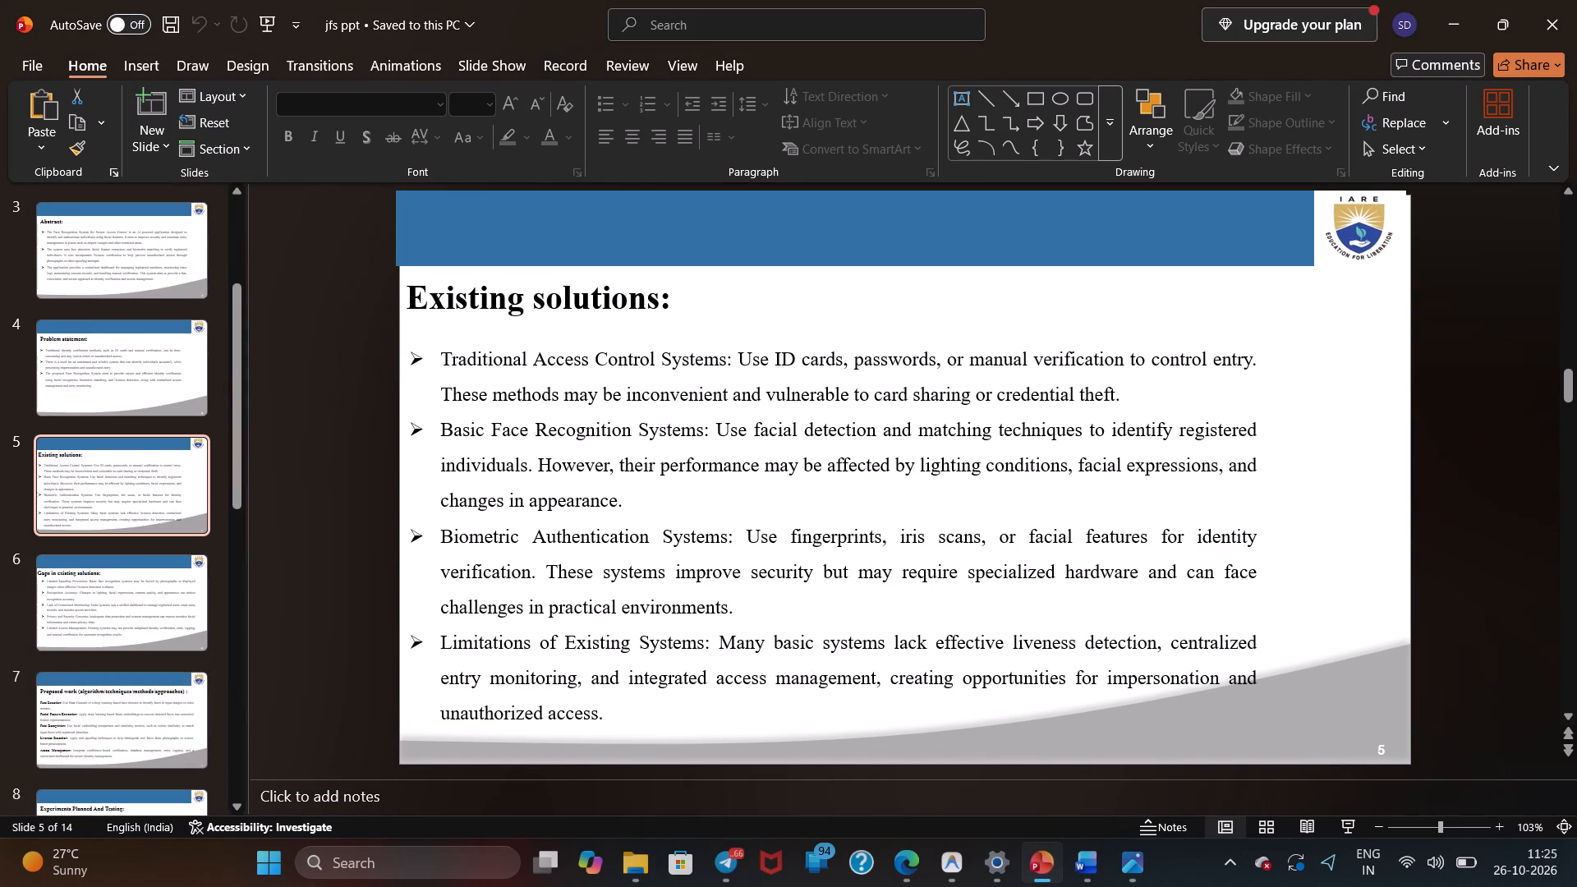
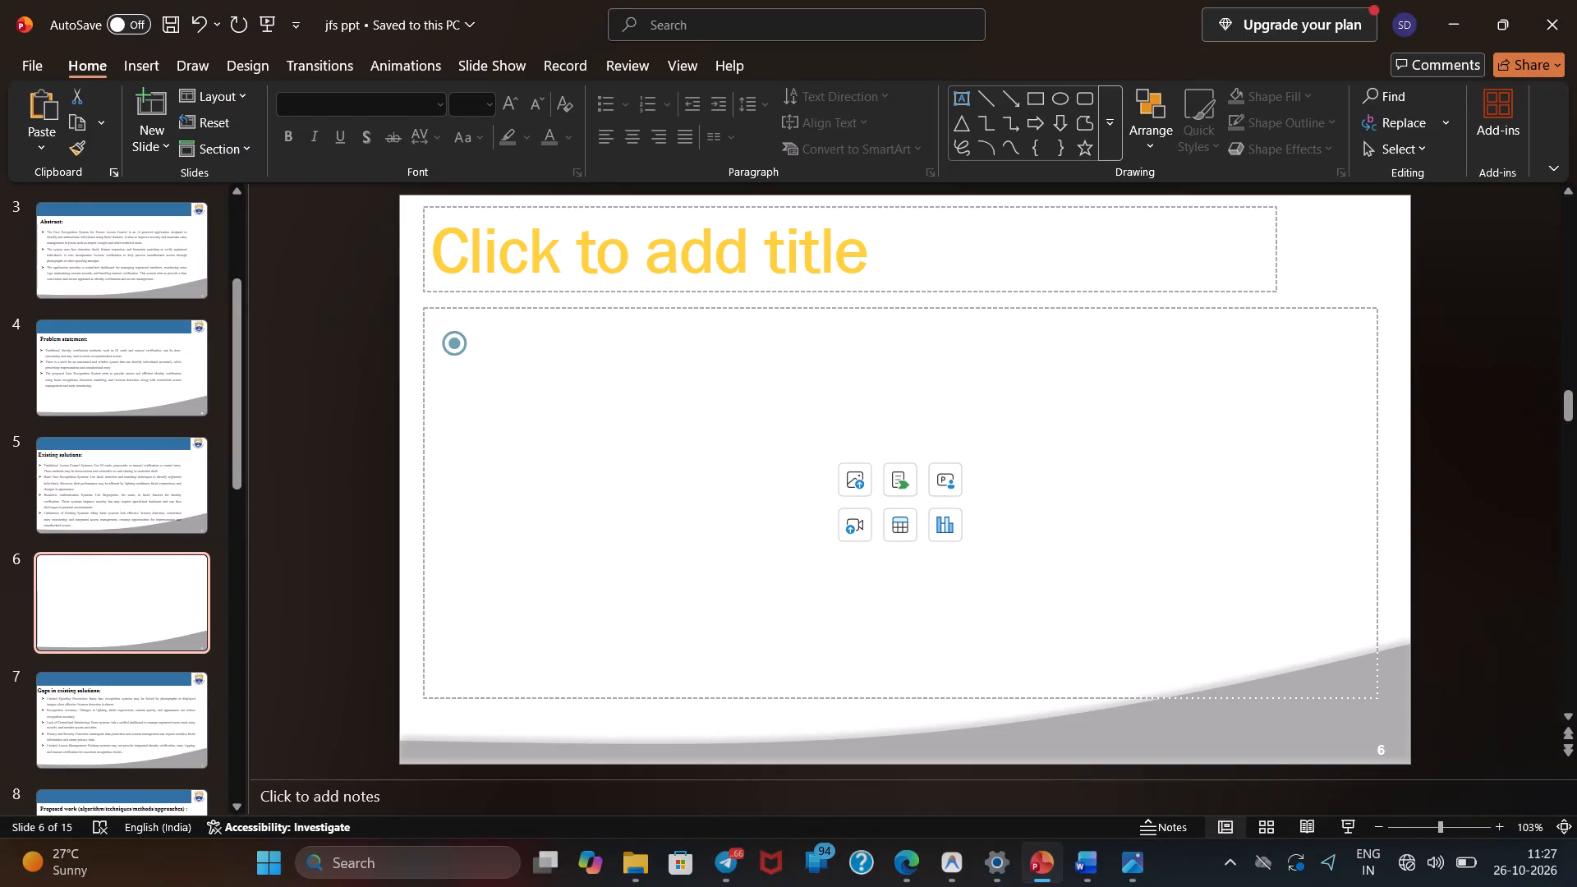
Delete the empty slide 6 that follows the Existing solutions slide.
key(Delete)
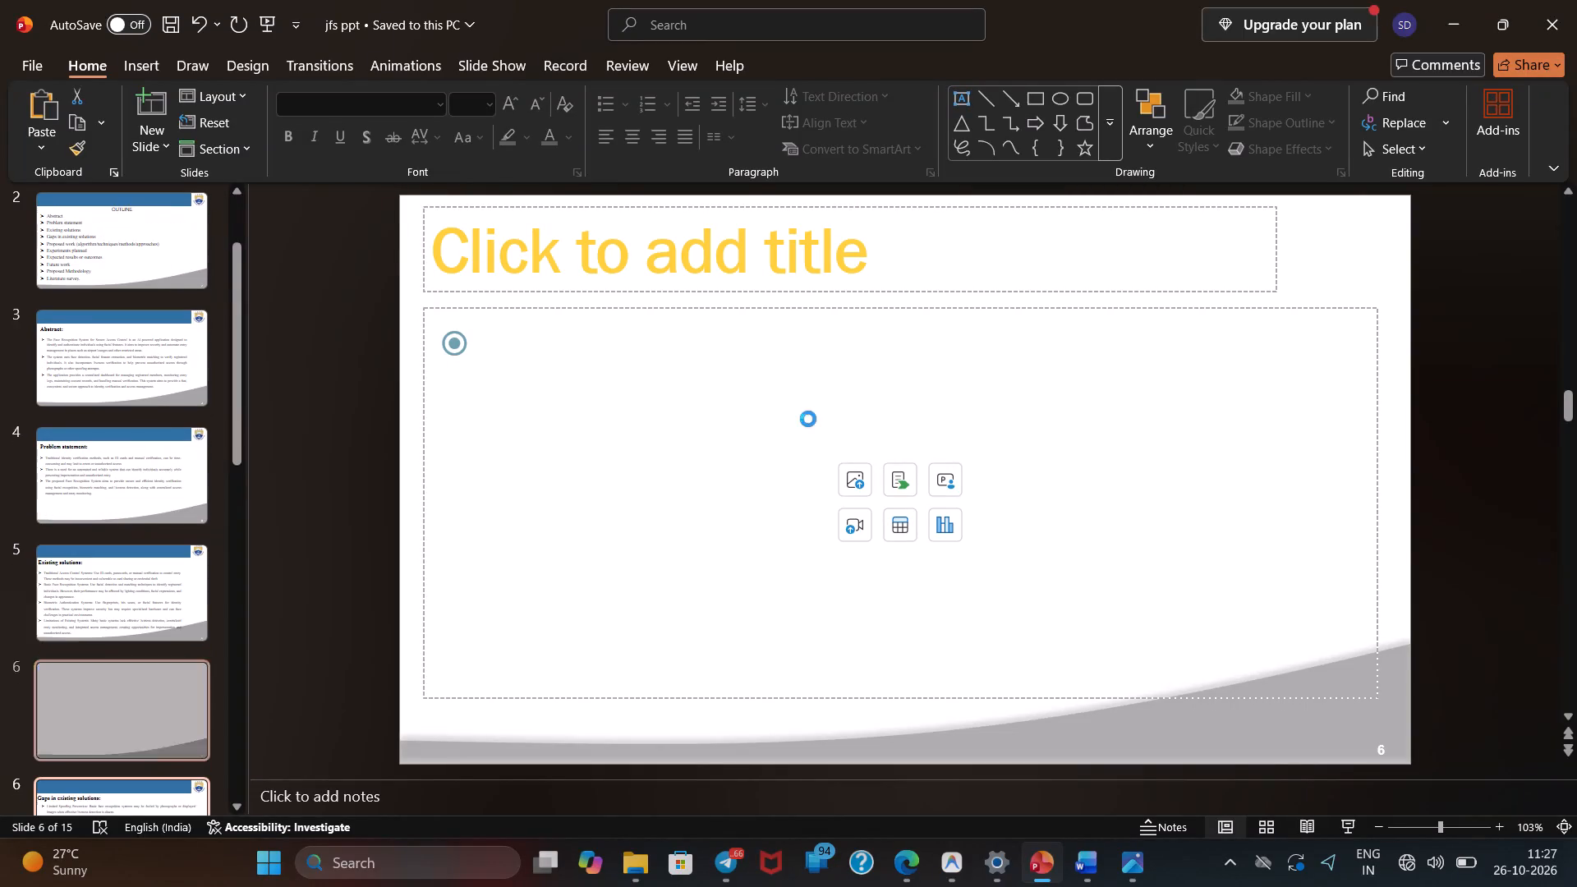
Bold the lead-in phrase, up to the colon, of all four bullets on the Existing solutions slide.
click(182, 461)
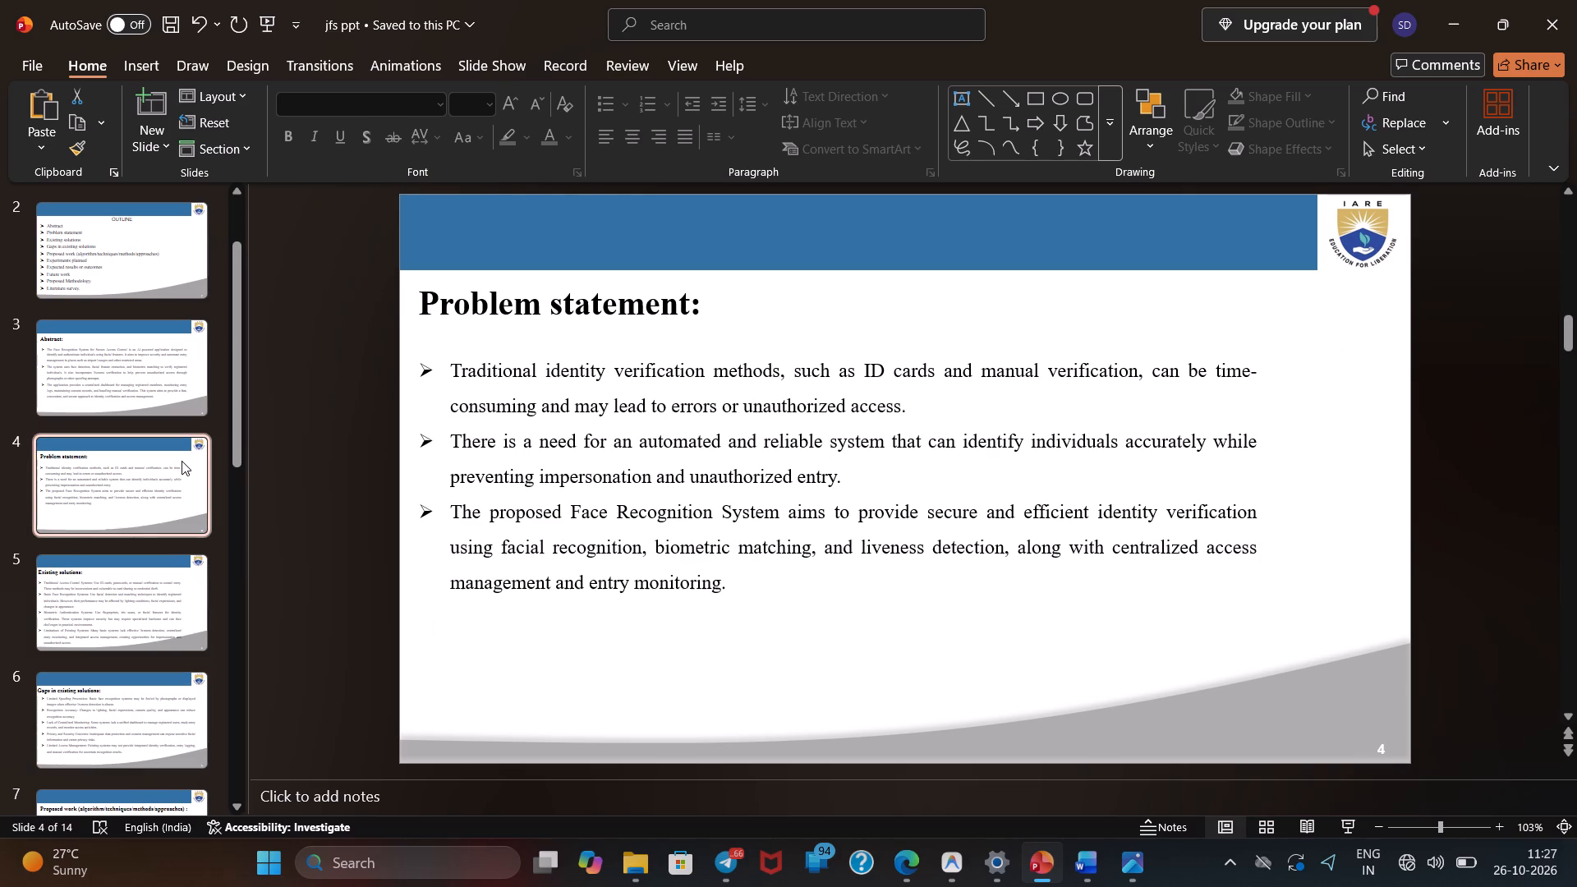
click(124, 617)
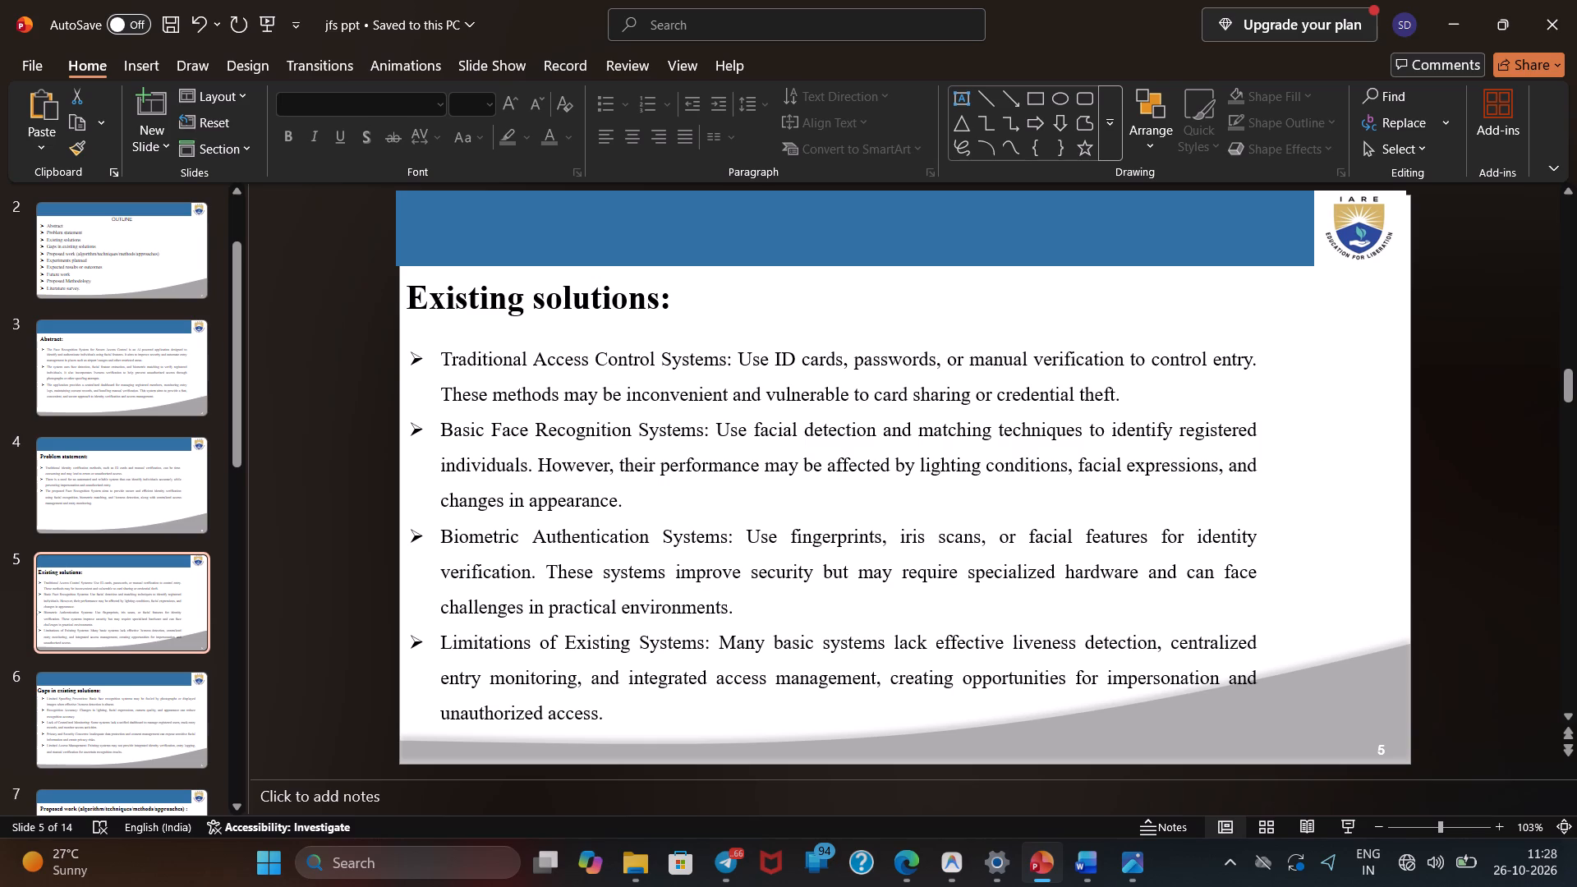
drag(729, 359, 470, 347)
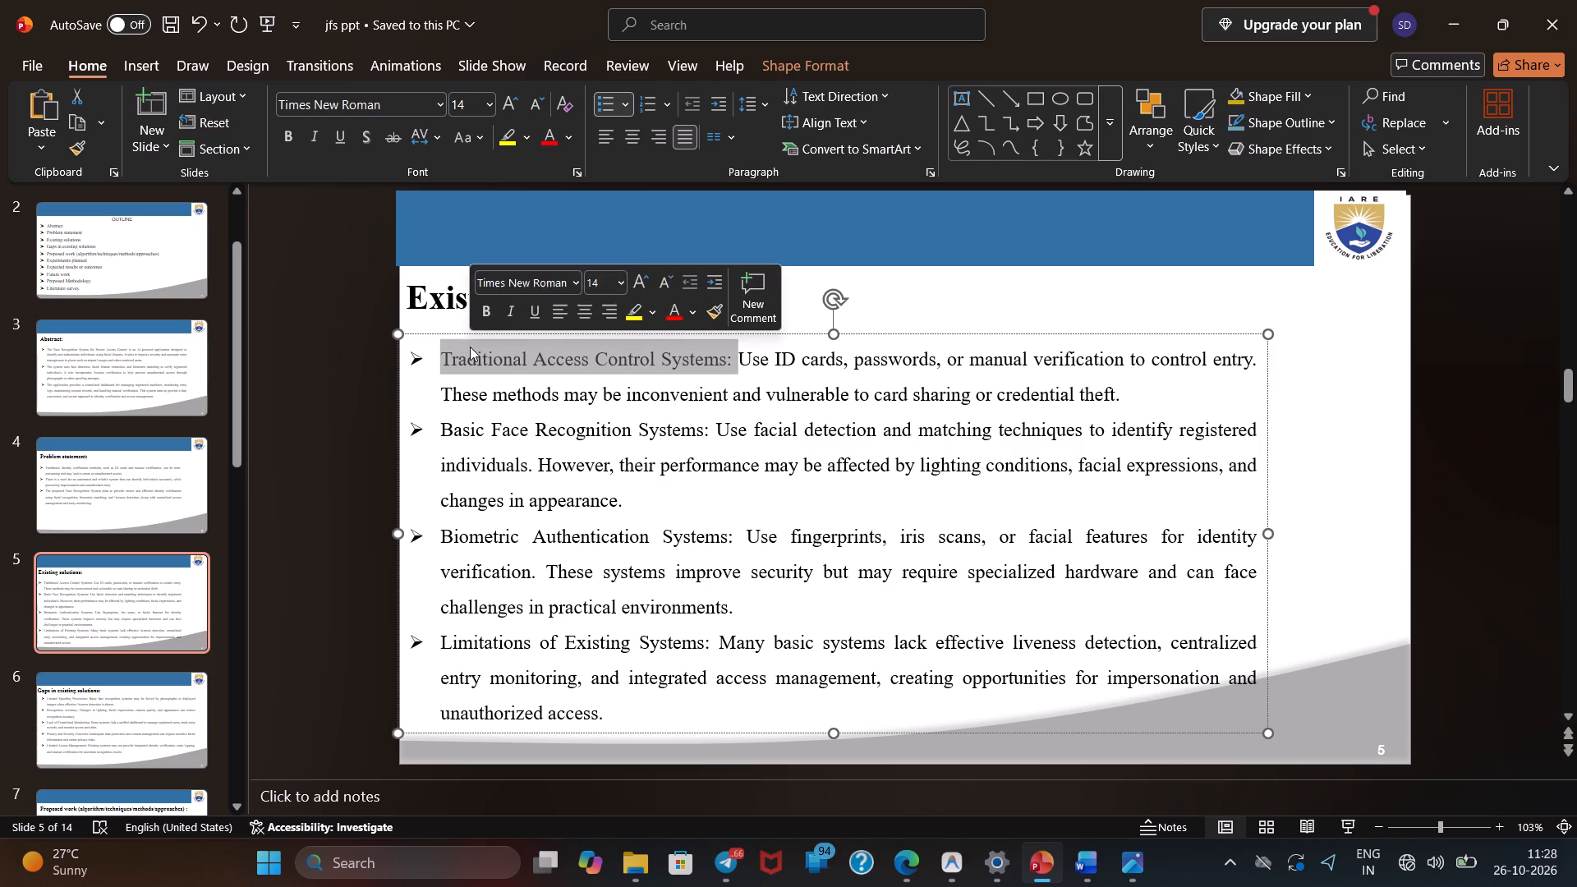
key(ctrl+b)
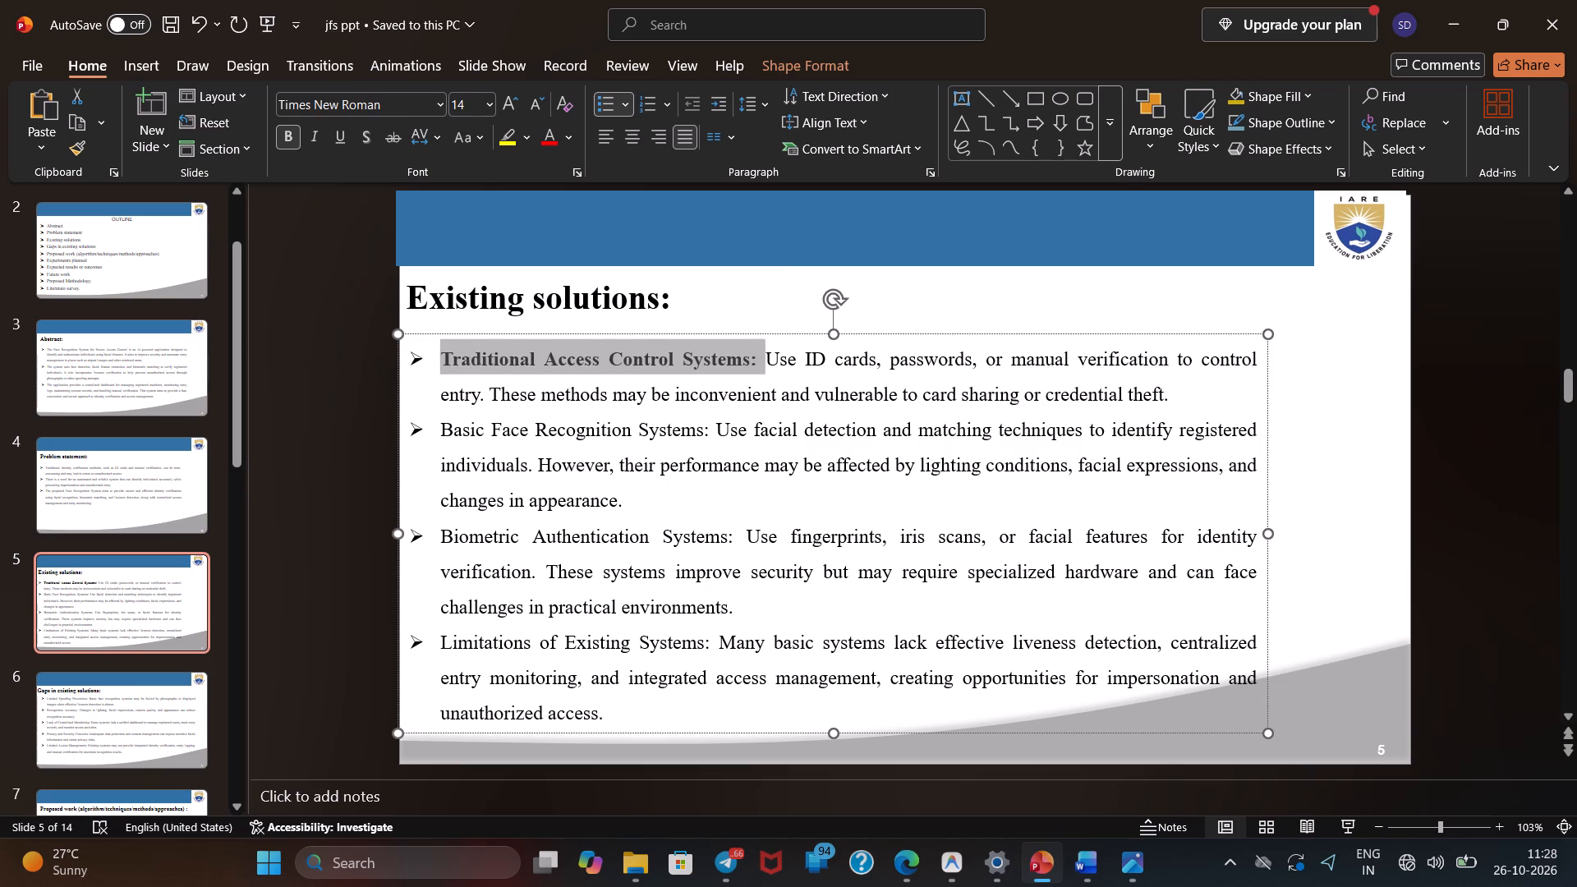
drag(709, 433, 398, 442)
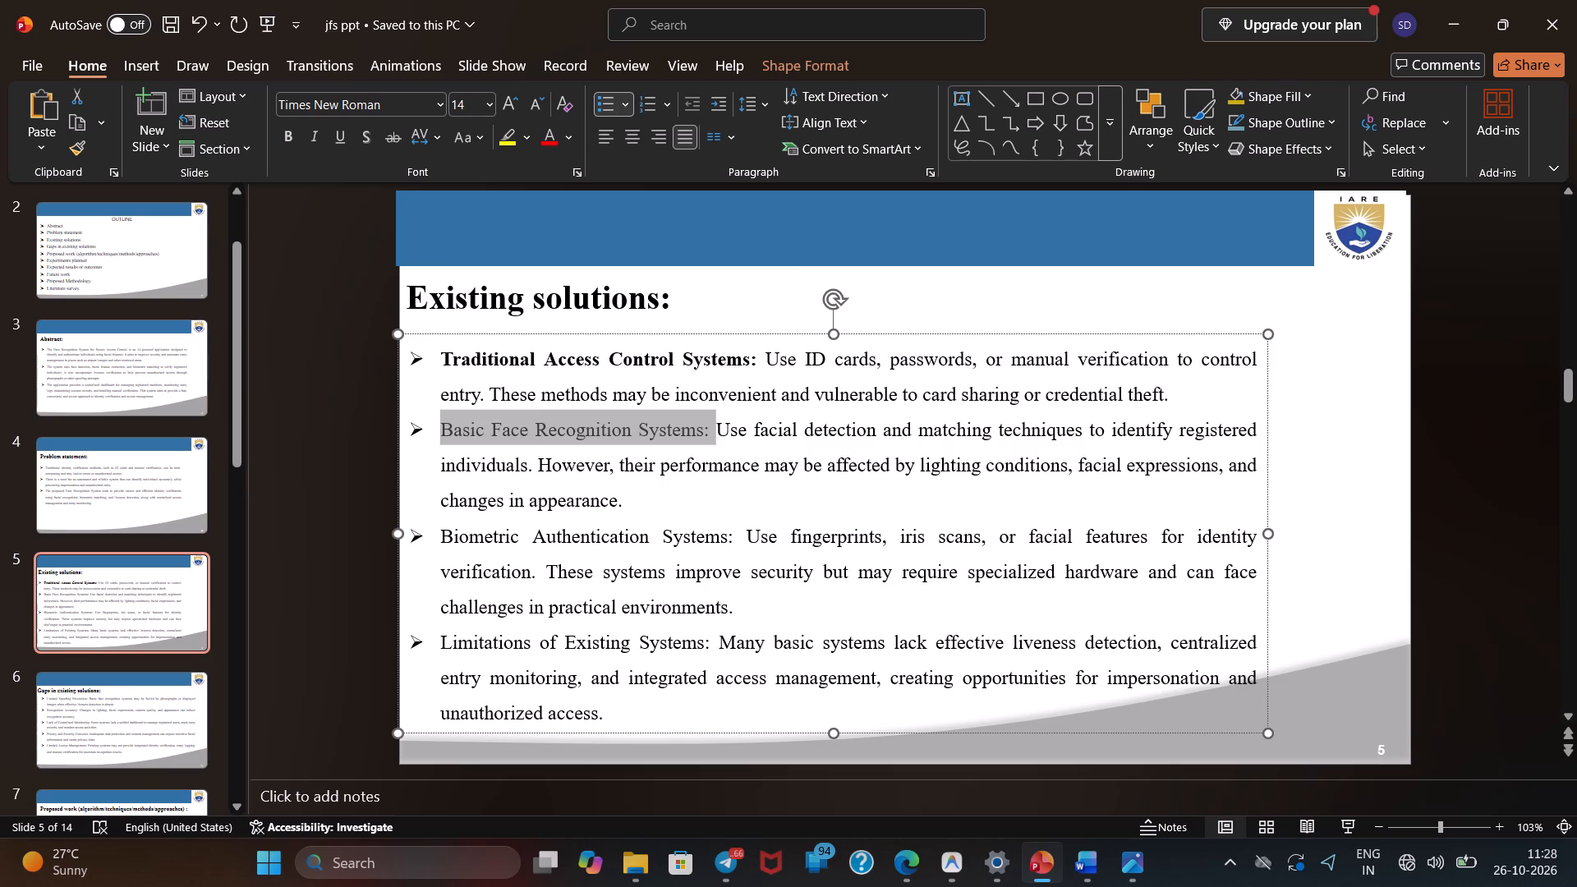
key(ctrl+b)
drag(738, 535, 440, 543)
key(ctrl+b)
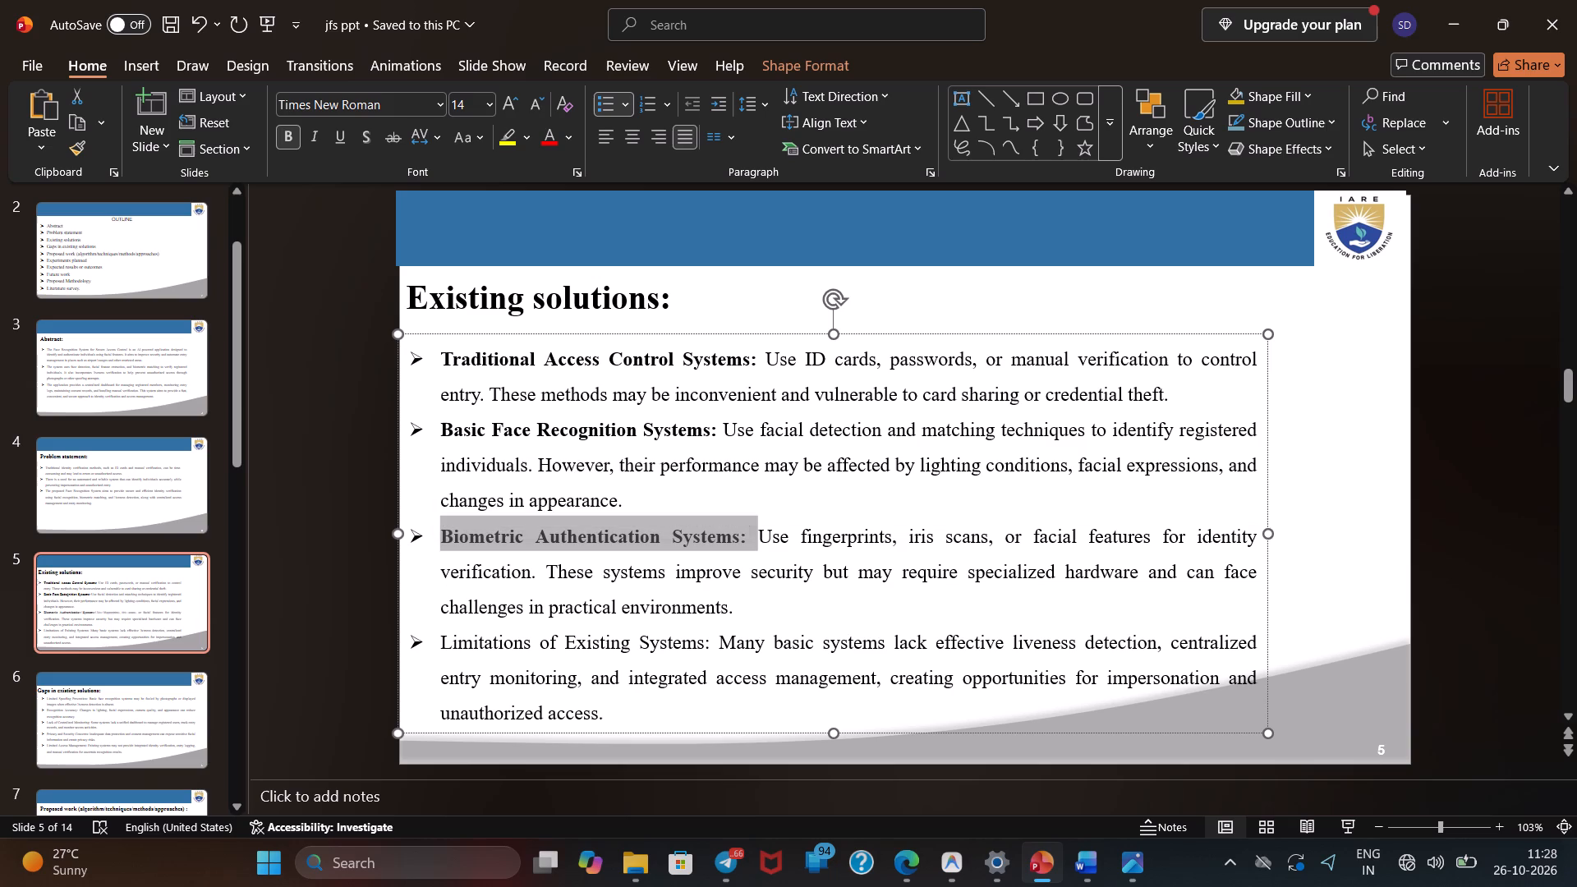
drag(714, 641, 448, 650)
key(ctrl+b)
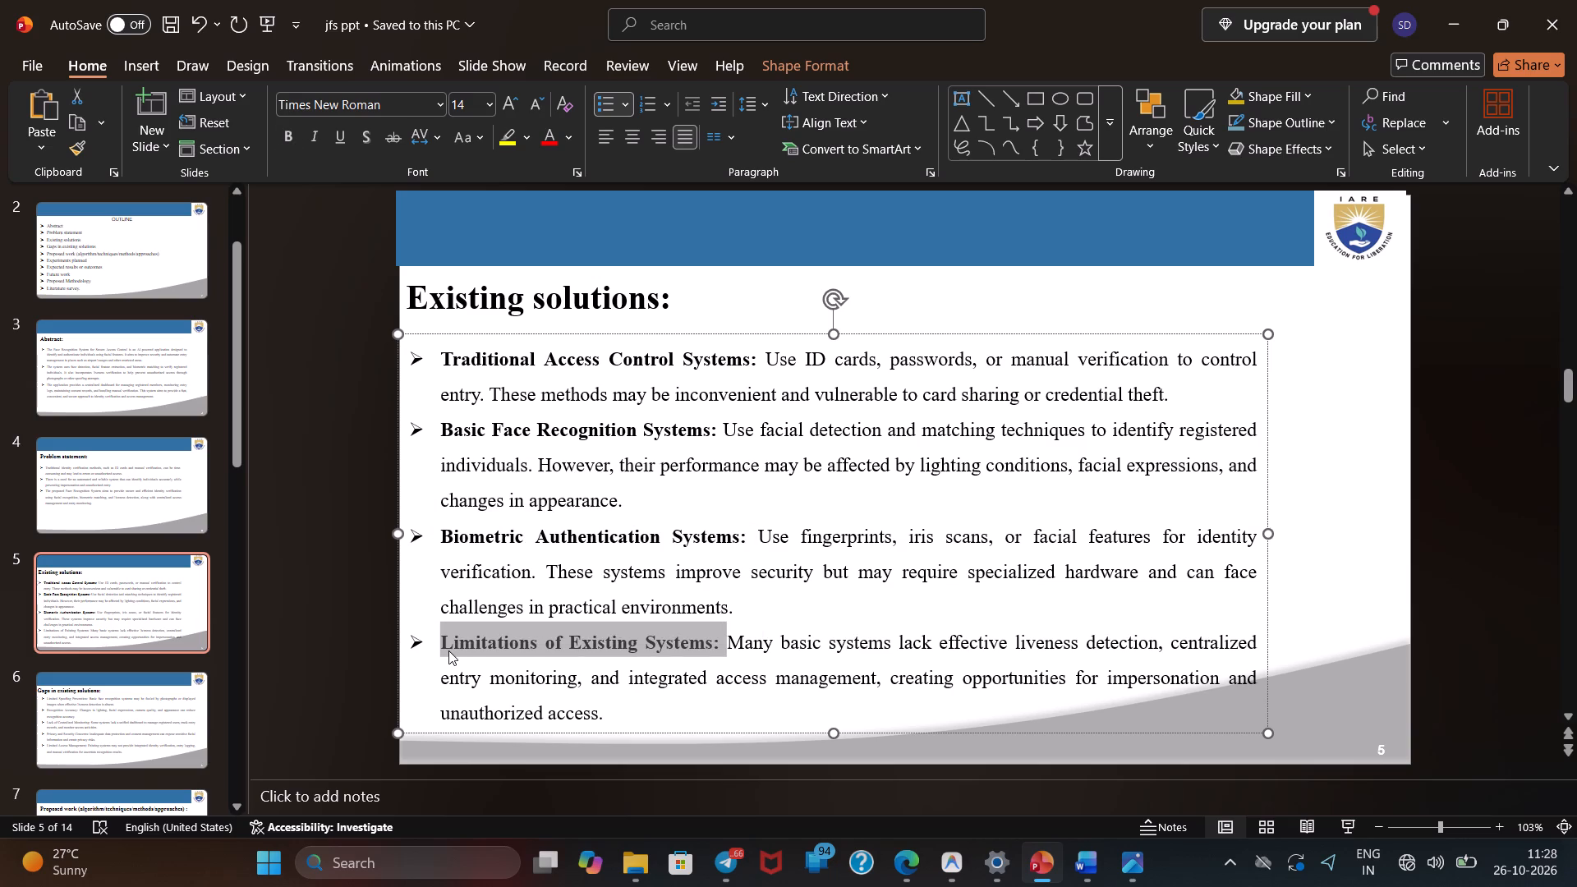
click(927, 531)
click(1446, 499)
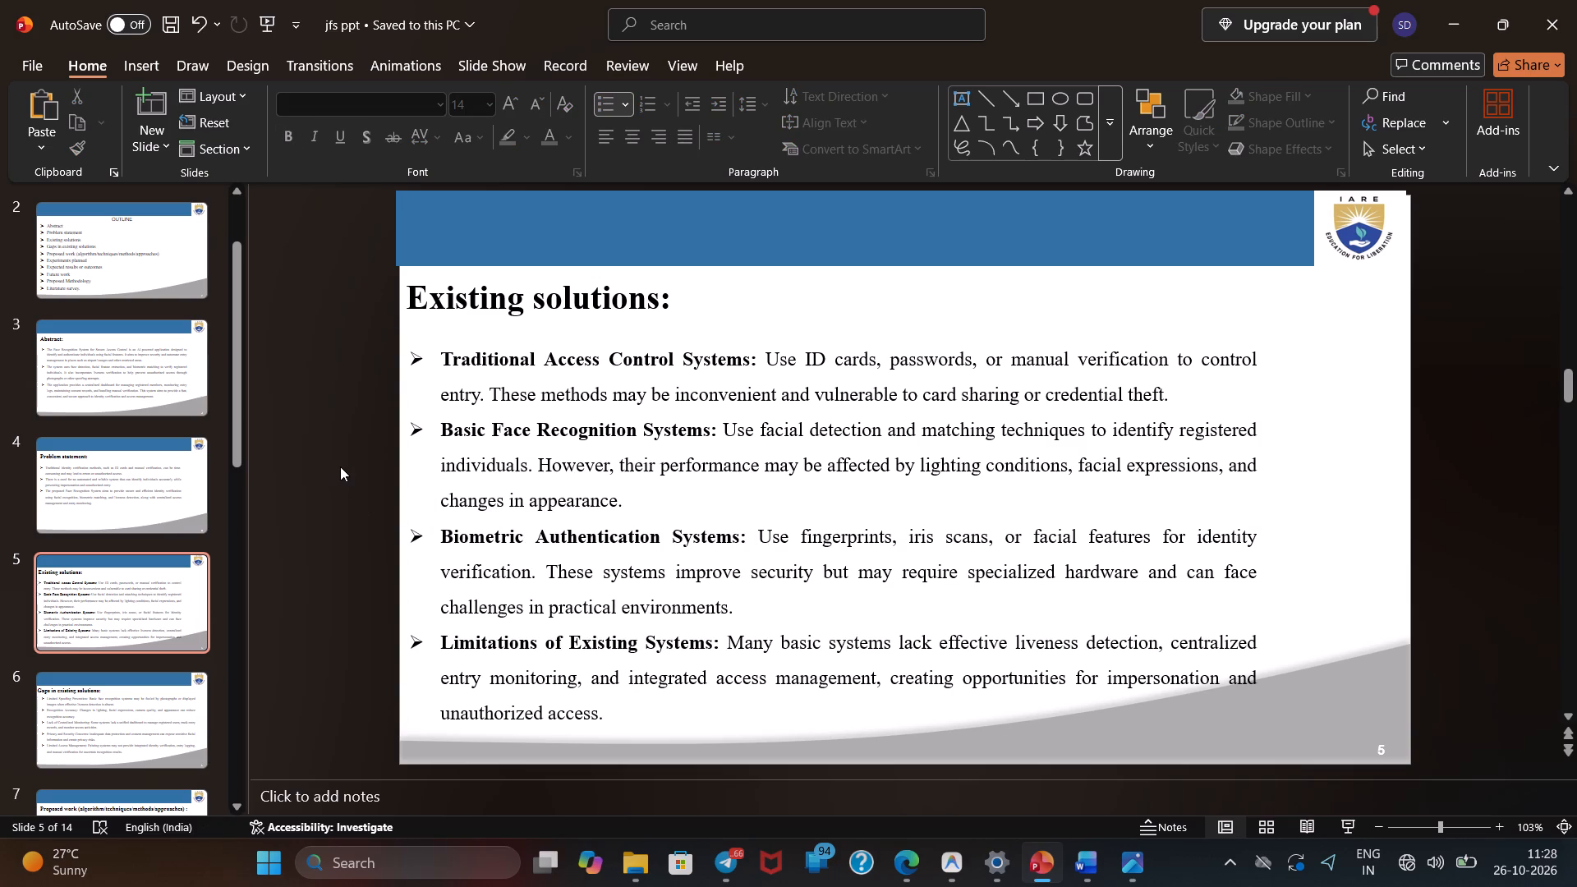
Review the Existing solutions slide against the neighbouring Problem statement and Gaps in existing solutions slides.
key(Down)
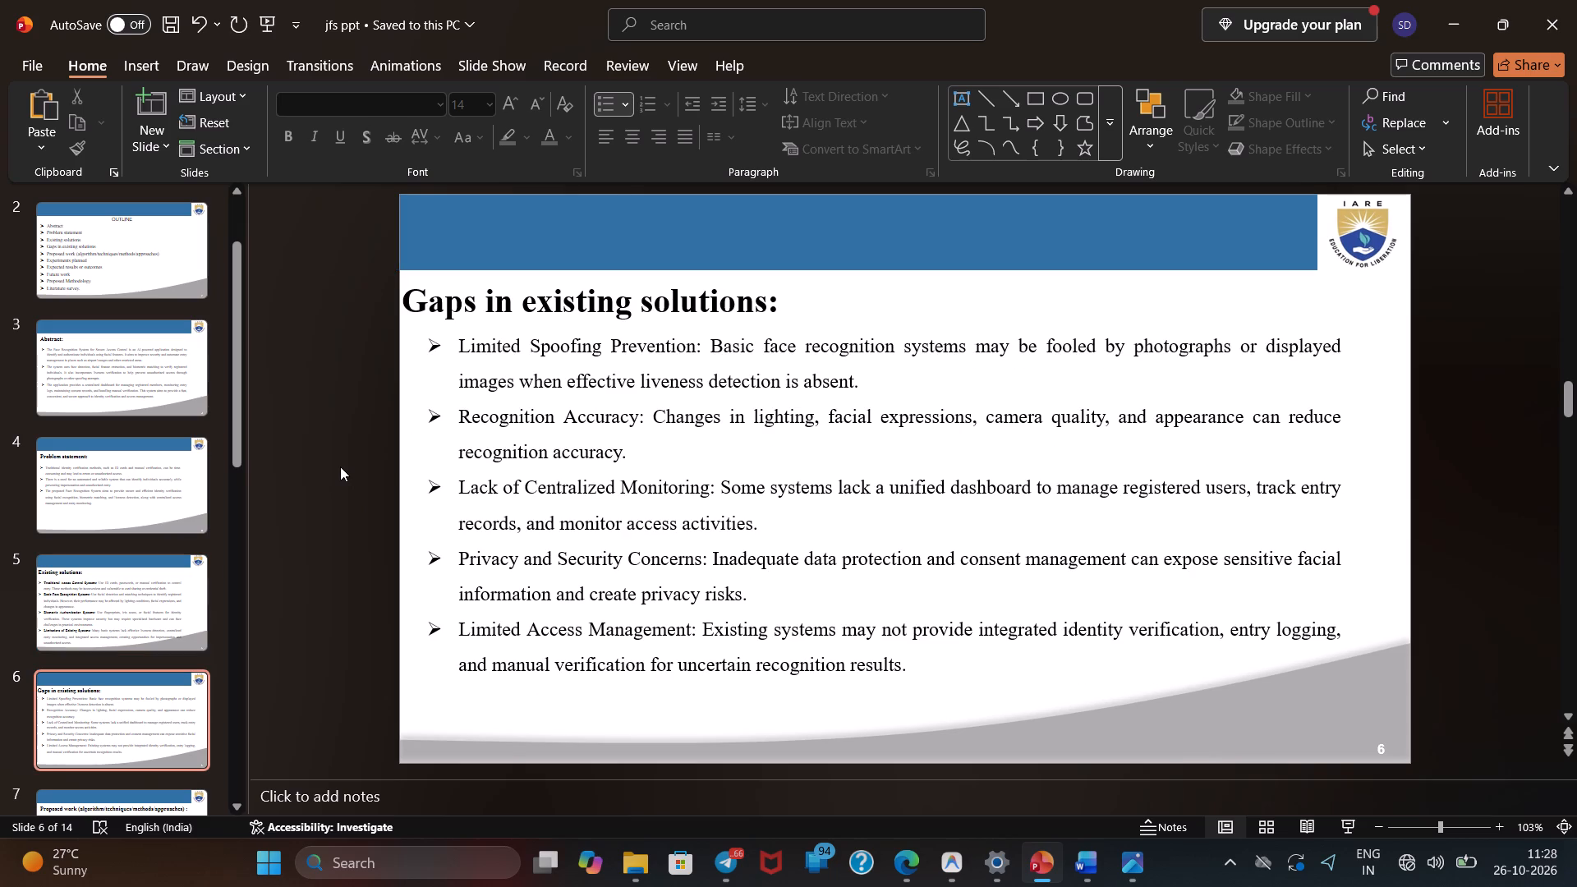
key(Up)
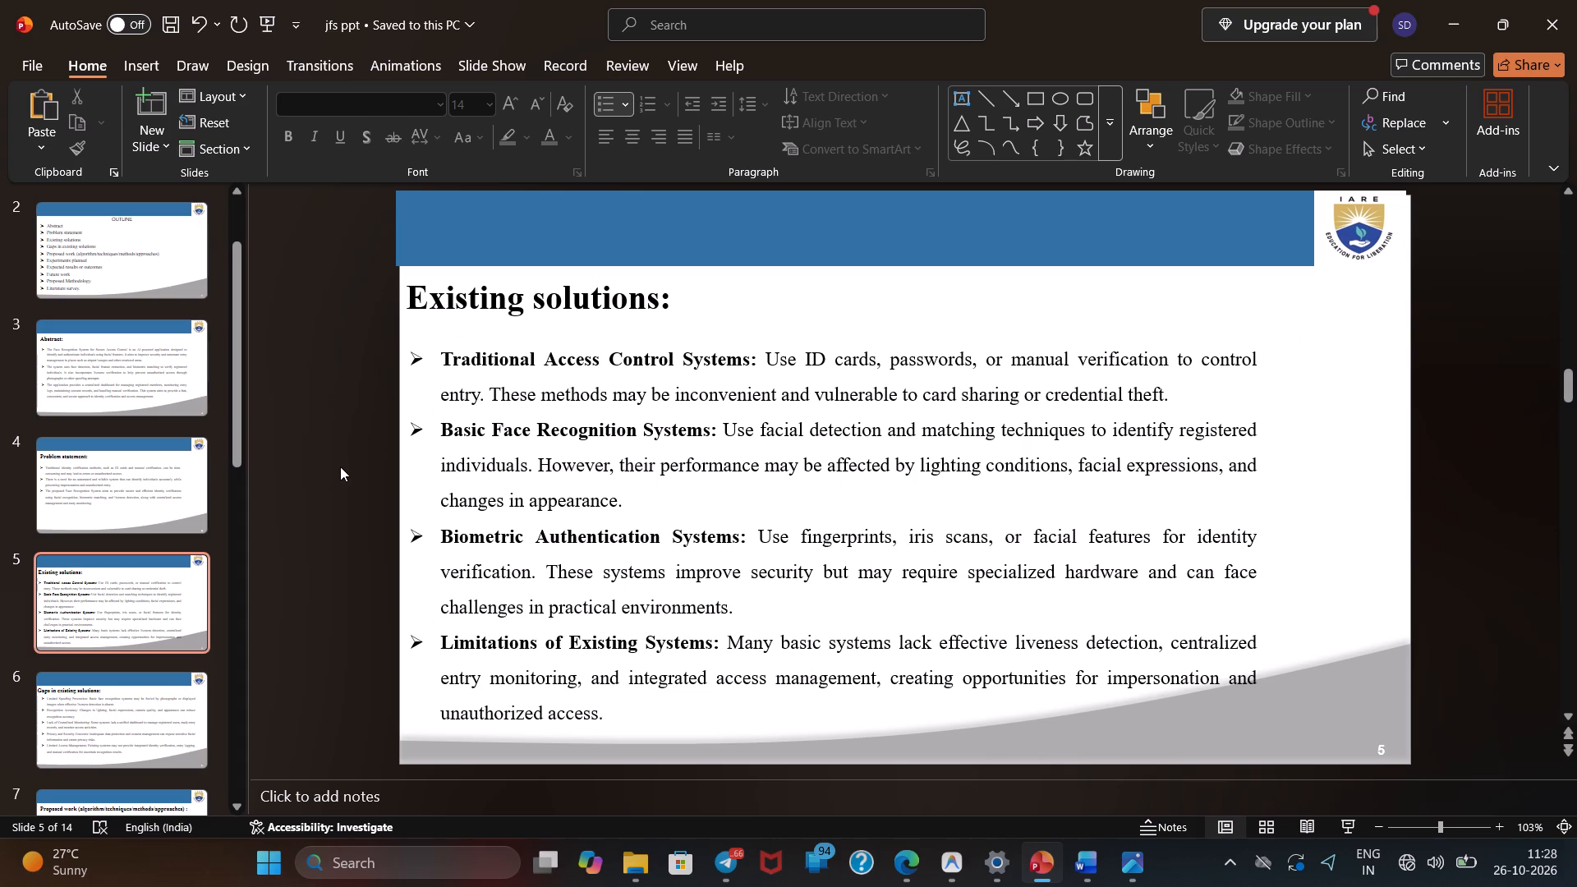
key(Up)
key(Down)
key(Down)
key(Up)
click(567, 543)
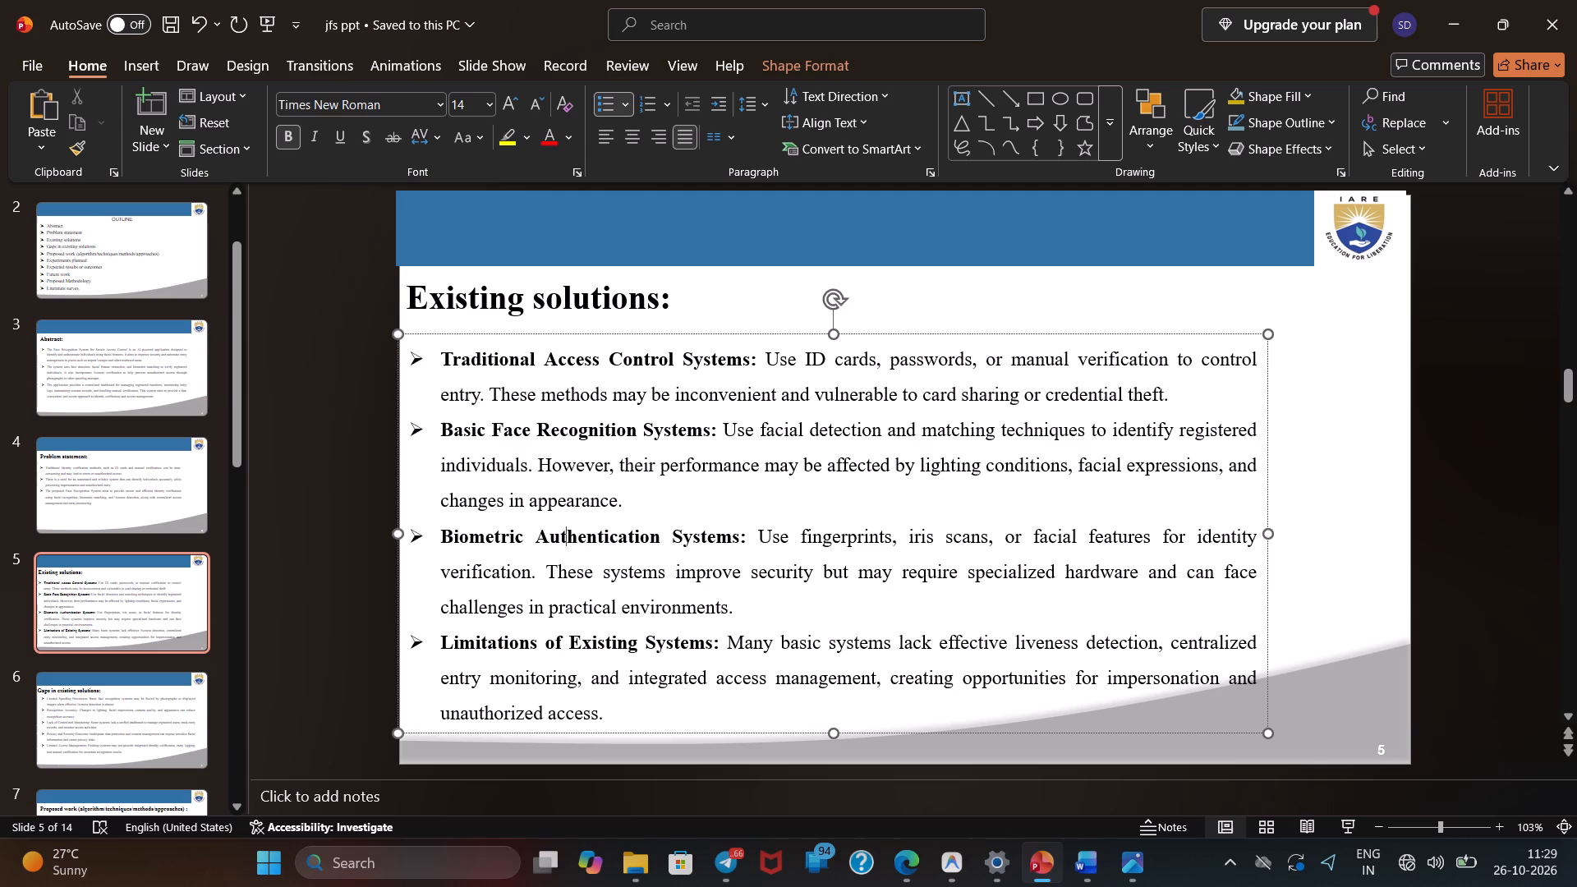
click(351, 681)
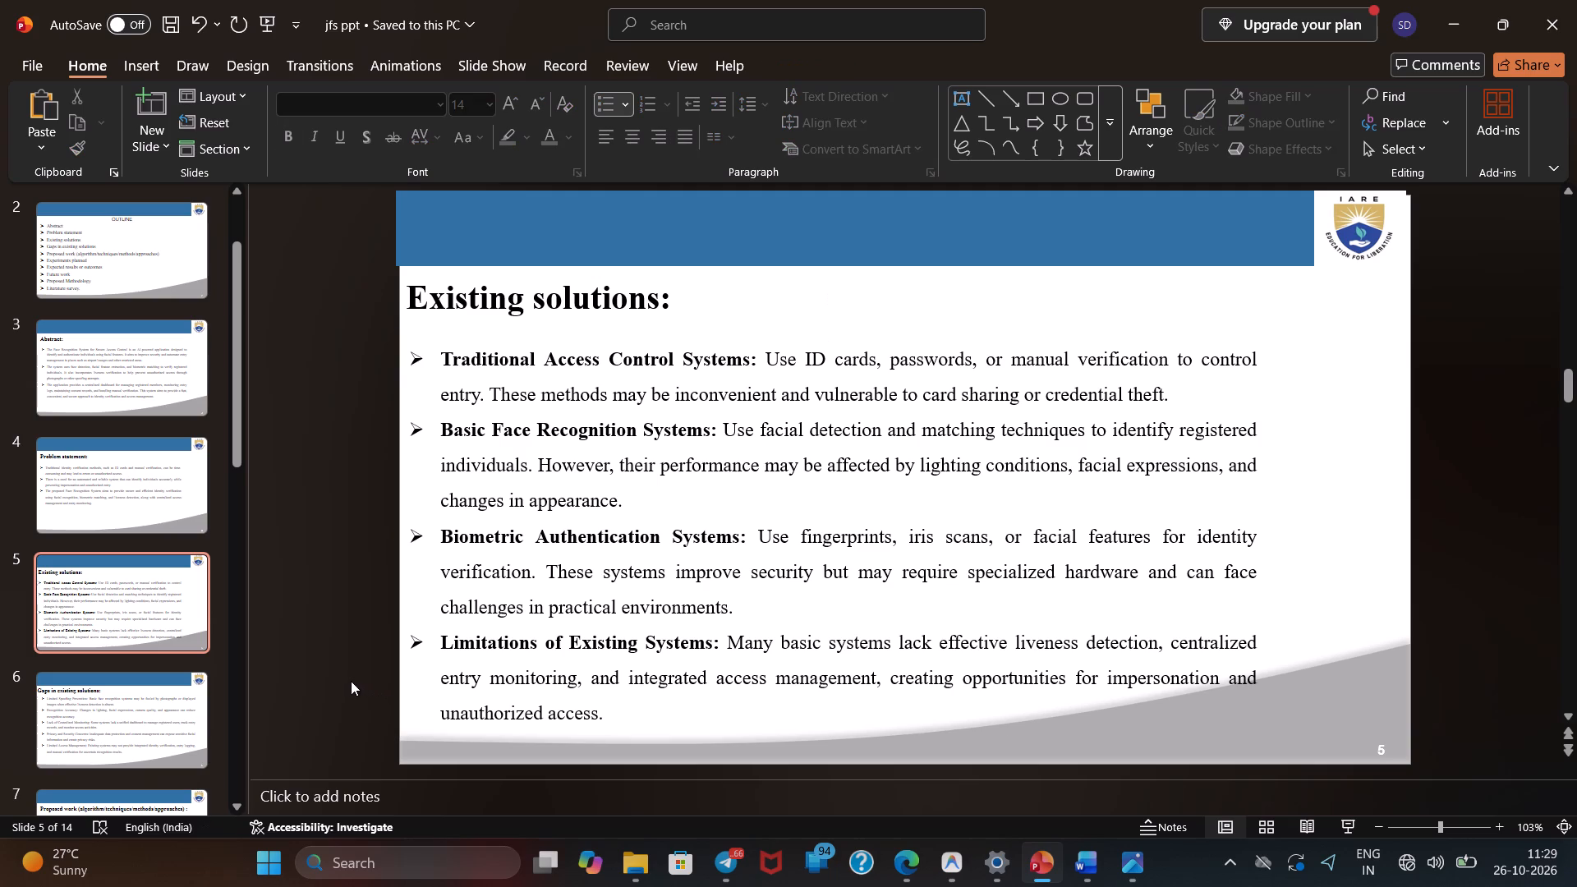
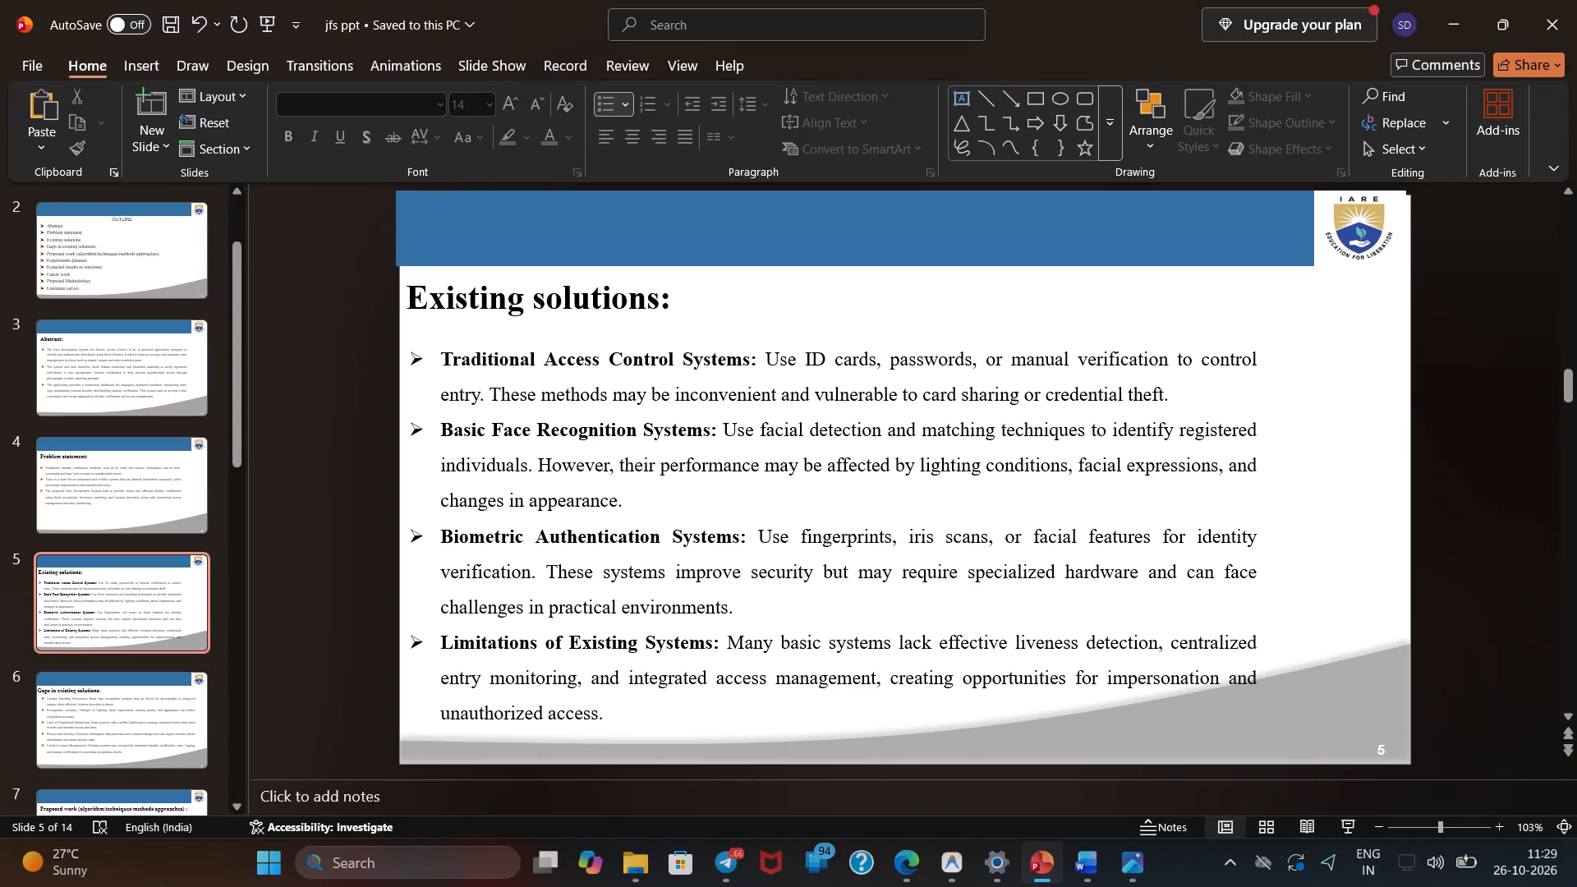
Connect the computer to the IARE-WIFI wireless network and return to the jfs ppt presentation.
click(1409, 860)
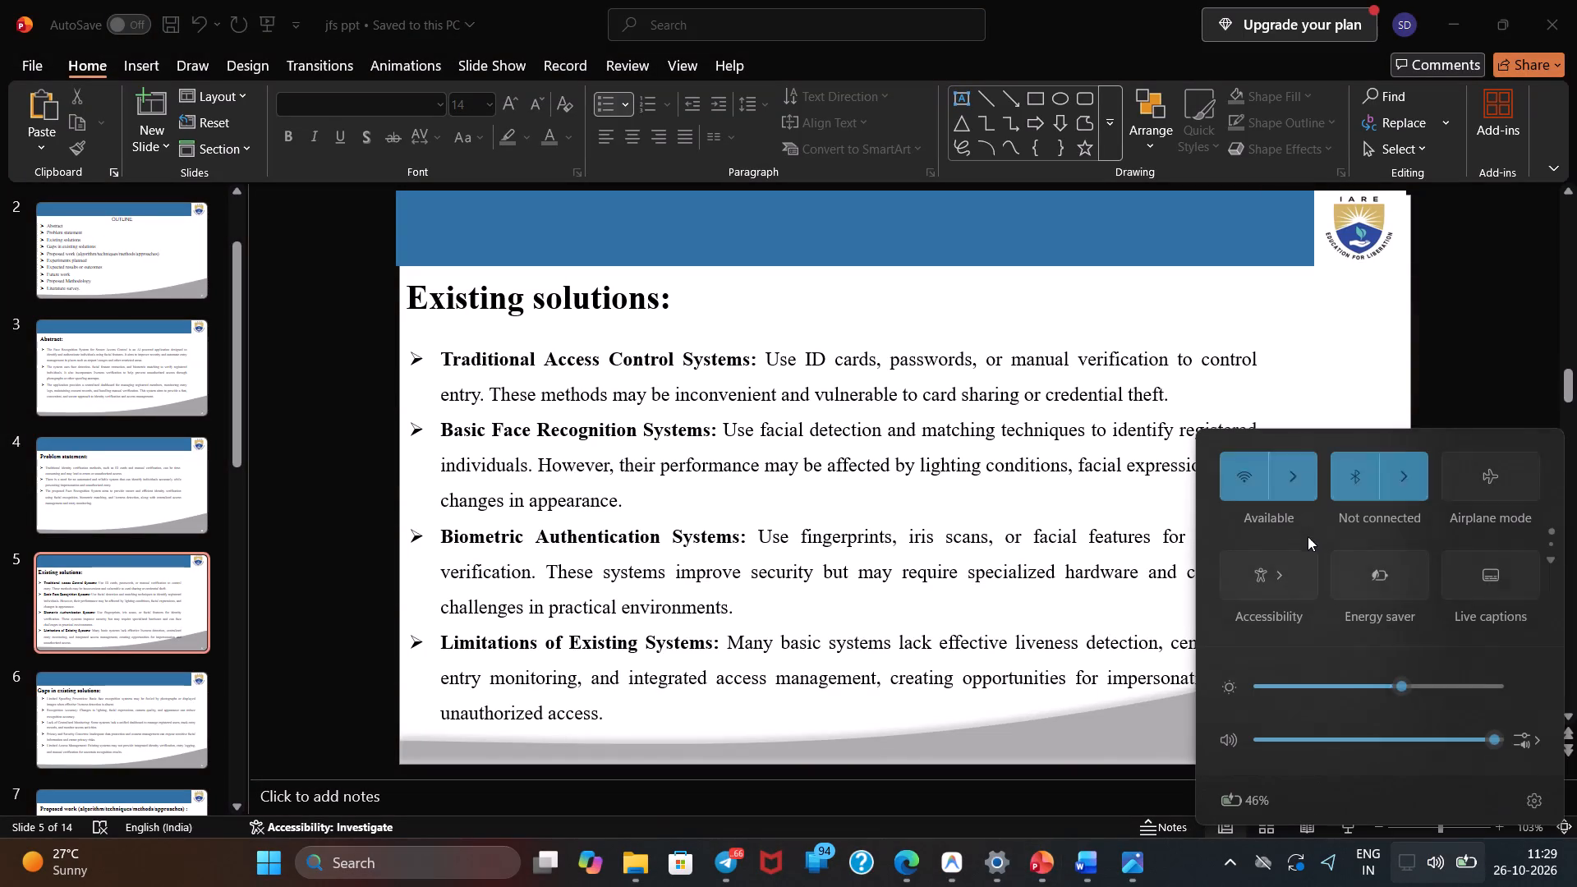
click(1295, 490)
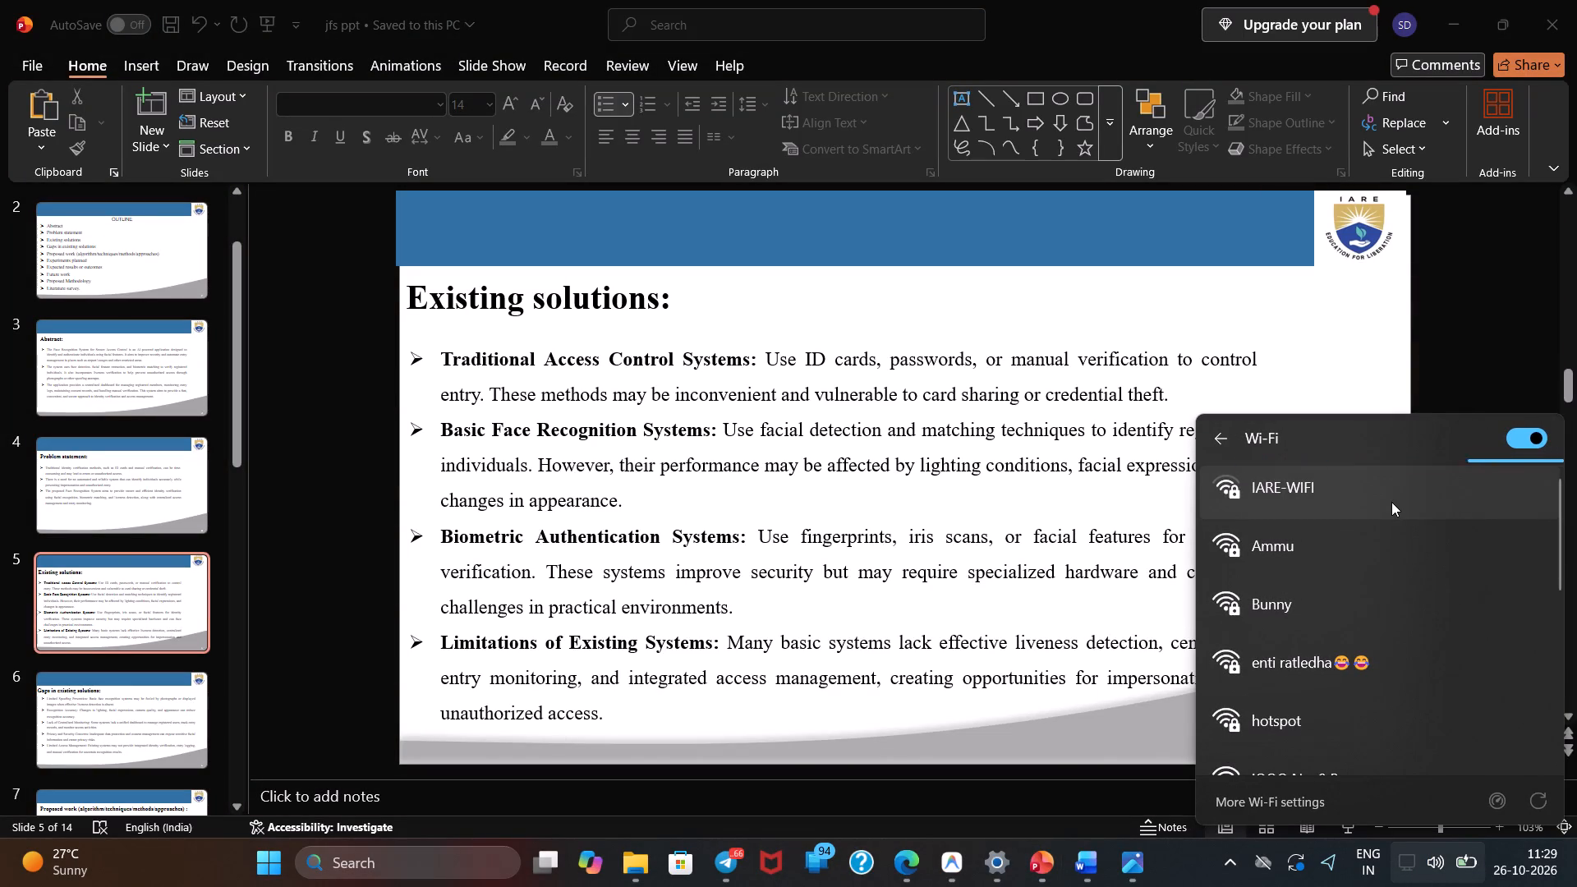
click(1391, 502)
click(1330, 312)
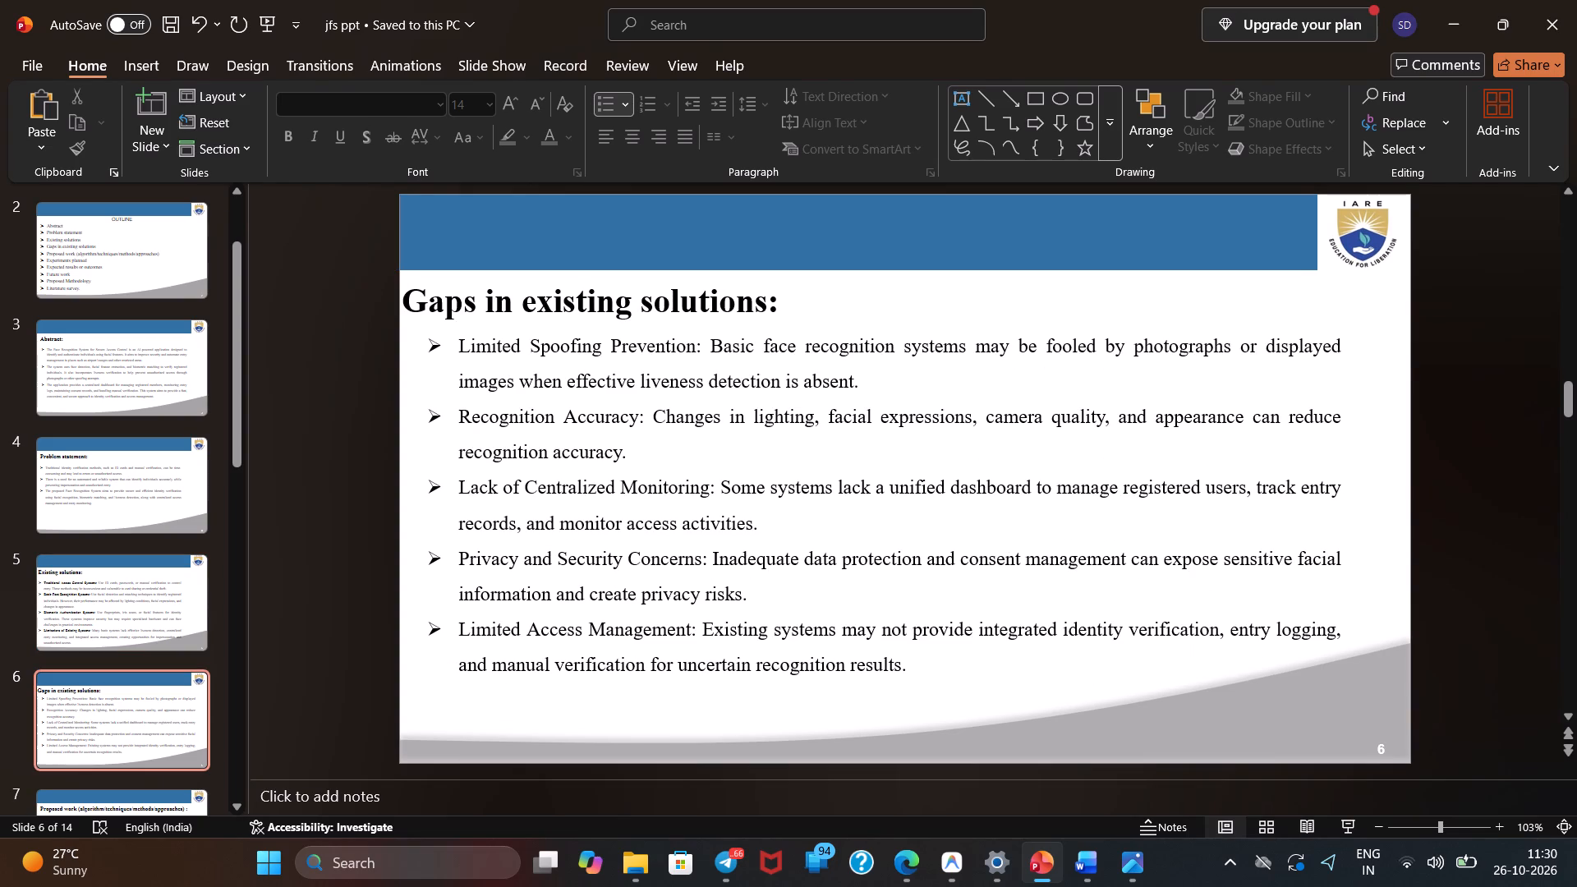
Bold the lead-in phrases "Limited Spoofing Prevention:" and "Recognition Accuracy:" in the first two bullets of the Gaps in existing solutions slide.
drag(707, 352, 455, 347)
key(ctrl+b)
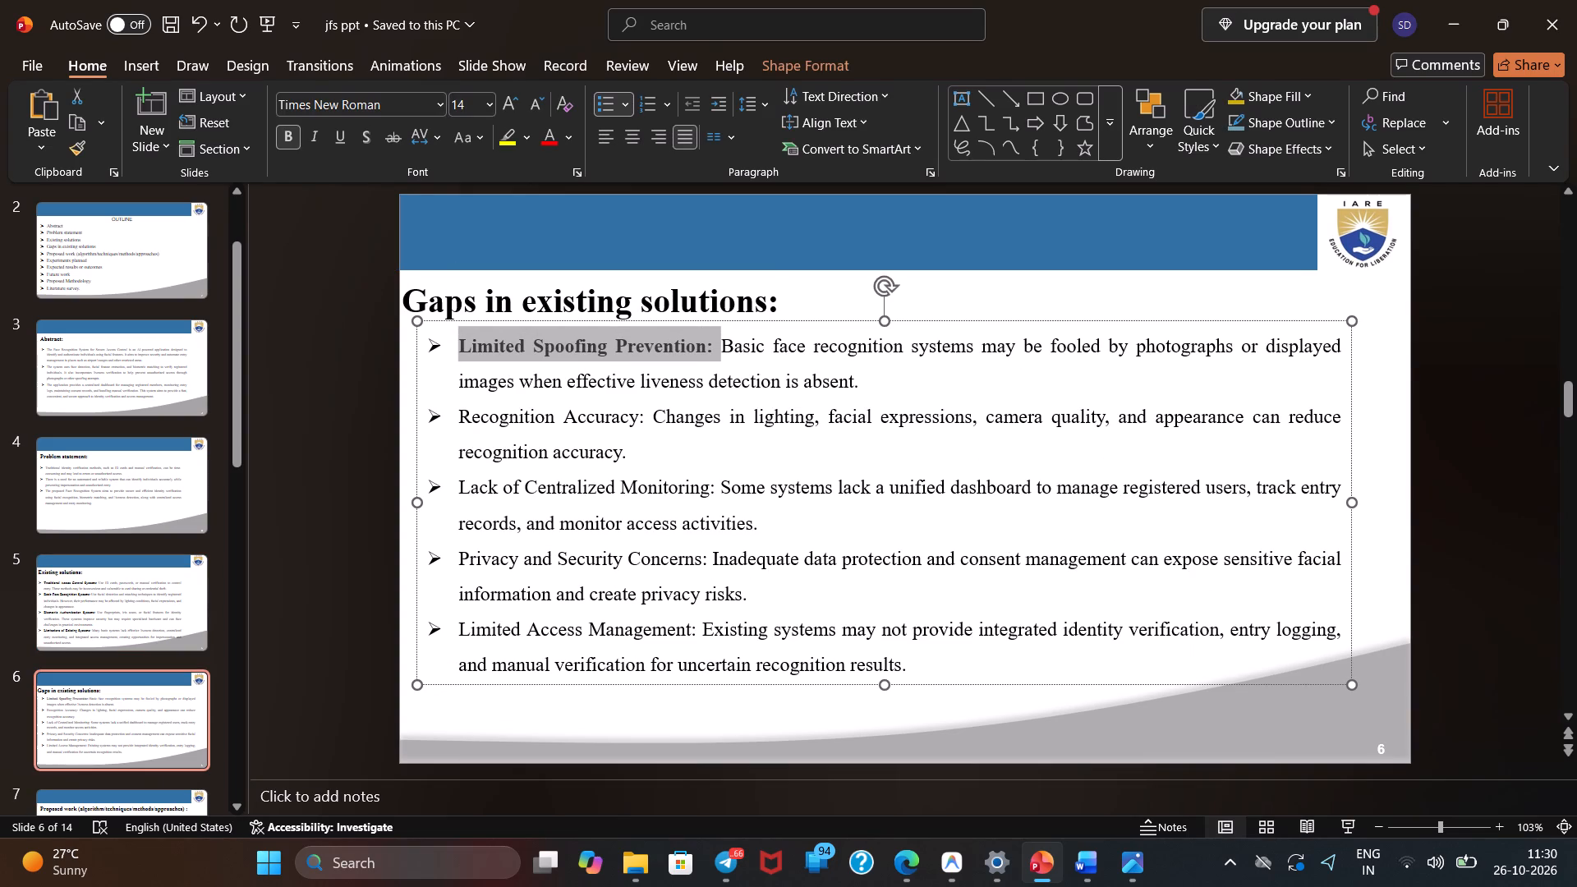
drag(643, 420, 421, 419)
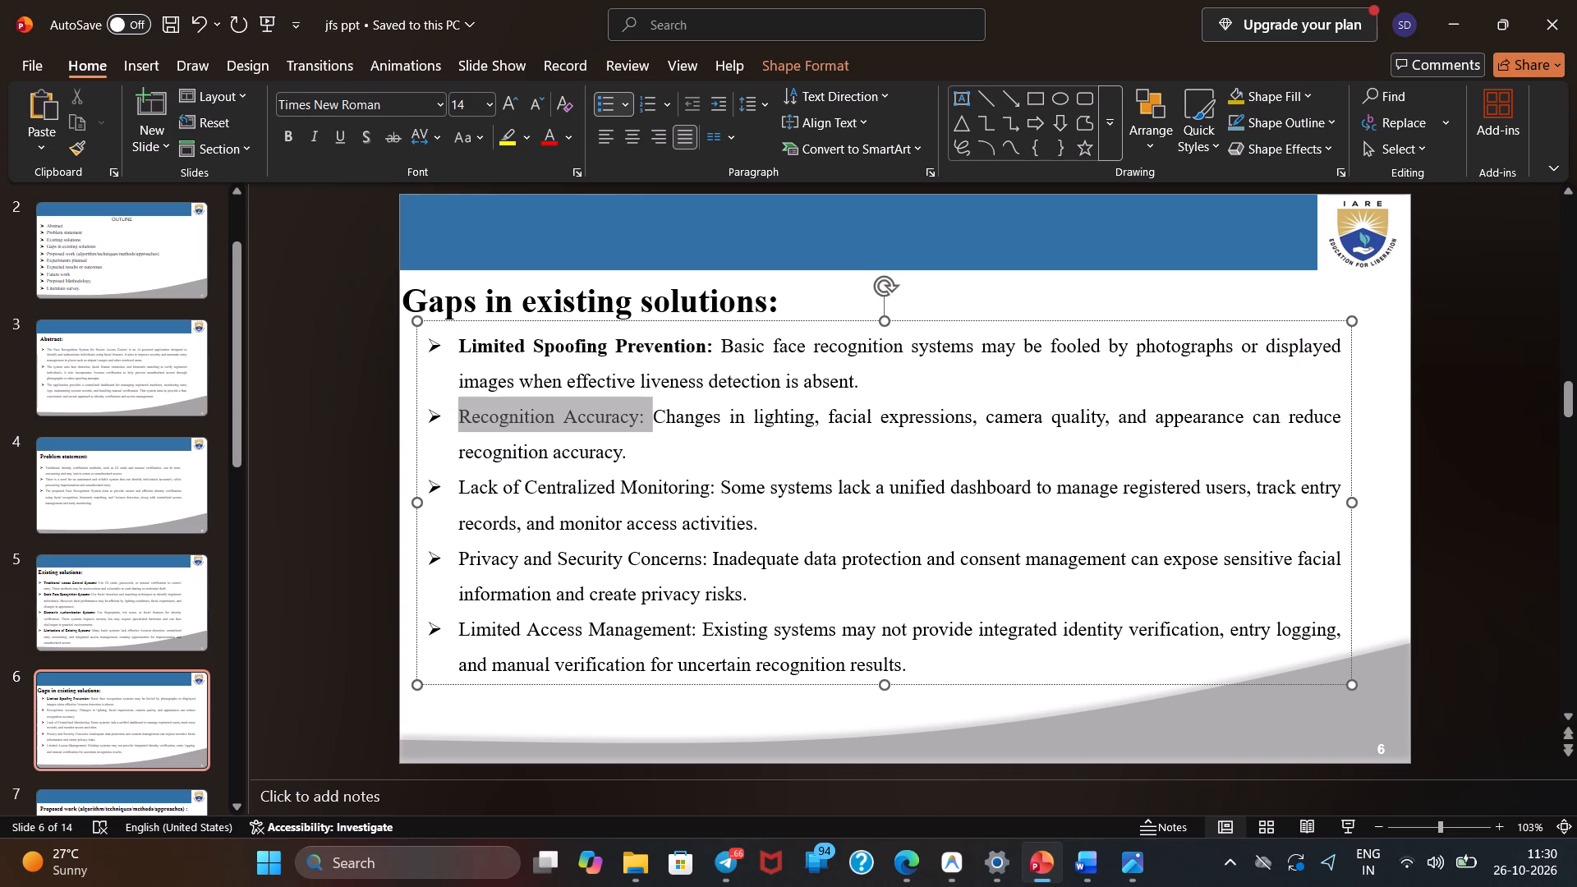
drag(421, 419, 423, 418)
key(ctrl+b)
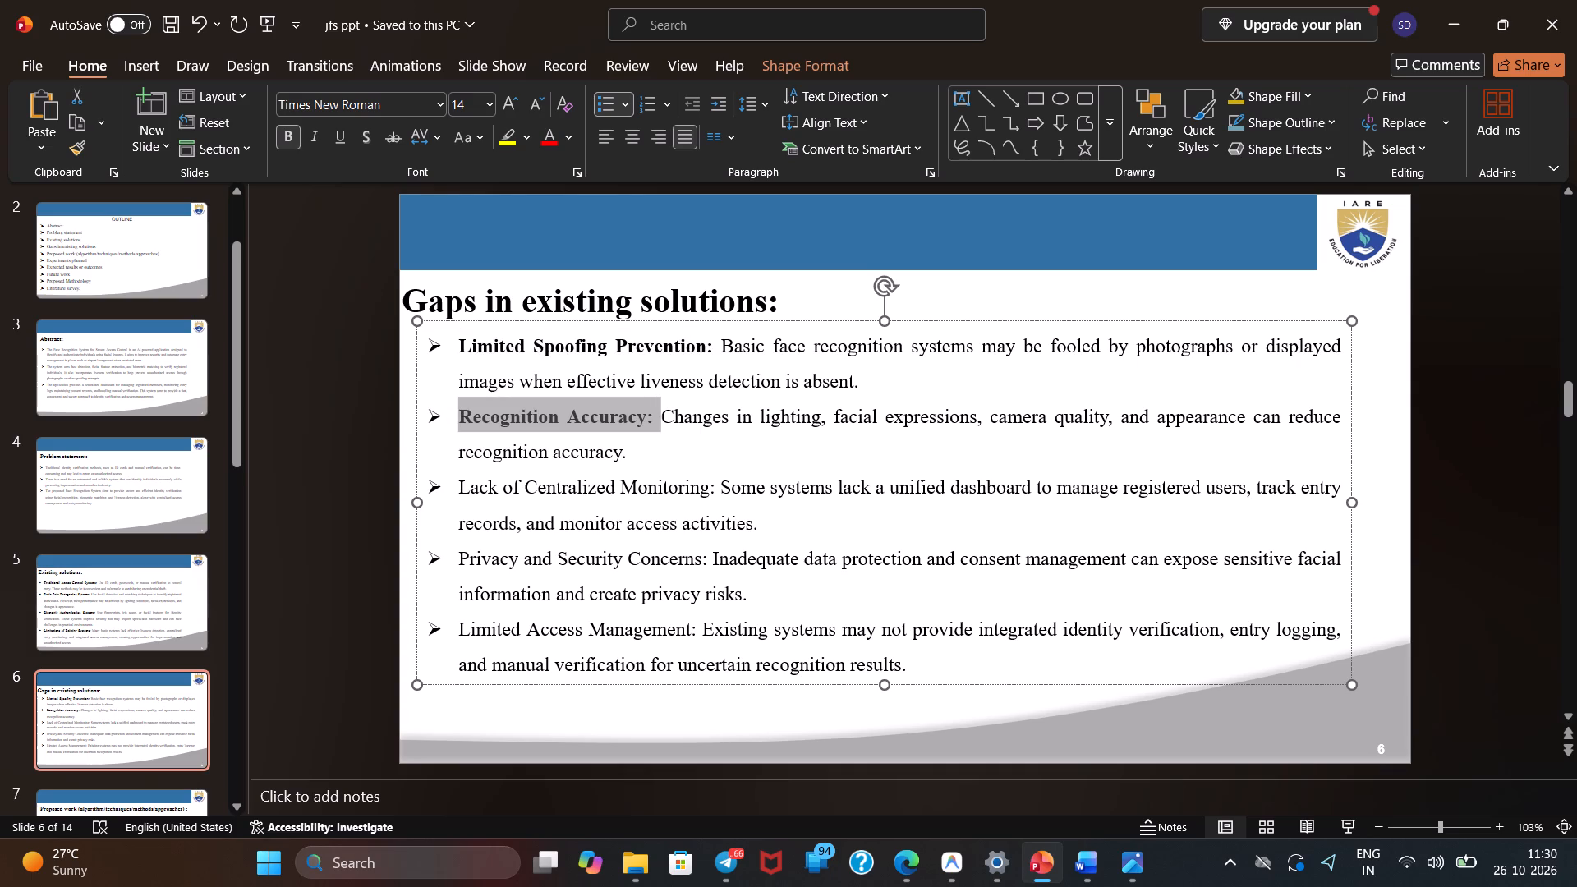
Bold the lead-ins "Lack of Centralized Monitoring", "Privacy and Security Concerns" and "Limited Access Management" on the Gaps in existing solutions slide.
drag(714, 487, 485, 479)
key(ctrl+b)
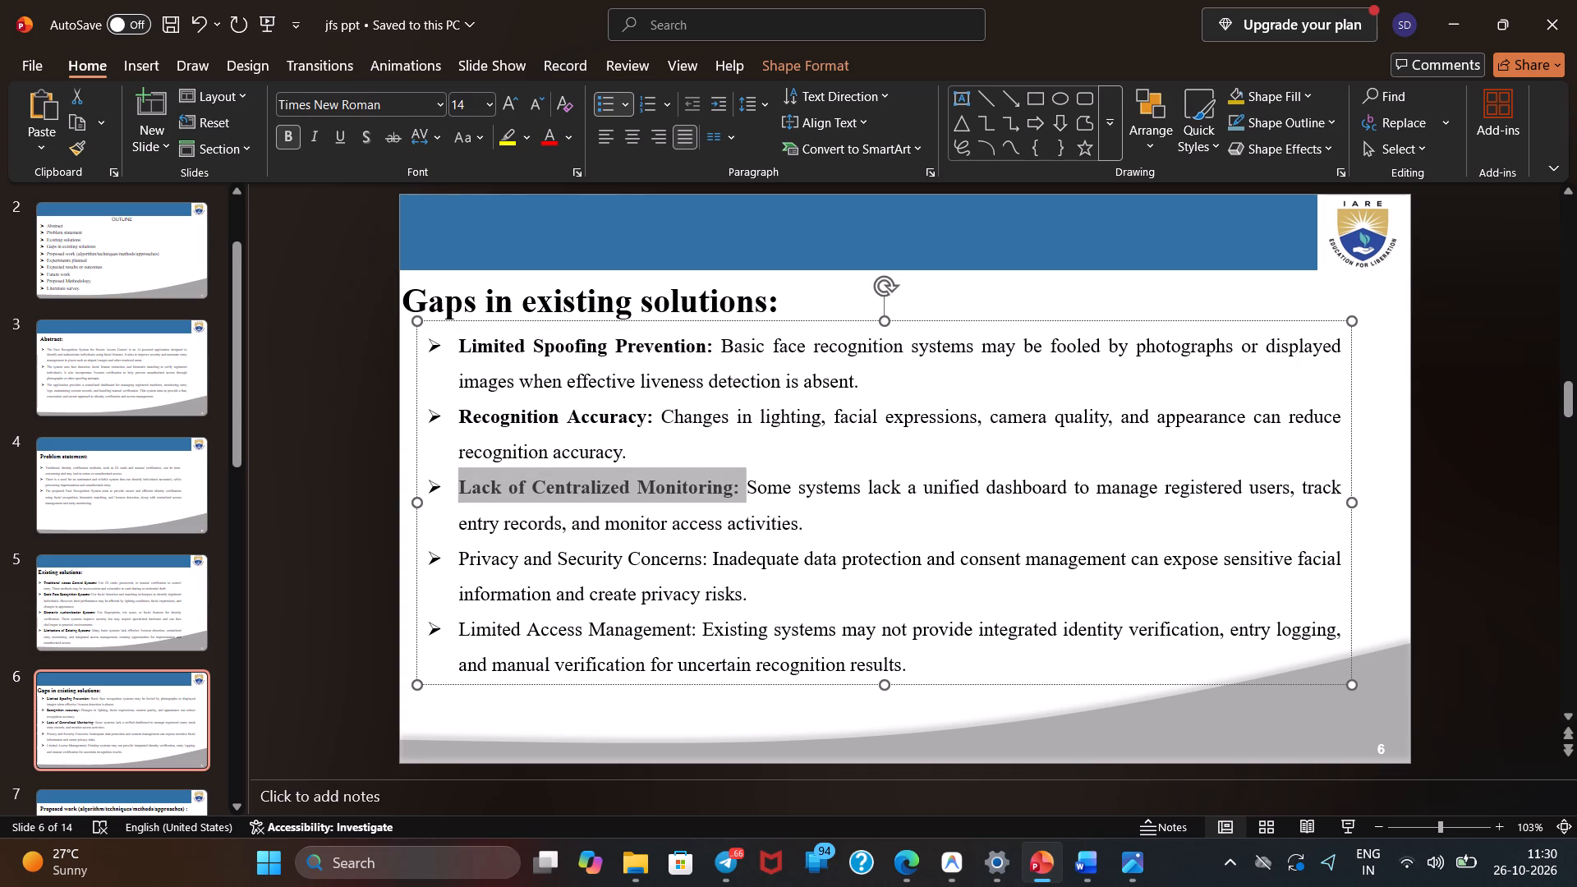
drag(705, 571, 501, 577)
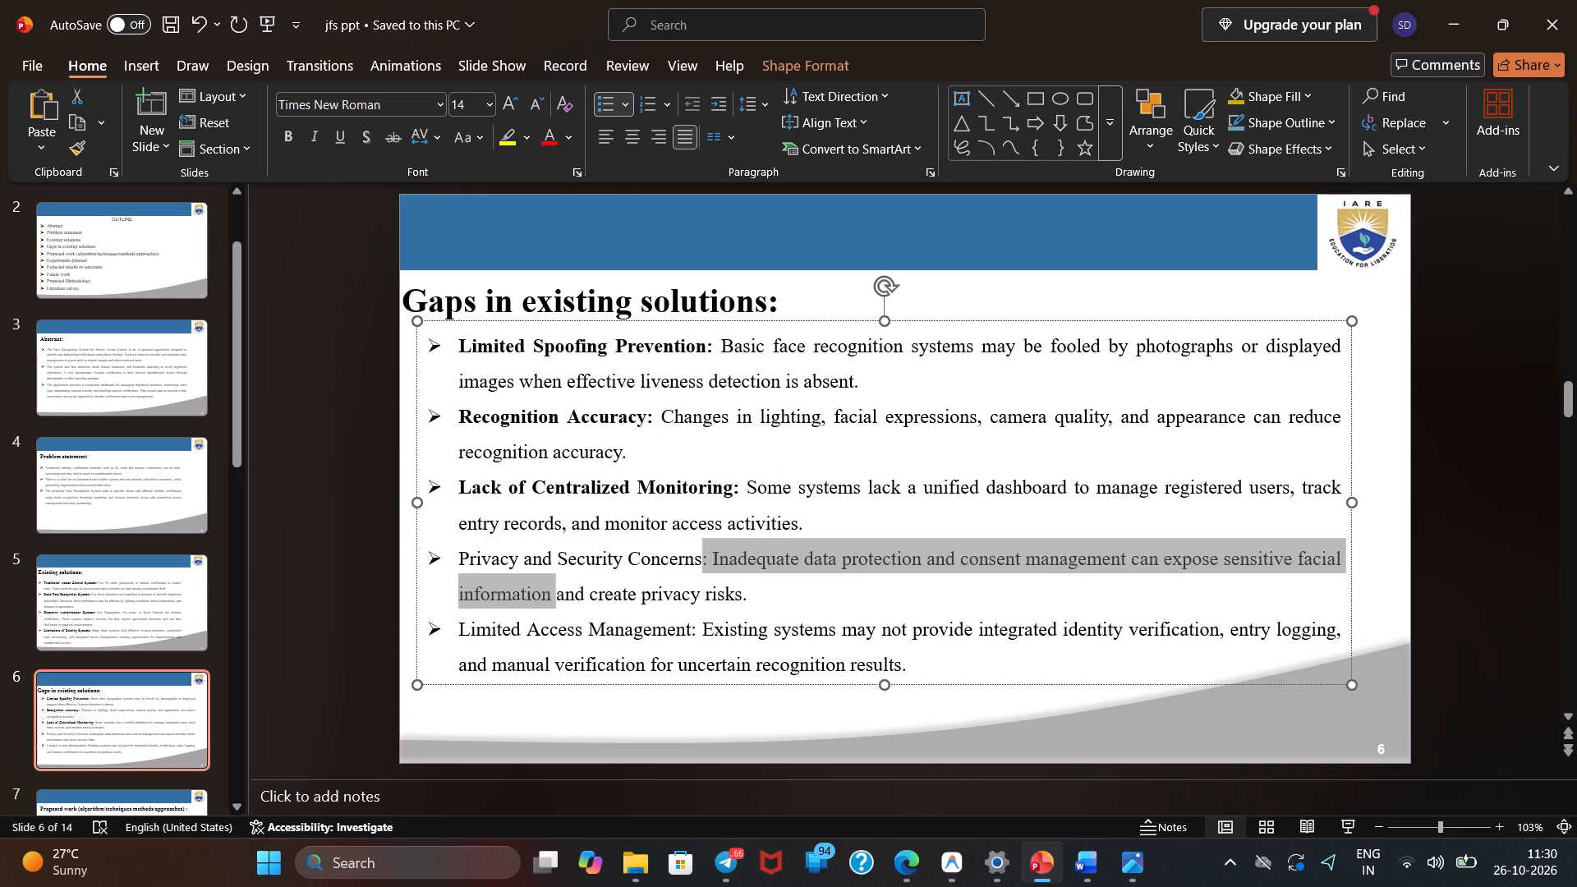
drag(501, 577, 462, 563)
key(ctrl+b)
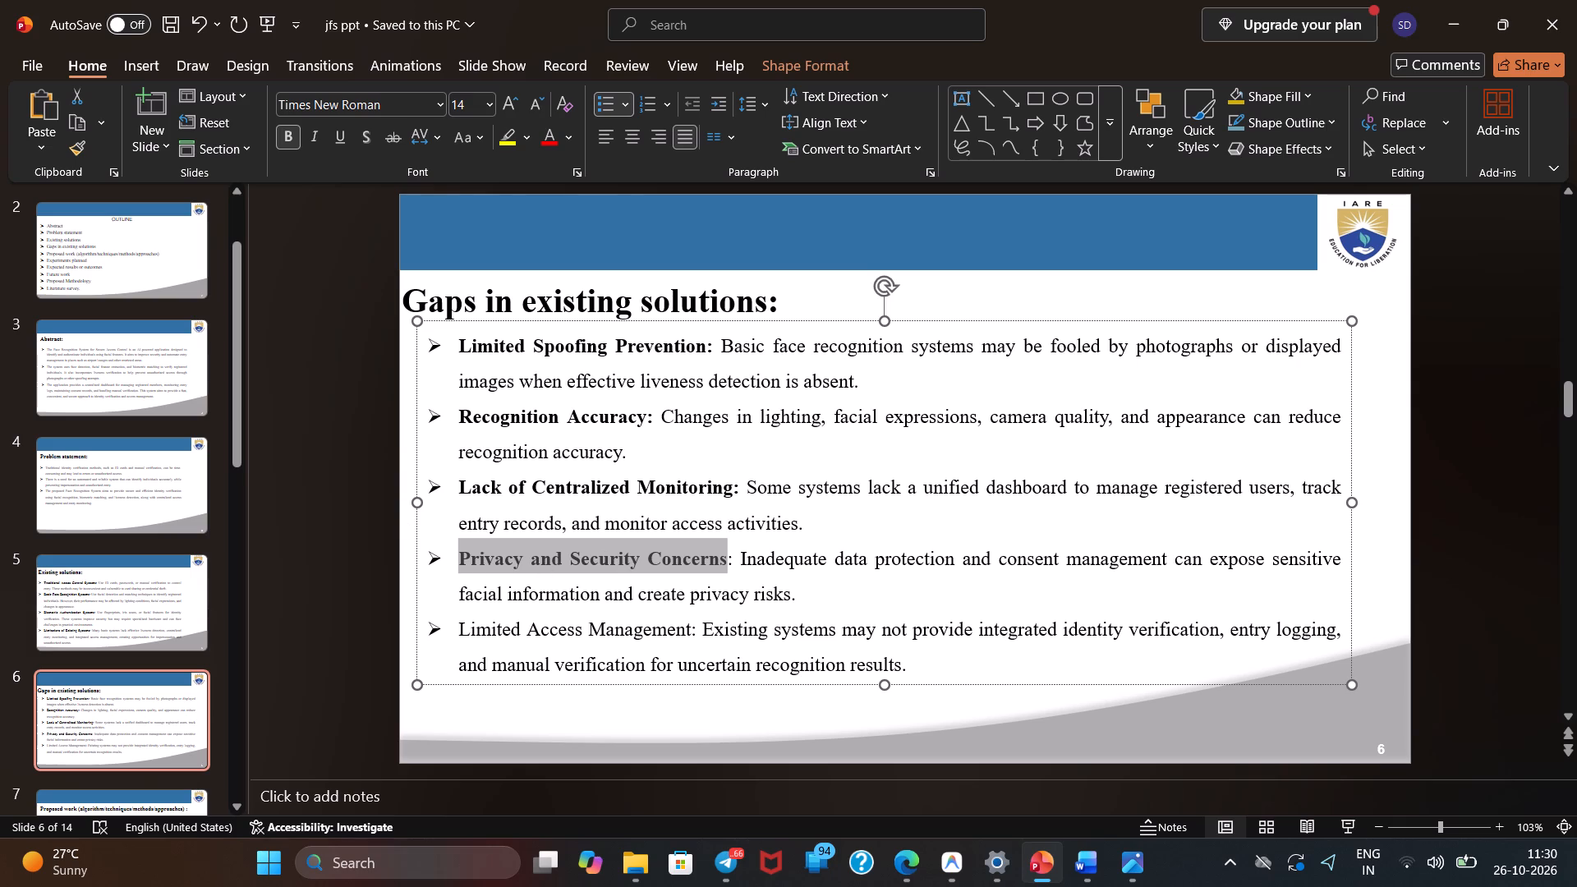
drag(697, 637, 476, 628)
key(ctrl+b)
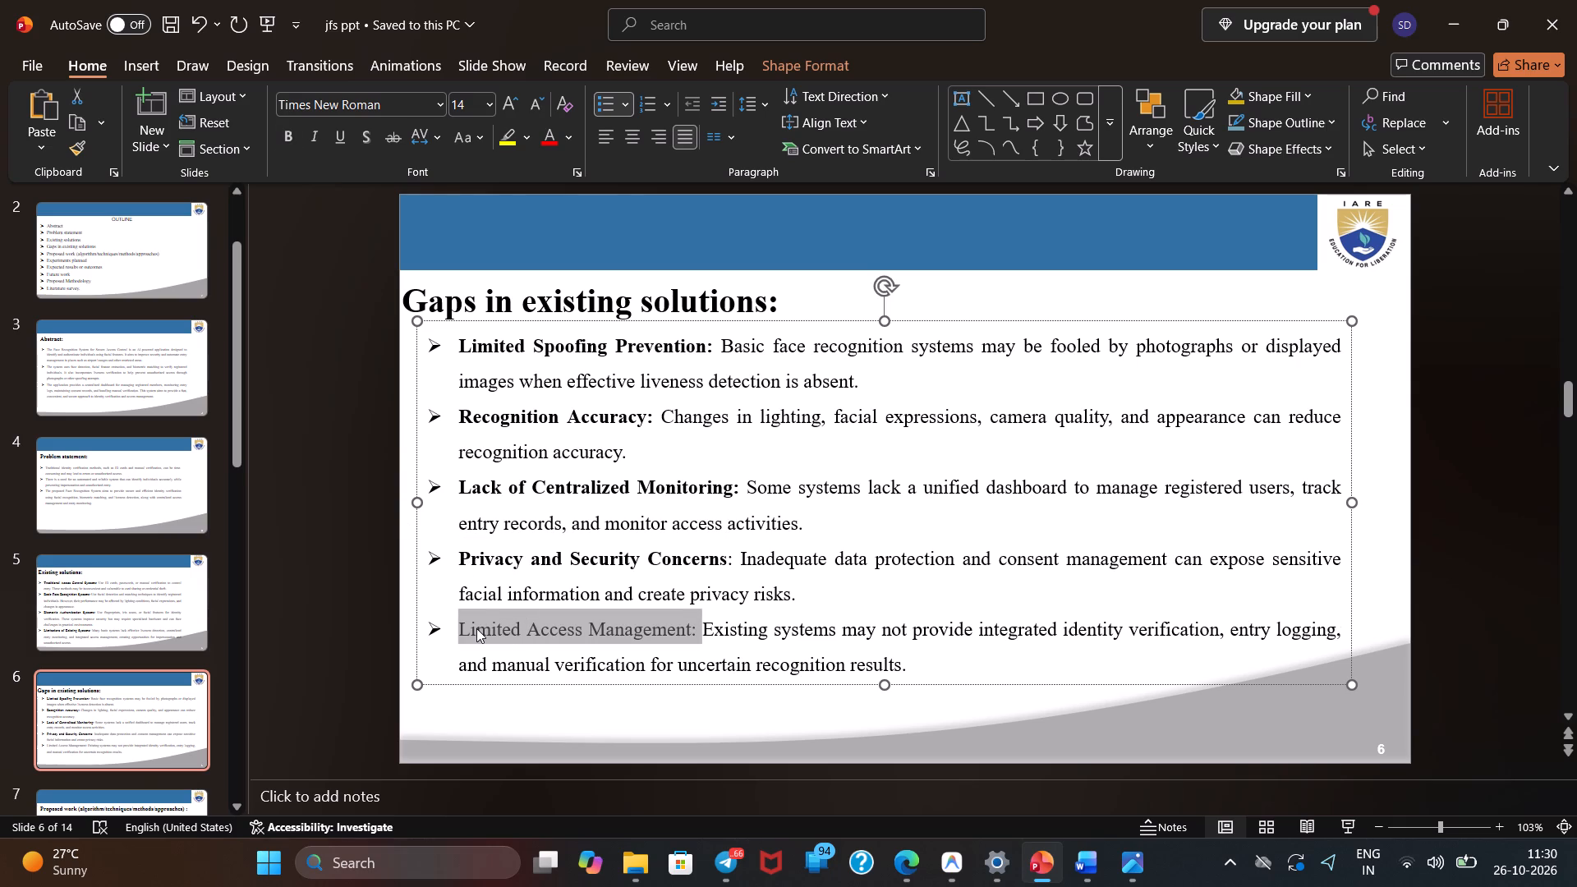
Bold the lead-in phrases "Improved Recognition Accuracy:", "Enhanced Anti-Spoofing:" and "Real-Time Deployment:" on the Future work slide.
scroll(89, 733, down, 1)
click(130, 534)
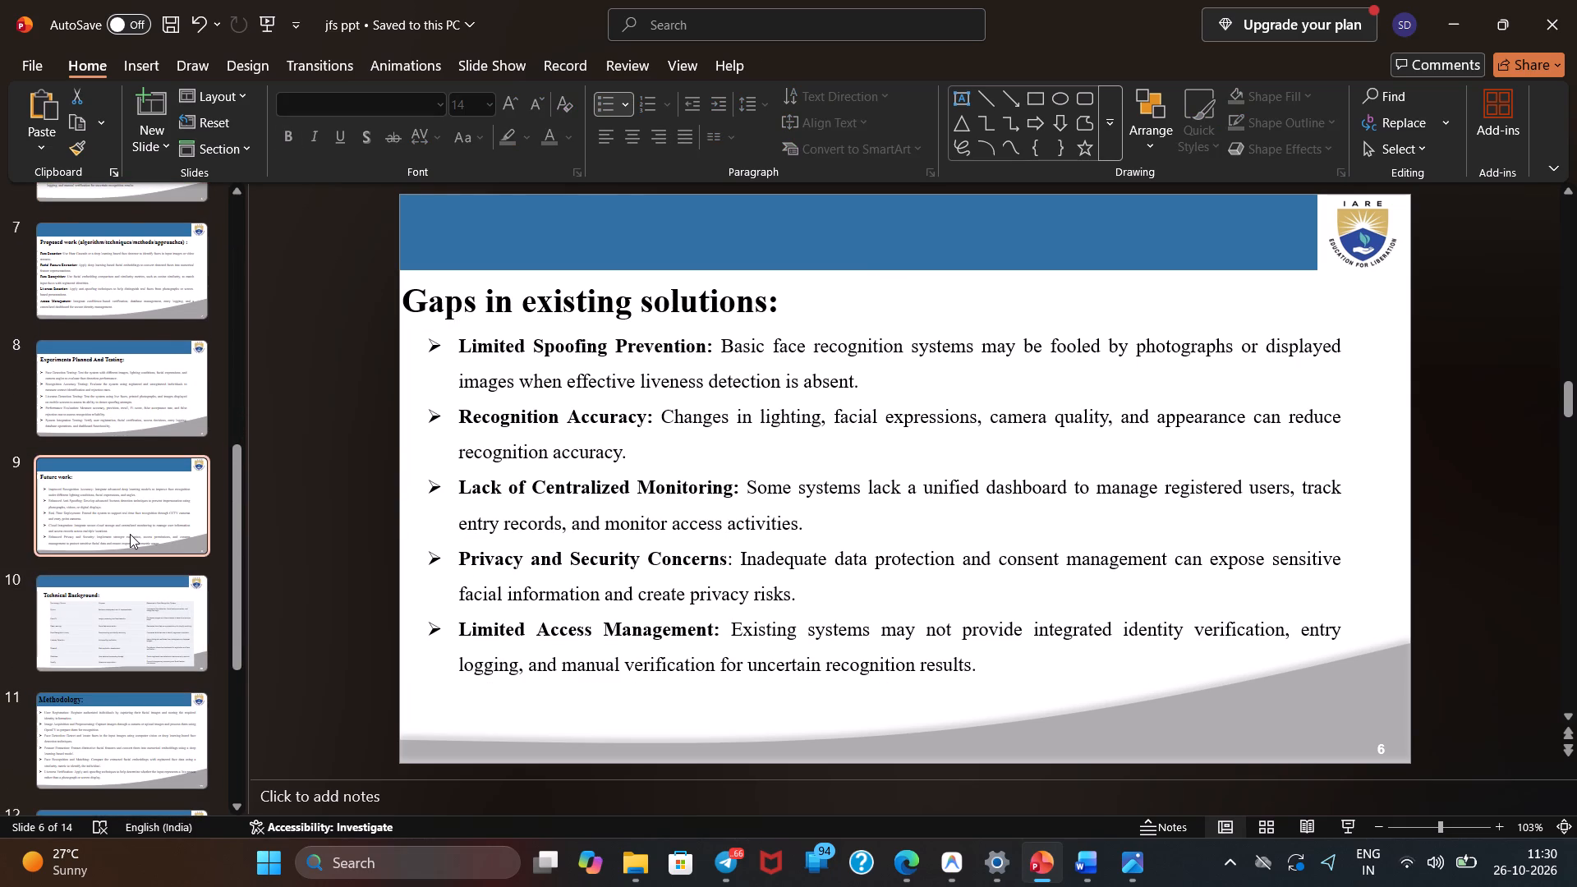
click(126, 435)
click(146, 299)
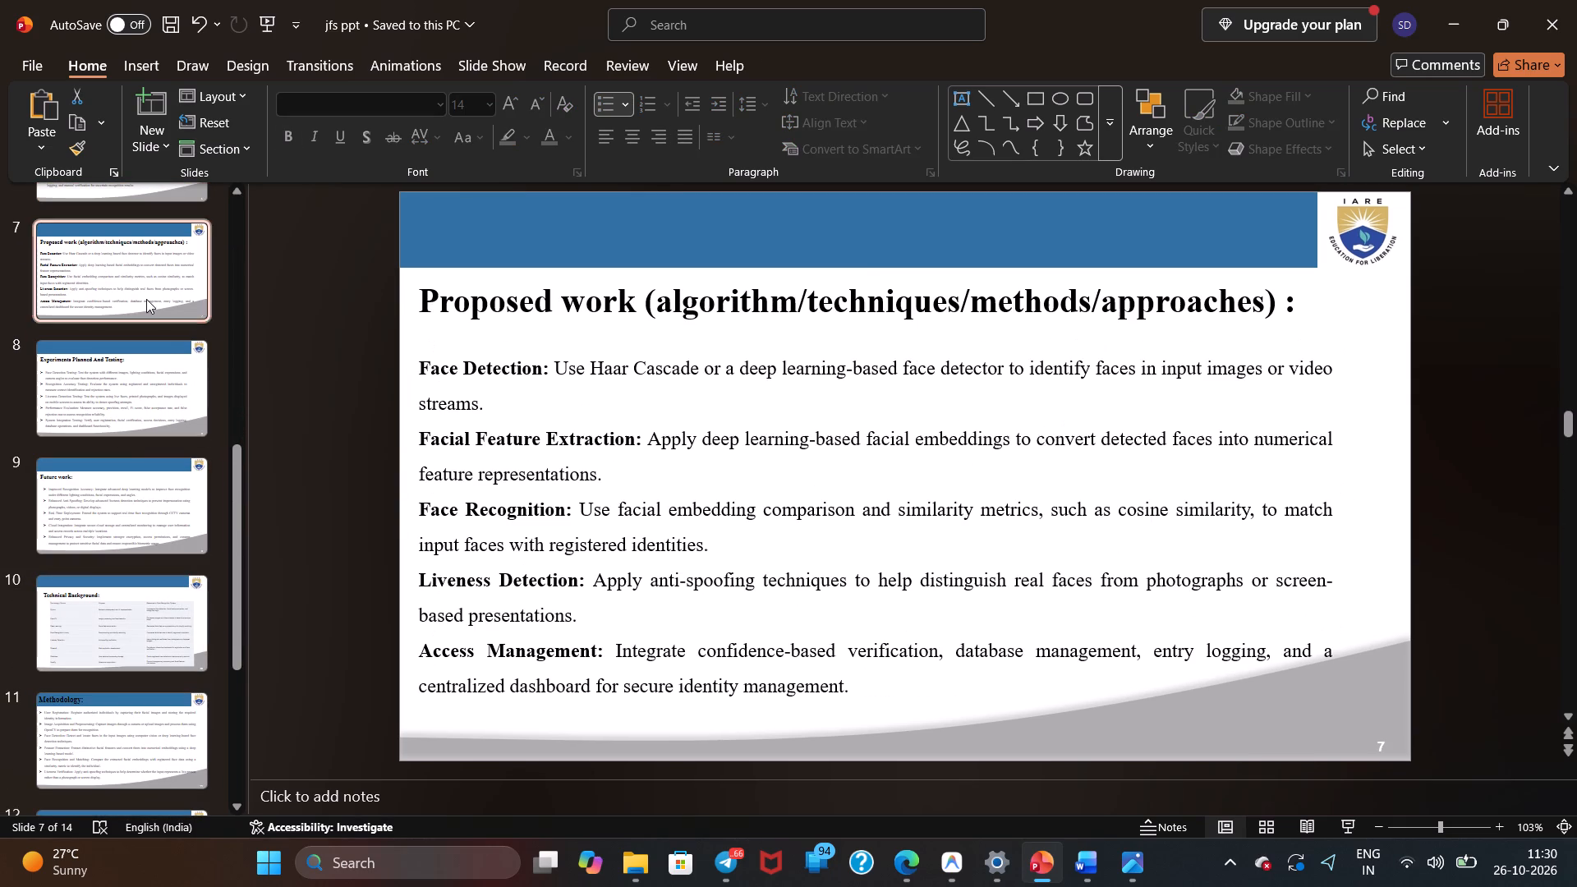
click(83, 517)
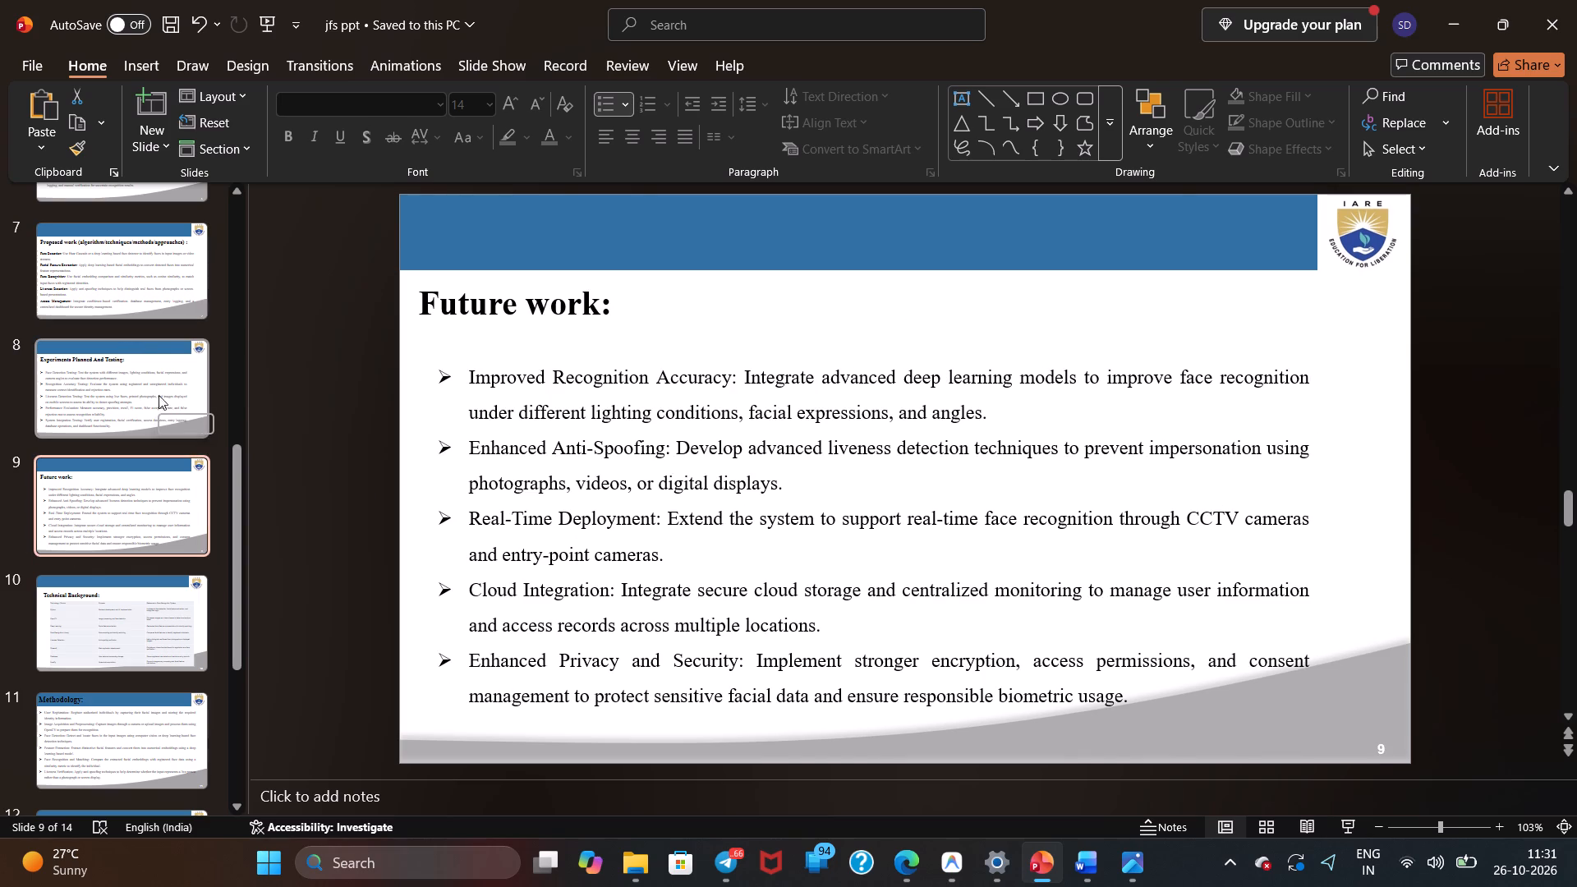
drag(468, 384, 738, 365)
key(ctrl+b)
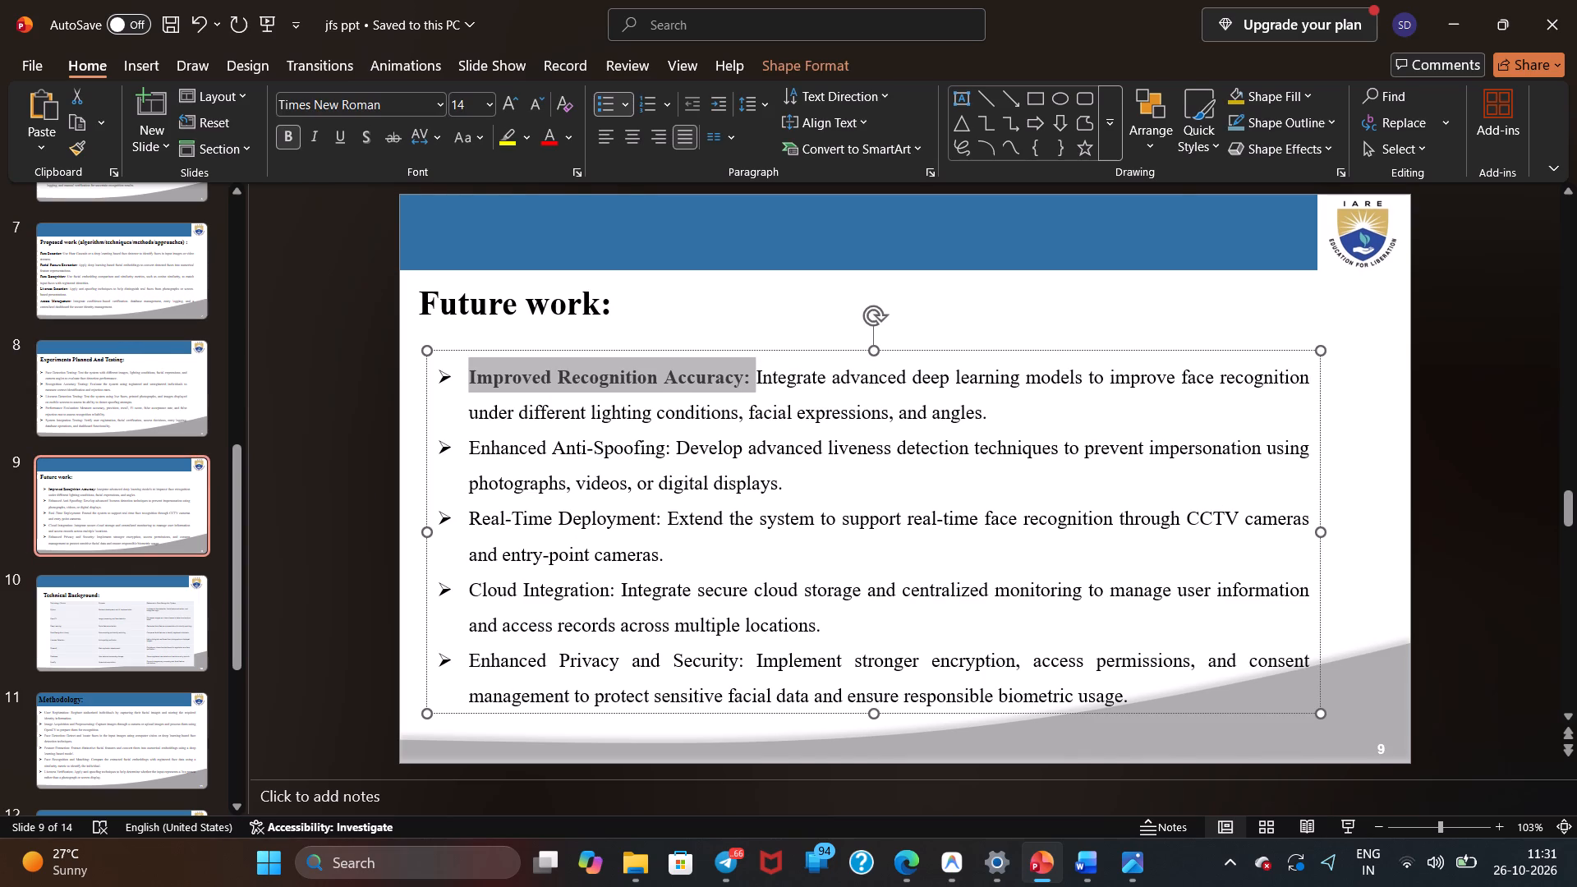
drag(671, 454, 488, 459)
key(ctrl+b)
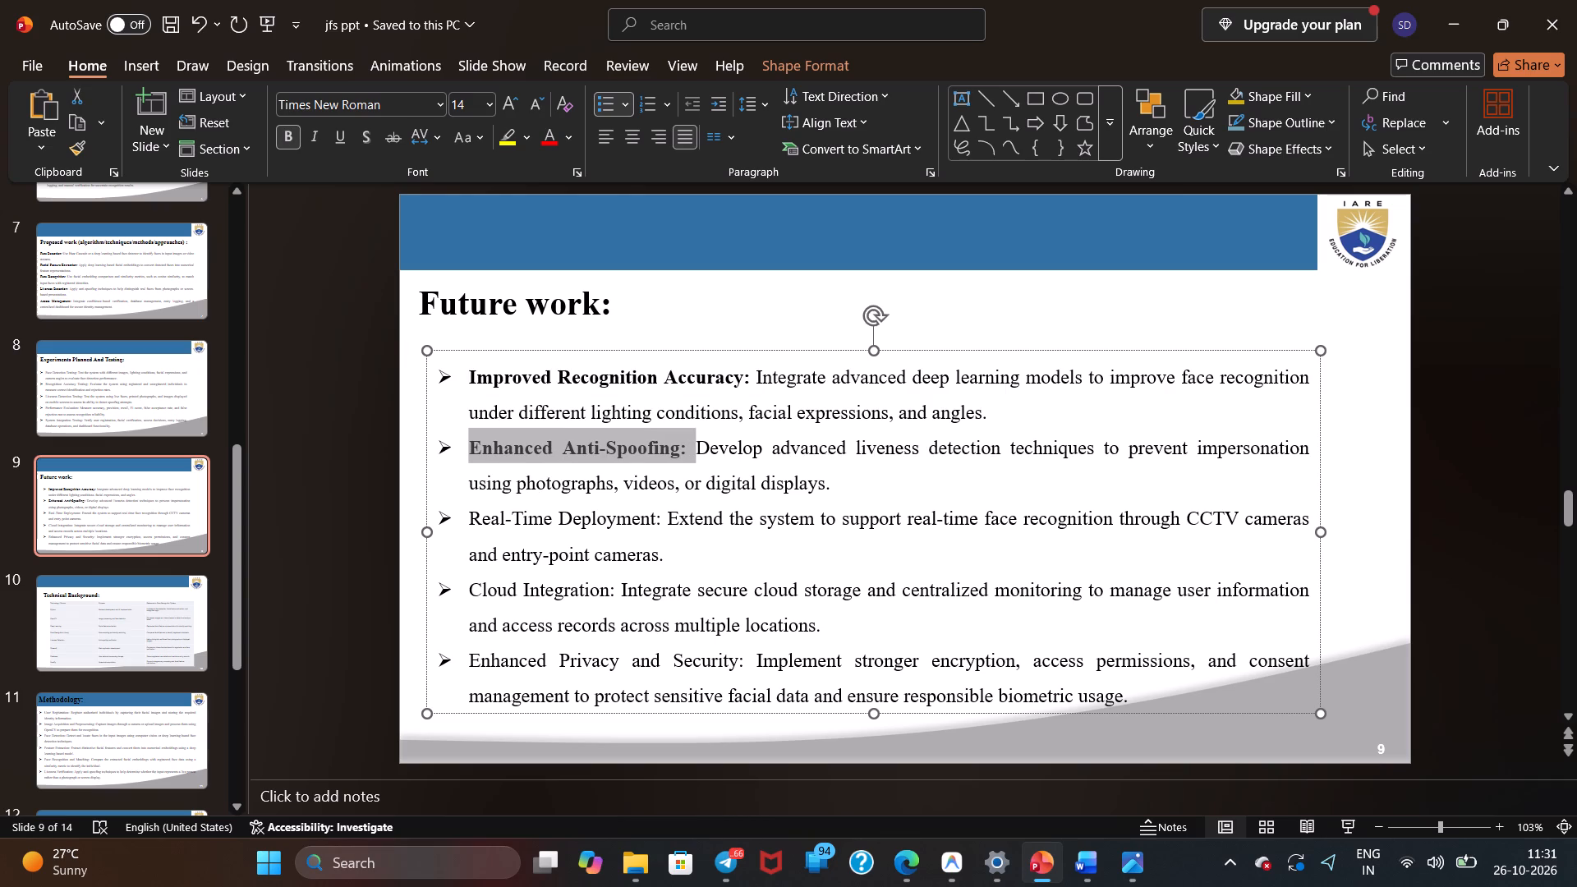
drag(663, 524, 460, 523)
key(ctrl+b)
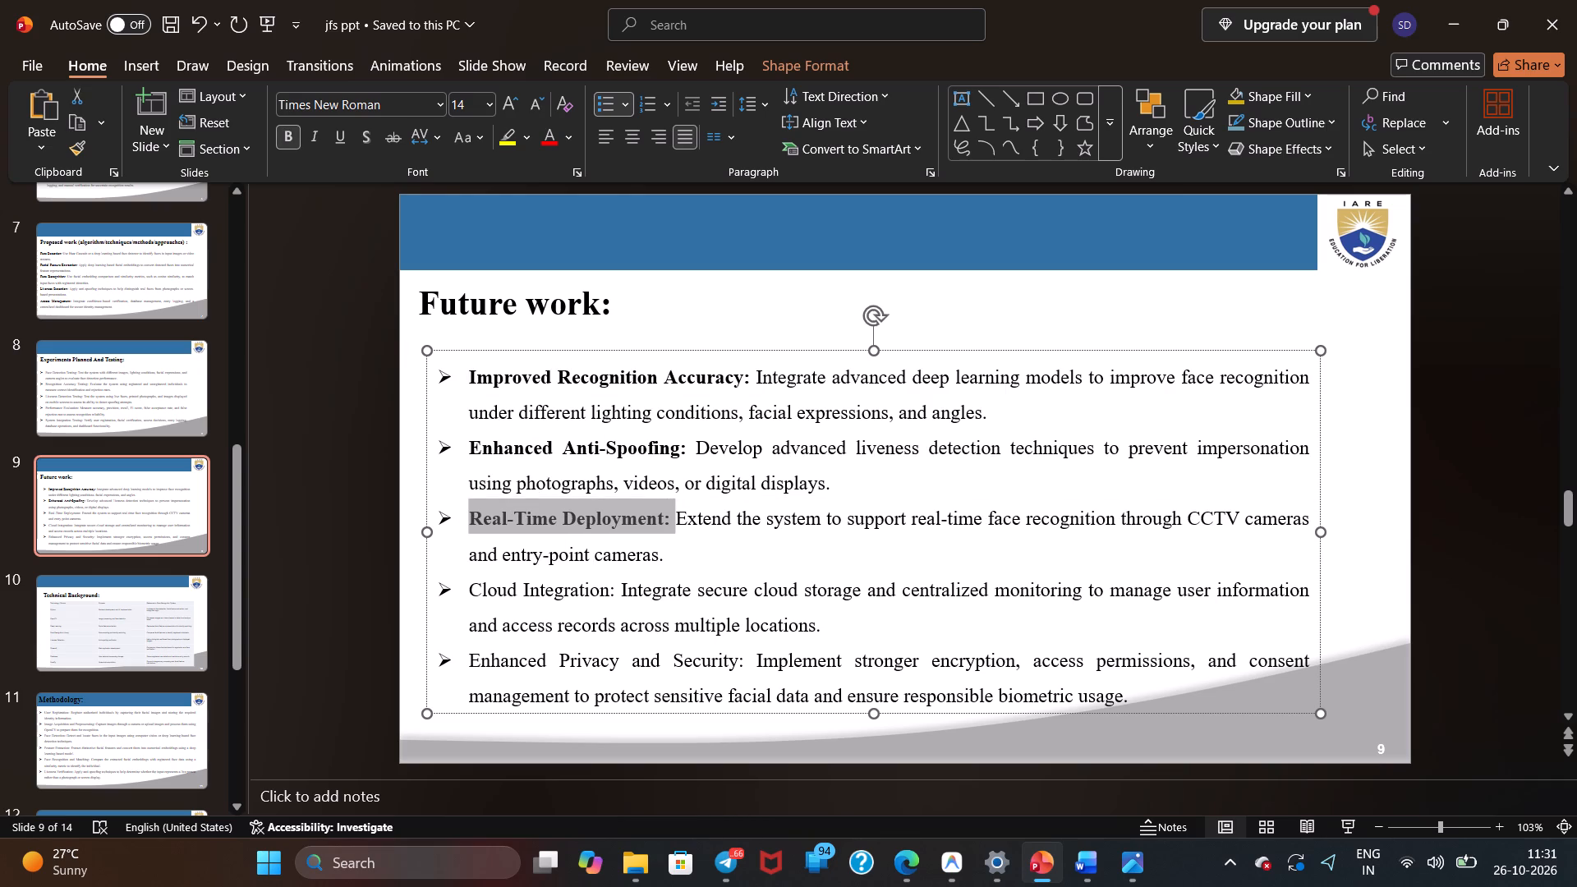
Bold the lead-in phrases of the Cloud Integration and Enhanced Privacy and Security bullets on the Future work slide.
drag(619, 582, 475, 599)
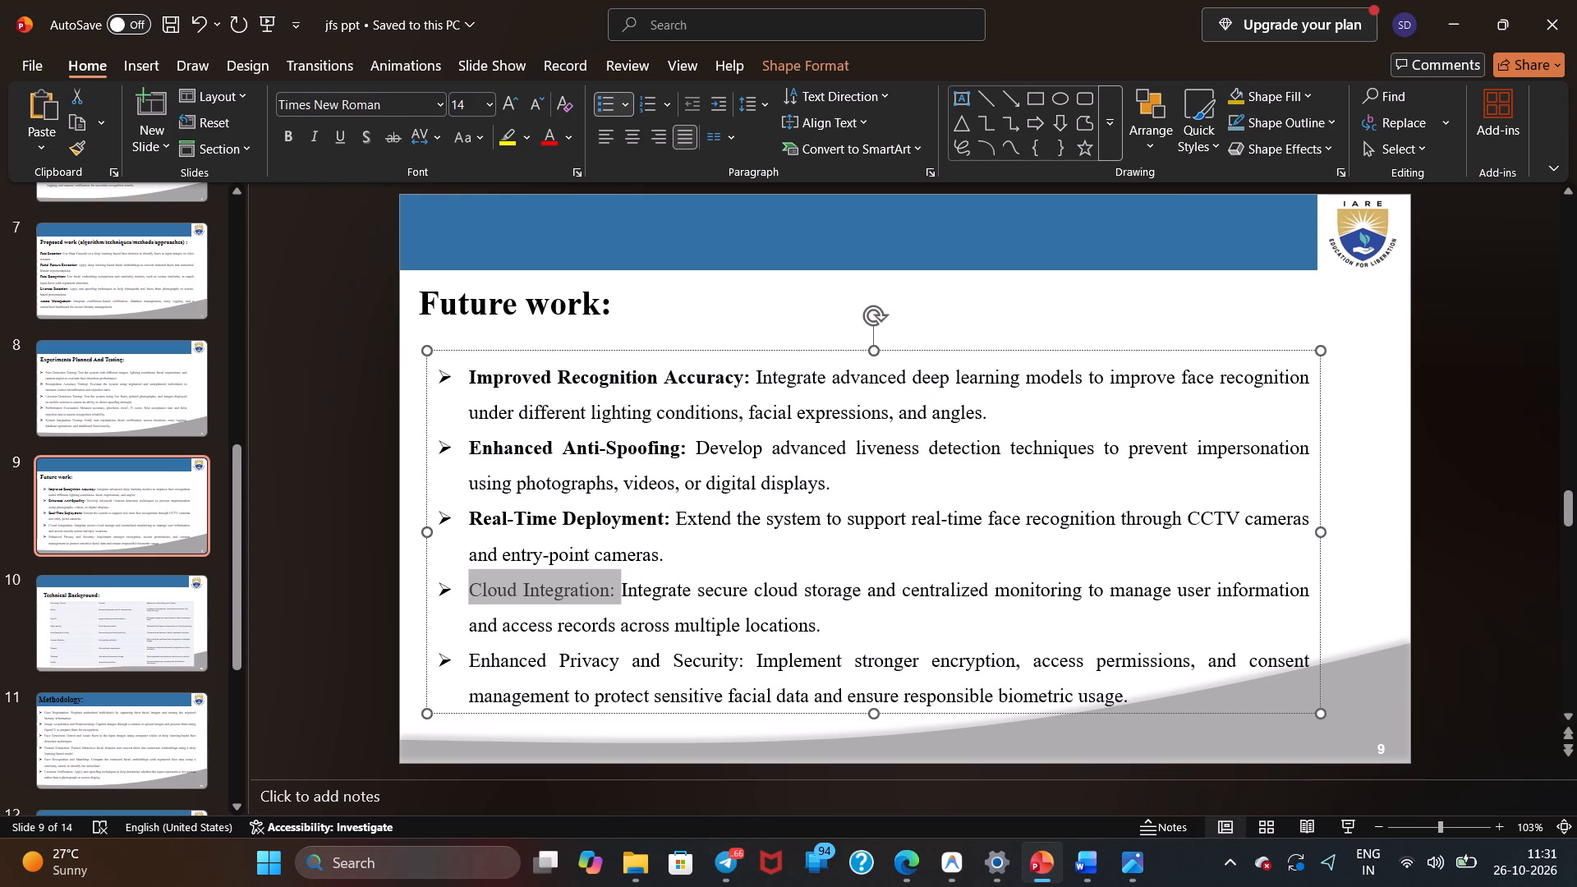
drag(475, 599, 478, 598)
key(ctrl+b)
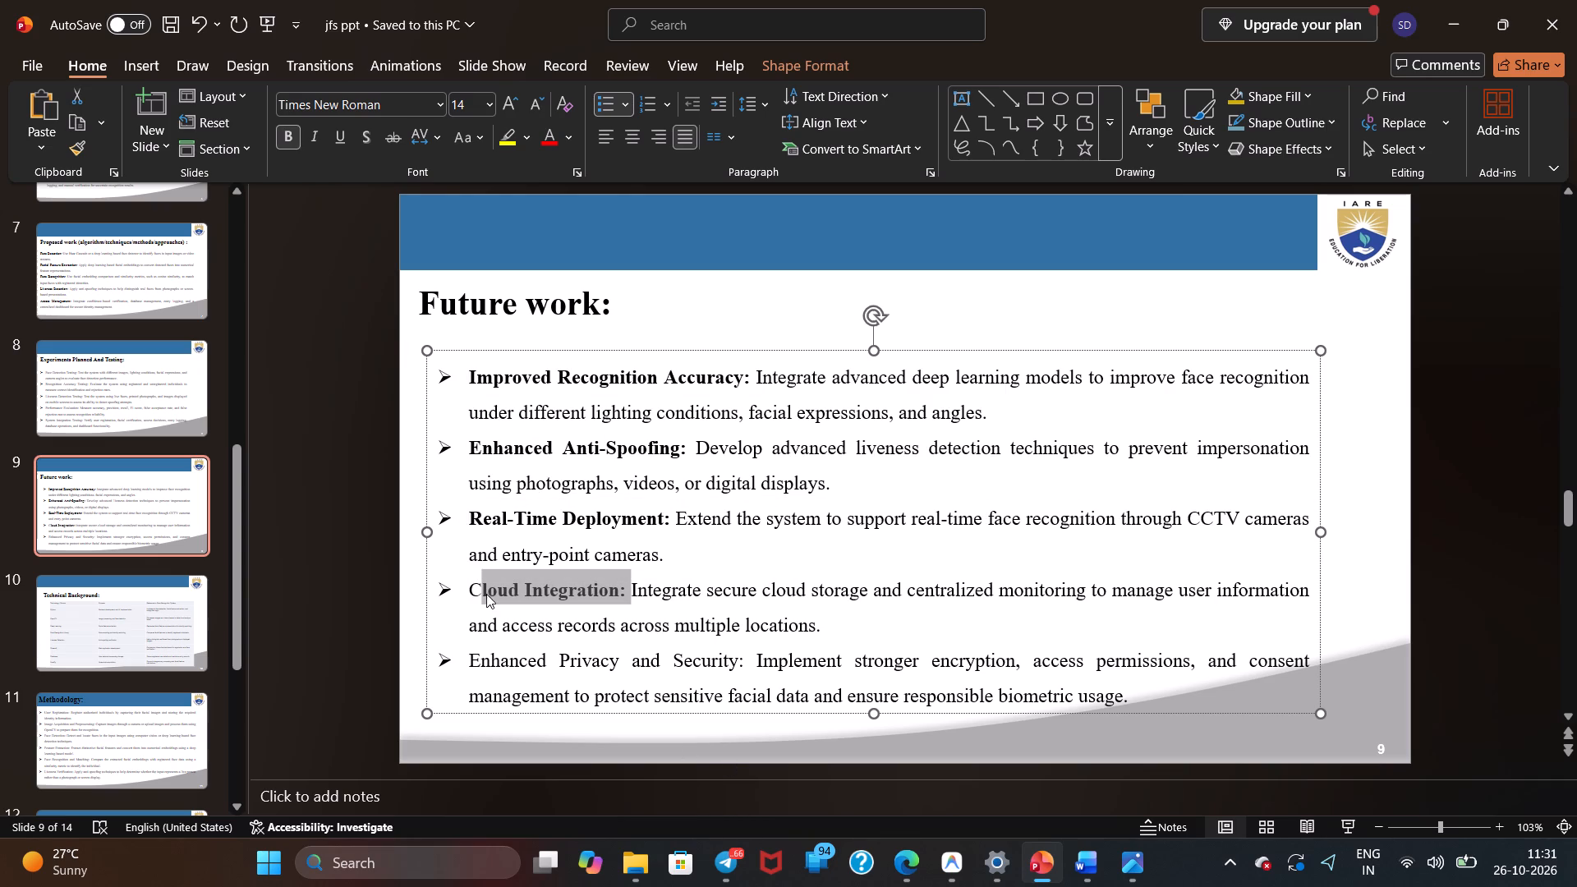
click(488, 594)
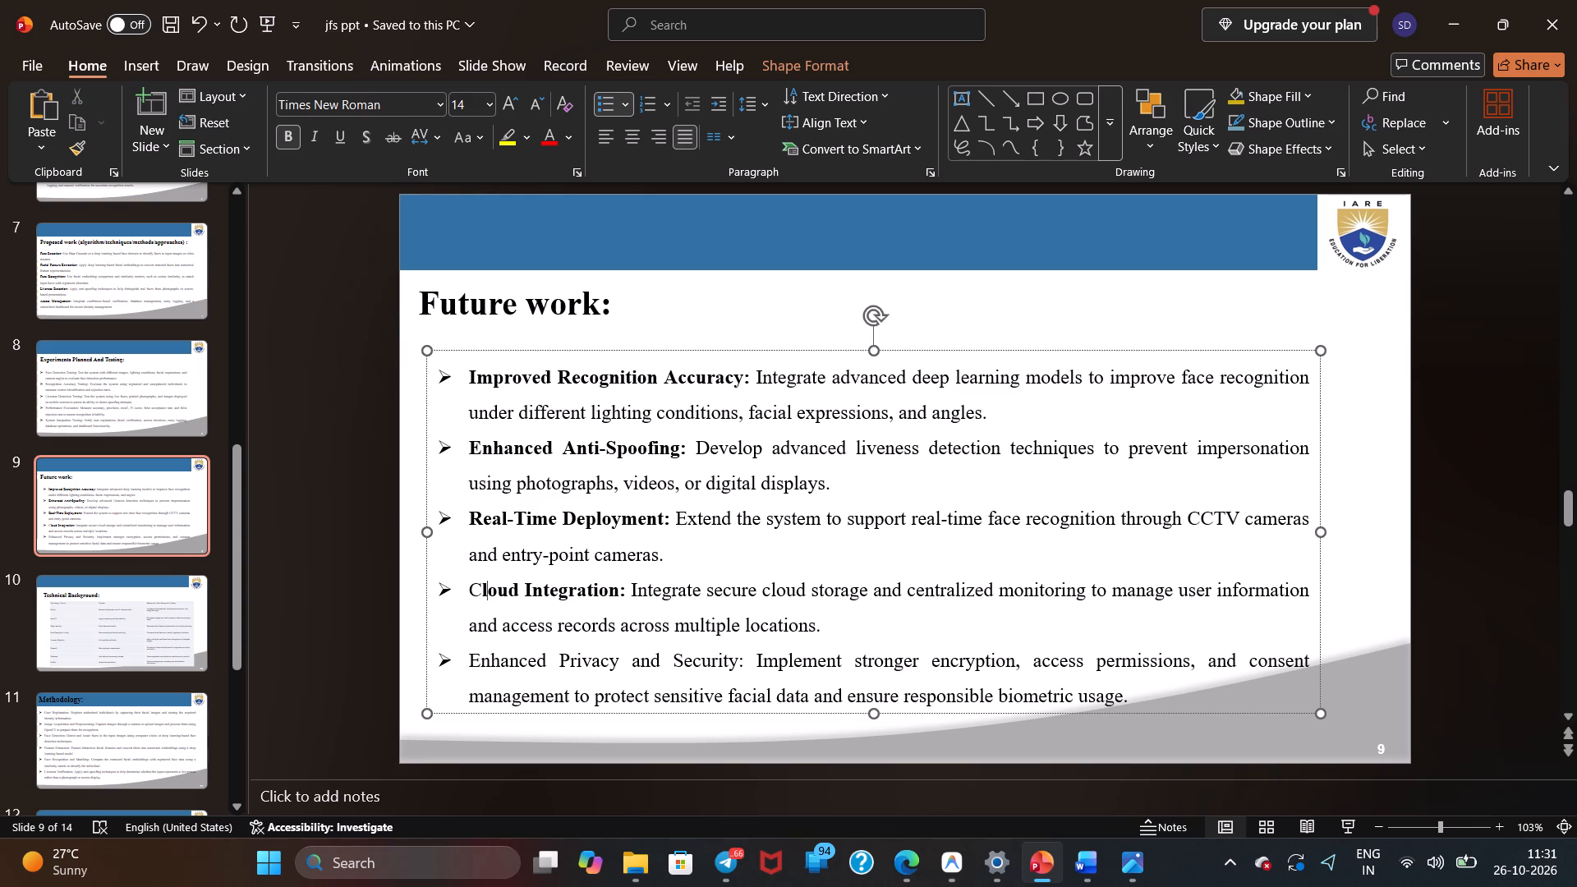
drag(472, 664, 742, 661)
key(ctrl+b)
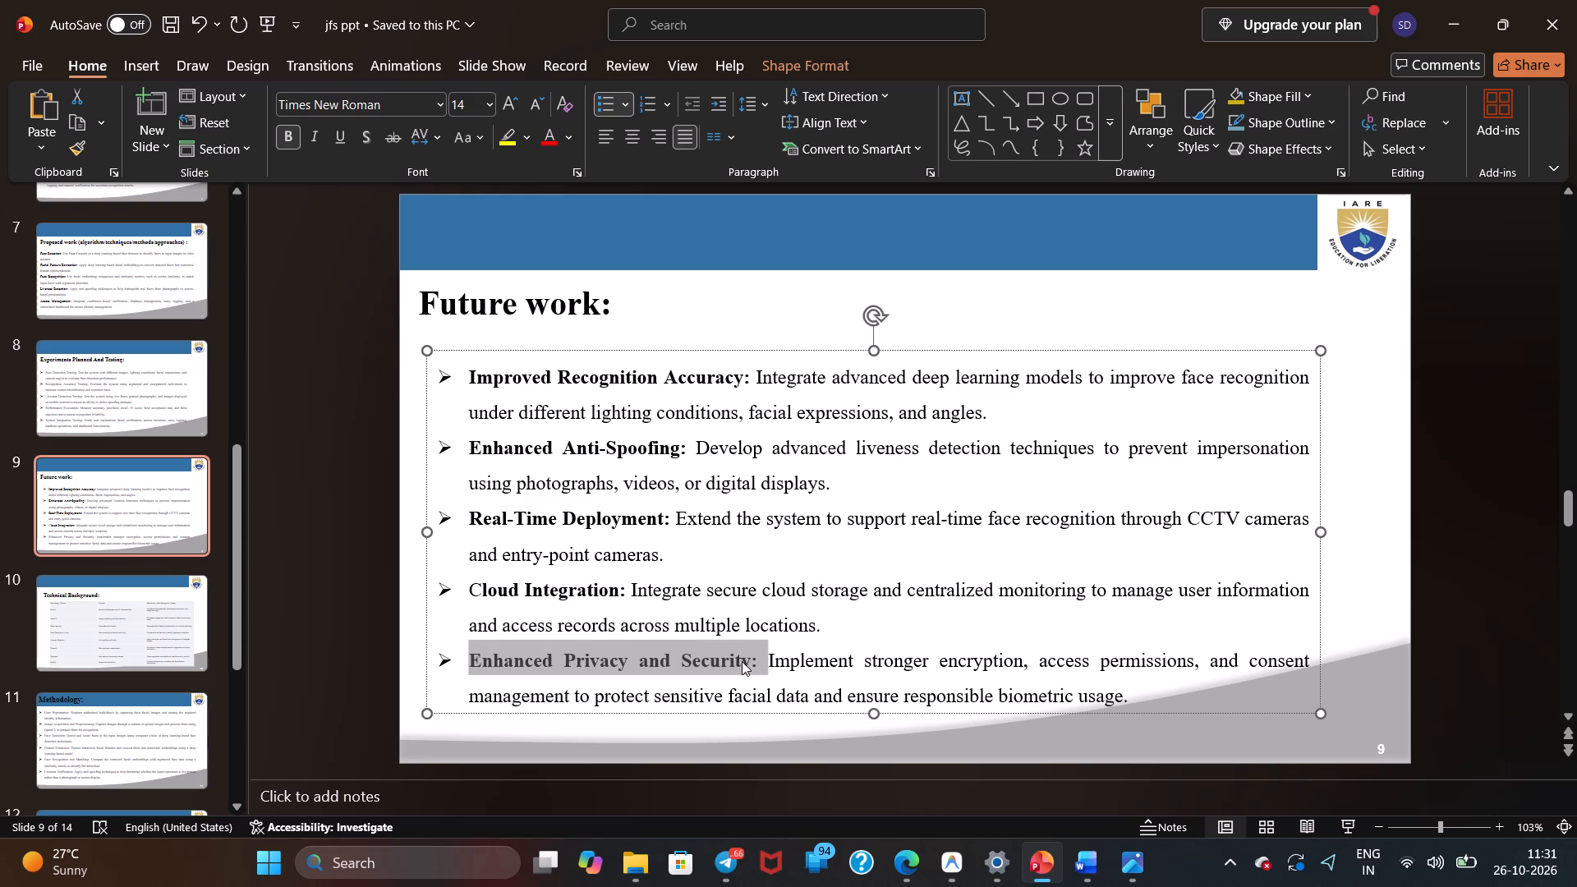
Review the slides backwards from Proposed work through Existing solutions and the outline, ending on the Abstract slide.
click(164, 361)
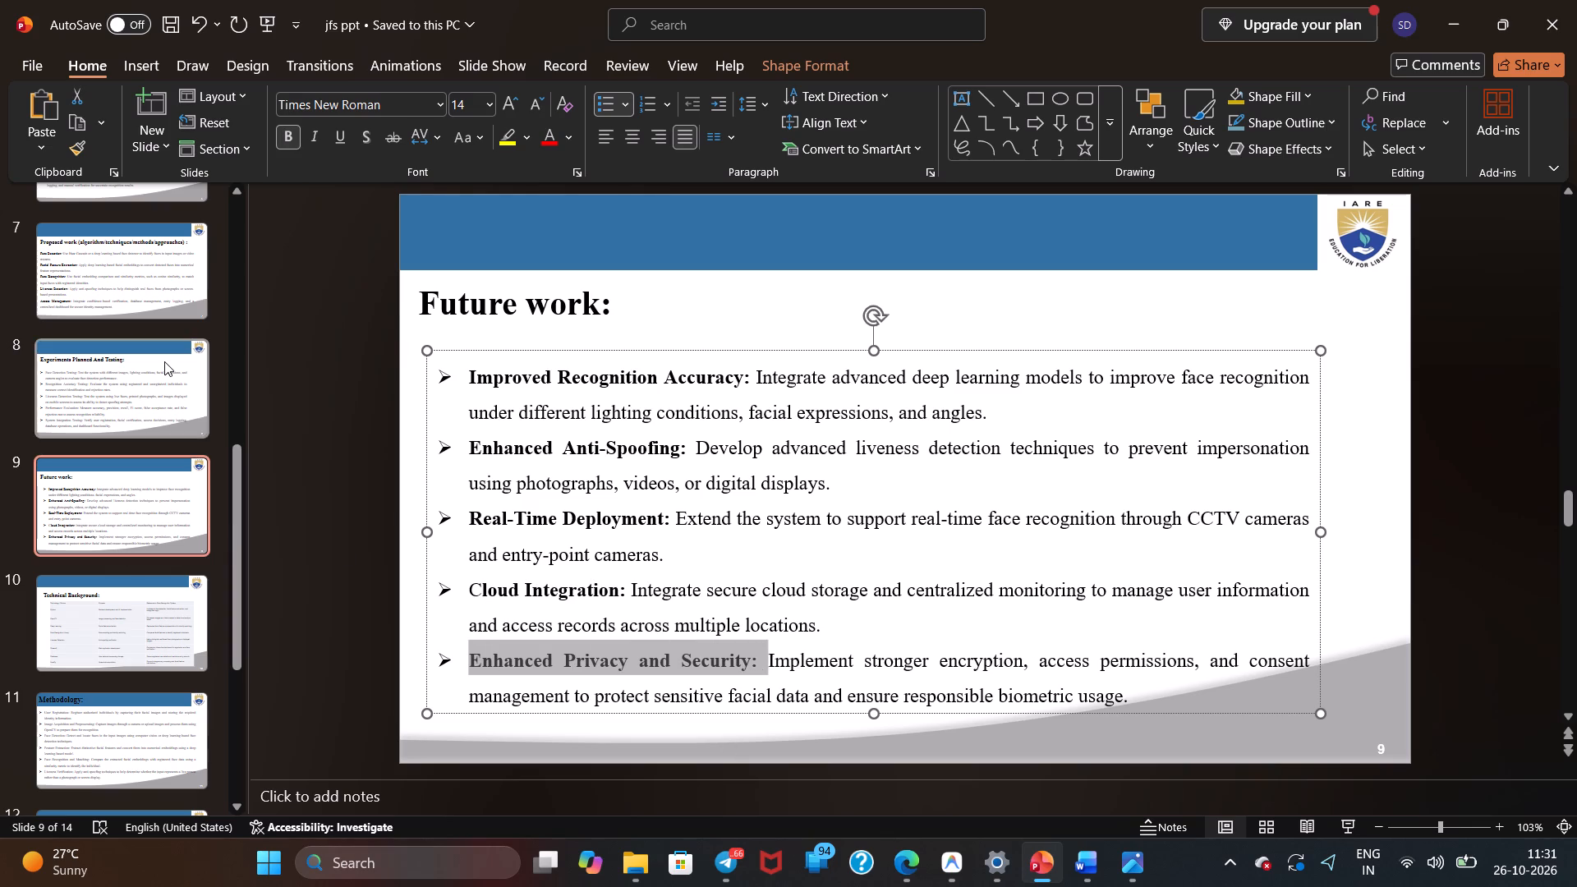
click(131, 316)
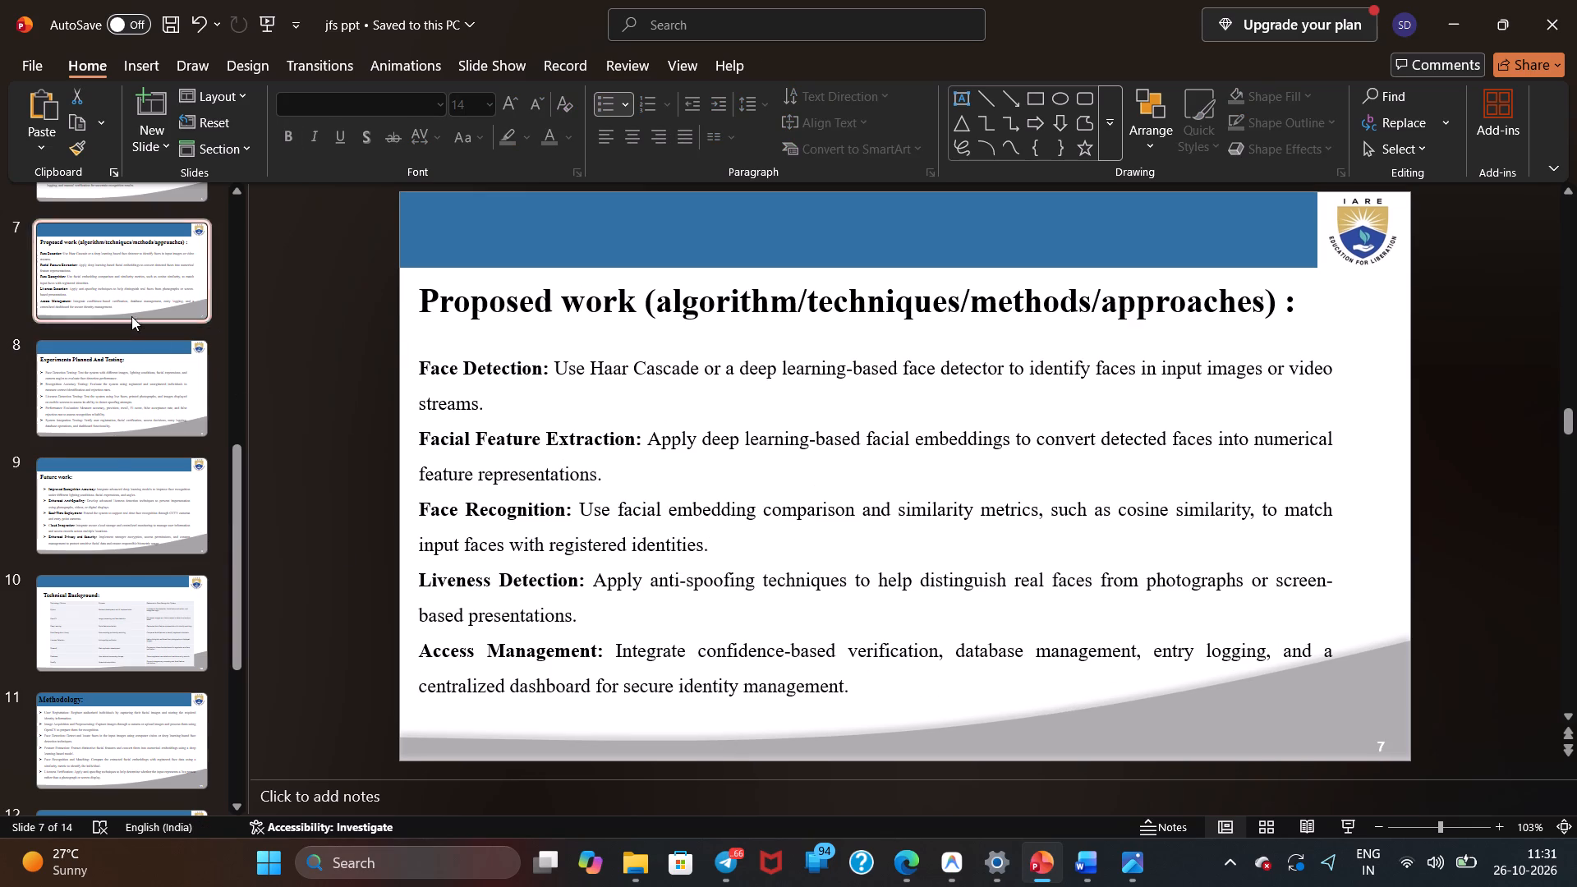
scroll(131, 316, up, 2)
click(143, 403)
scroll(143, 403, up, 1)
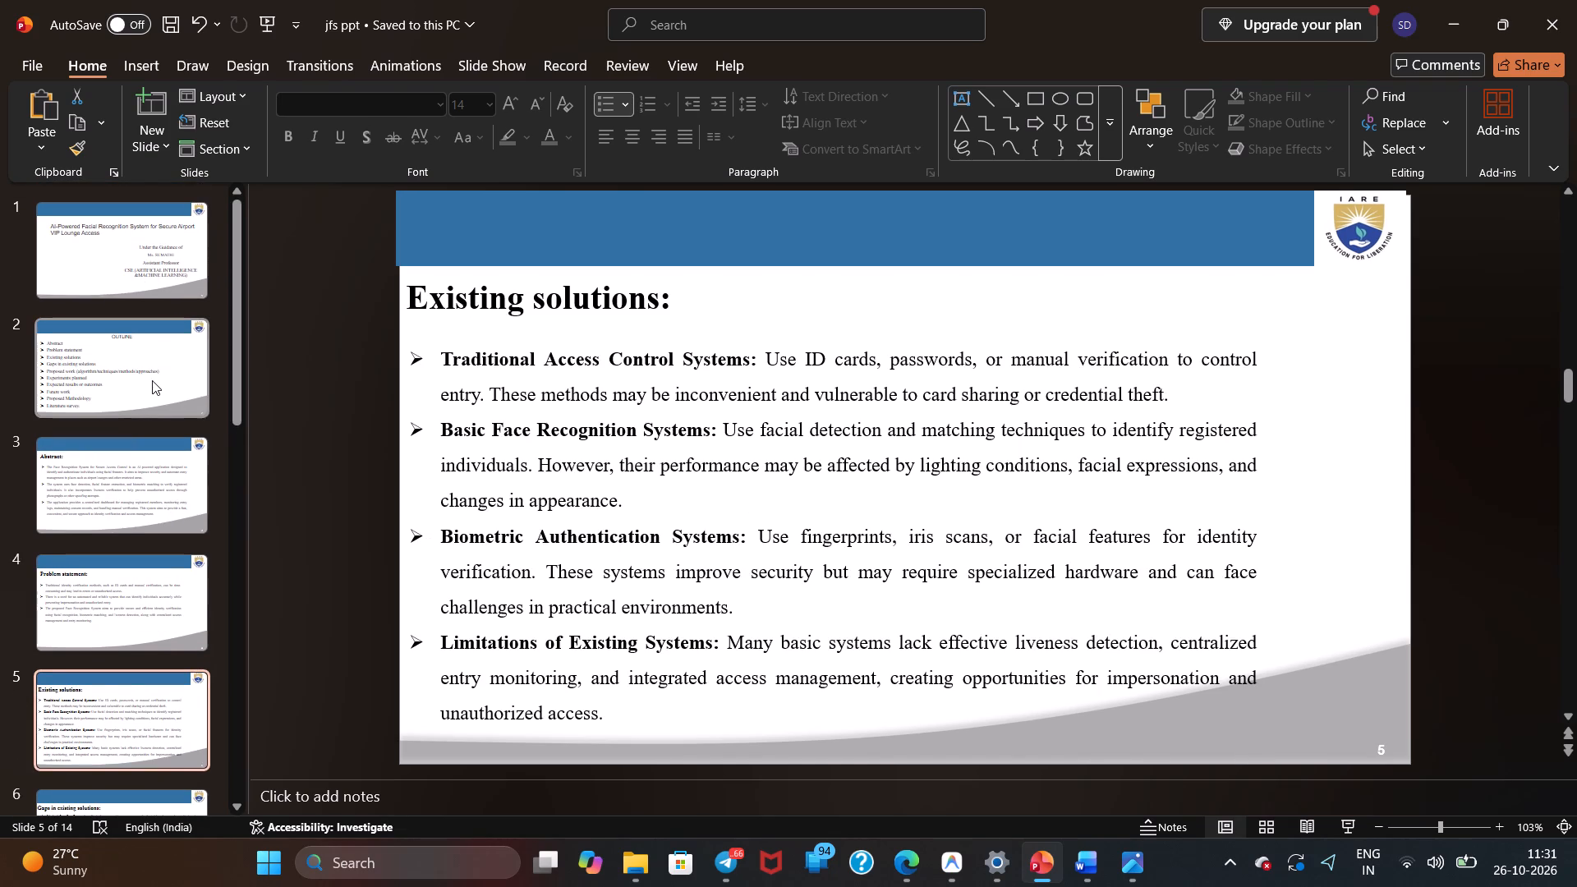
click(154, 369)
click(164, 470)
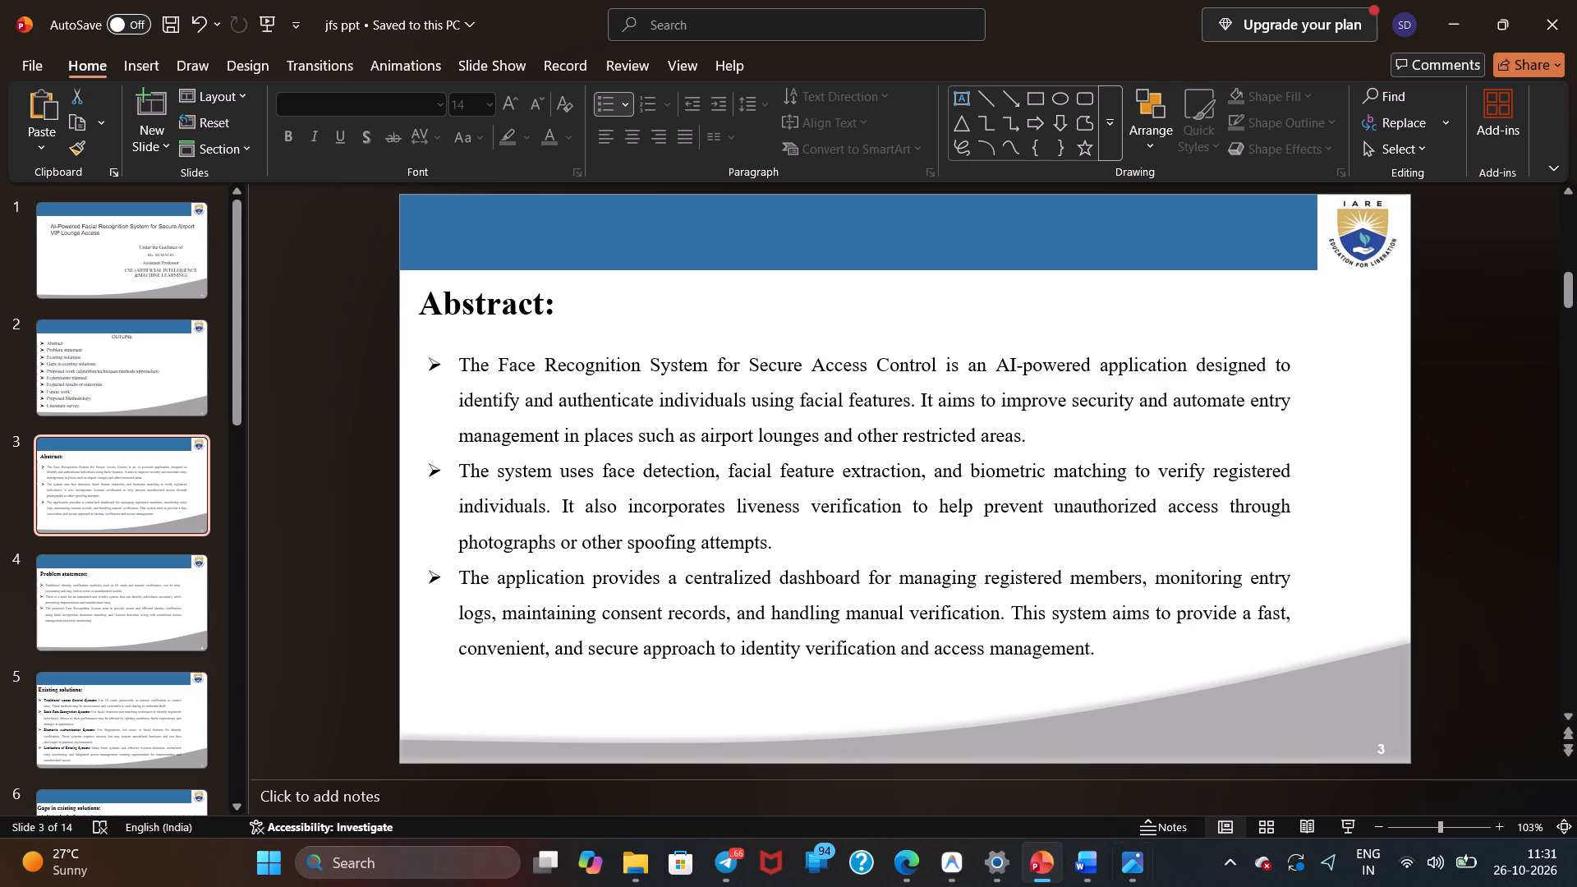
Turn on the laptop's mobile hotspot and view its network properties in Windows Settings, returning to the presentation.
click(1412, 866)
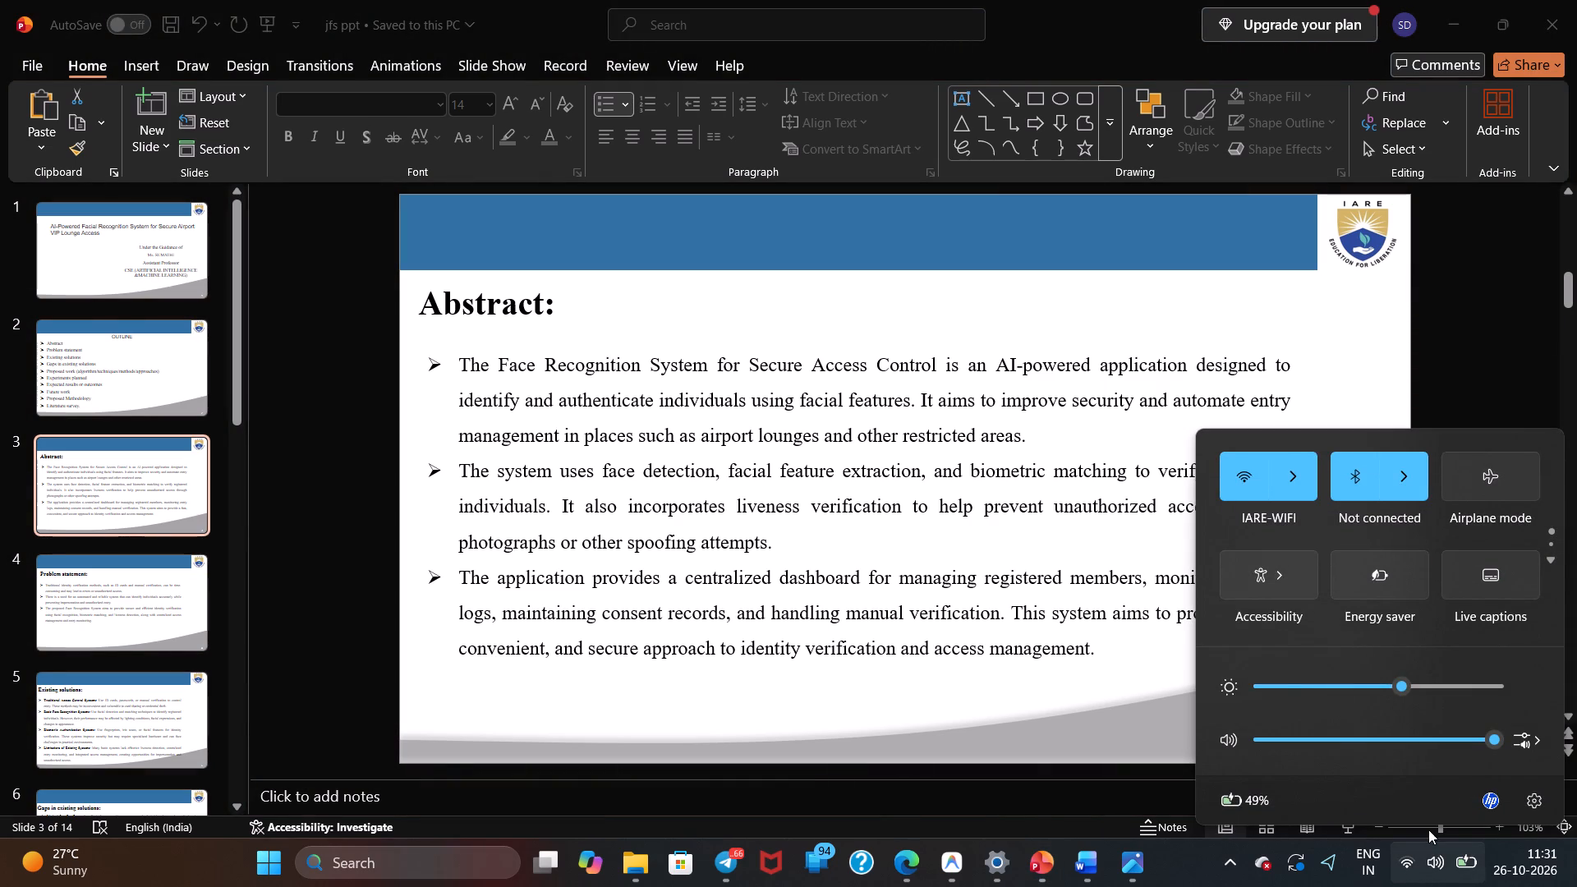
click(1555, 563)
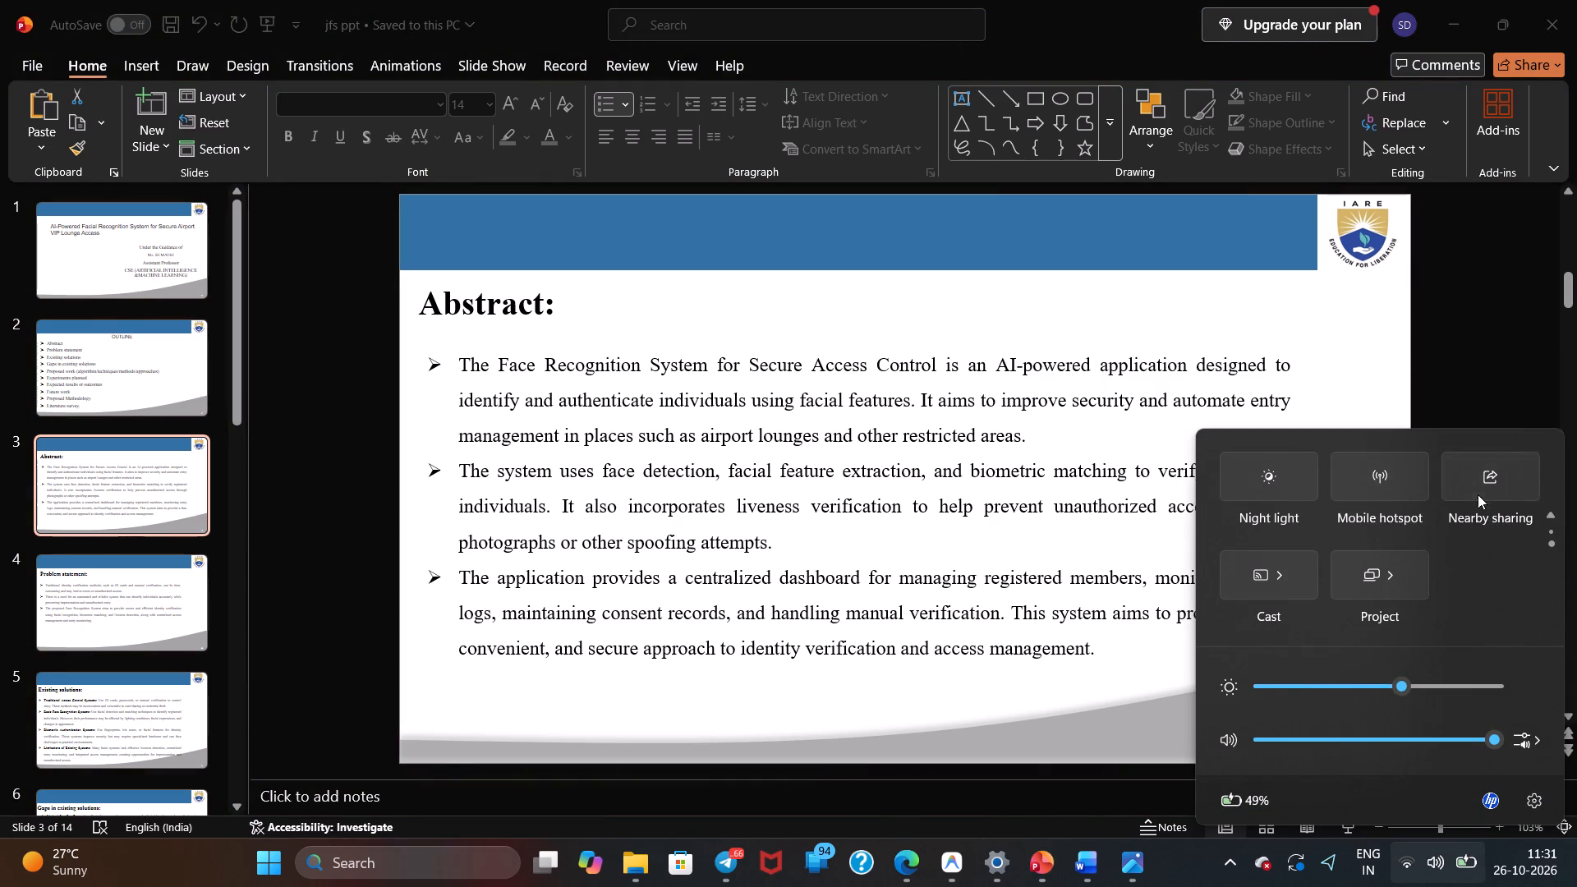
click(1399, 482)
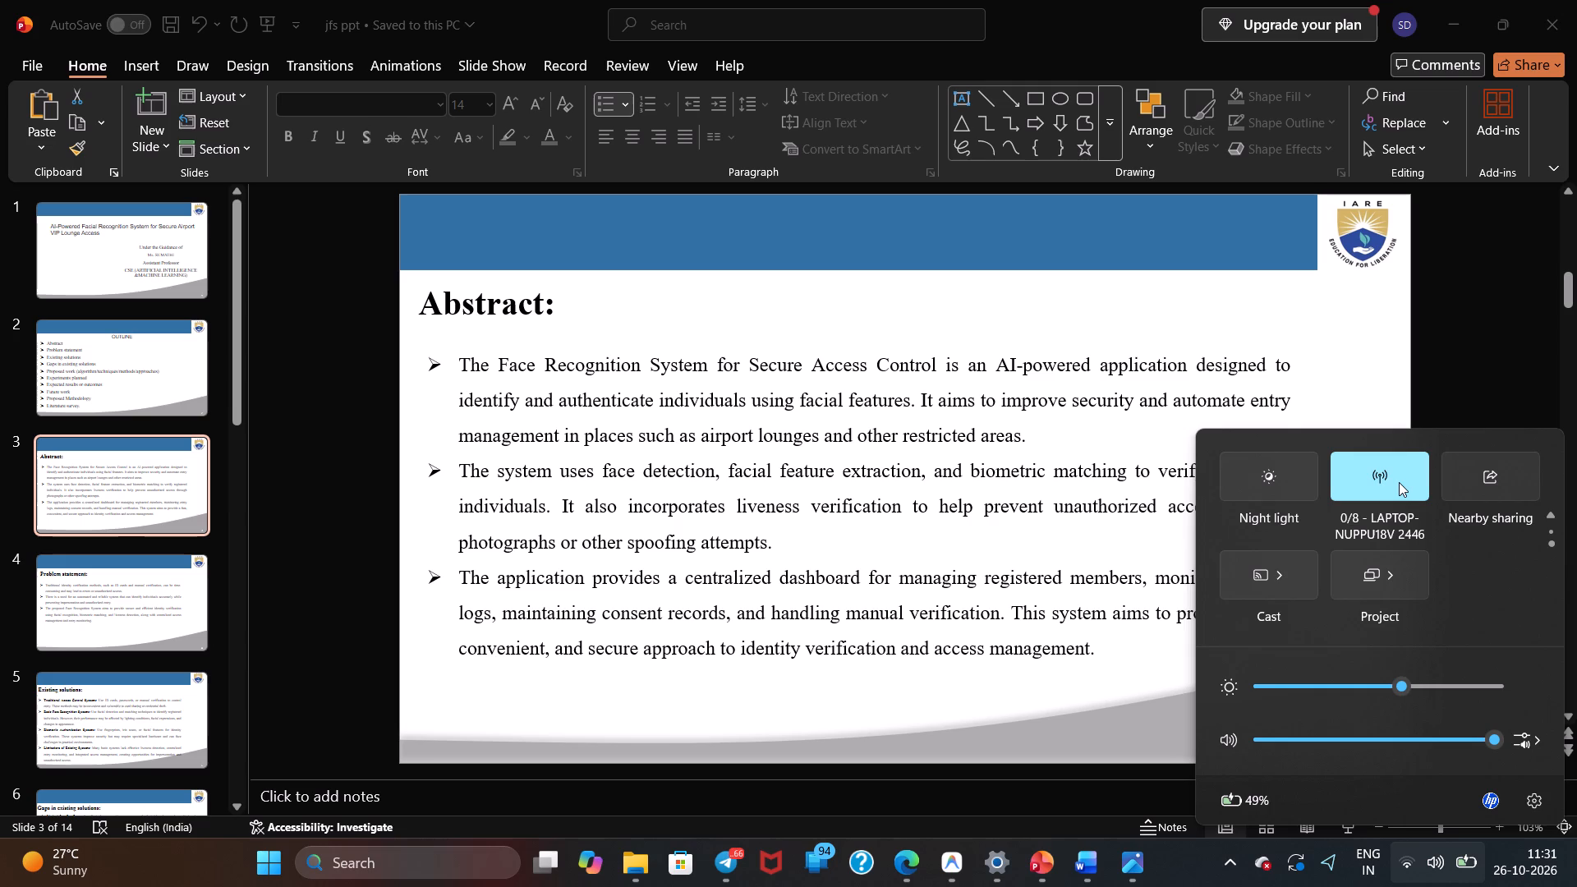
right_click(1382, 531)
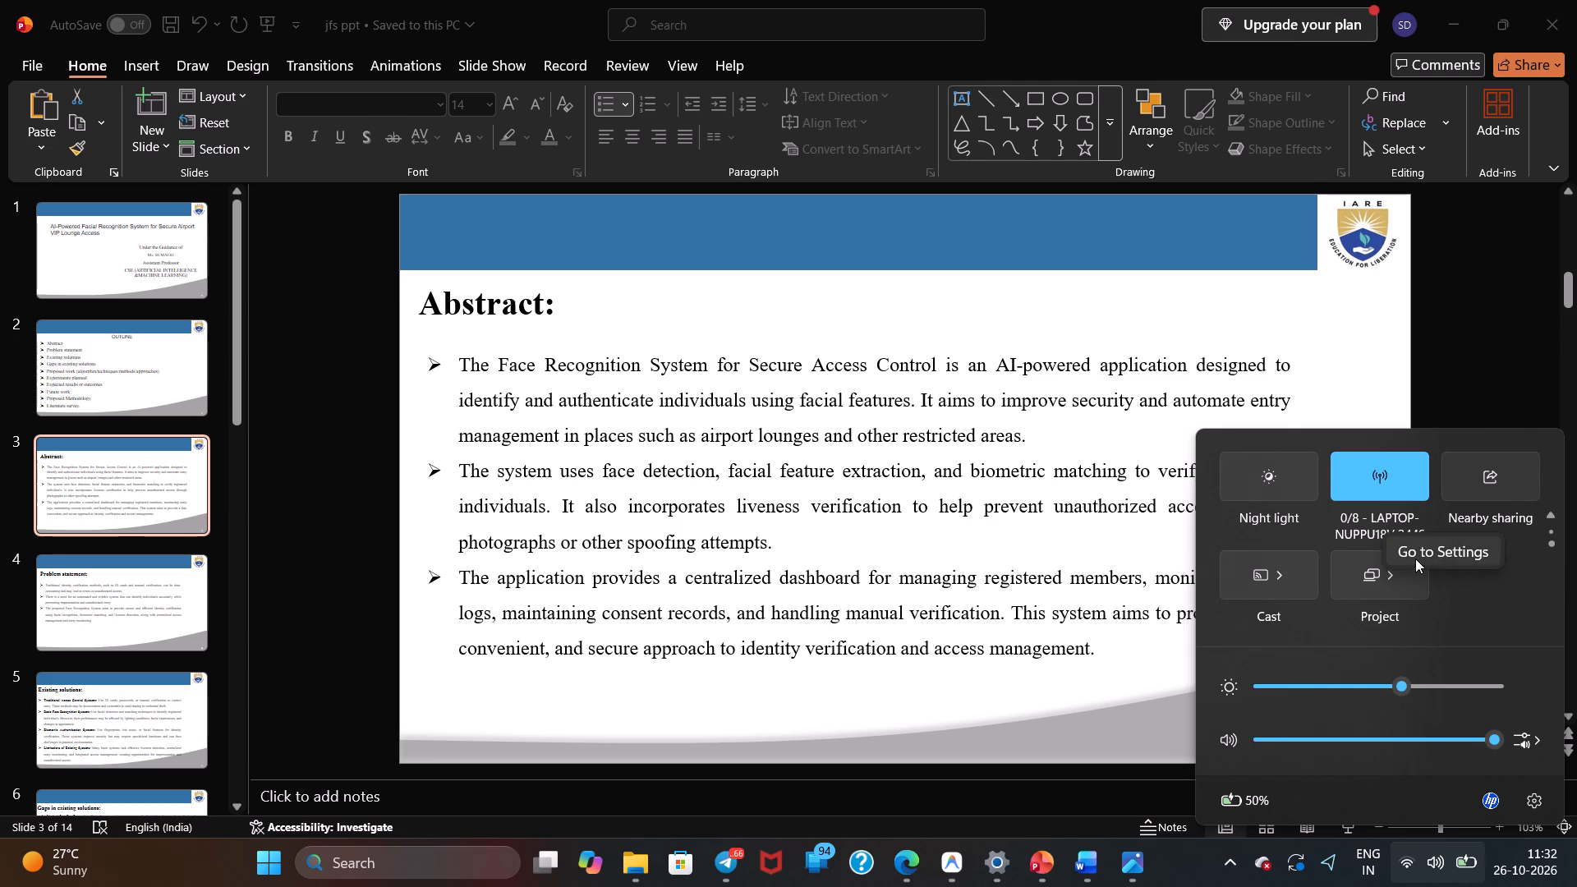
click(1416, 558)
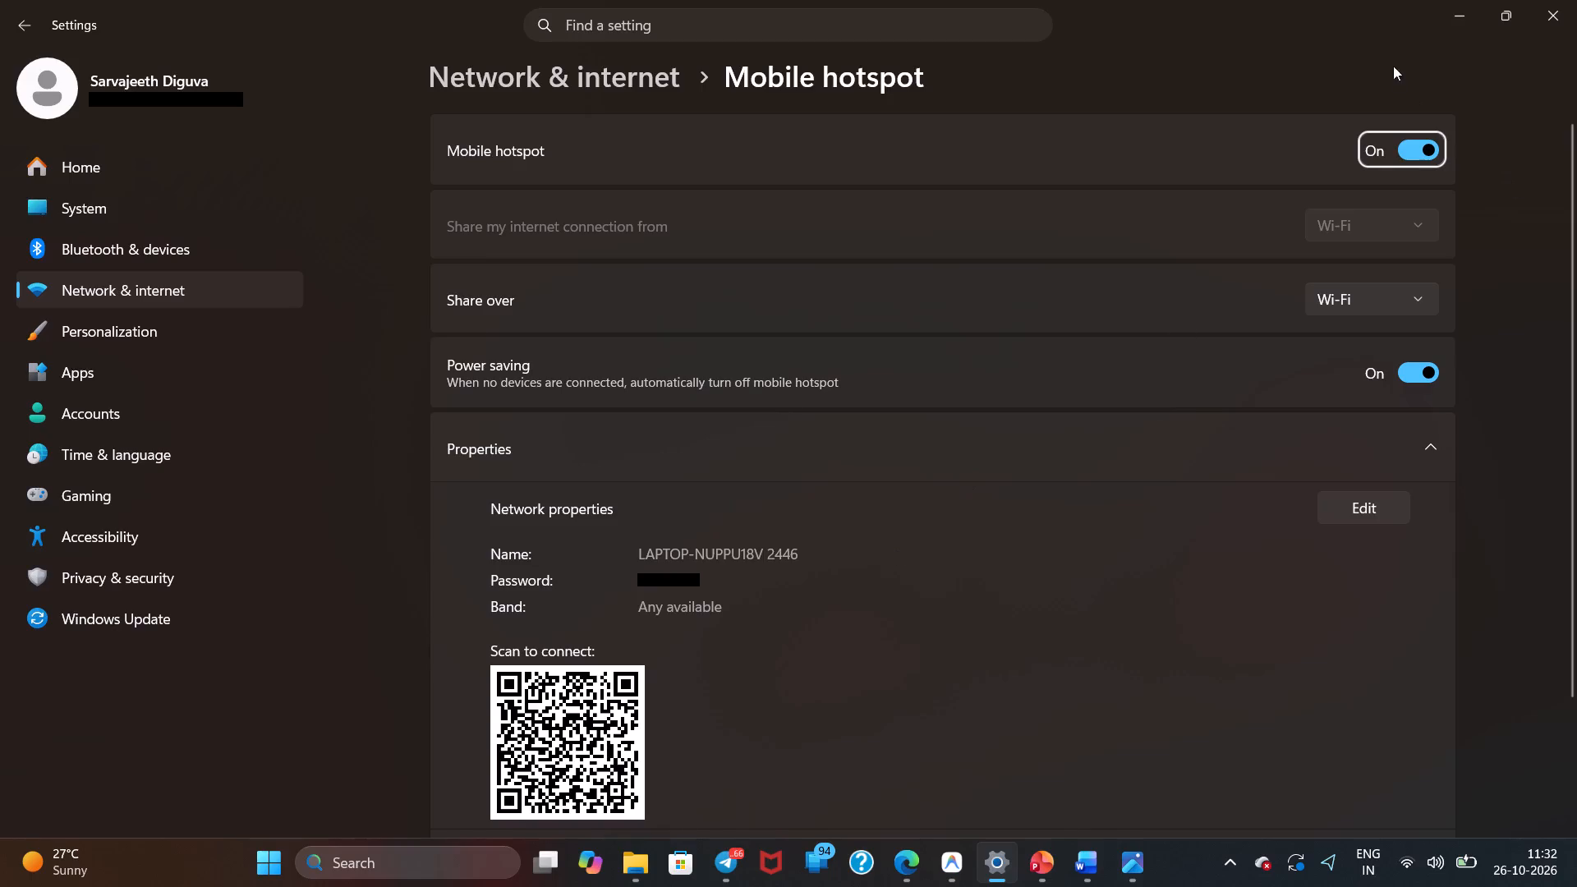
click(1456, 11)
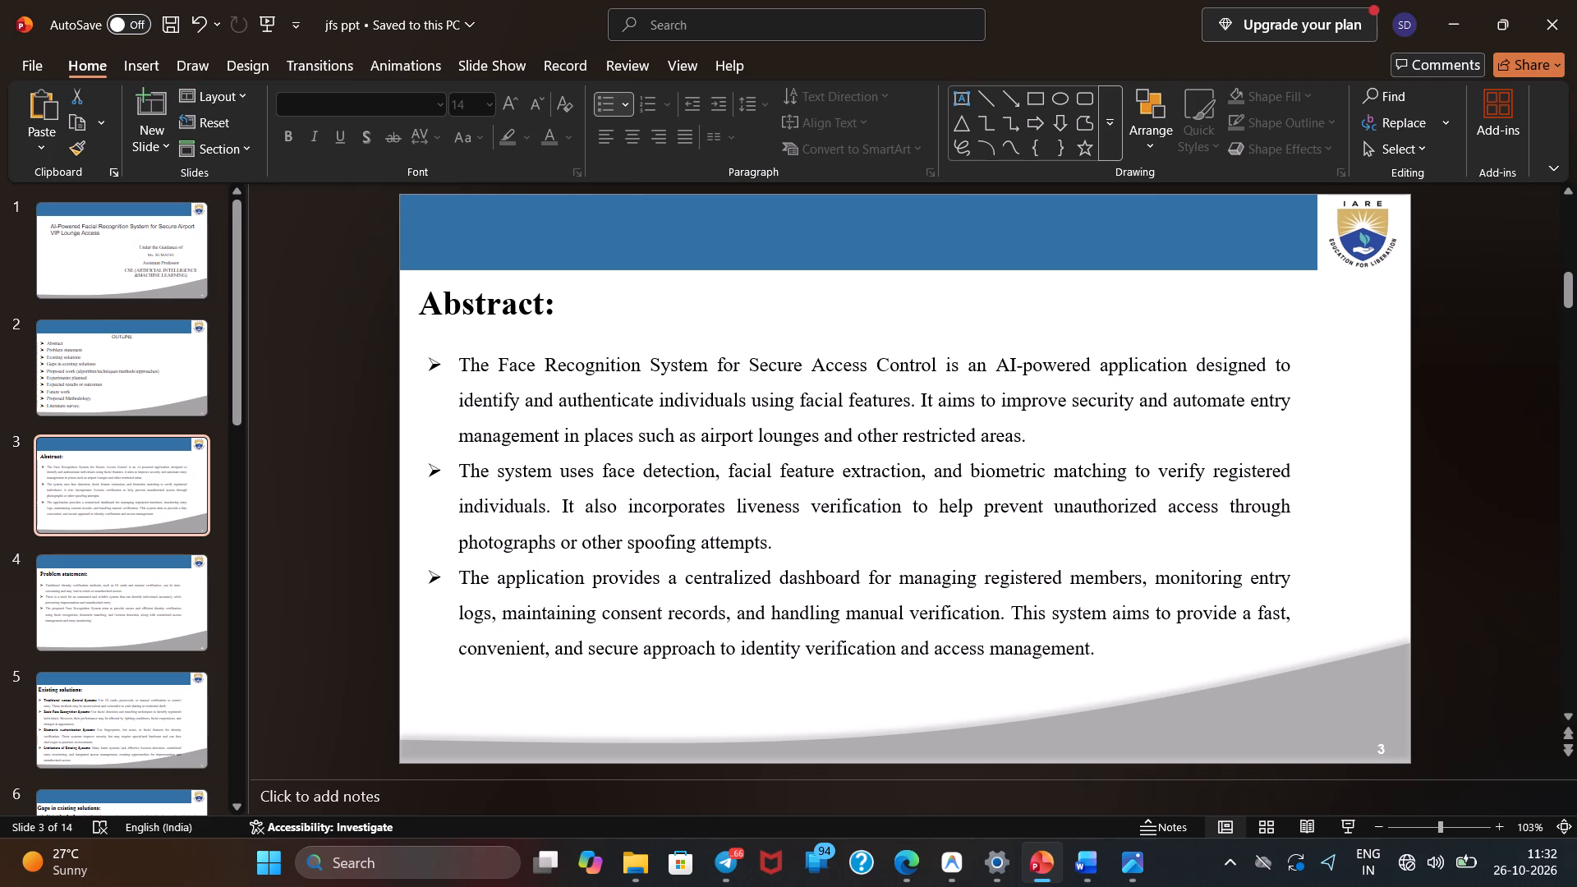
Review the Problem statement slide, examining the bullet about the aims of the proposed Face Recognition System.
key(Down)
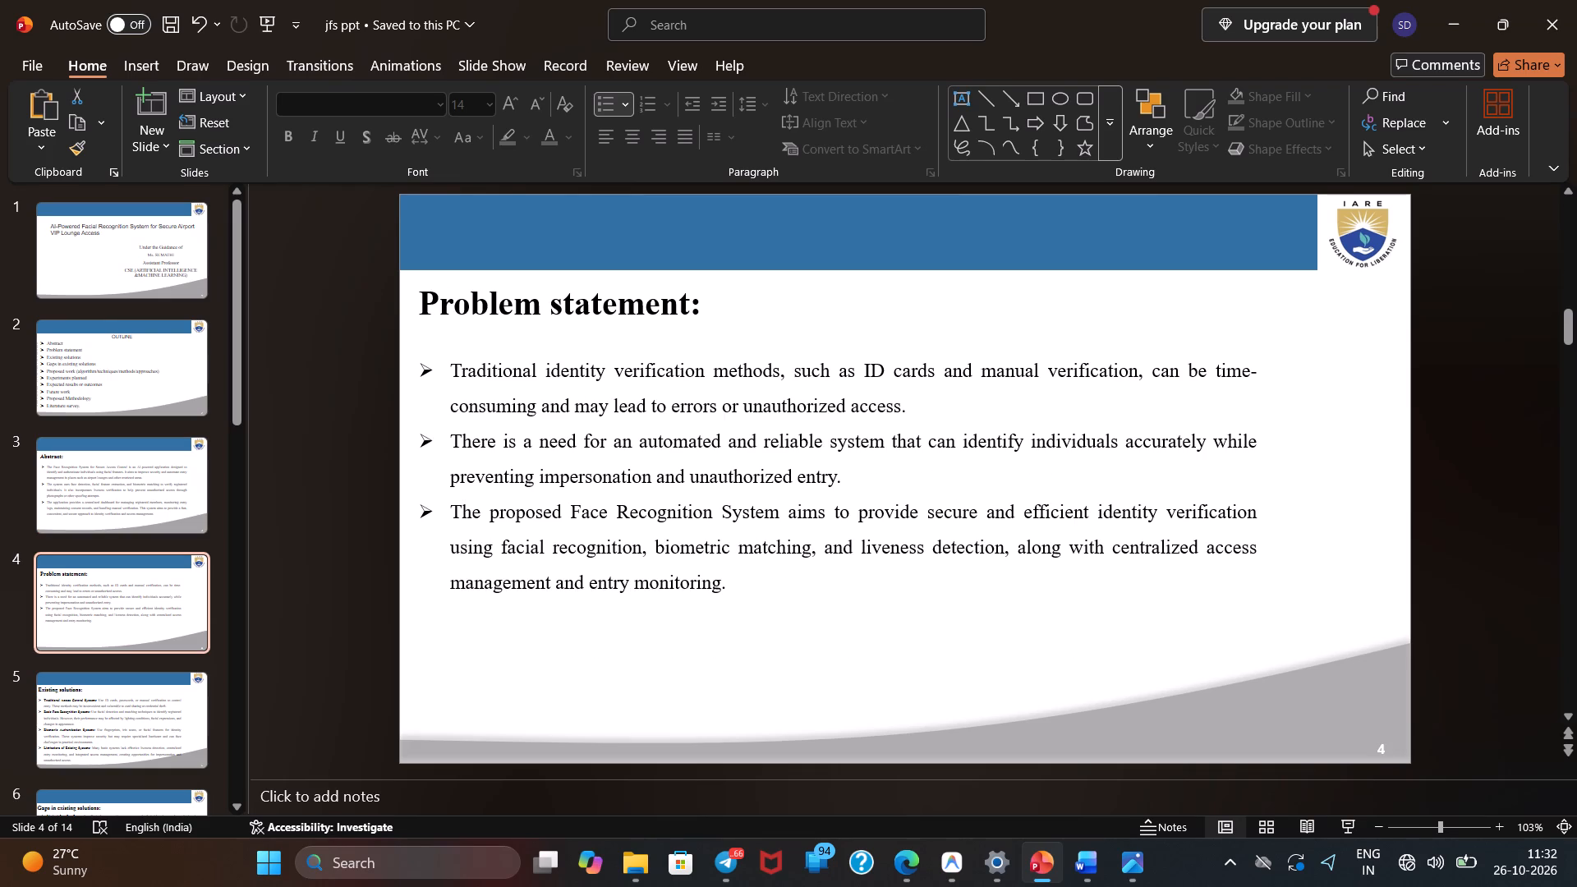
drag(868, 510, 989, 586)
click(891, 667)
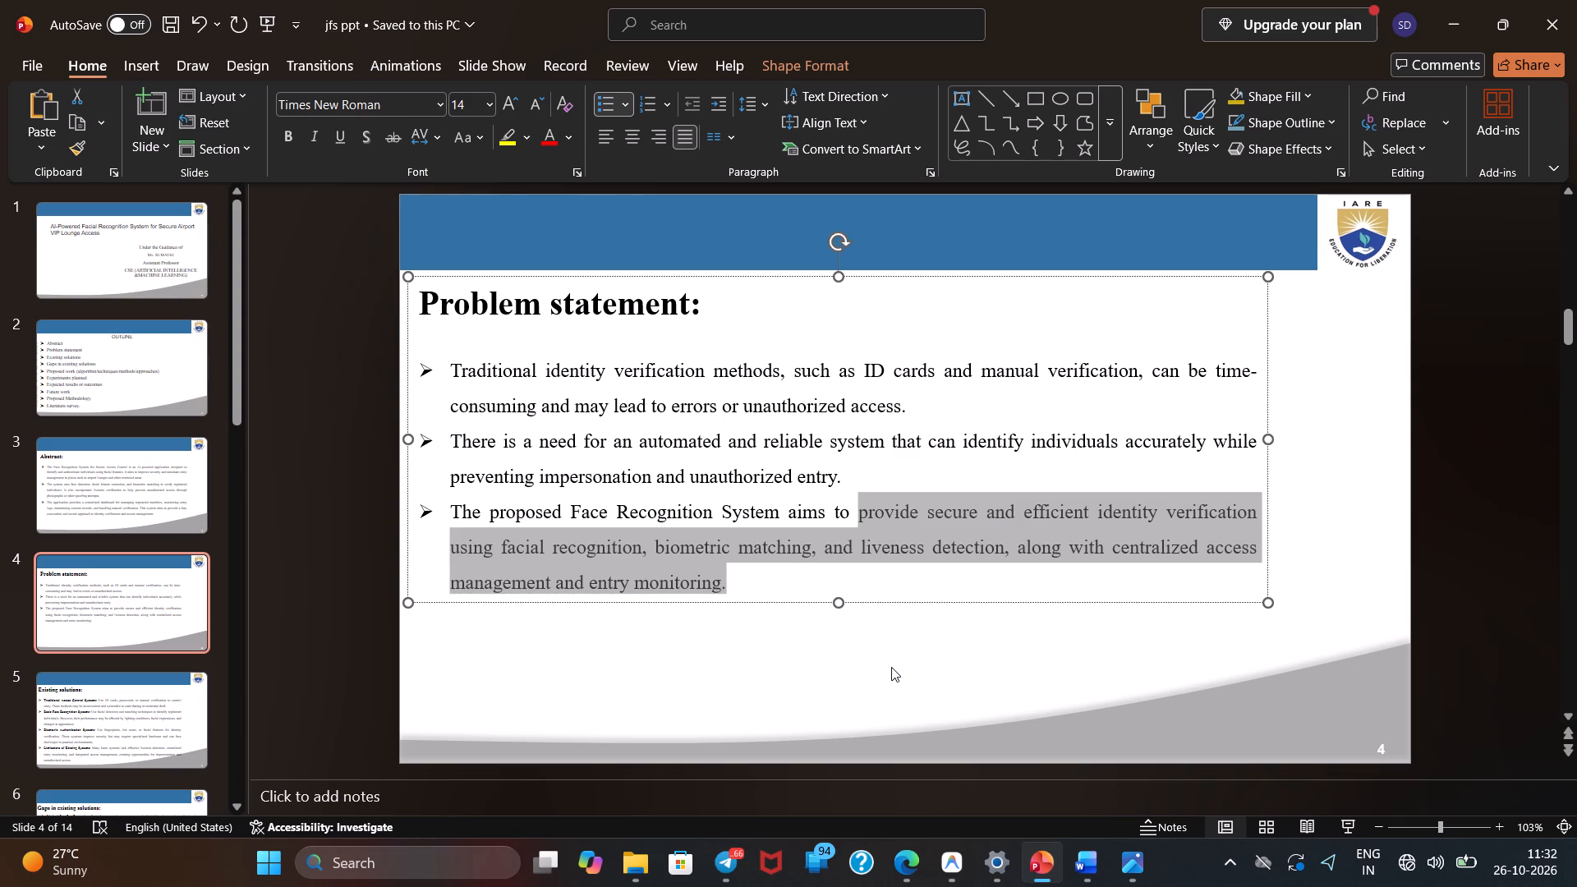
Look through the slides from Problem statement to Technical Background, returning to the Proposed work slide.
key(Down)
key(Down)
key(Down)
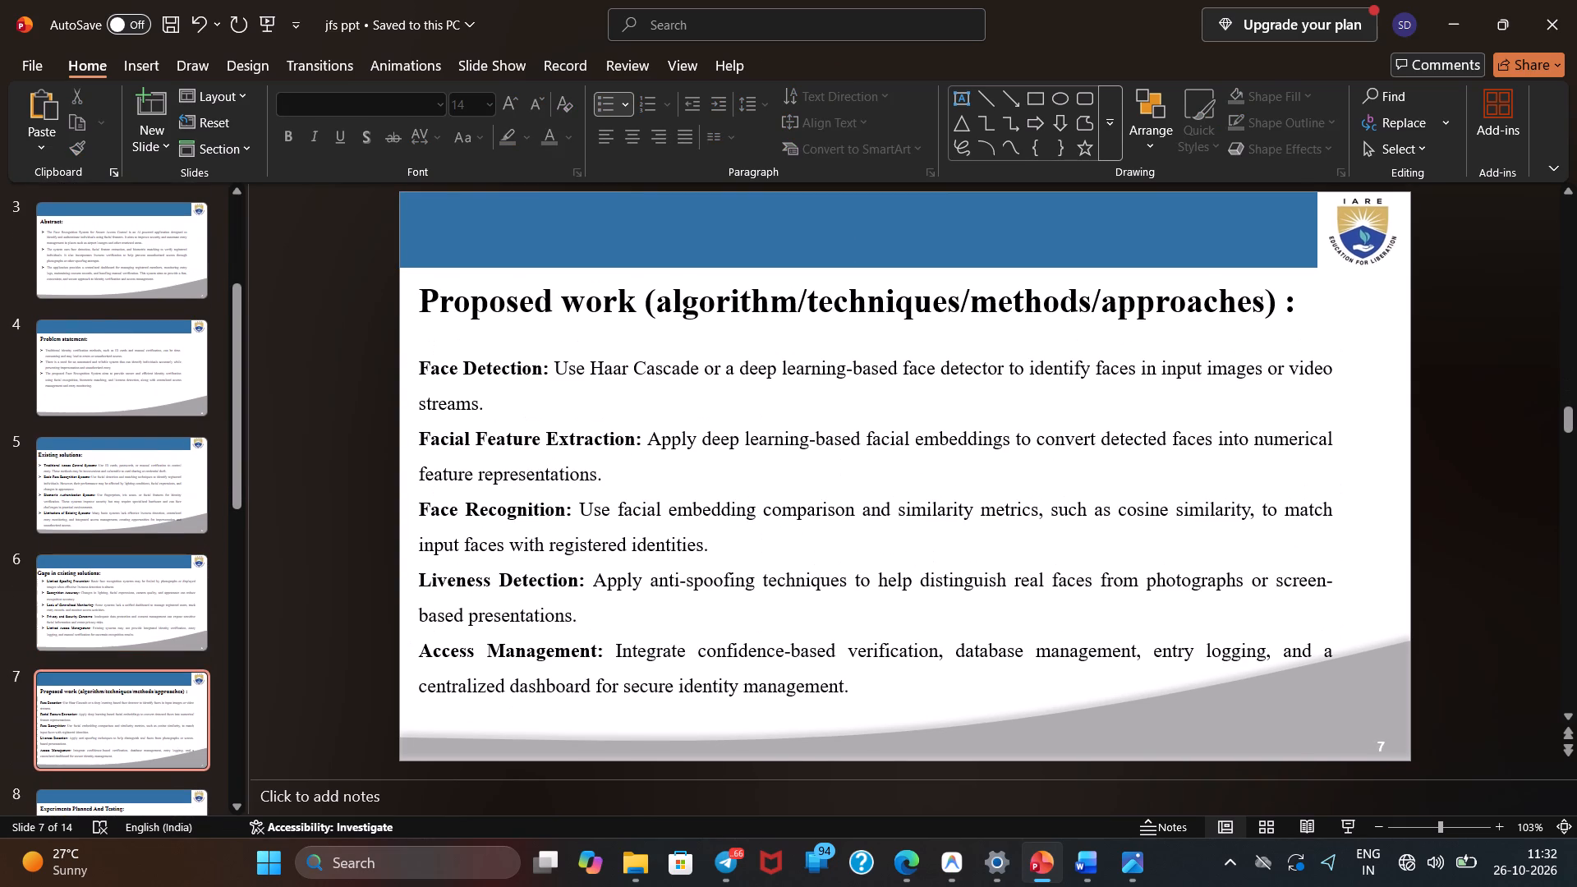
key(Down)
key(Up)
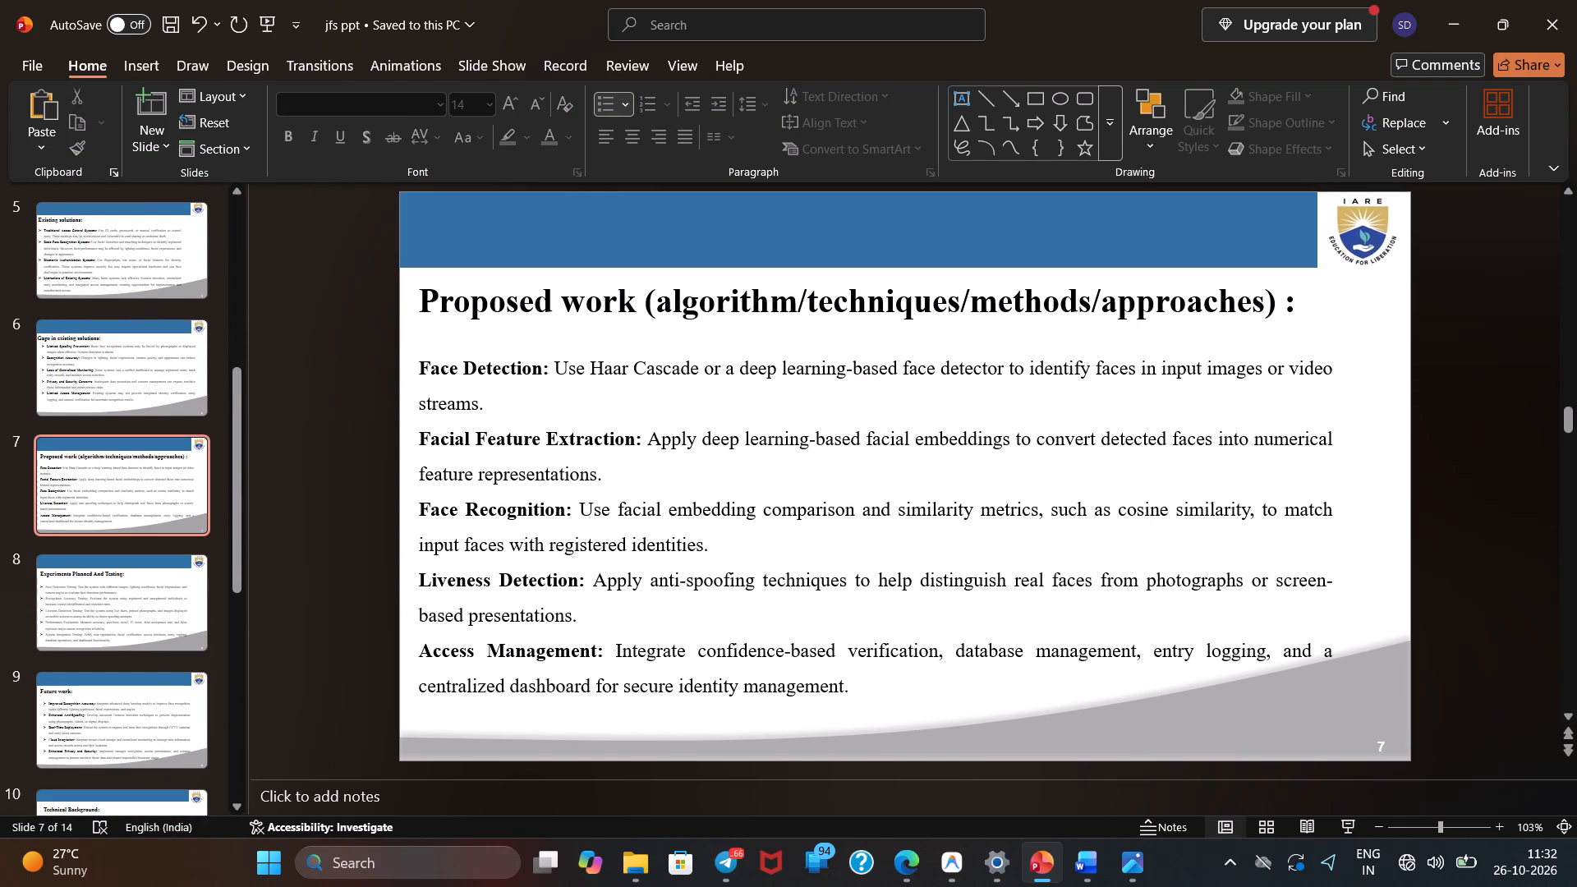
key(Down)
key(Down)
key(Down)
key(Down)
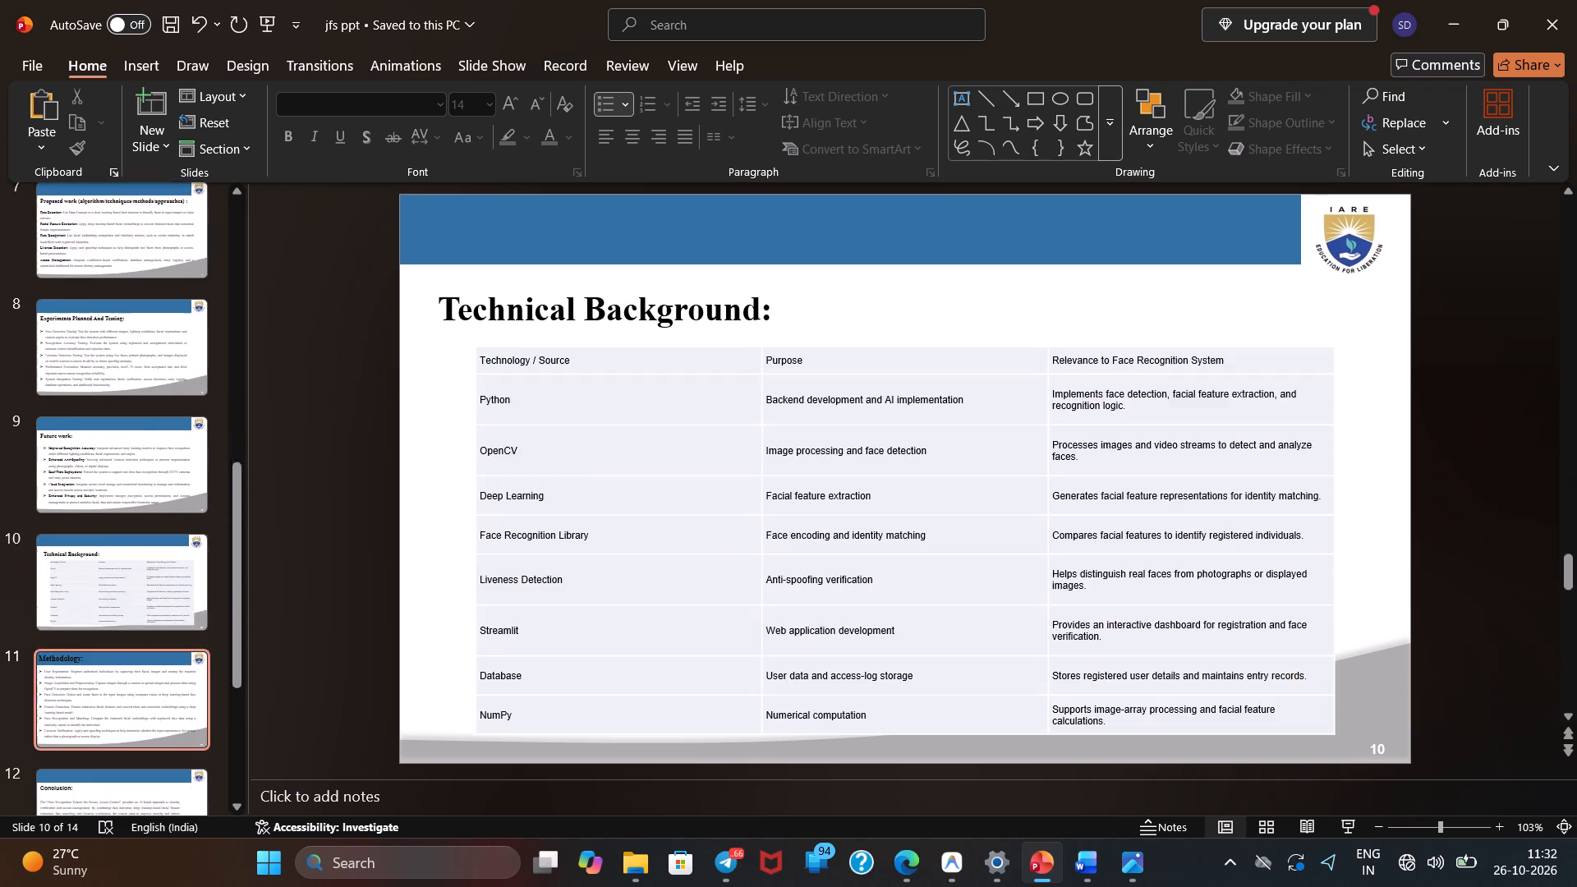
key(Up)
key(Up)
key(Up)
key(Up)
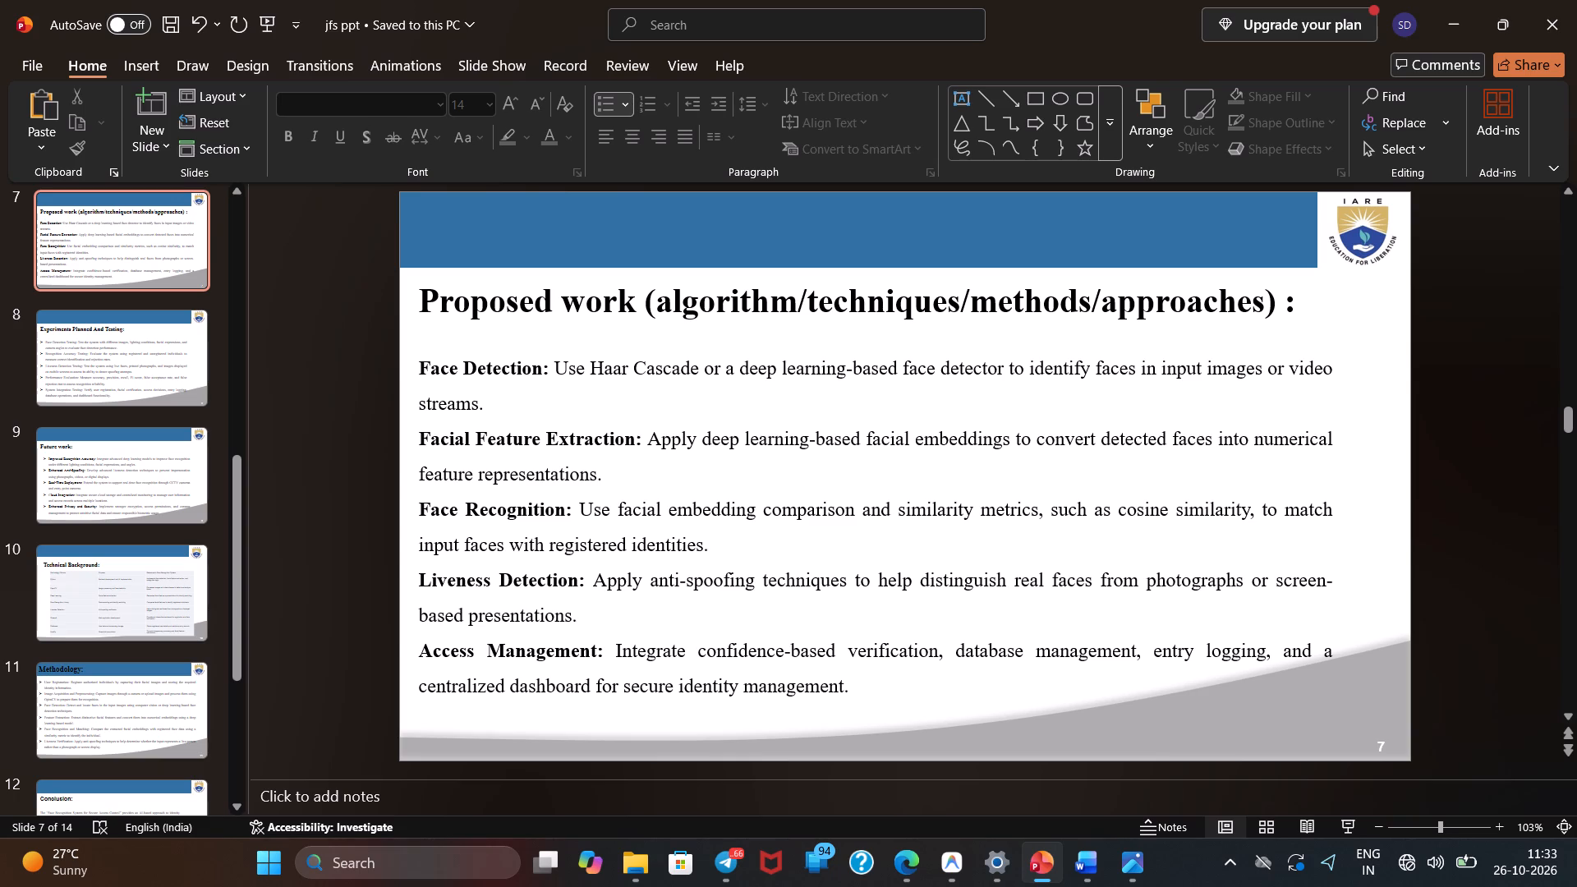
scroll(846, 657, down, 2)
Review the Experiments Planned And Testing slide and the Future work slide that follows it.
key(Down)
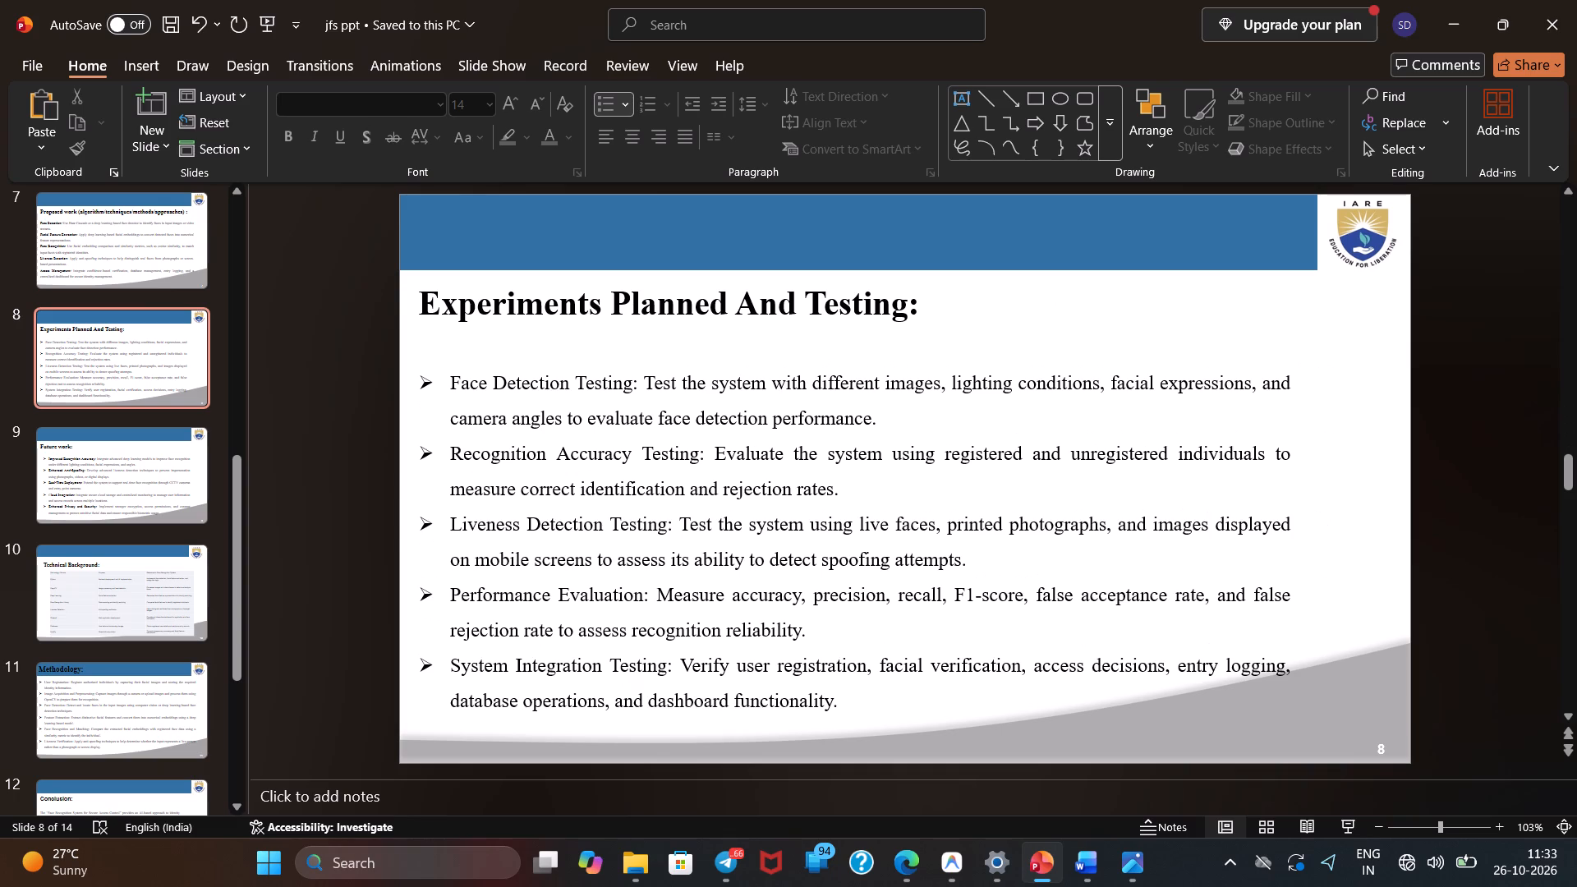
key(Down)
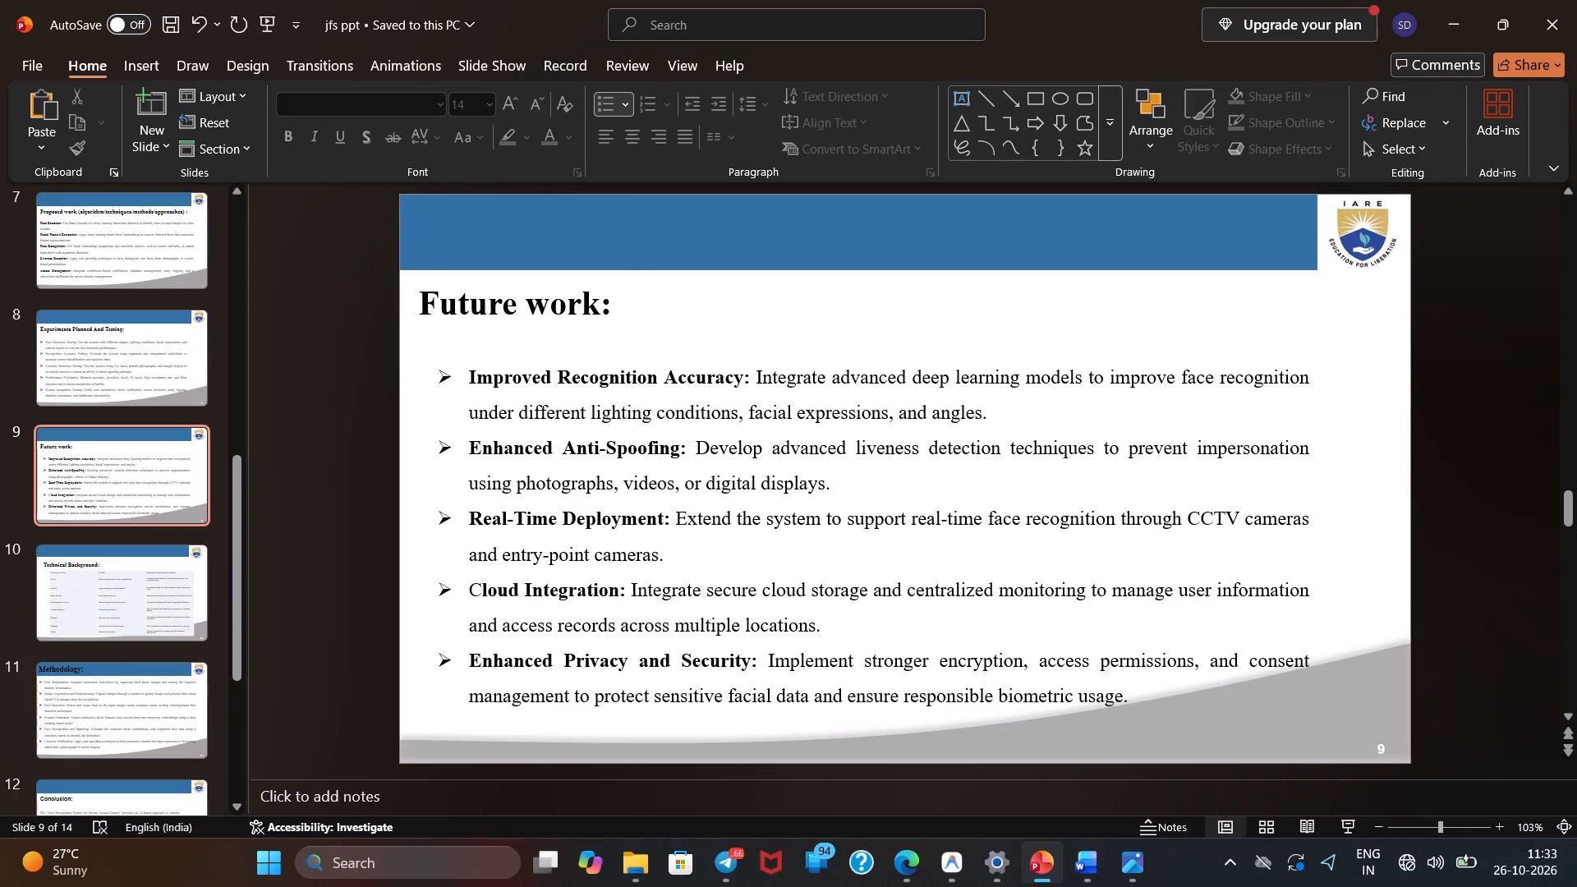
Switch to Settings to check the mobile hotspot status, and return to the presentation.
click(994, 877)
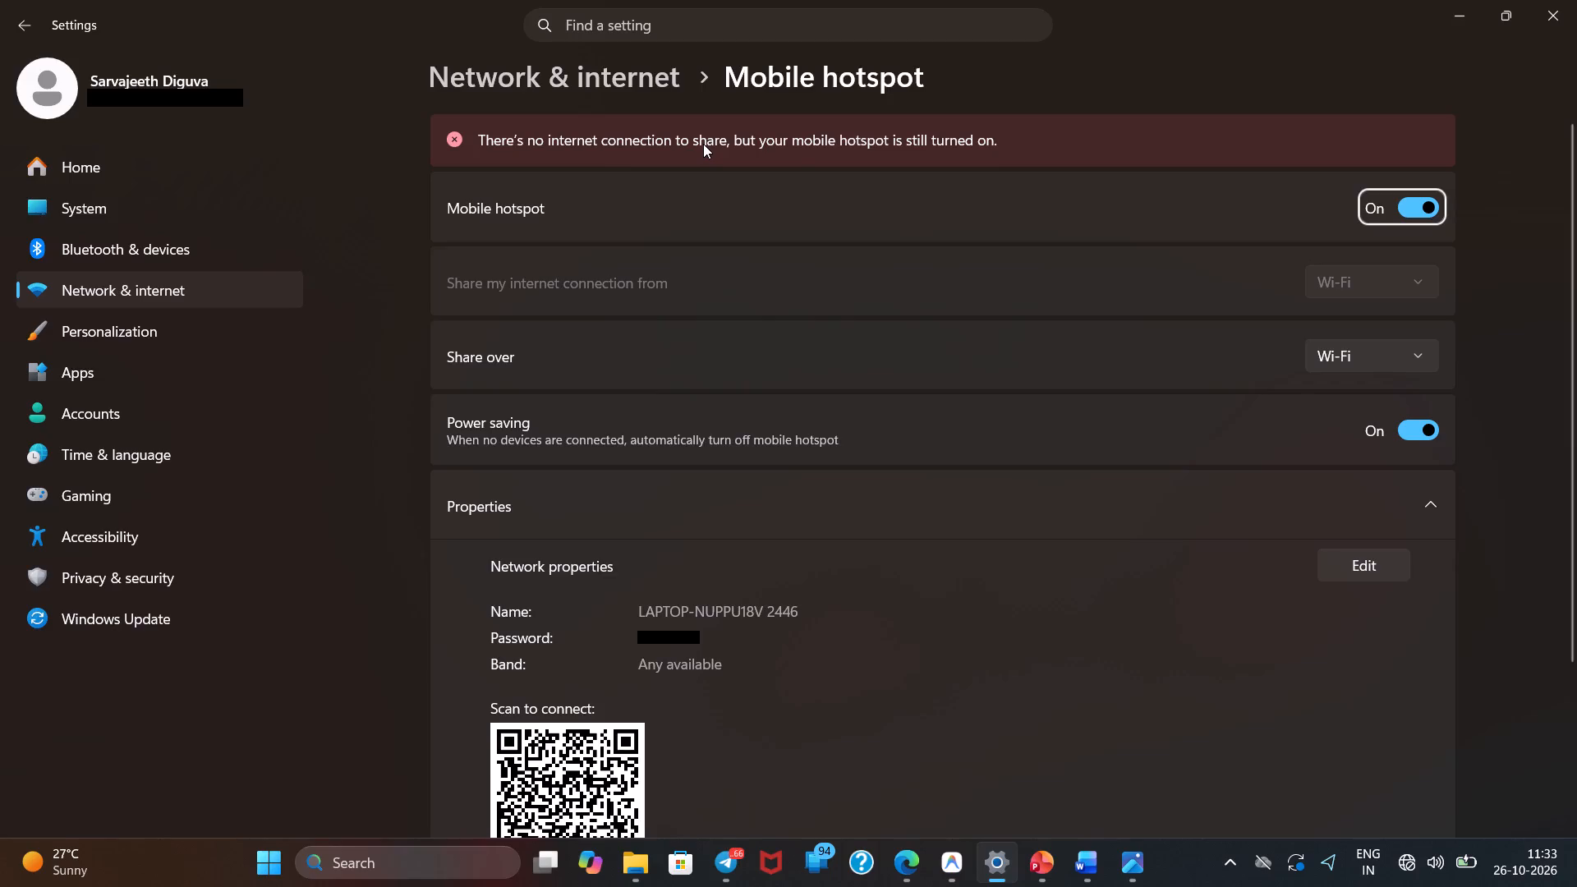
click(1438, 3)
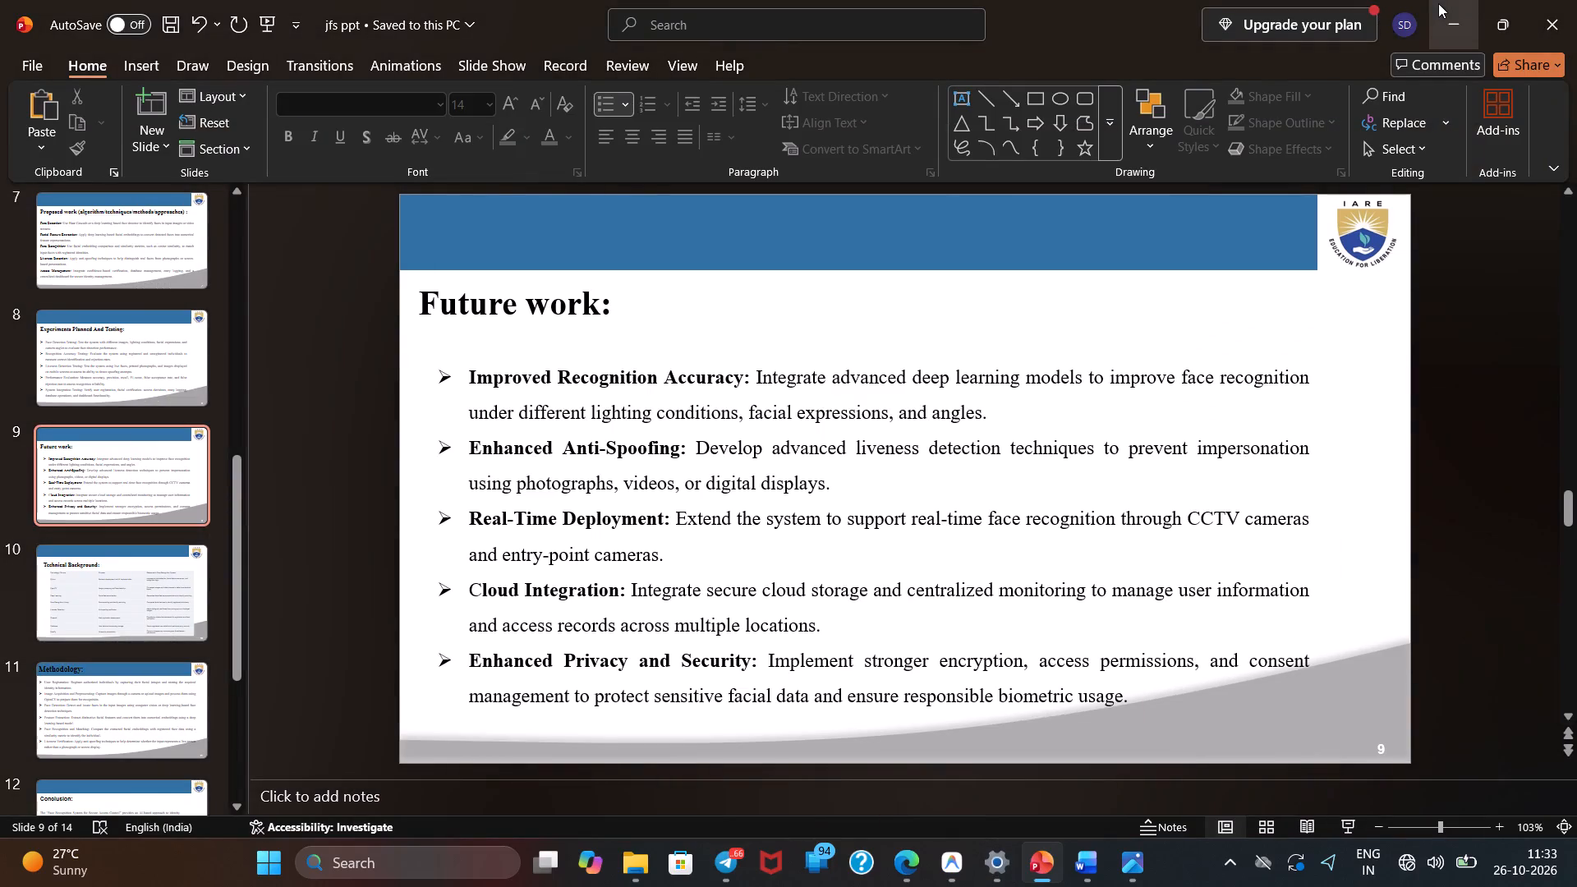
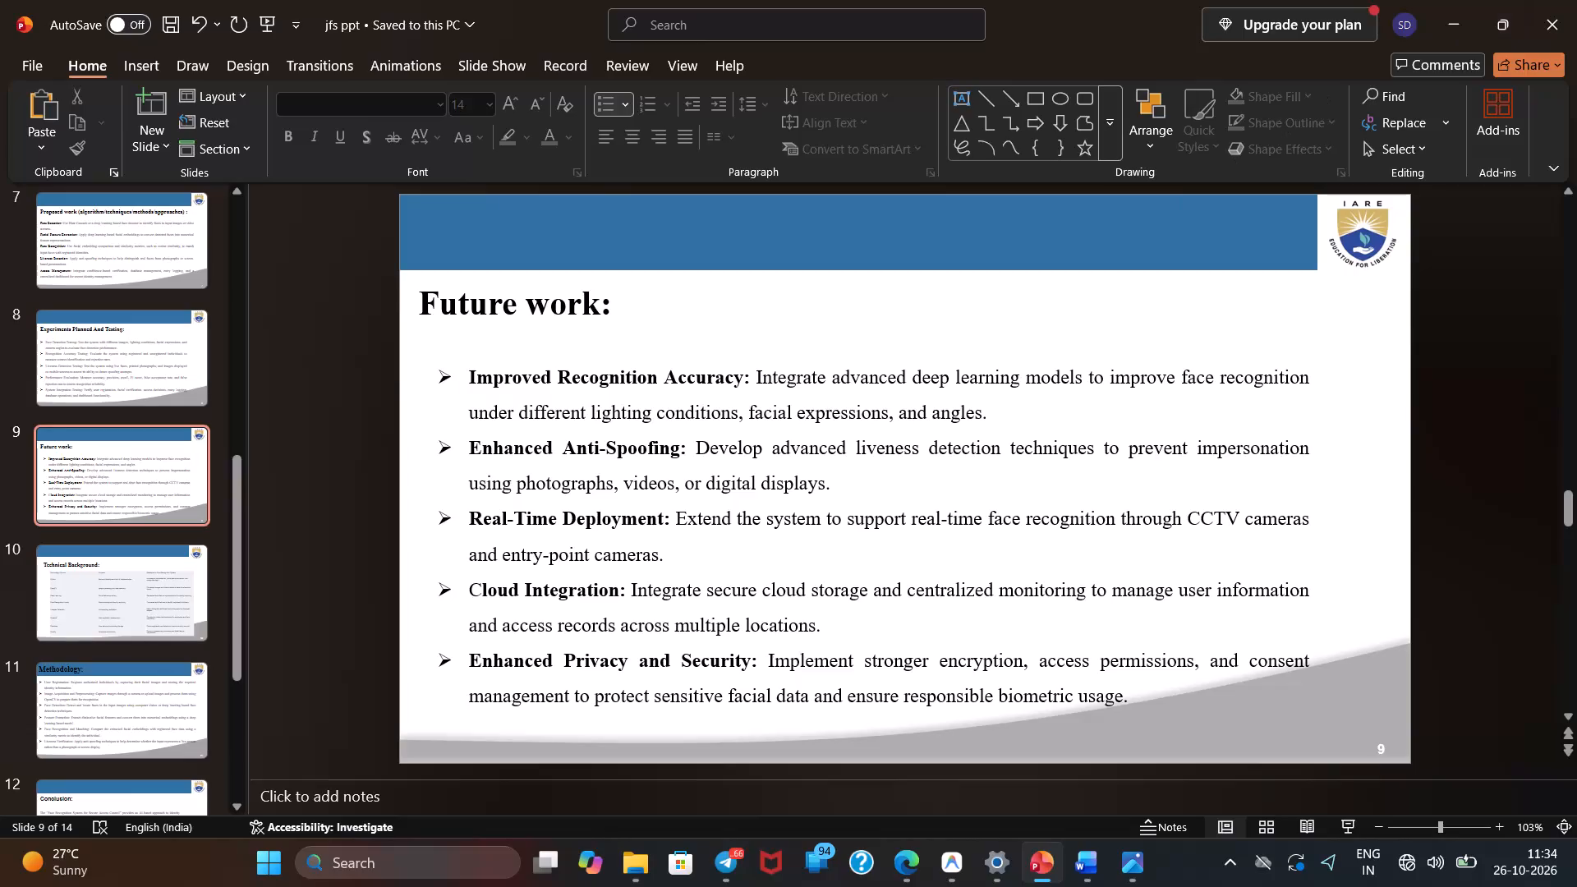
Look back through the slides from Future work to the Abstract slide.
key(Up)
key(Up)
key(Up)
key(Up)
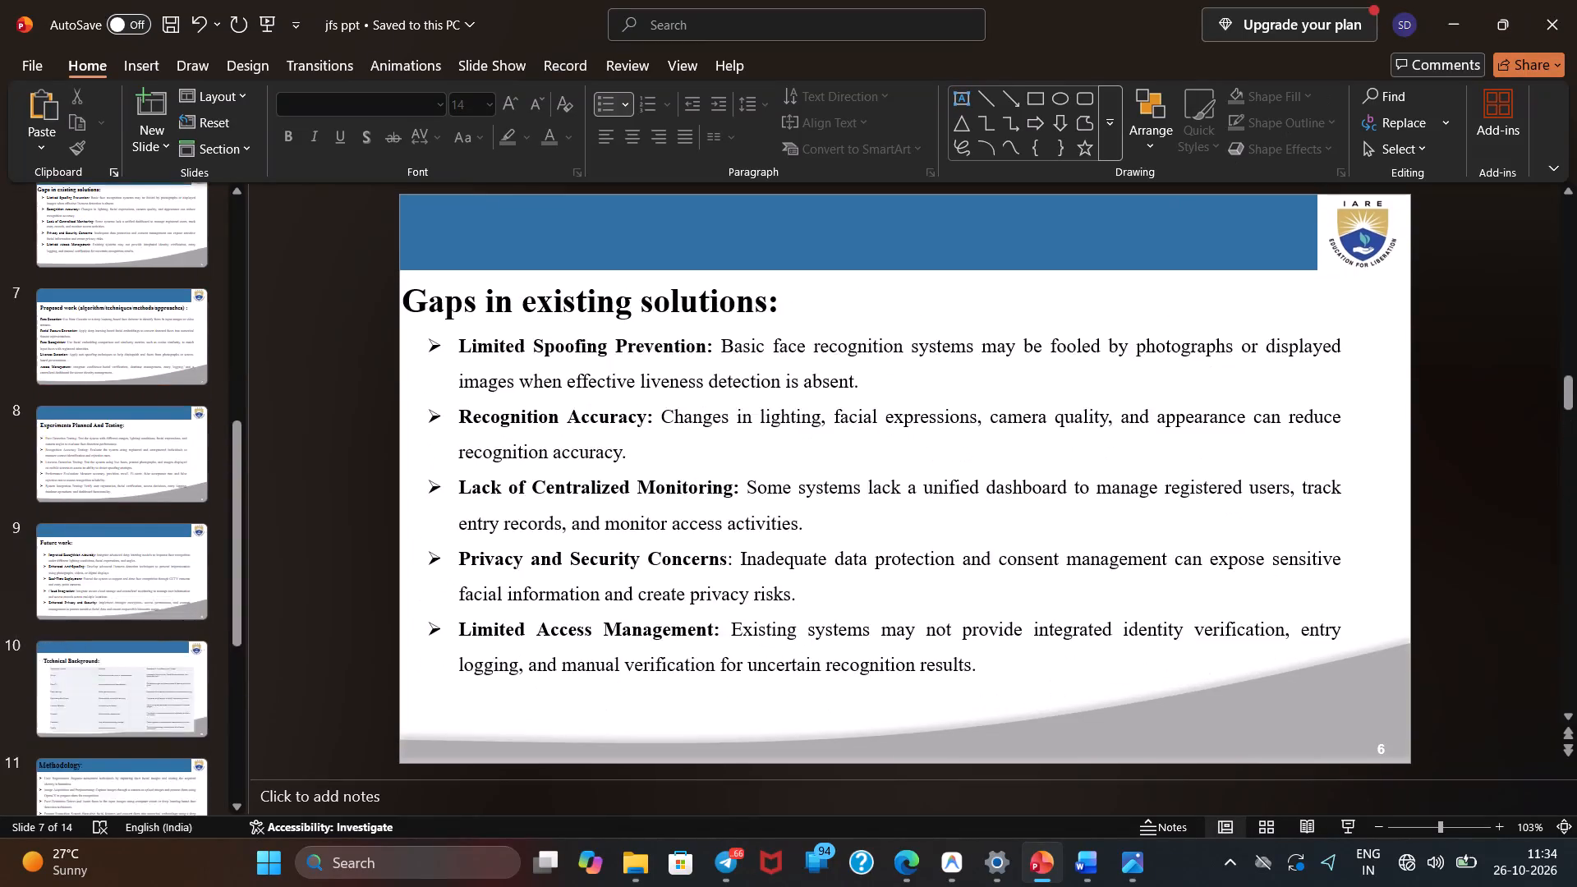
key(Up)
key(Up)
key(Up)
key(Down)
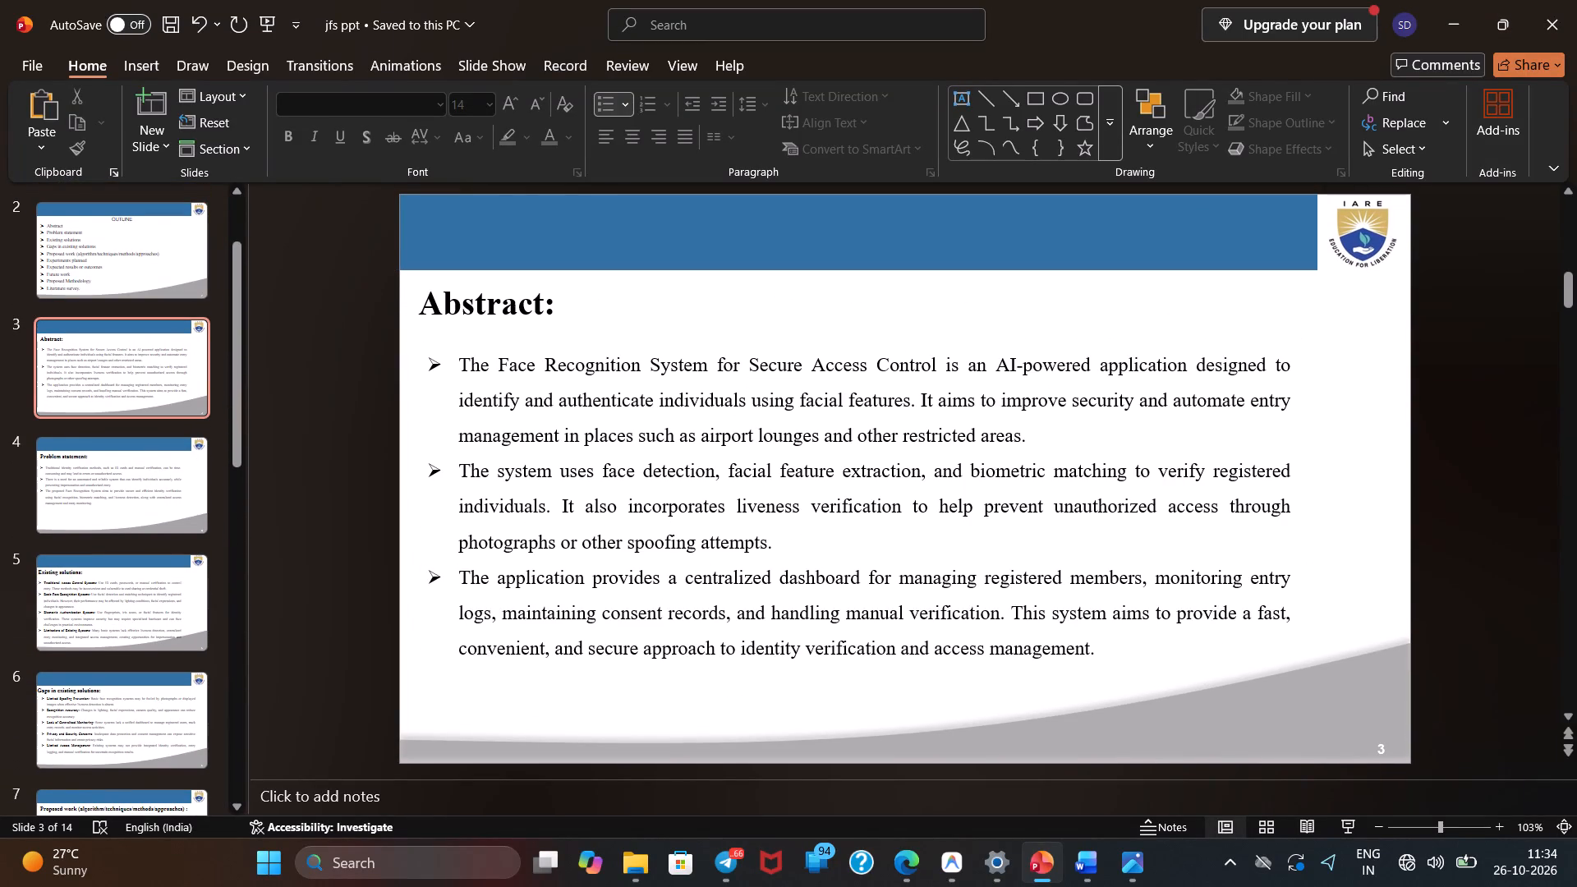
Switch to Photos to view the Command Center dashboard screenshot, and return to the presentation.
click(1173, 874)
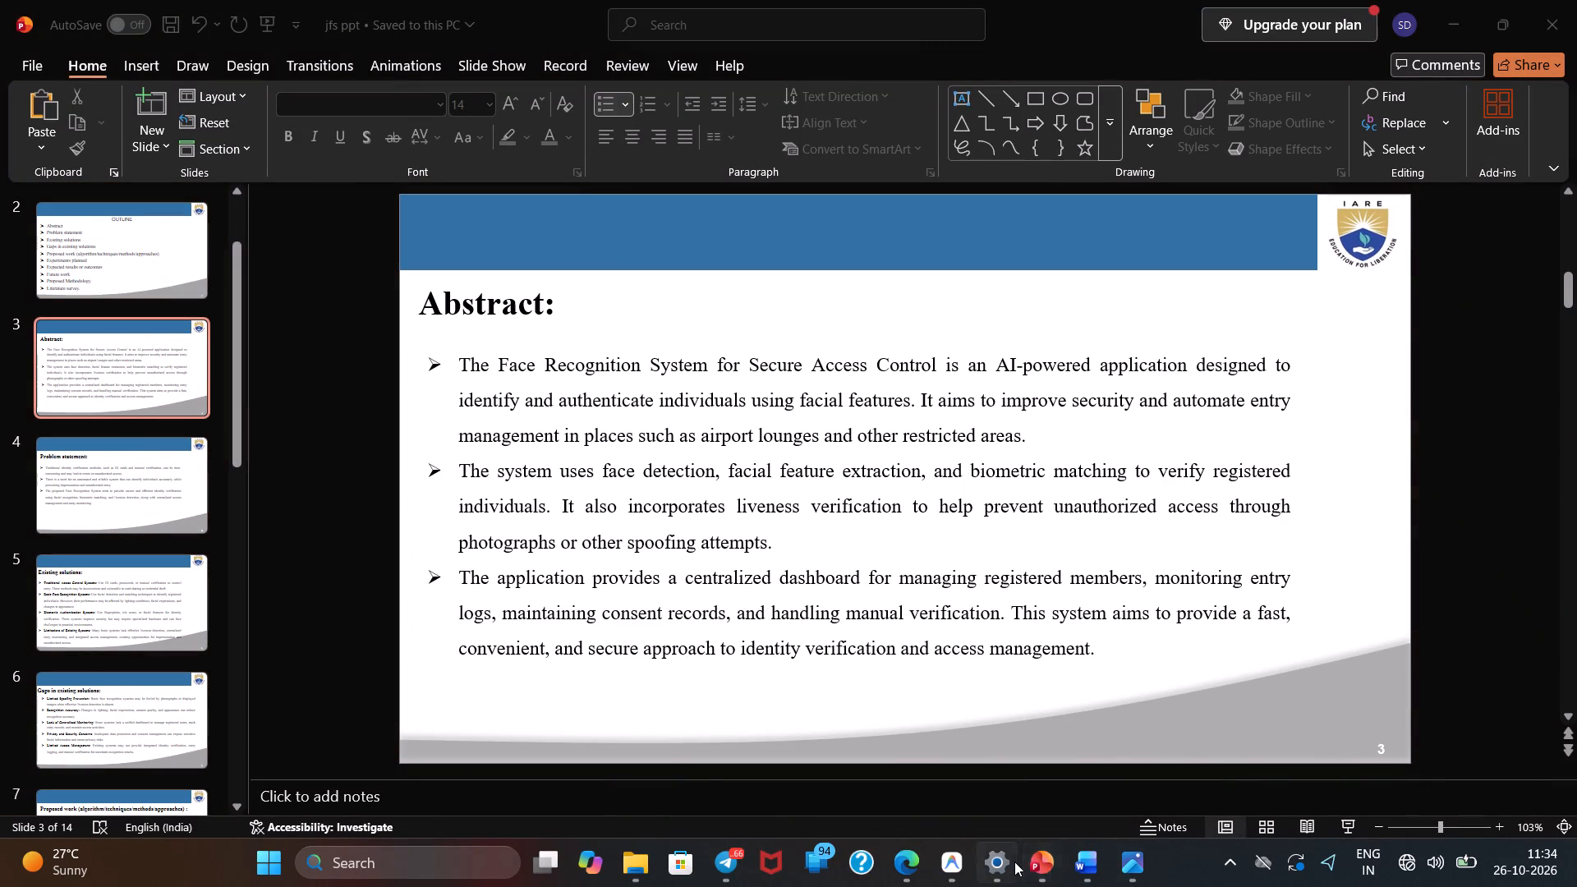
click(1119, 857)
click(1029, 754)
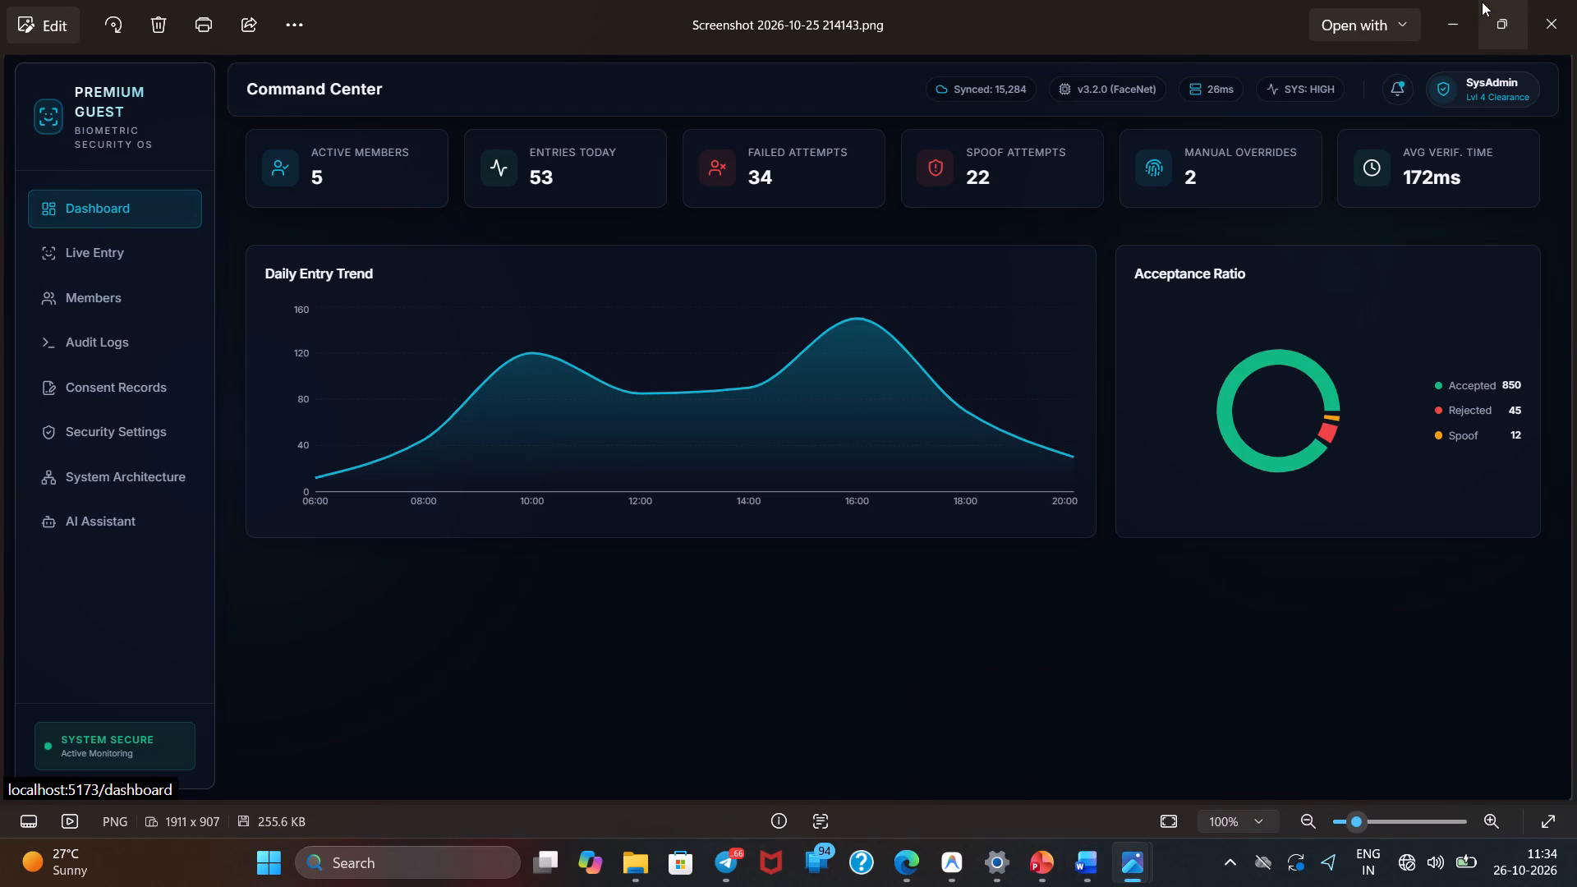
click(1458, 0)
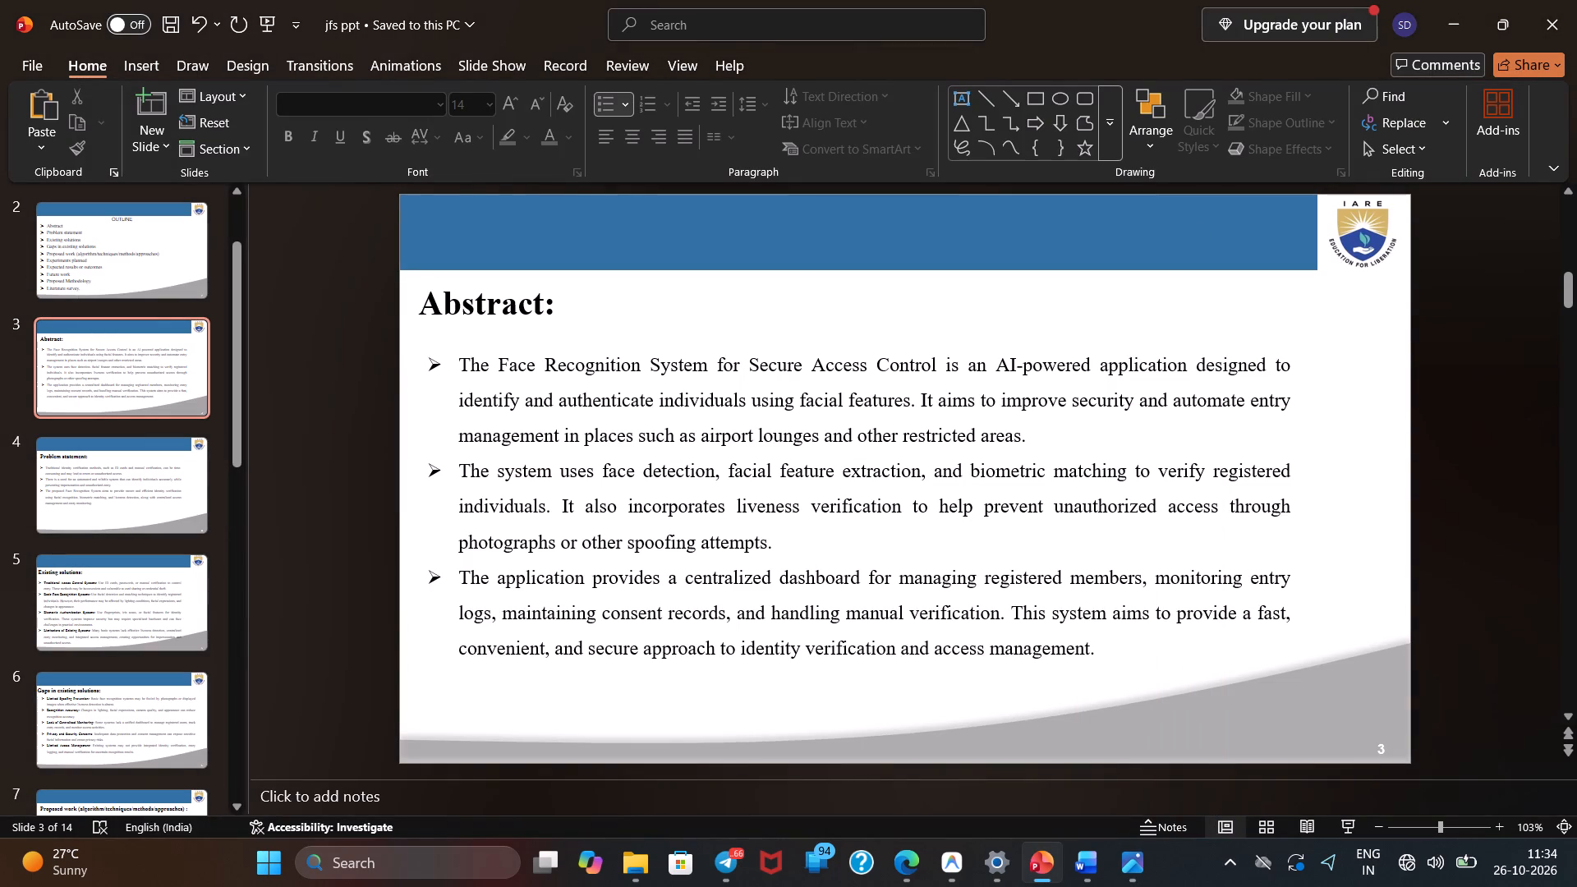
Review the slides from Abstract through Problem statement to Existing solutions.
click(957, 369)
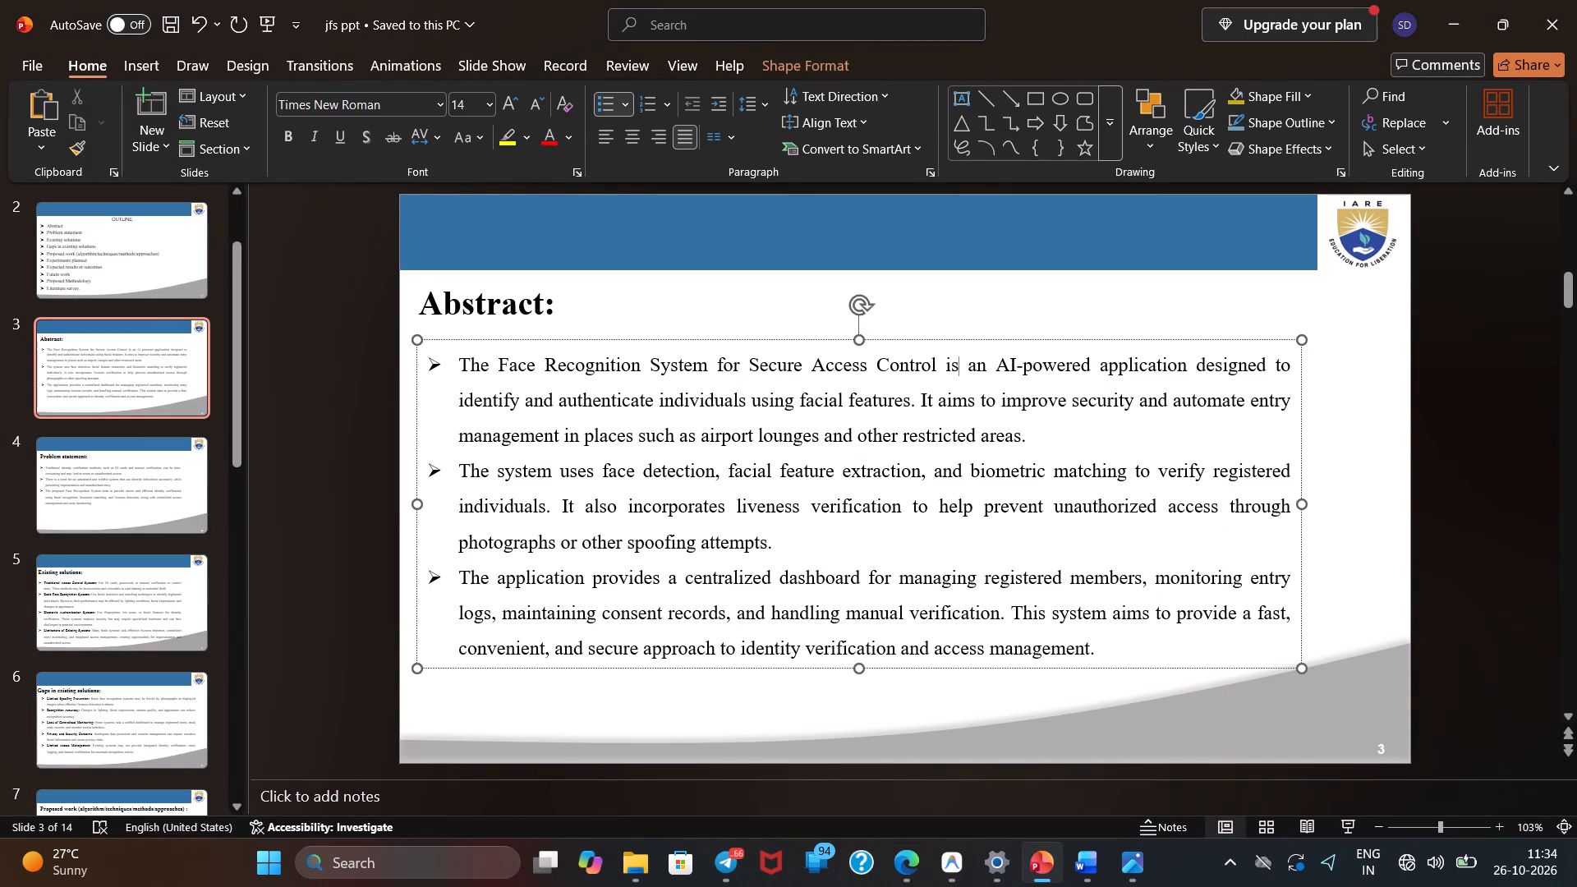
click(1336, 460)
key(Down)
key(Down)
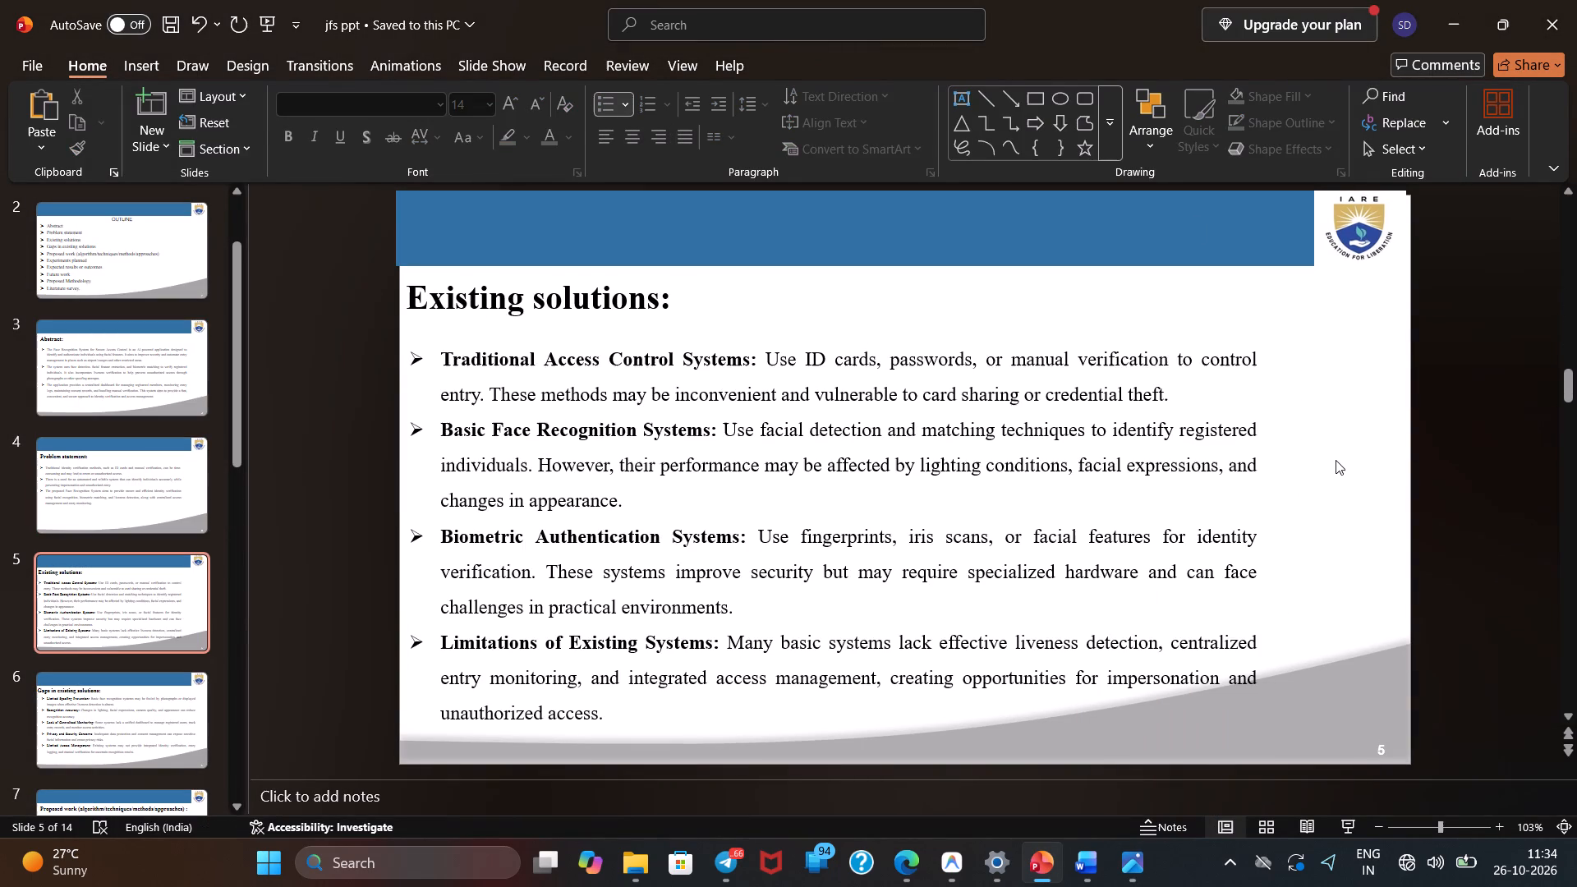
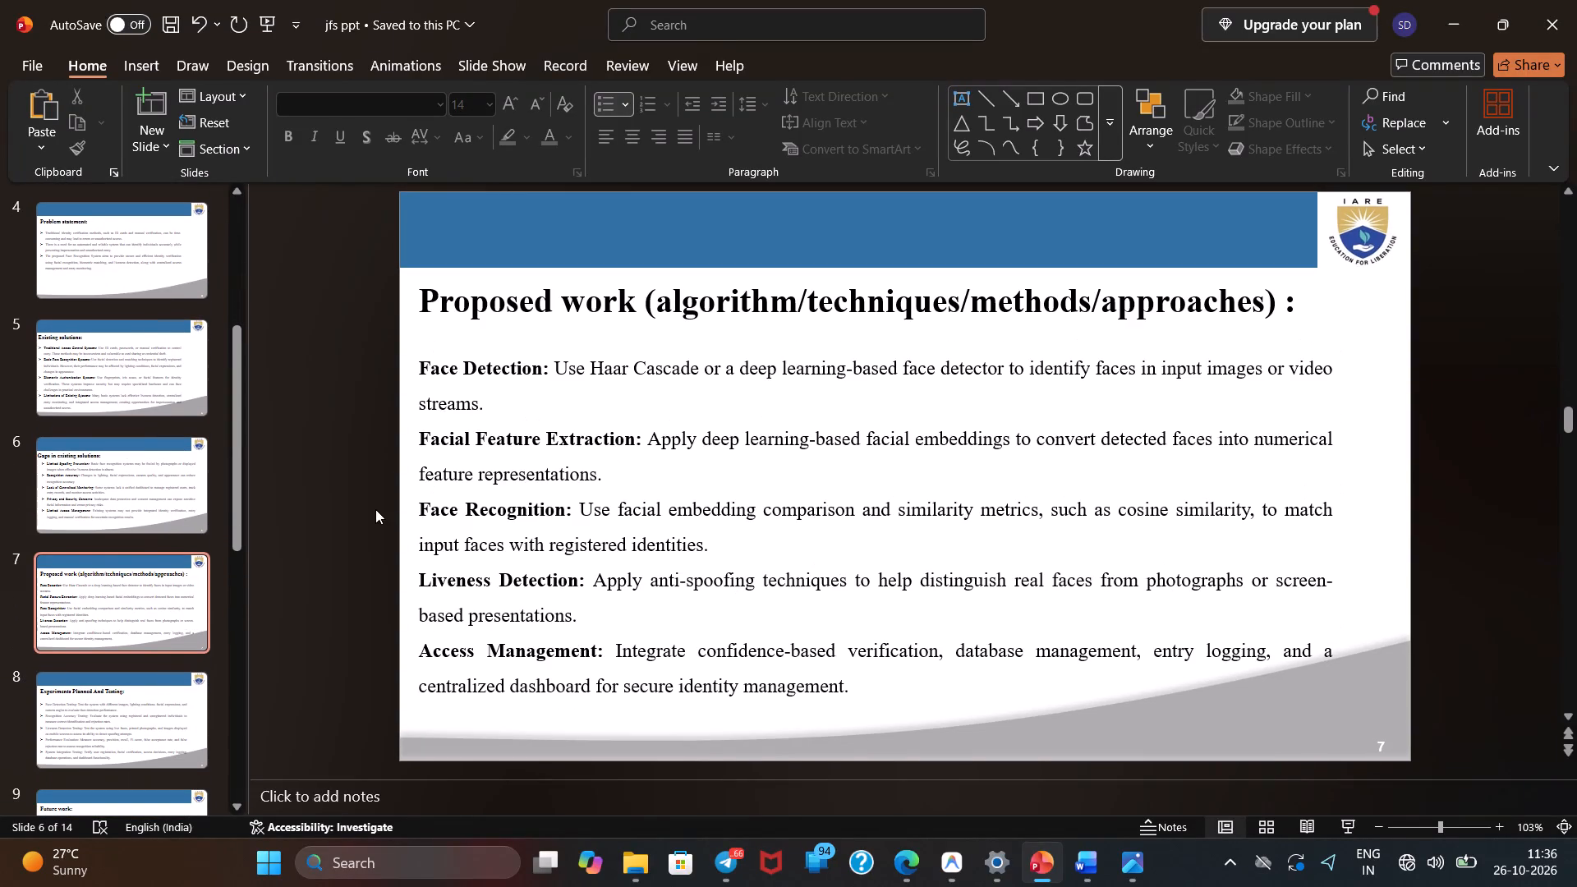
Compare the Existing solutions slide with the Gaps in existing solutions slide, examining the bullet text on the Gaps slide.
click(105, 515)
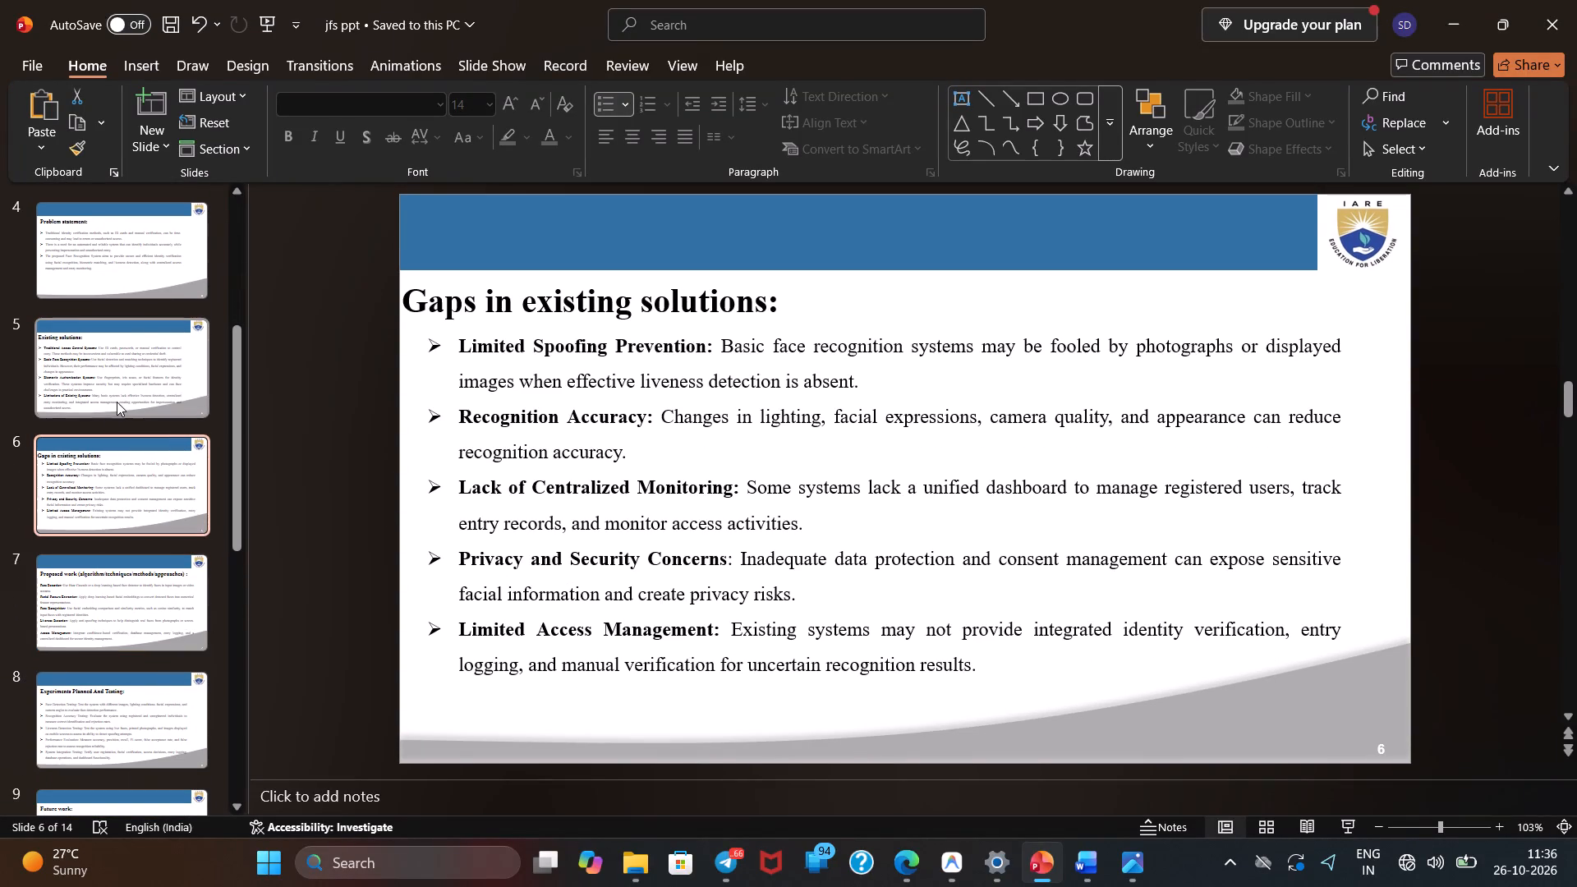
click(117, 402)
click(103, 468)
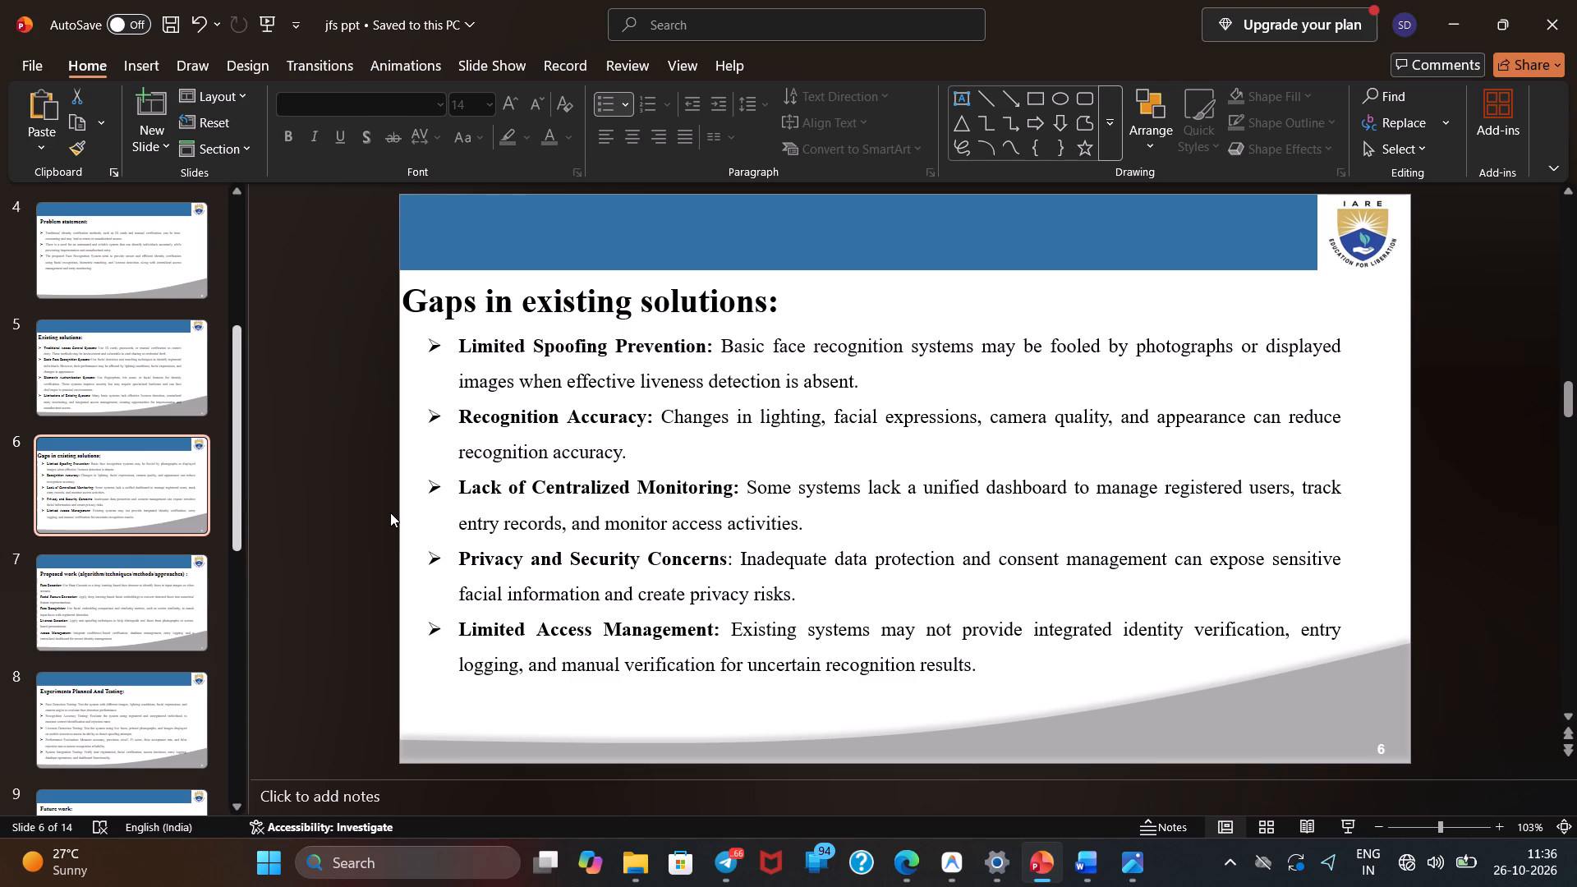
click(170, 402)
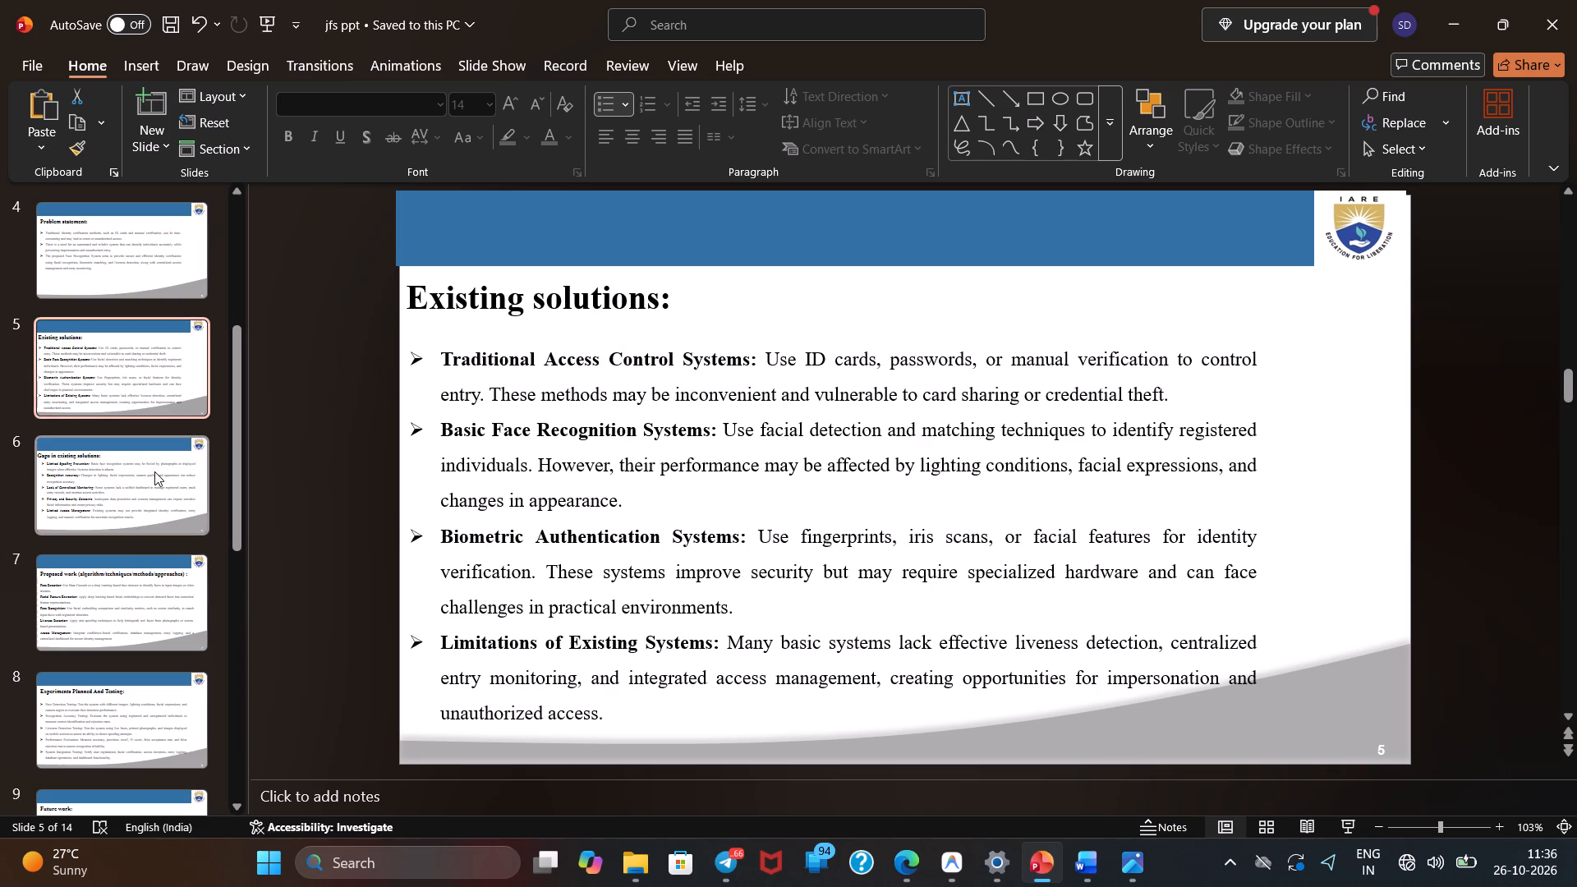
click(154, 471)
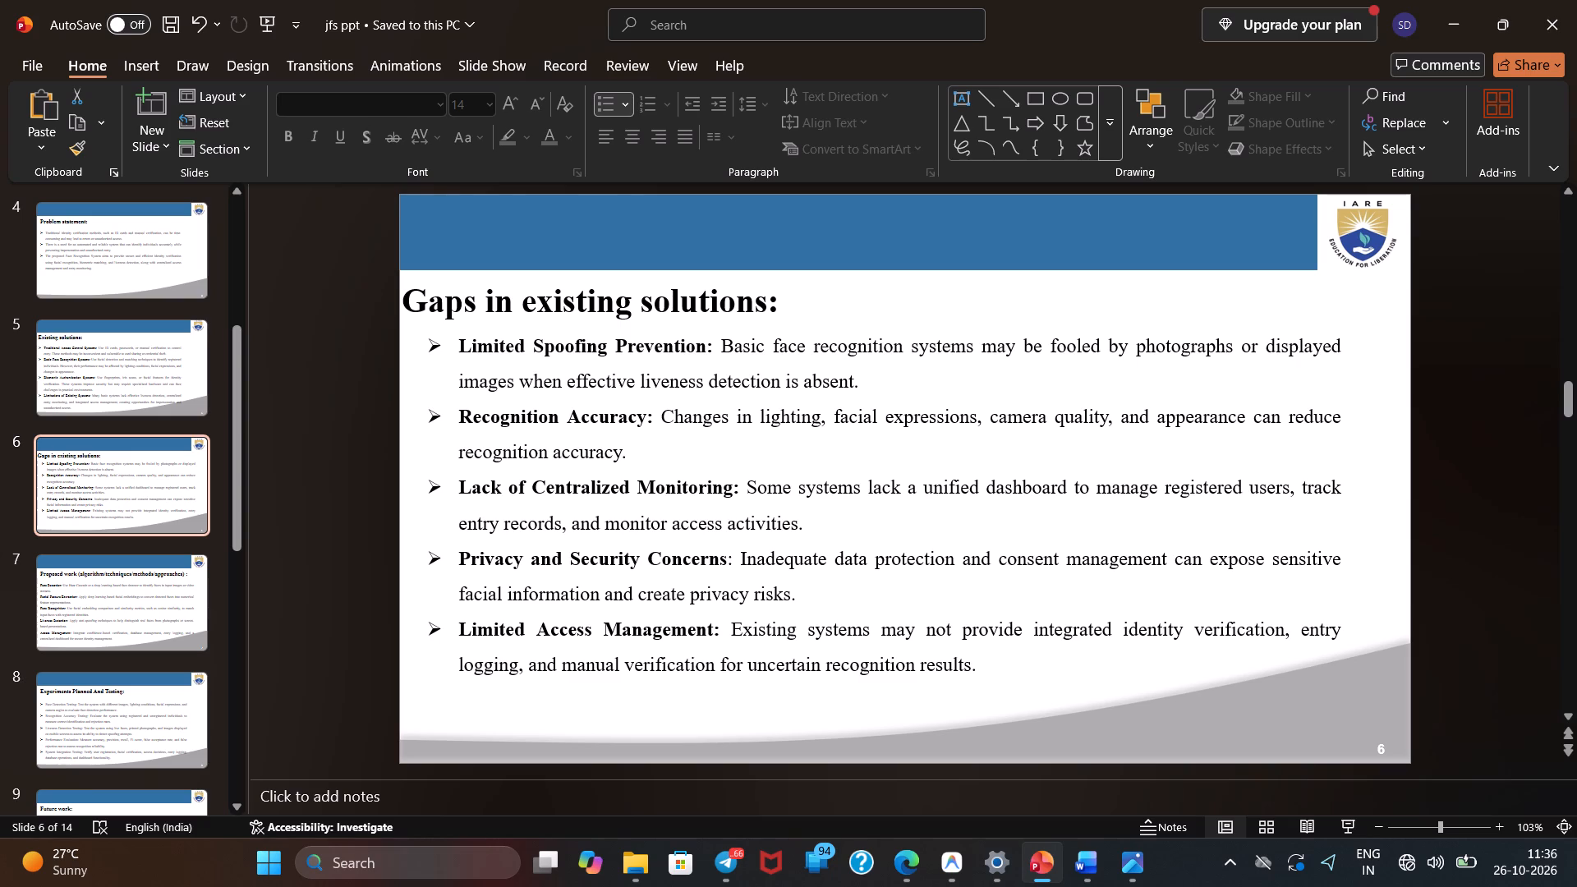
scroll(631, 420, down, 2)
click(754, 347)
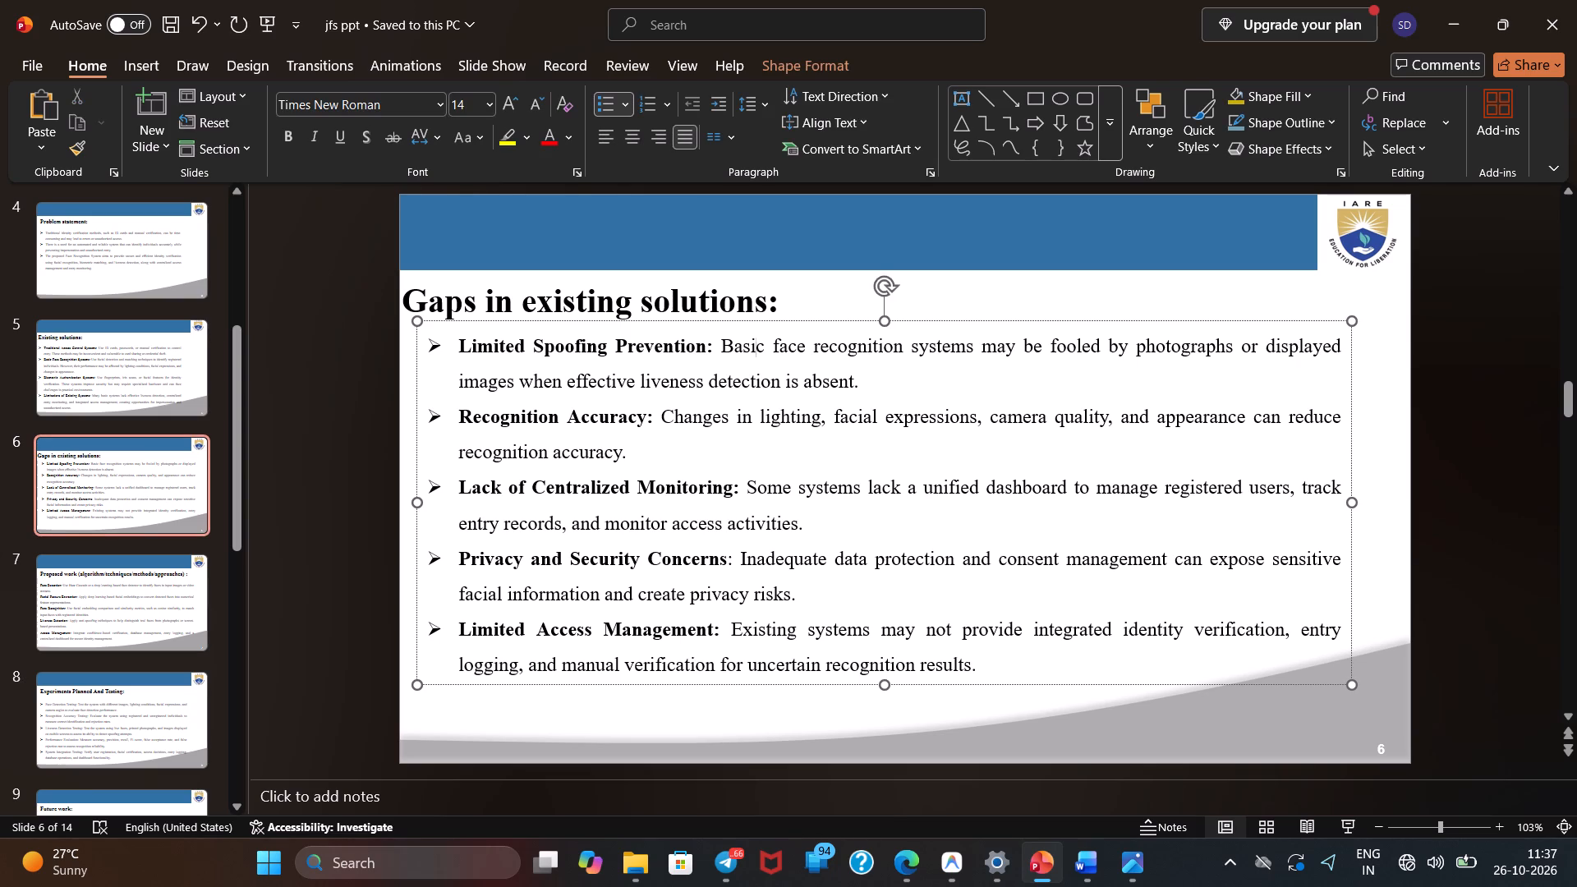
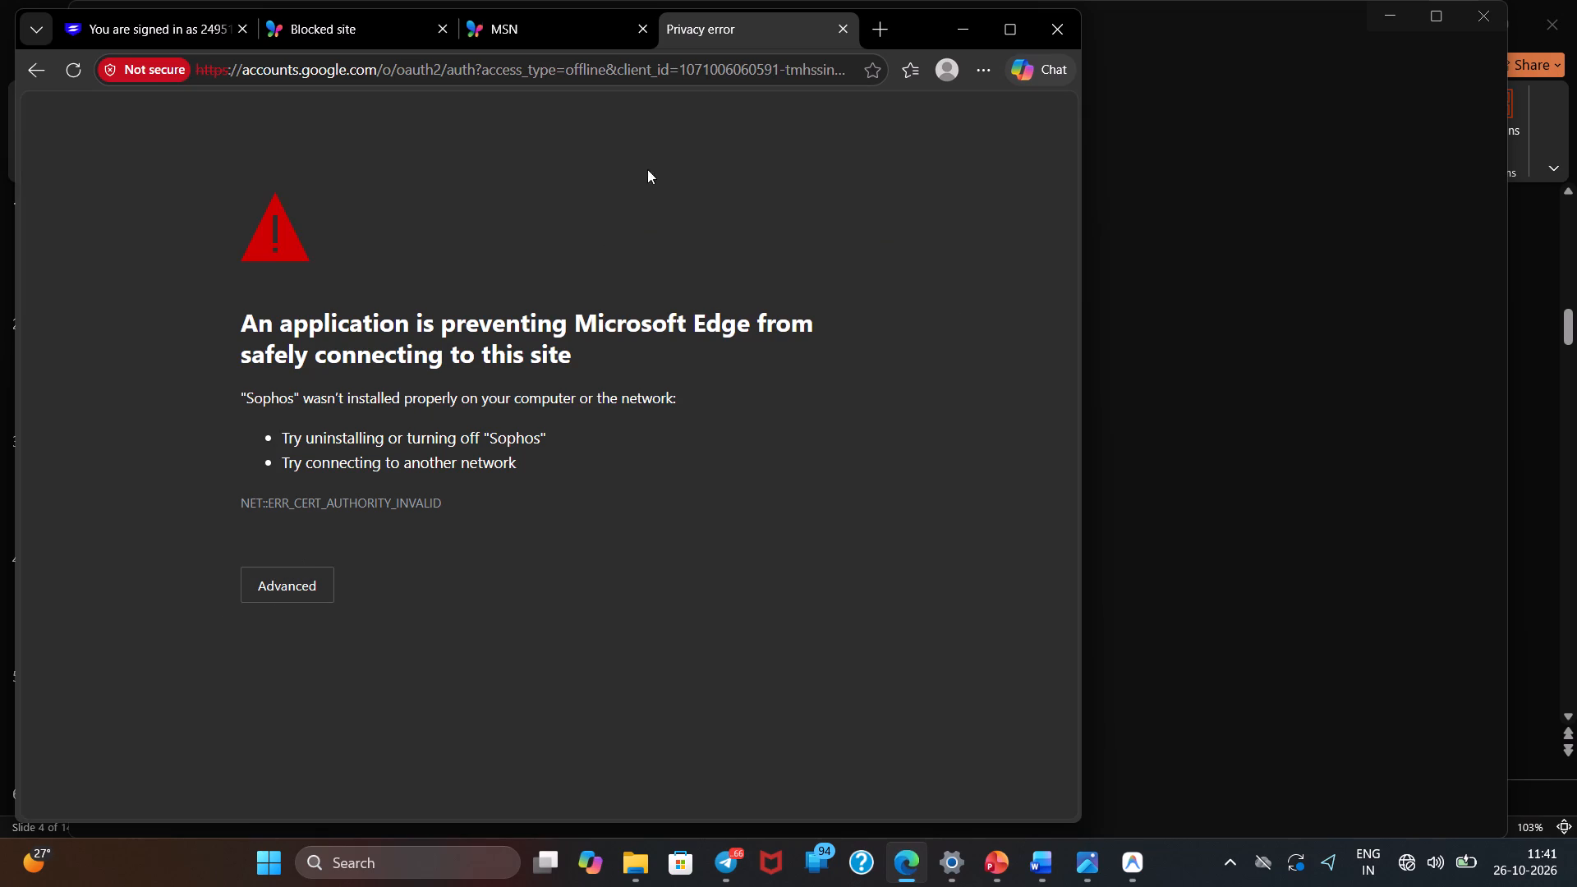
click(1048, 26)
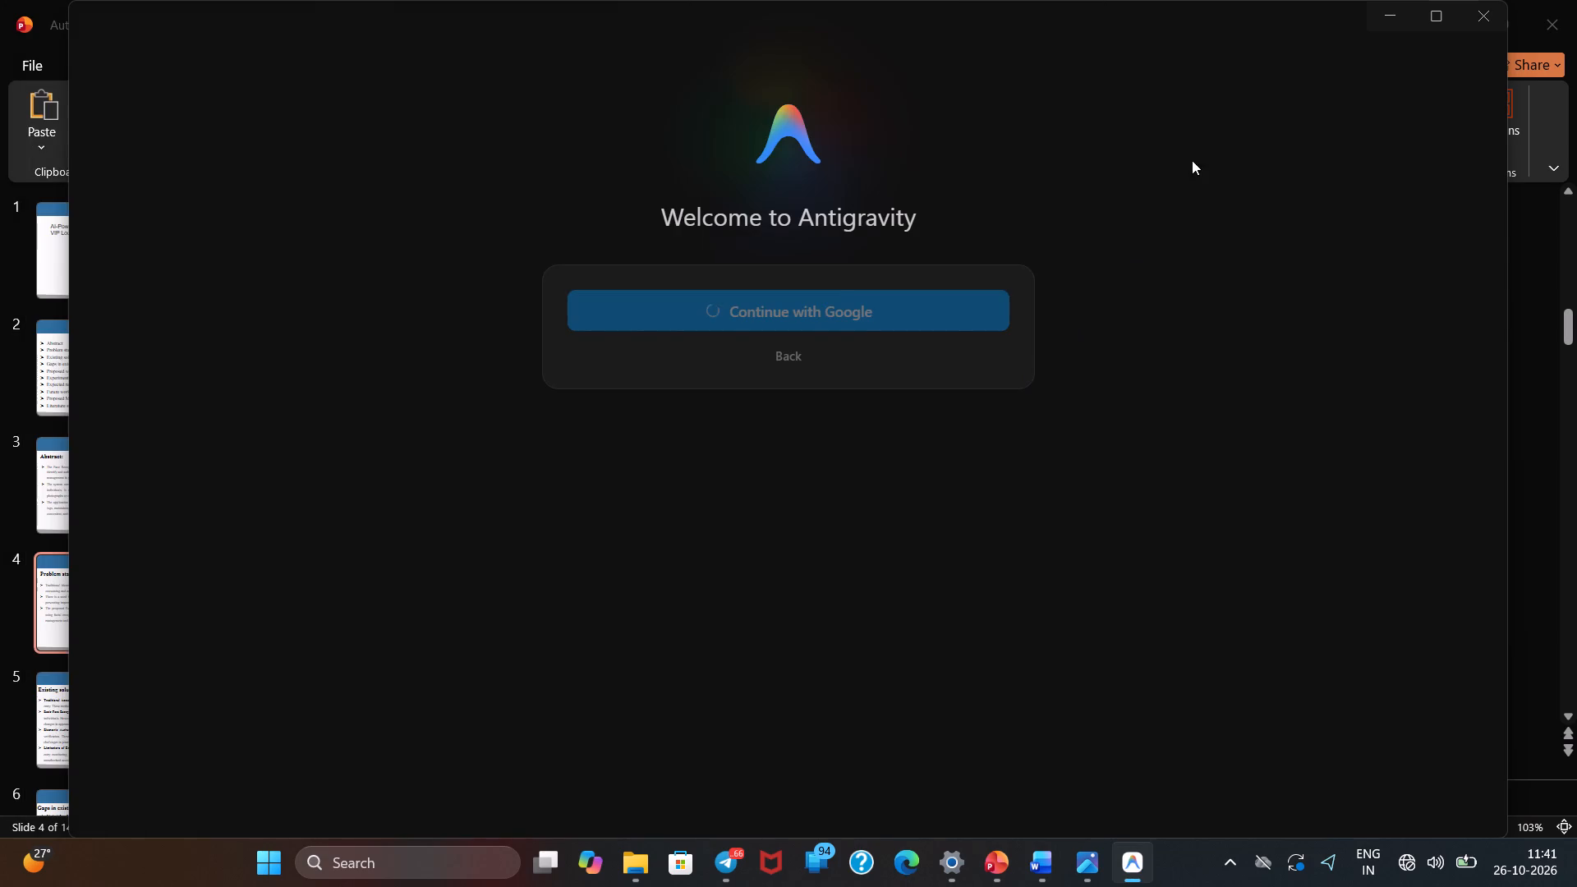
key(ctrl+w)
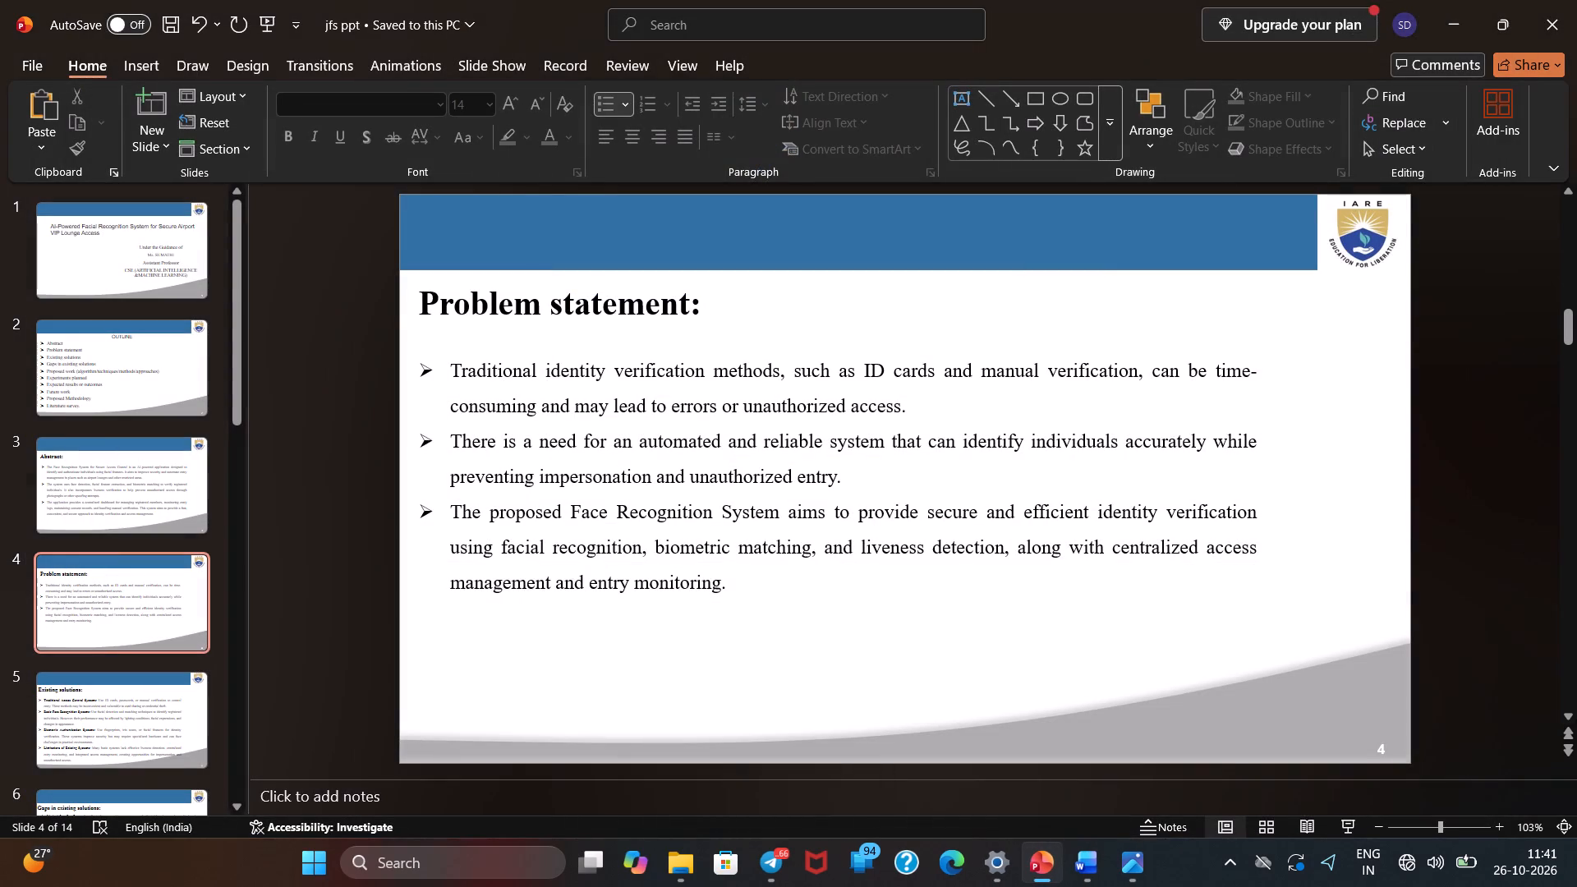
Back in the jfs ppt presentation, move on from the Problem statement slide to view the Existing solutions slide.
click(779, 397)
key(Down)
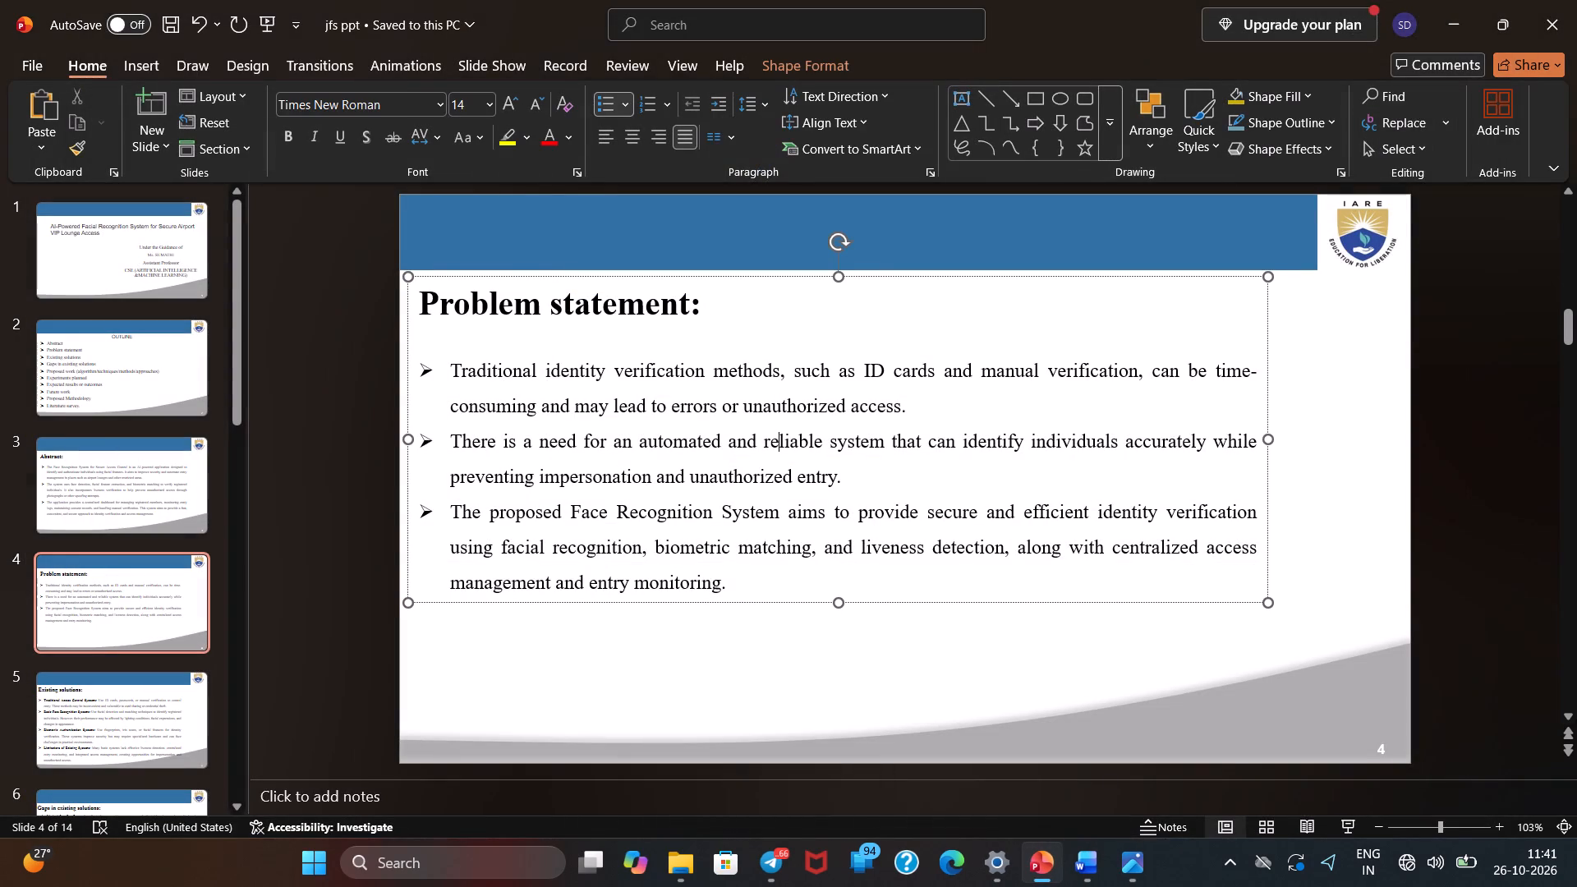
click(367, 568)
key(Down)
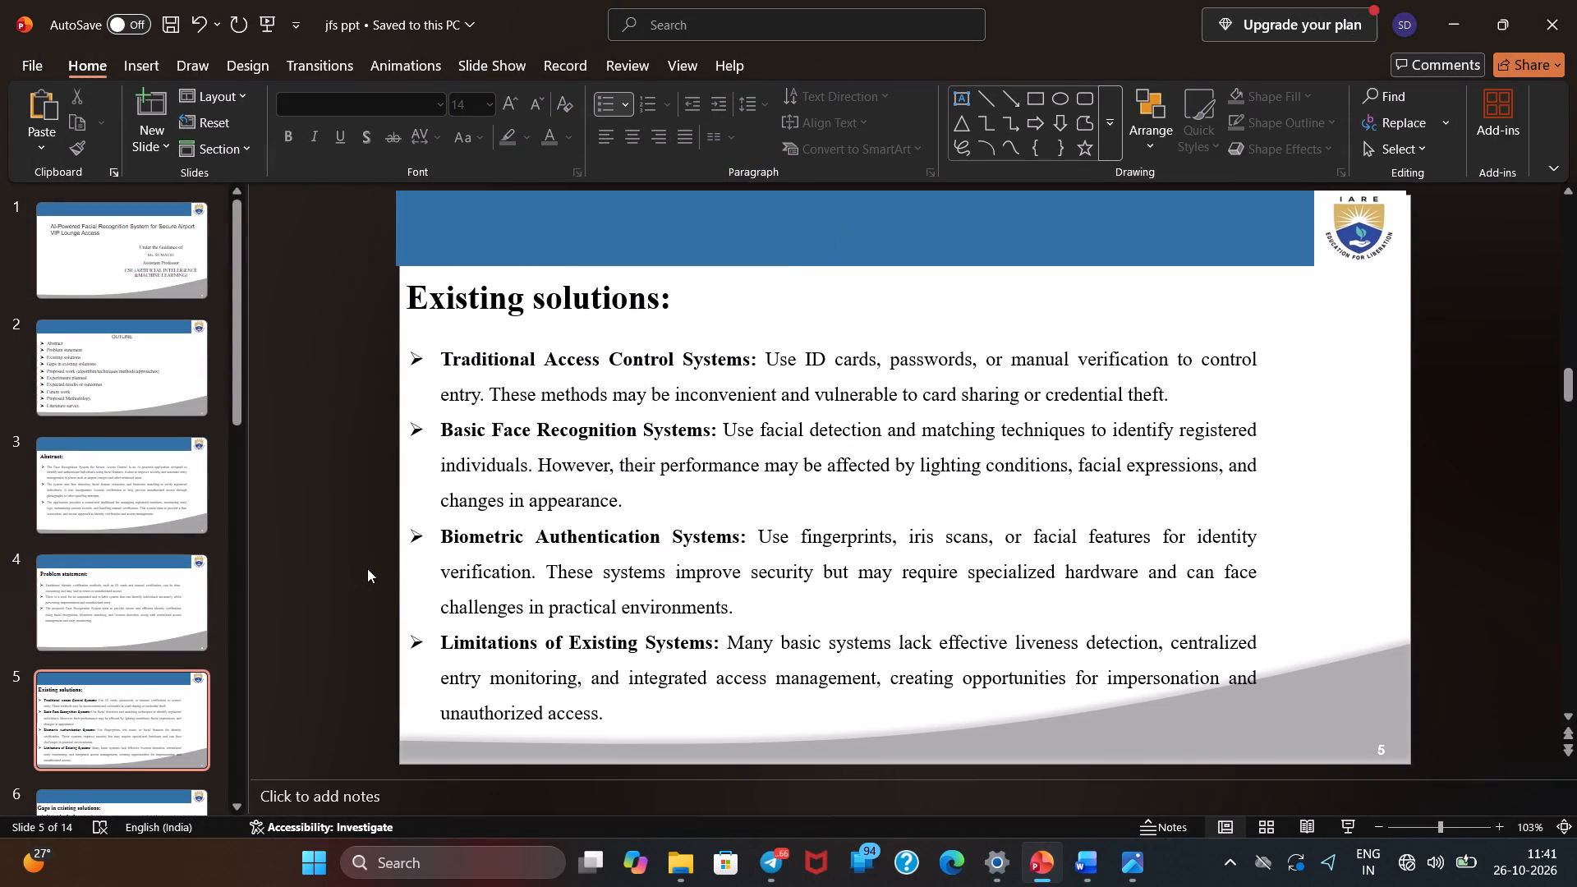
key(Down)
key(Up)
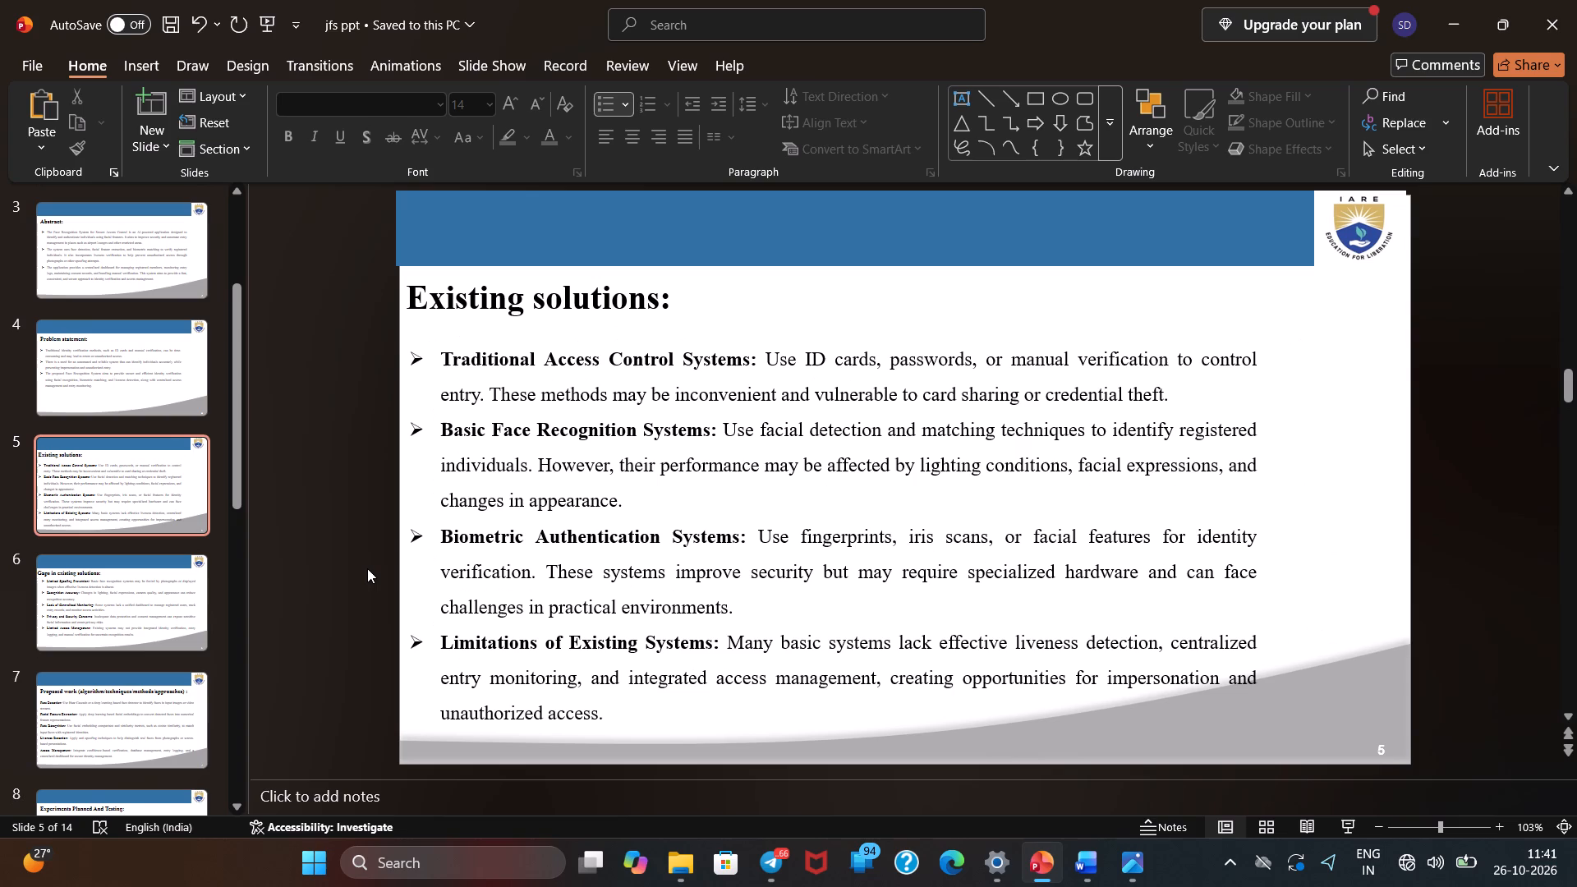
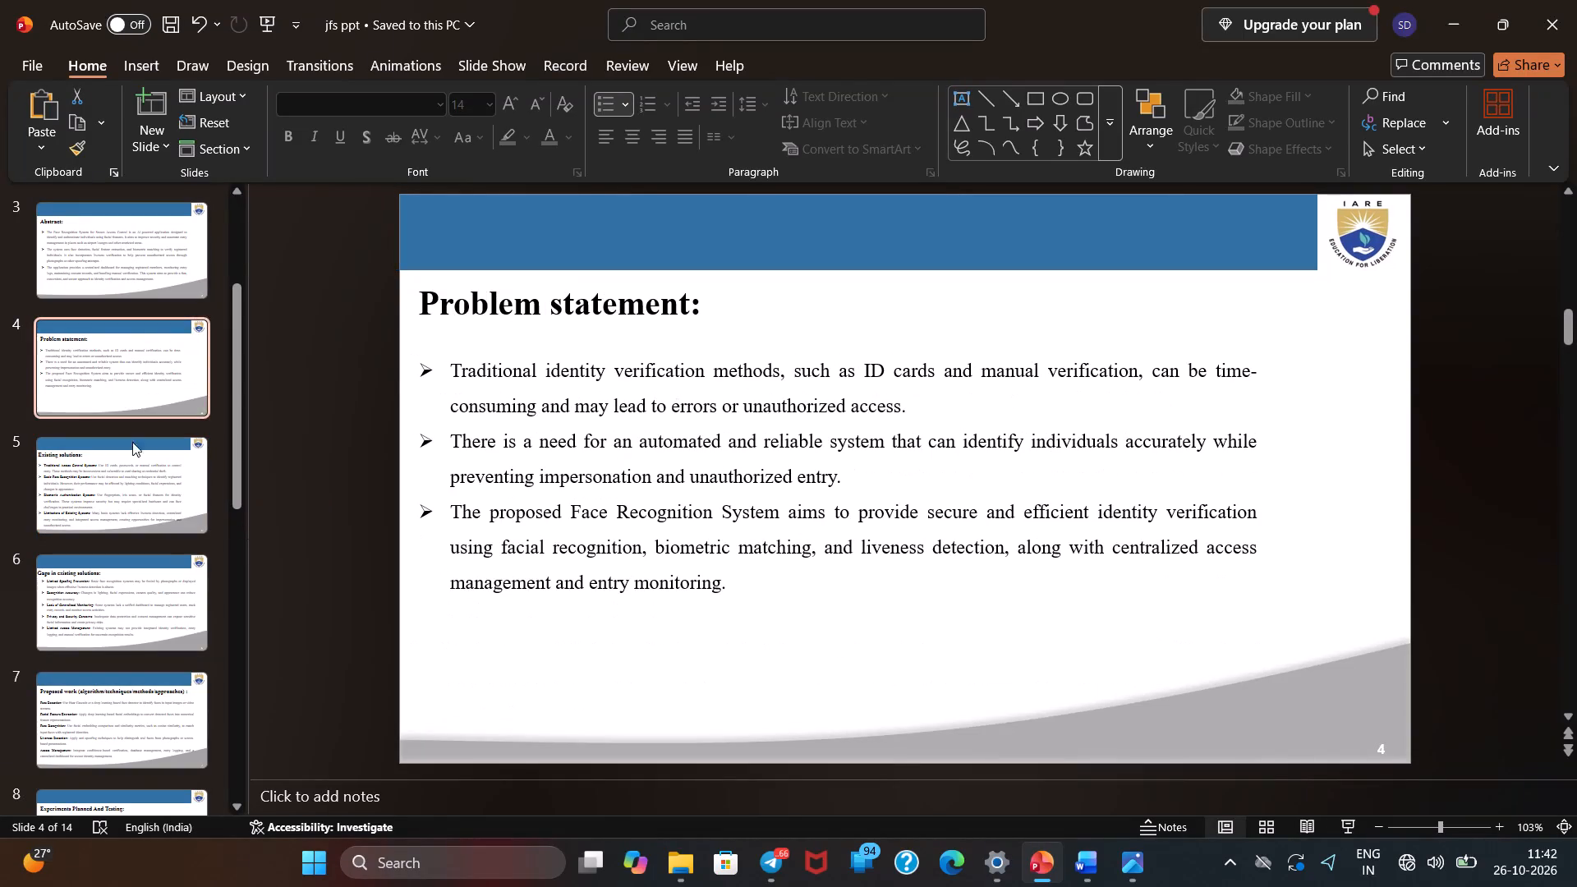
Go back to the Abstract slide and look through it, the Problem statement slide and the Existing solutions slide in turn.
click(148, 294)
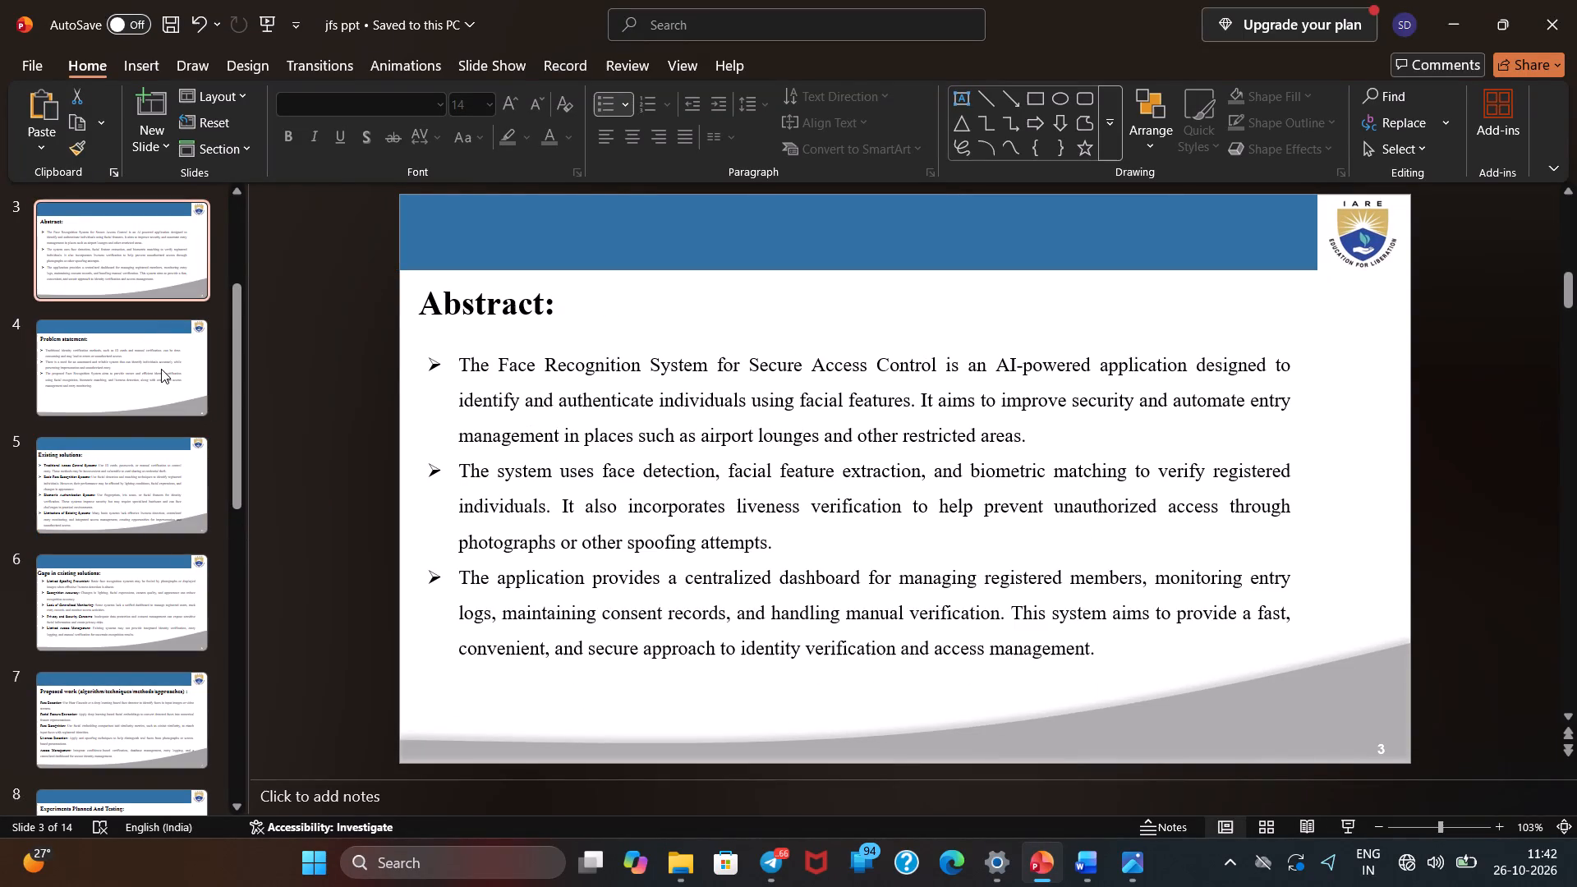
click(161, 369)
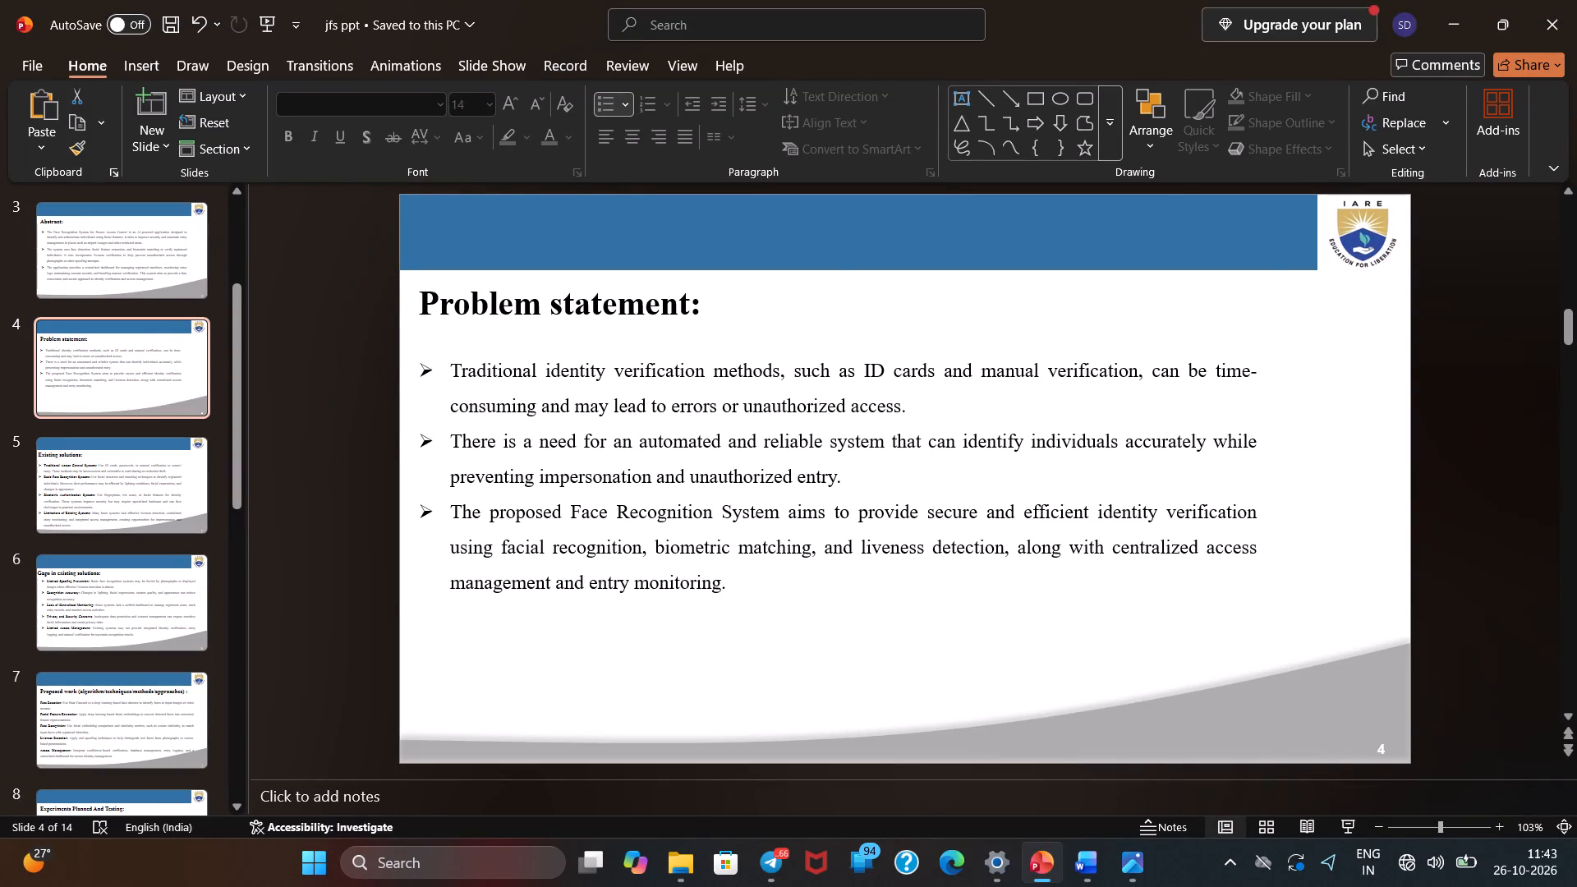
click(469, 416)
click(361, 550)
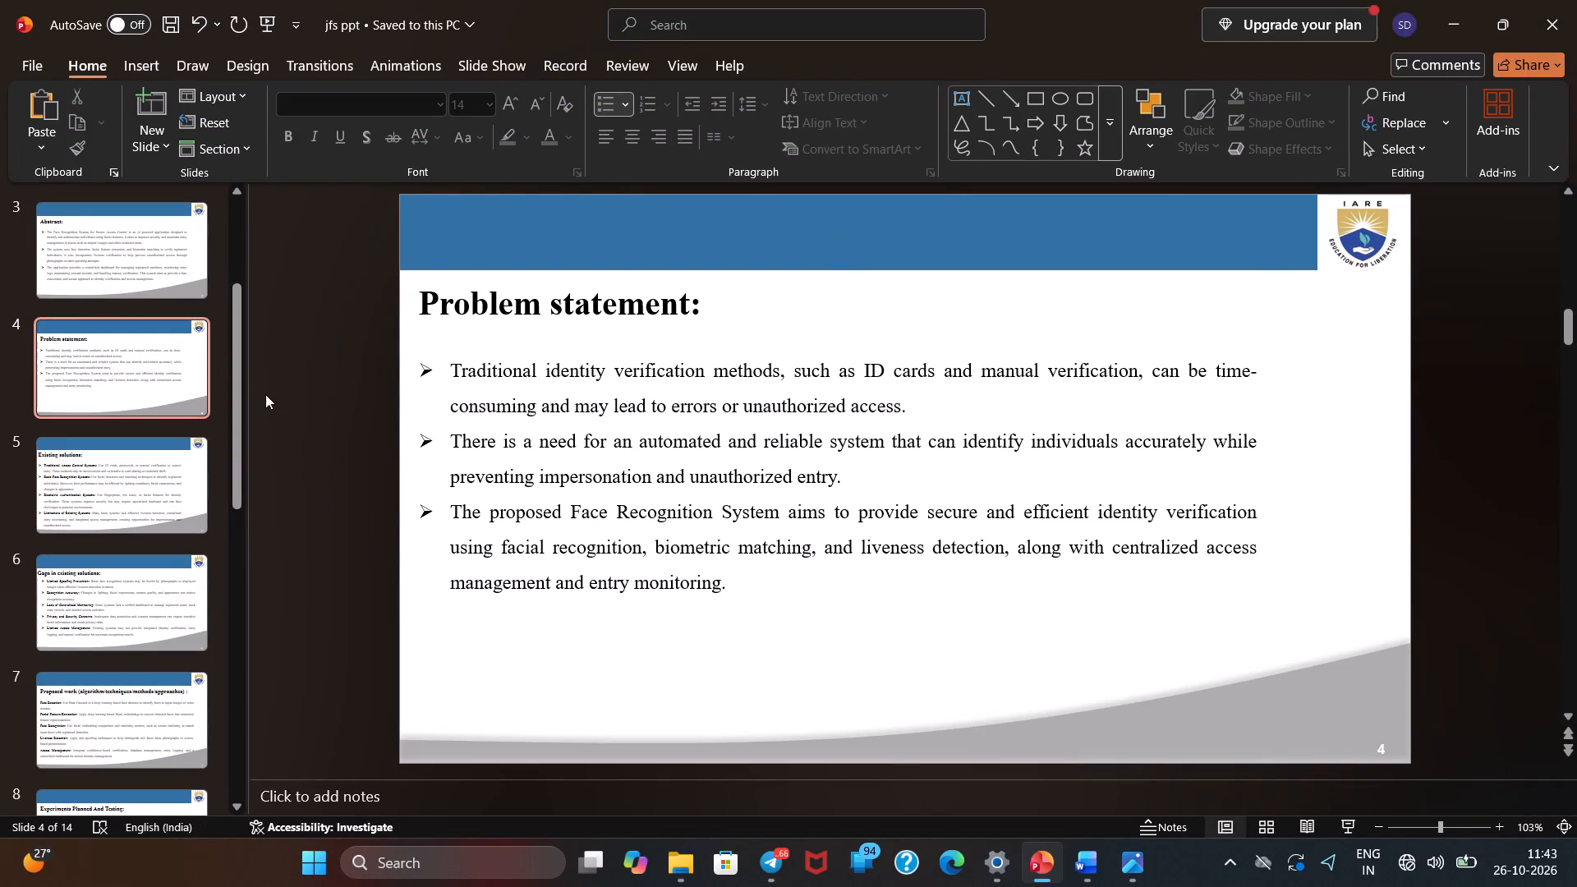
click(147, 476)
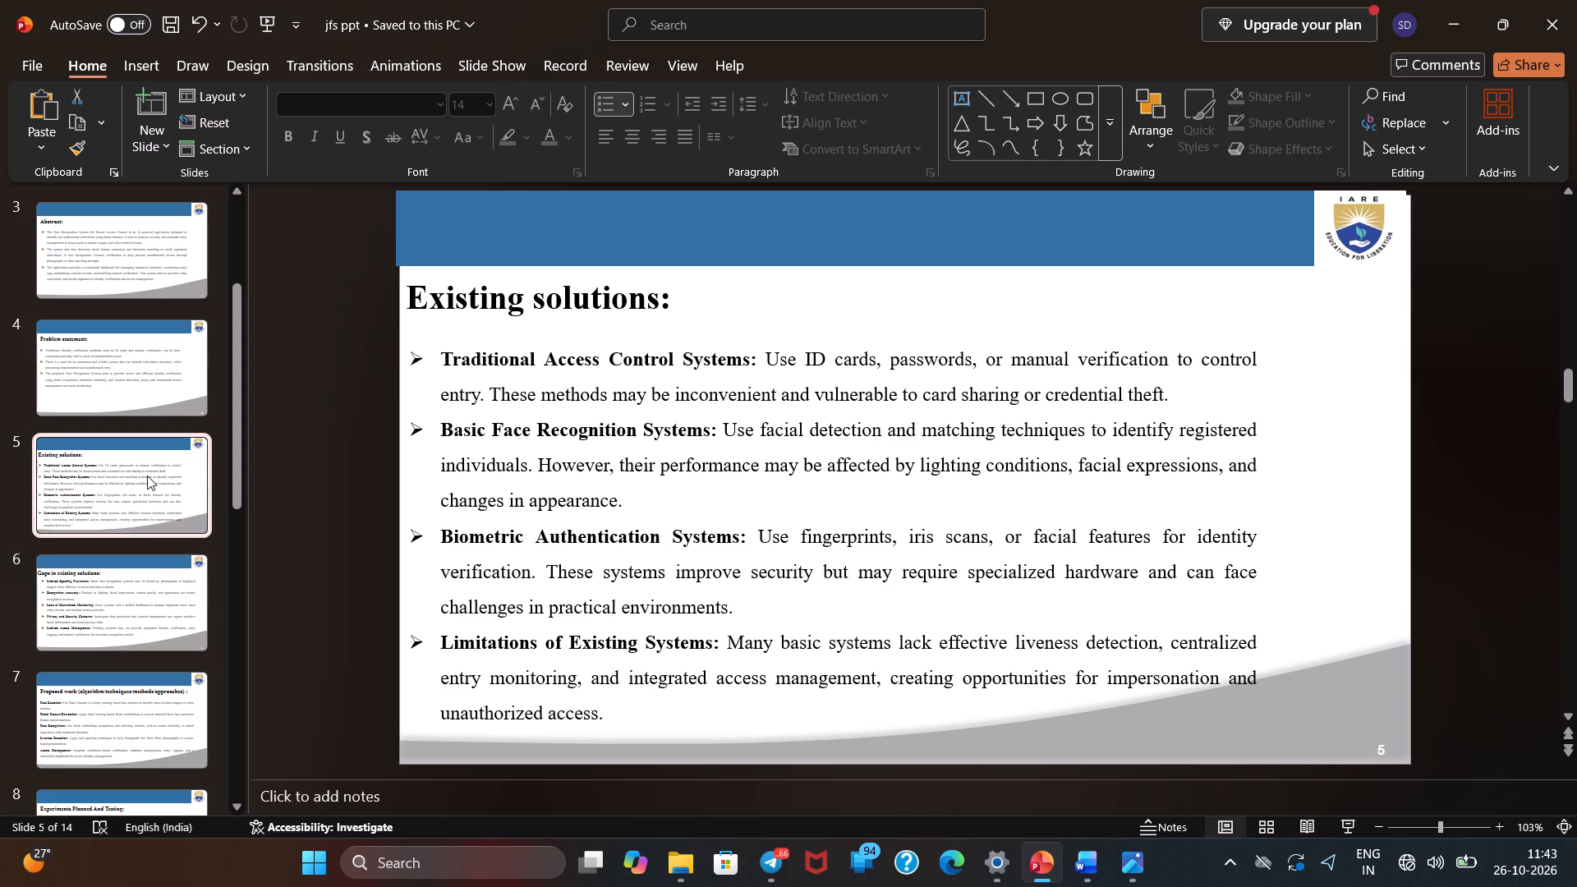
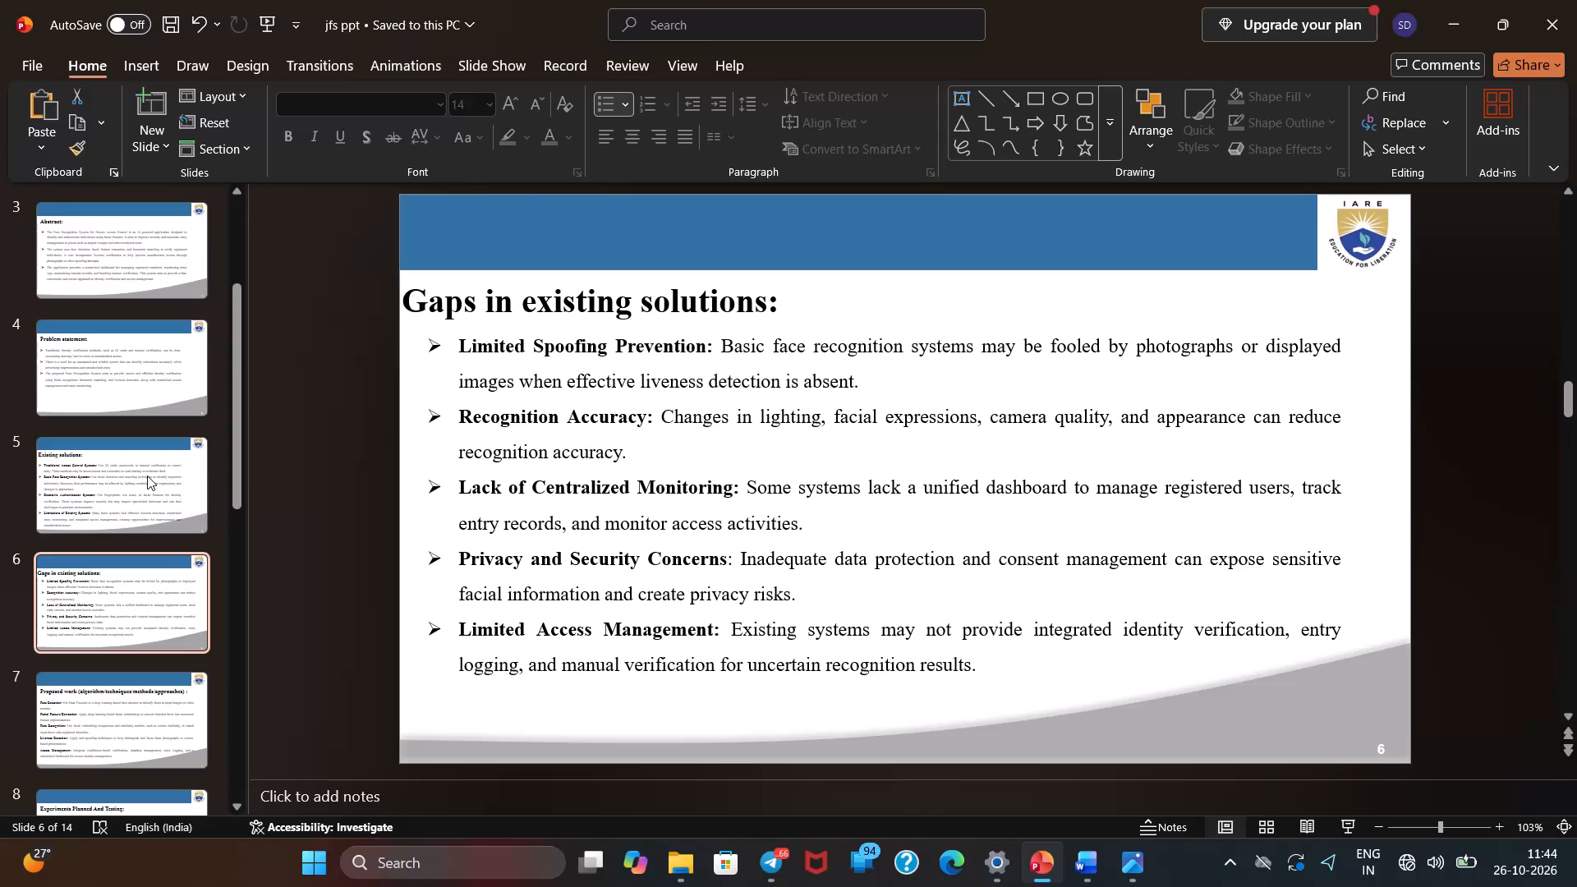
Compare the Gaps in existing solutions slide with the Proposed work slide, and return through the earlier slides to the Problem statement slide.
key(Down)
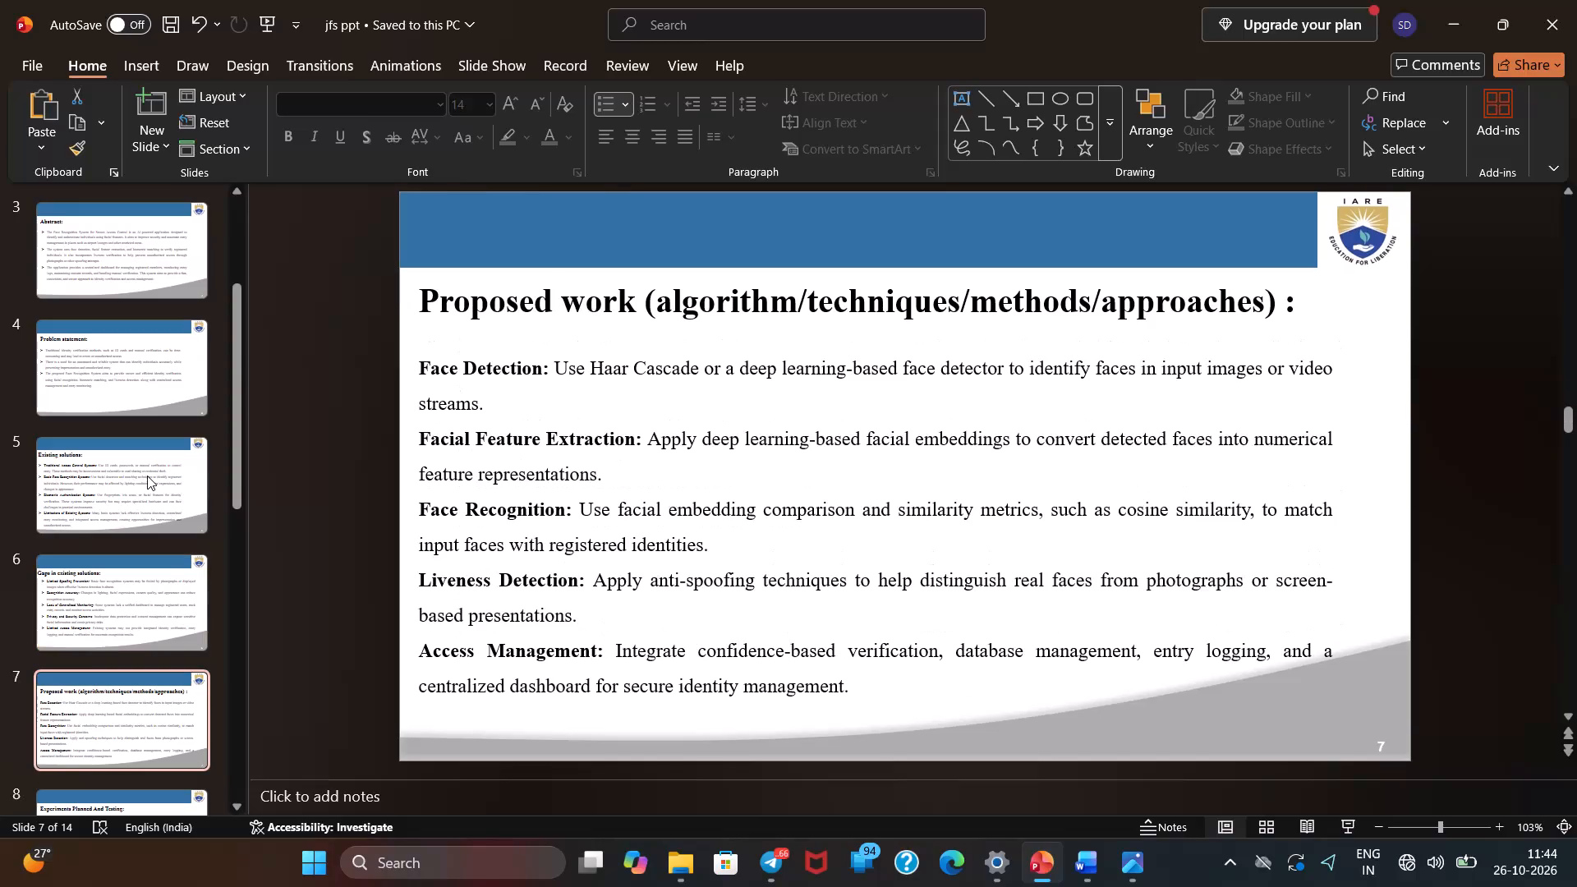
key(Up)
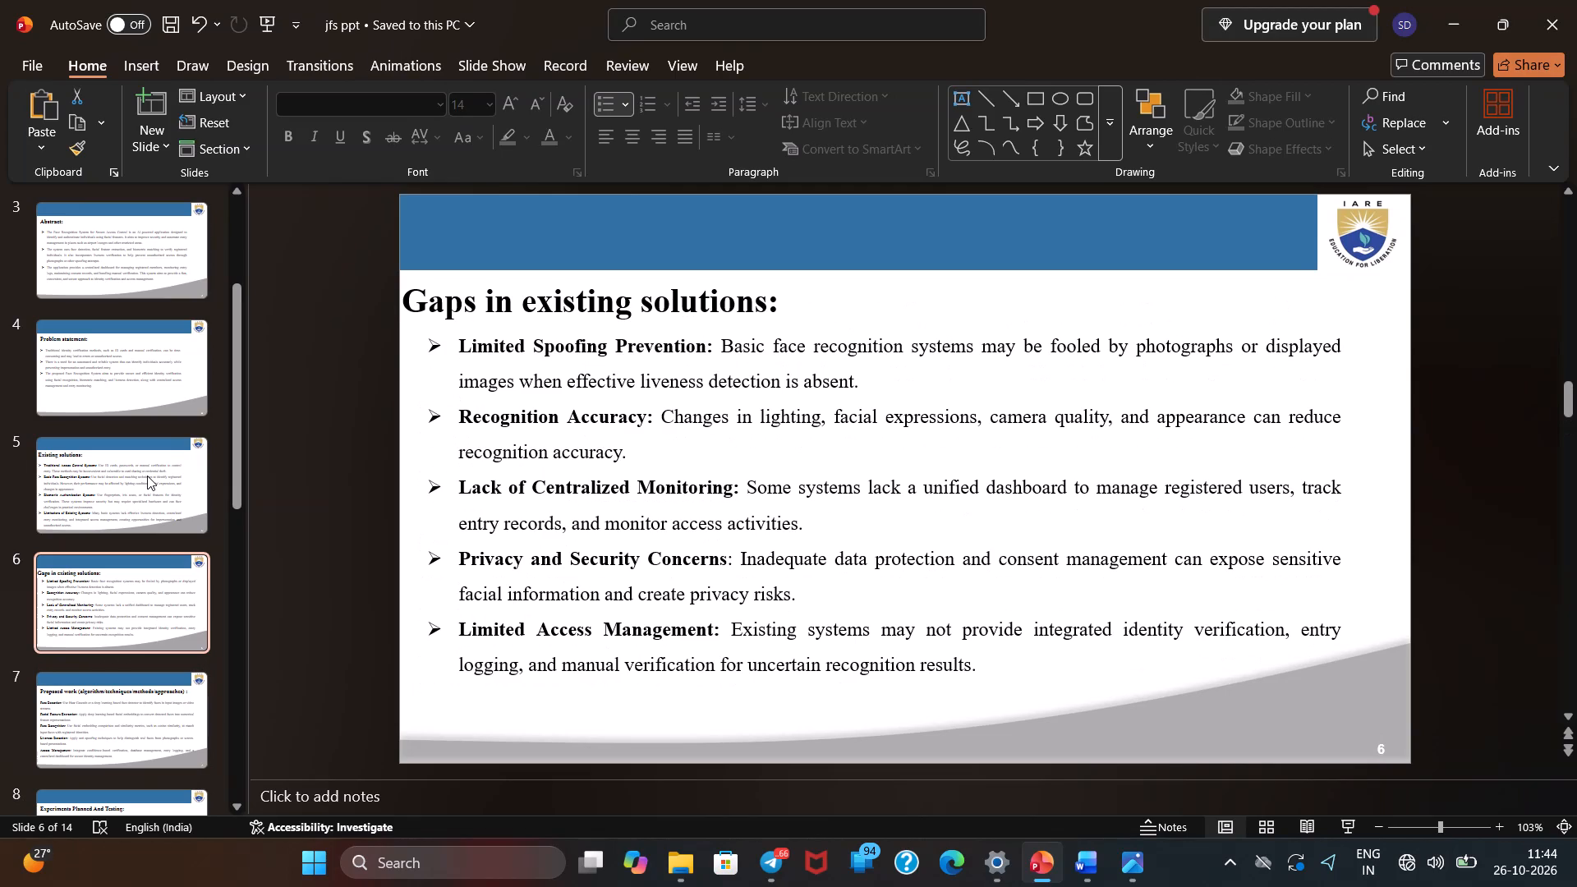
key(Down)
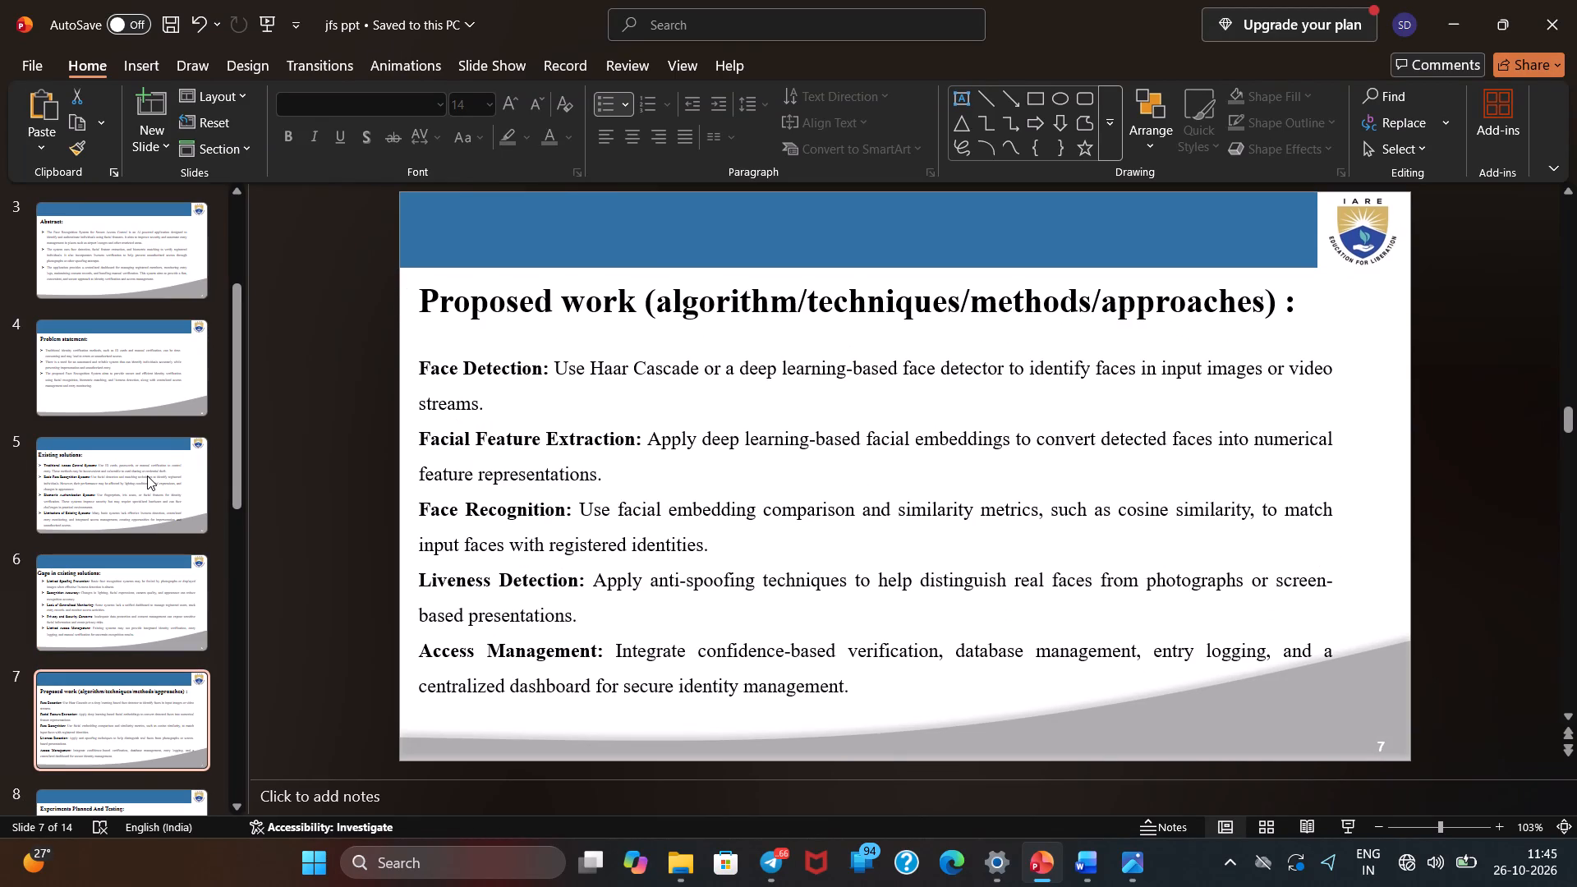
key(Up)
key(Up)
key(Up)
key(Up)
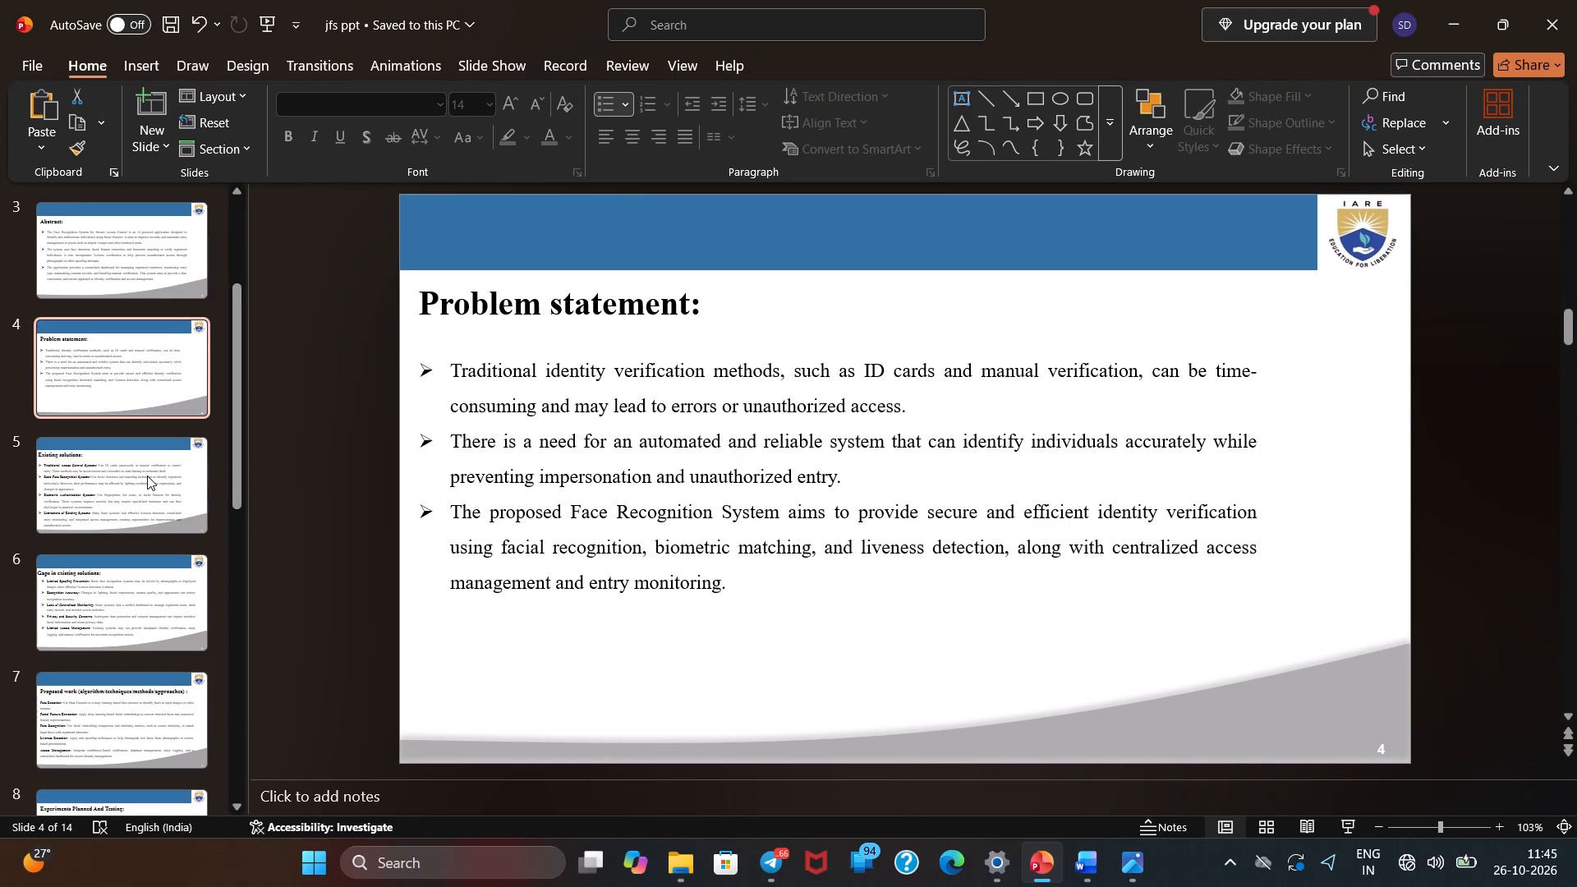
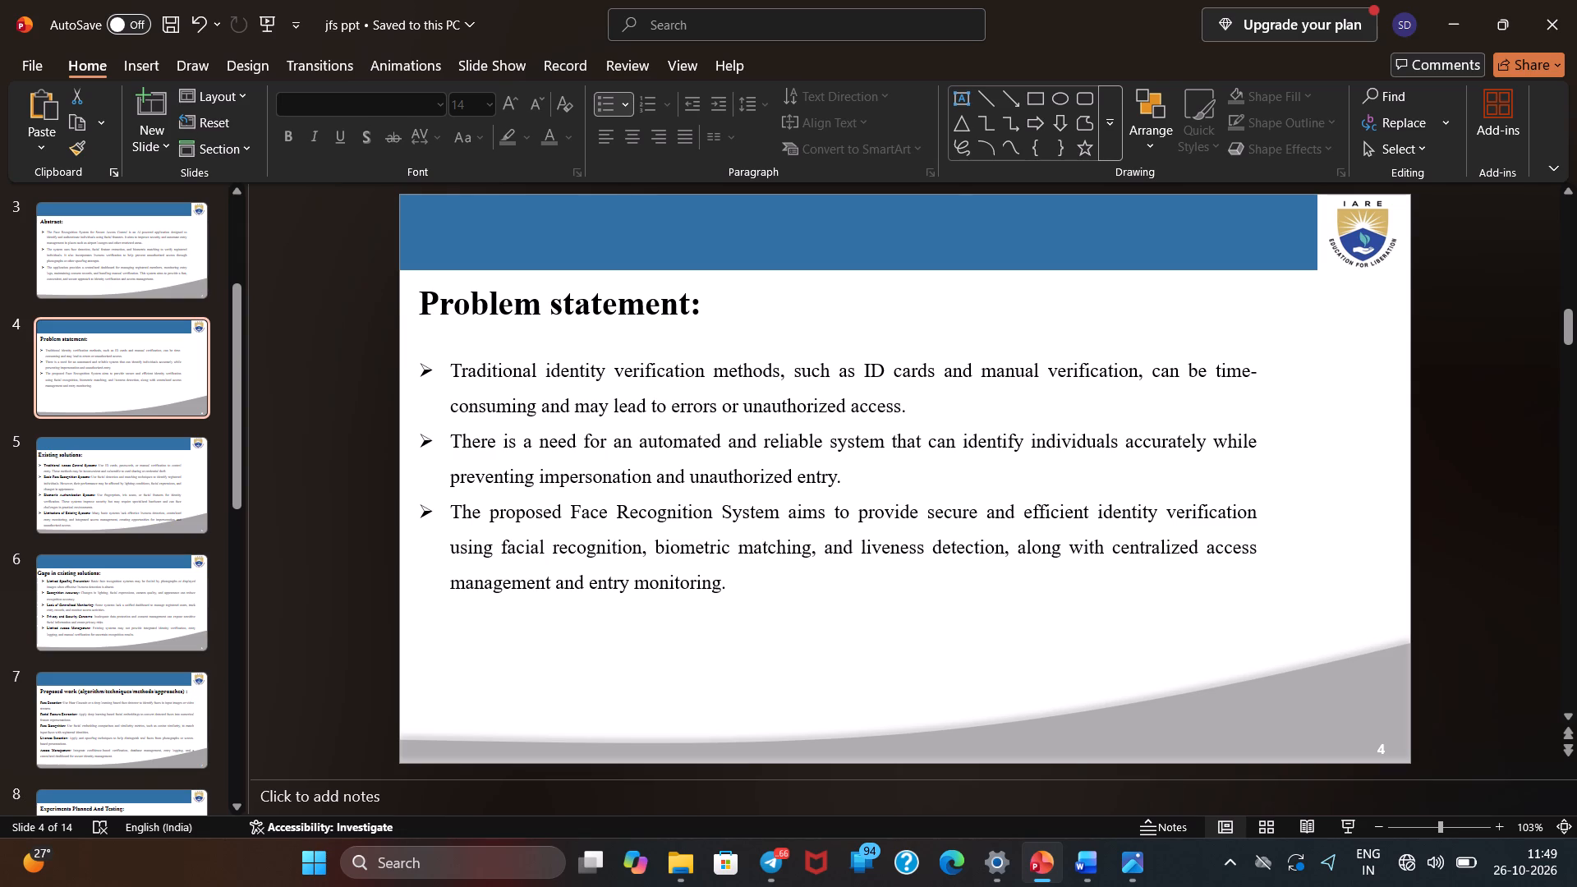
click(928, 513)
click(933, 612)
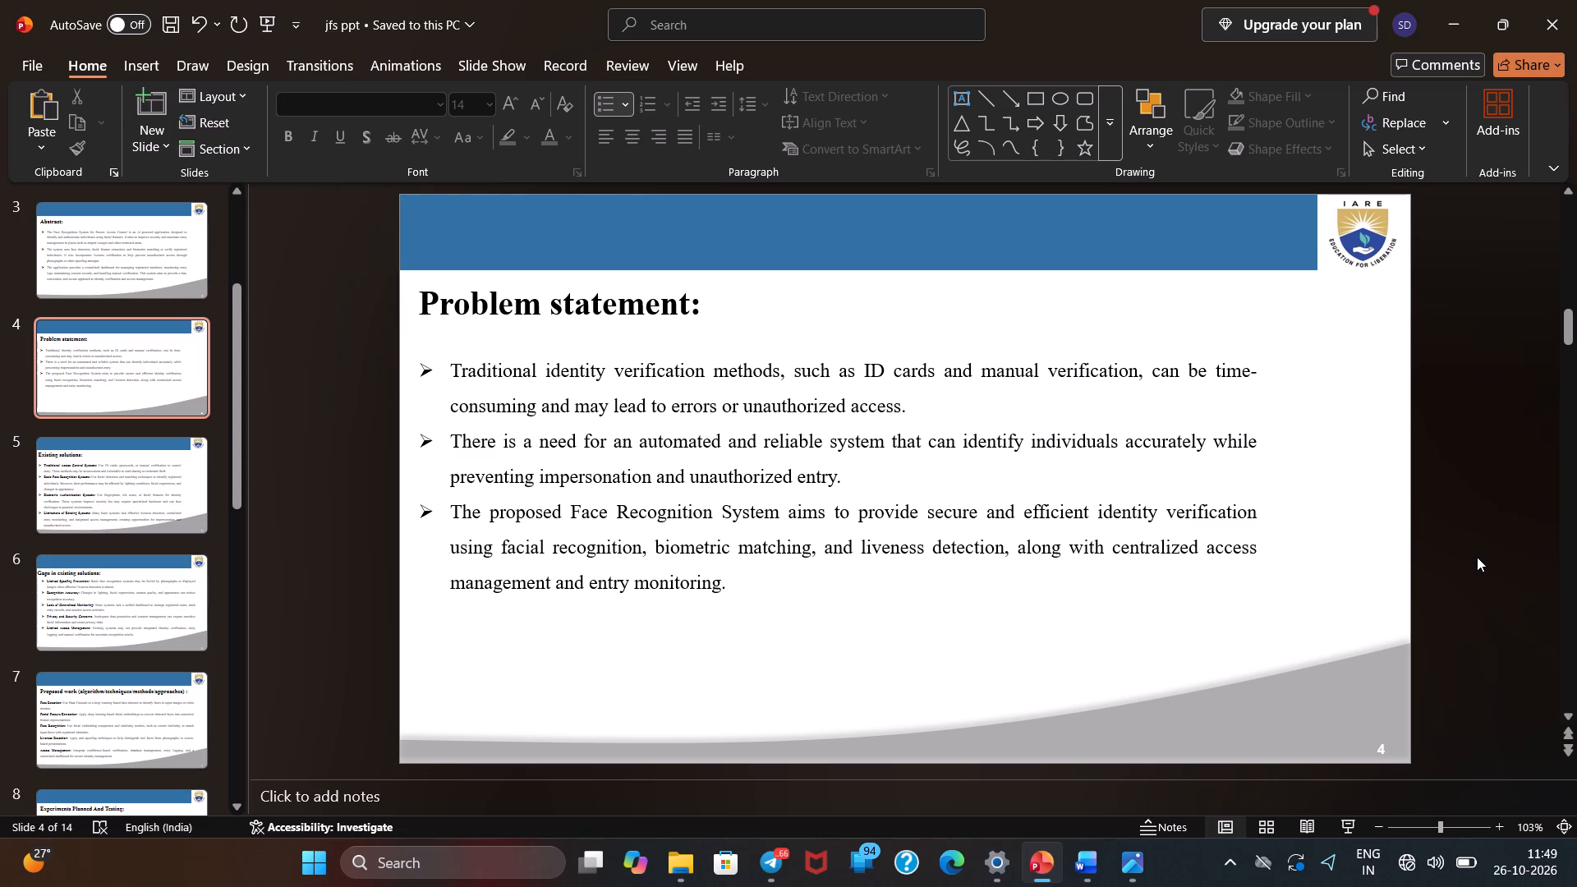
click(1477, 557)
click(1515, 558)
Go back from the Problem statement slide through the Abstract and outline slides to the title slide.
key(Up)
key(Down)
key(Up)
key(Up)
key(Up)
key(Up)
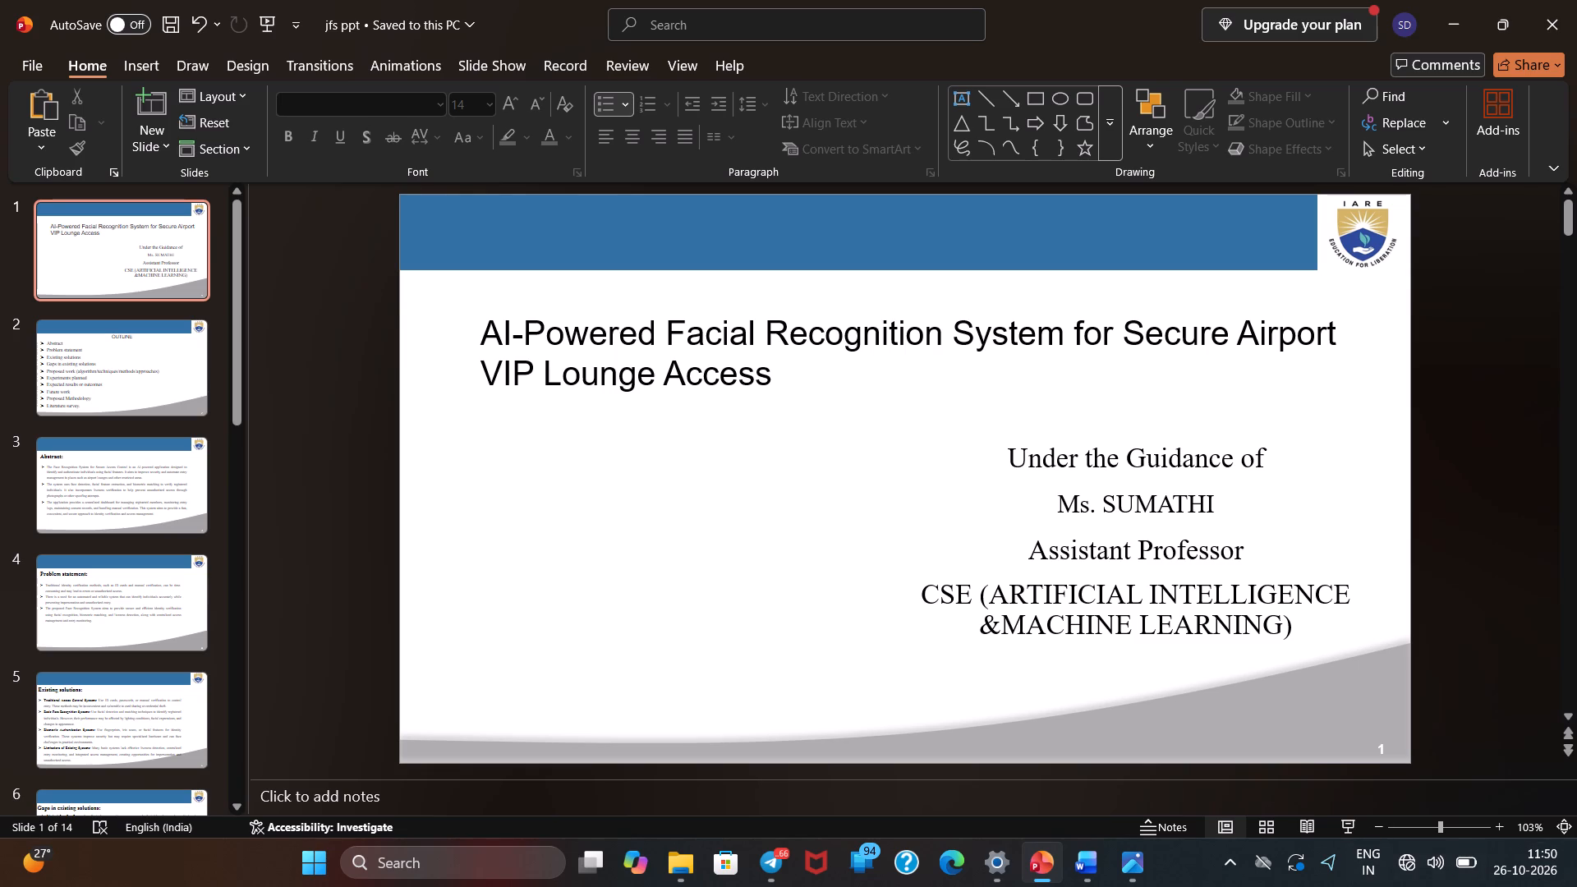
click(1358, 711)
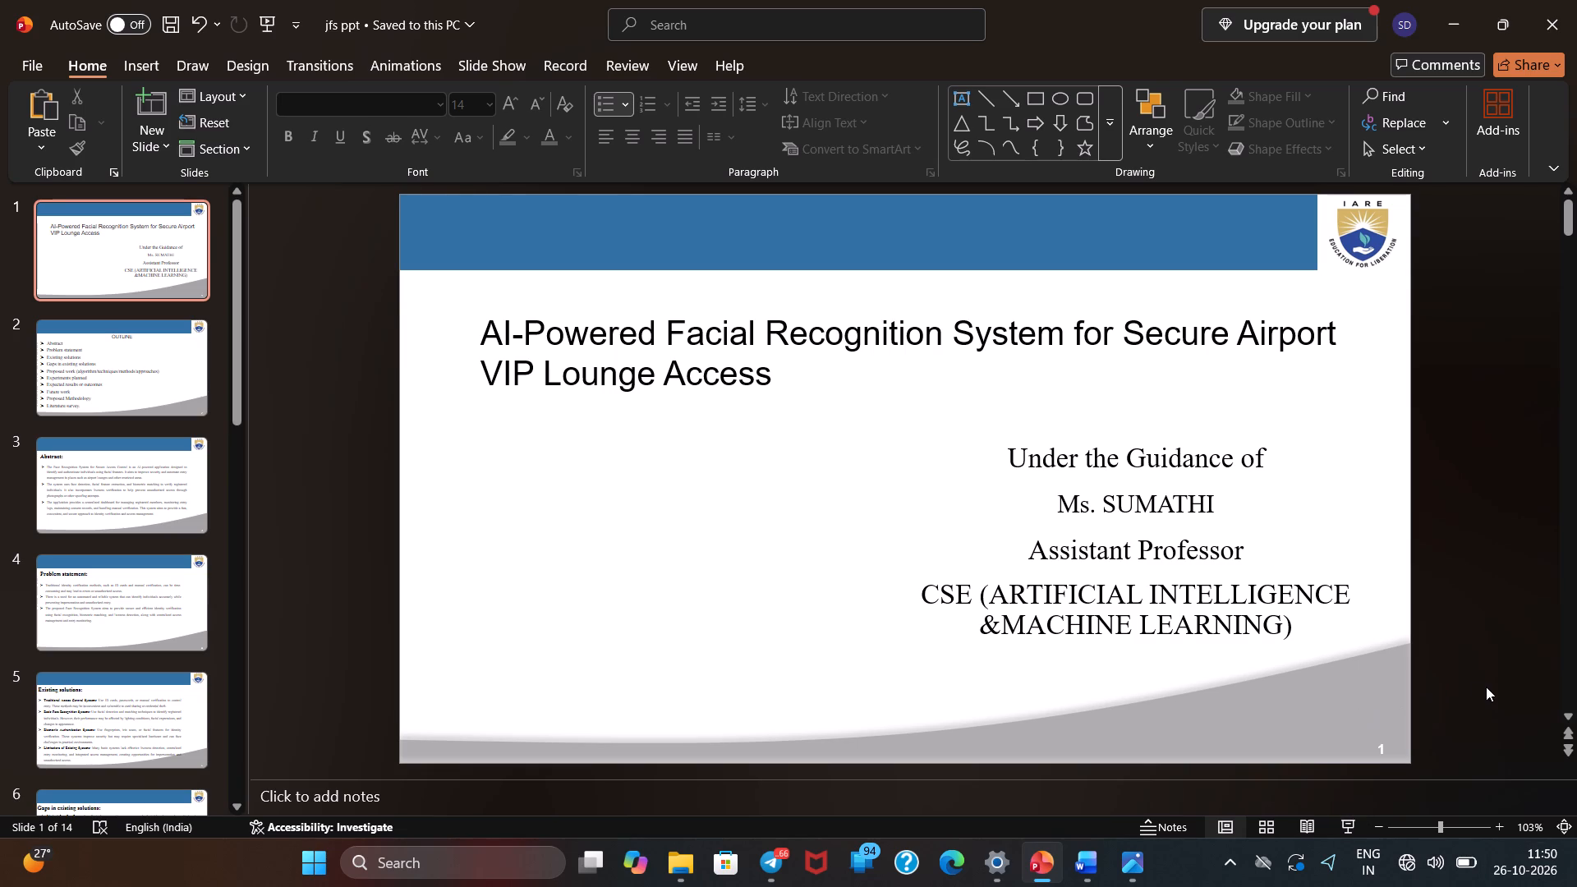
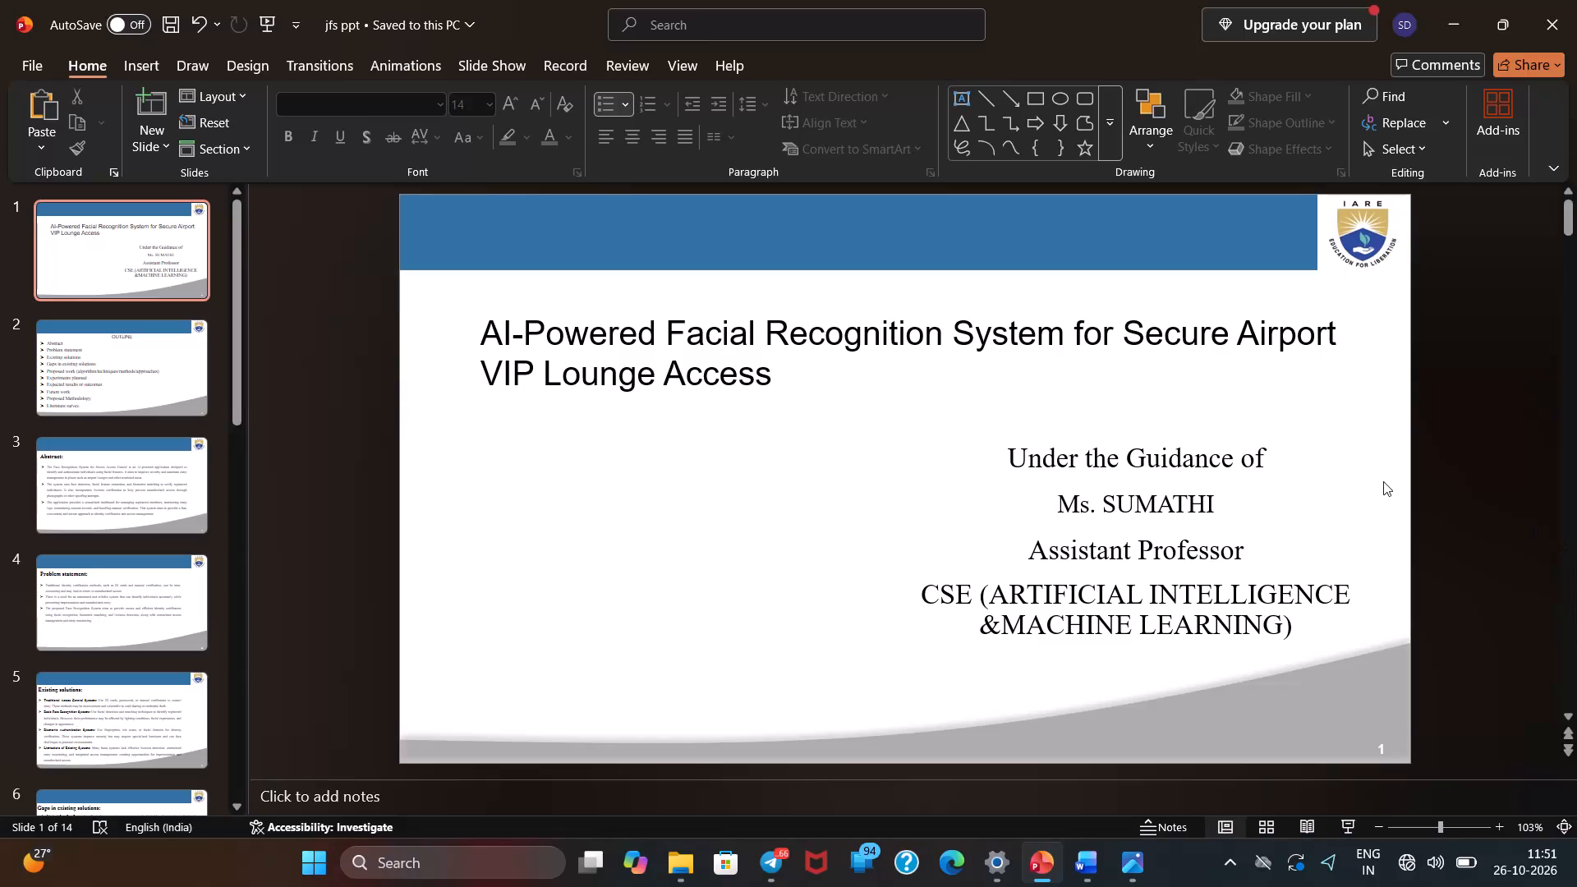
Insert the initial P after "Ms." in the guide's name on the title slide.
click(1094, 505)
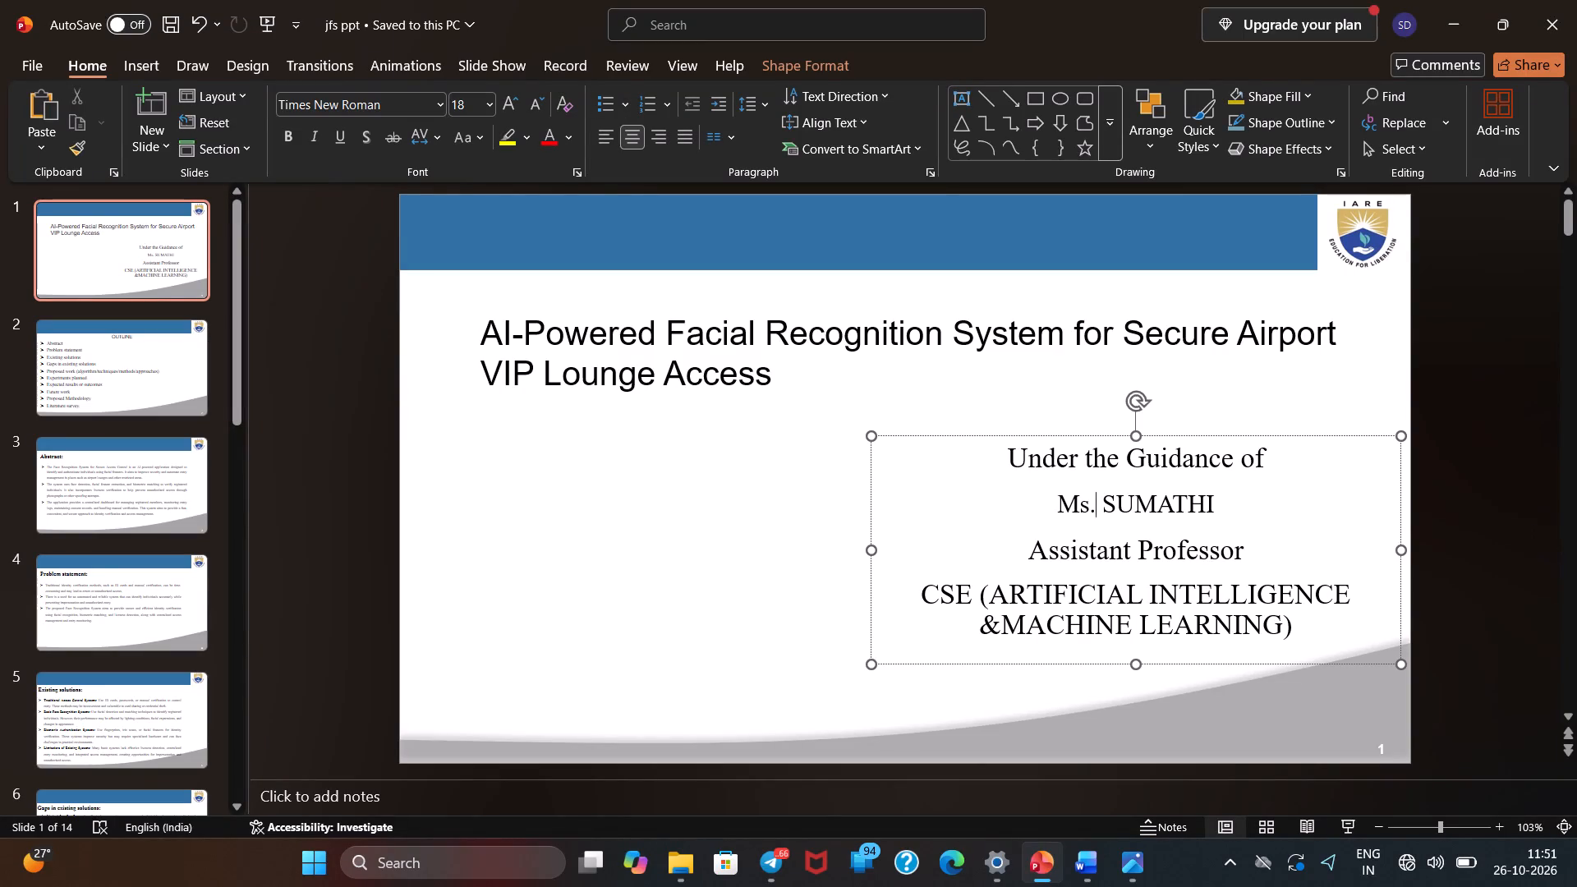
text(P)
key(space)
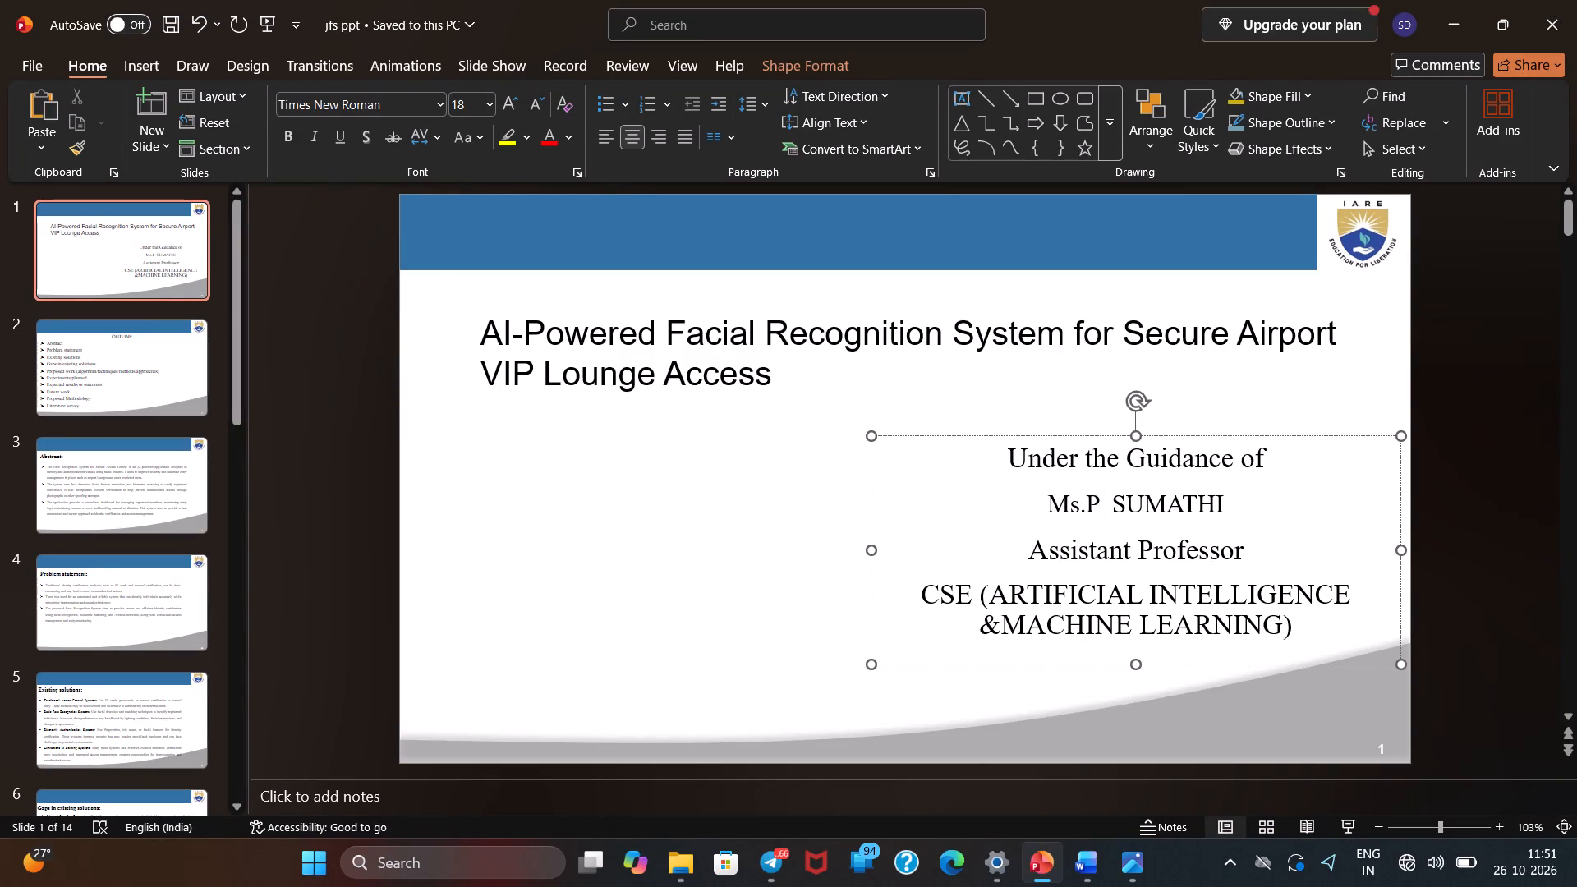
click(710, 511)
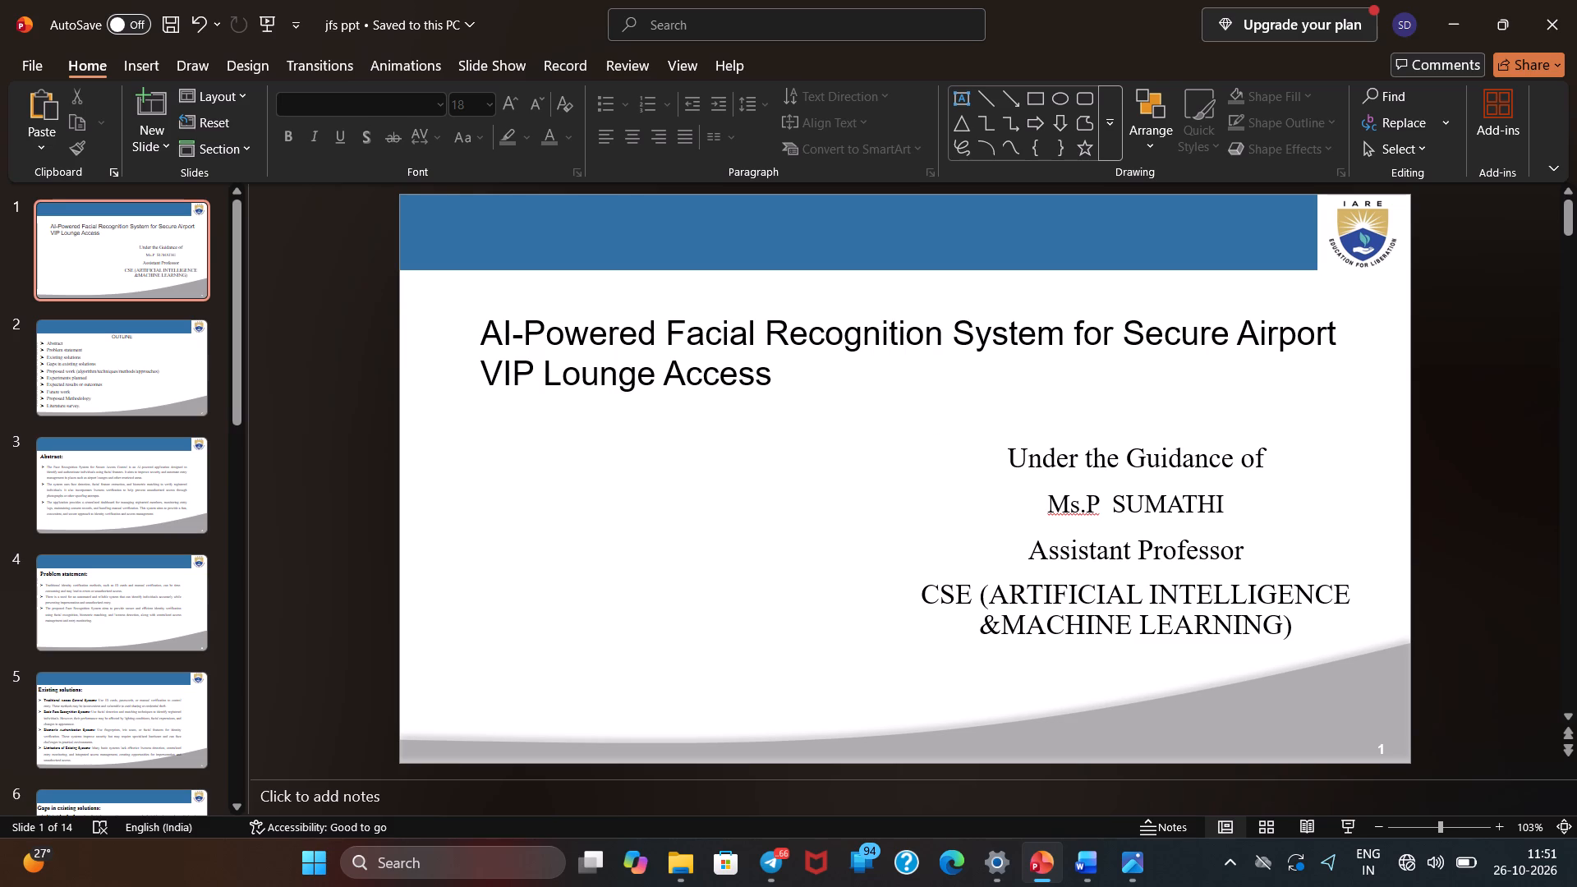
Move past the outline slide to the Abstract slide.
key(Down)
key(Down)
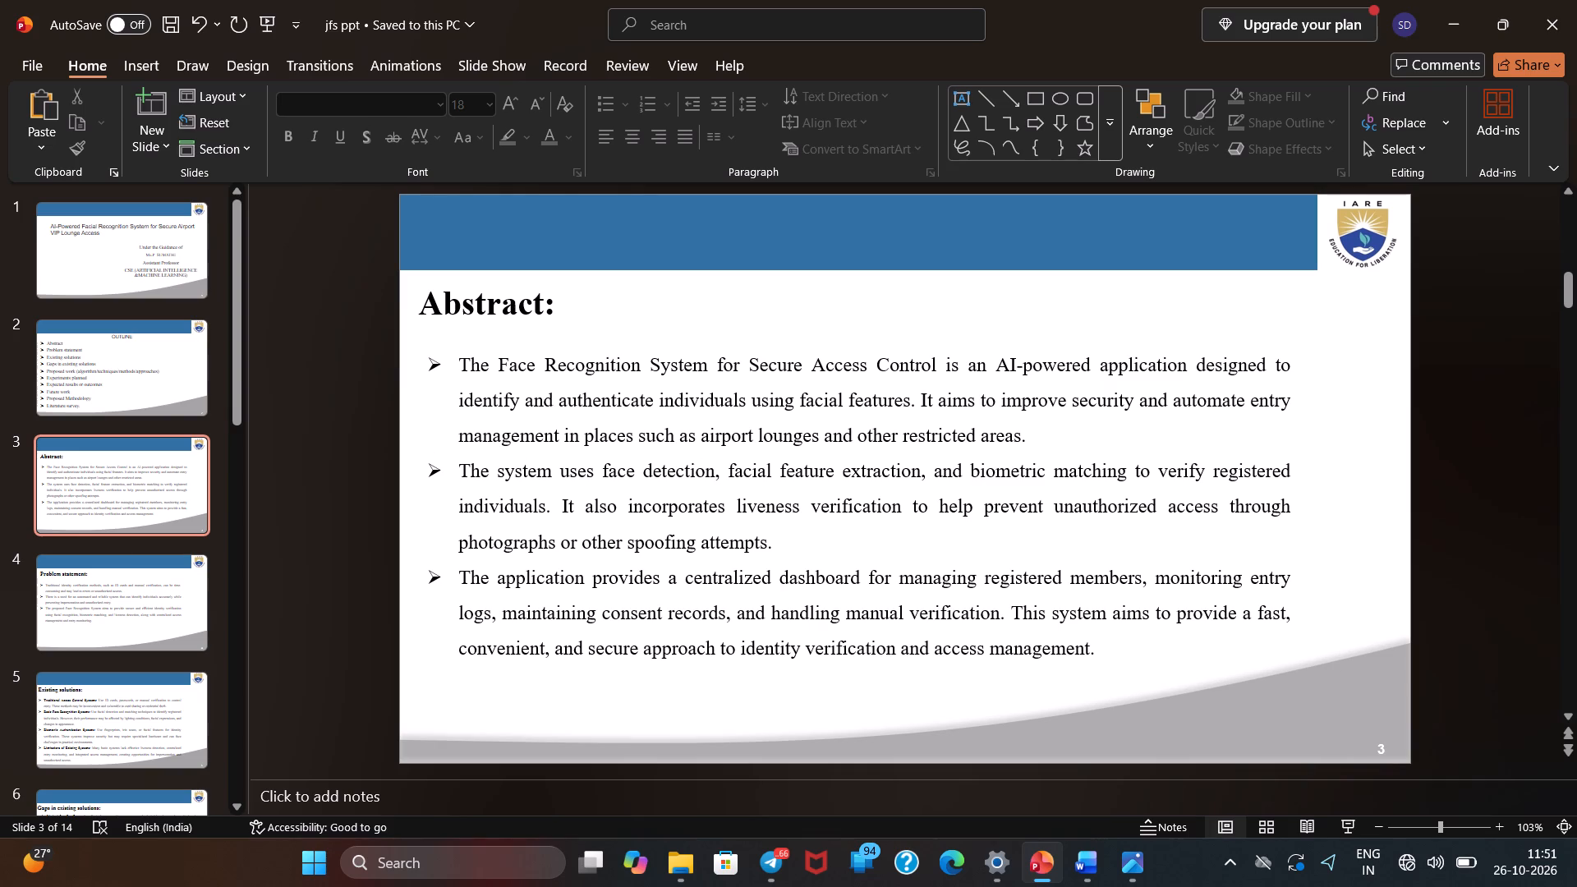
Switch to Photos and view the Command Center dashboard screenshot, minimizing it when done.
click(1139, 854)
click(1075, 765)
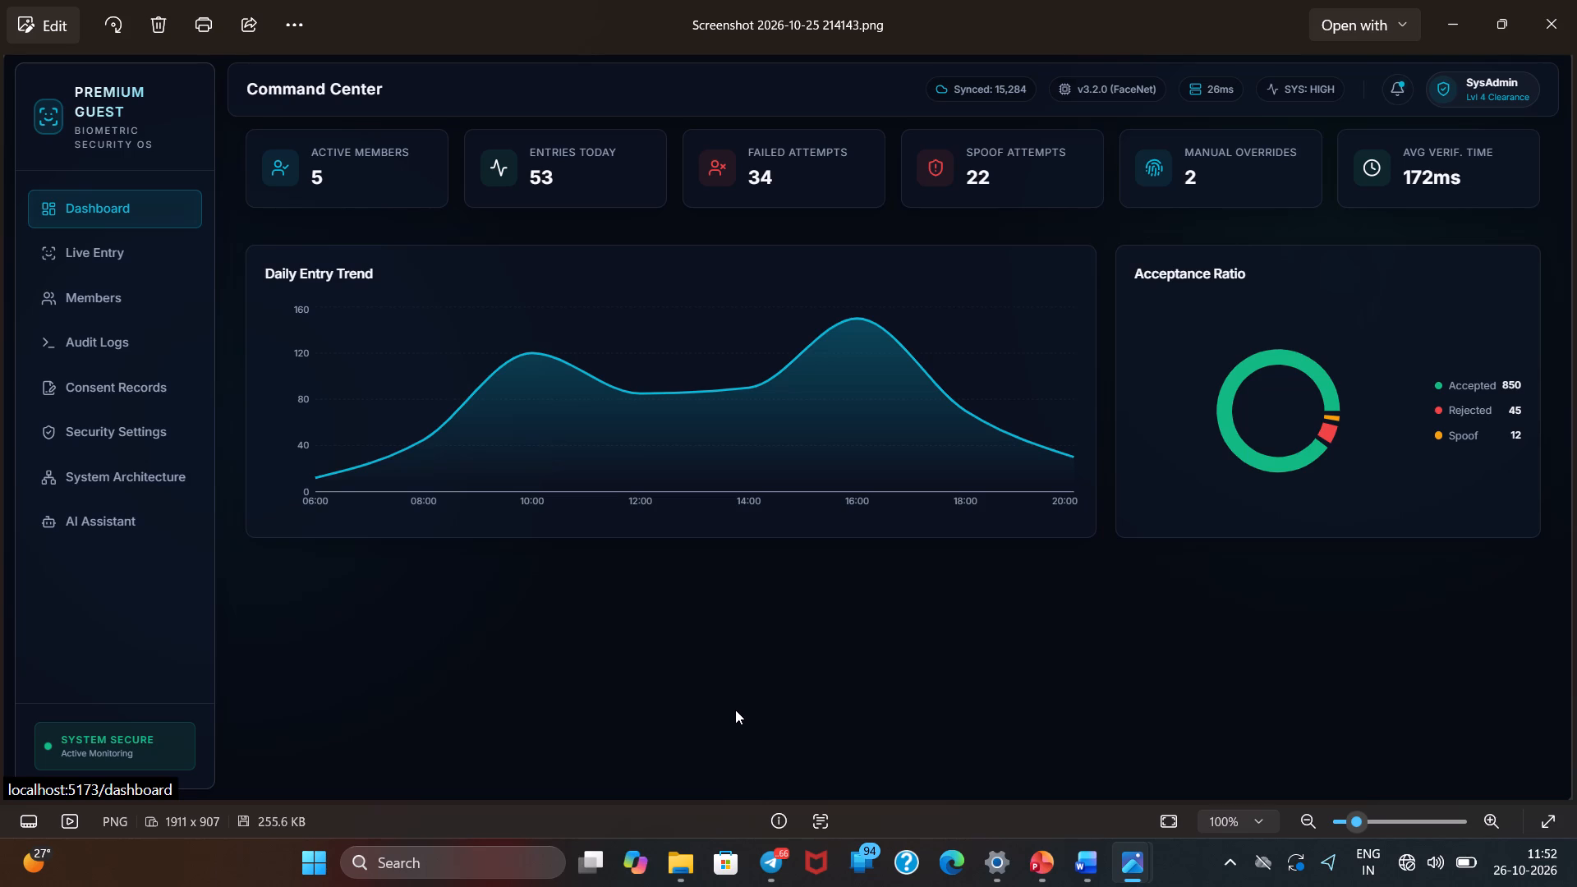
key(Right)
key(Down)
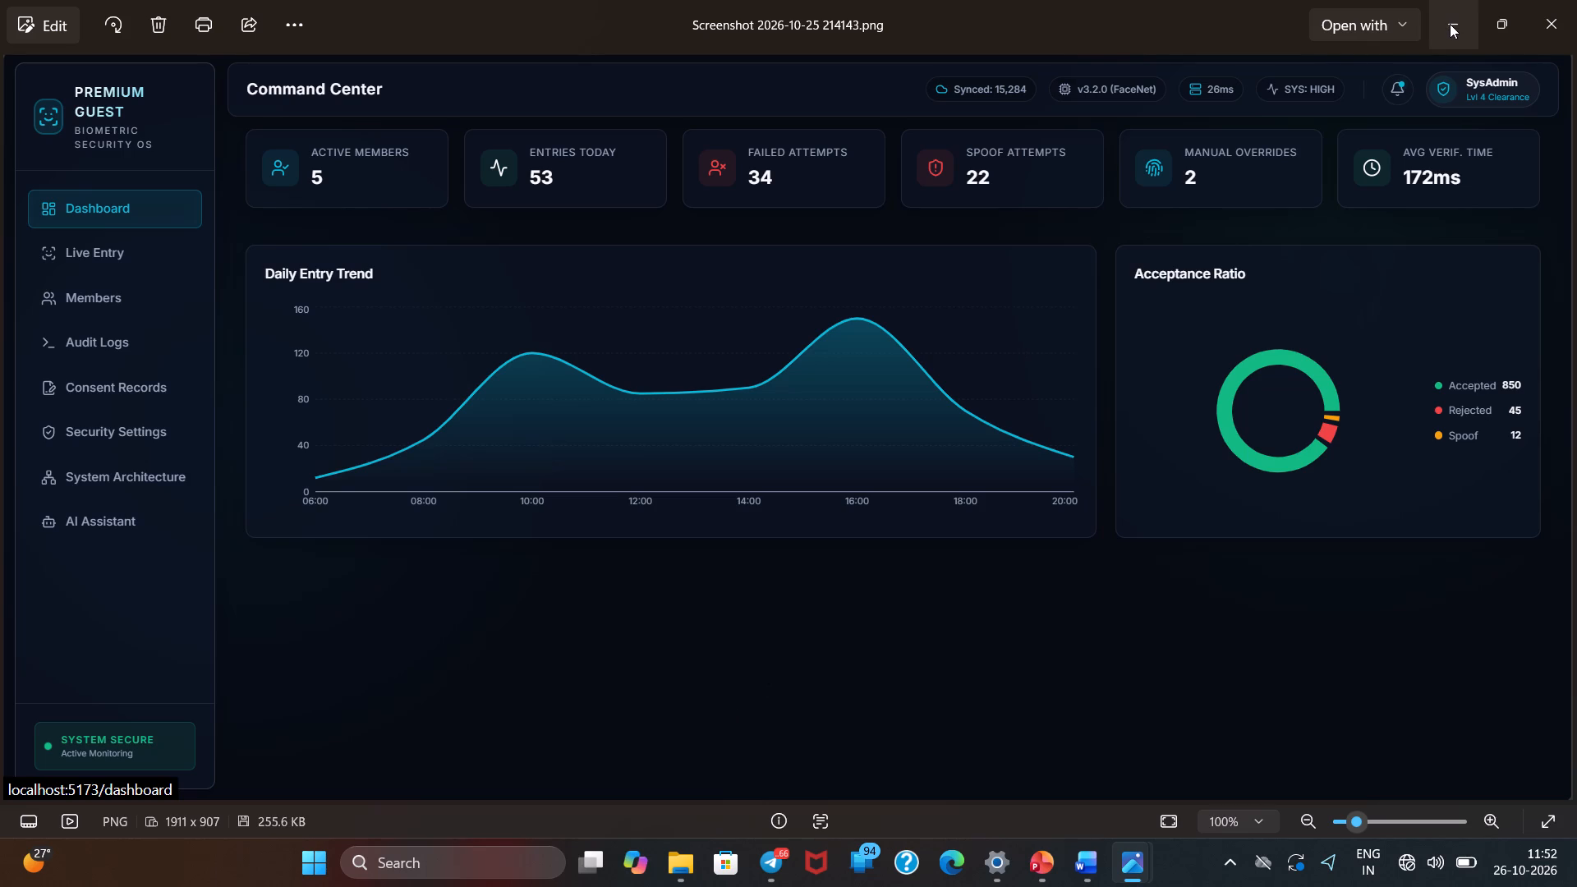
click(1450, 24)
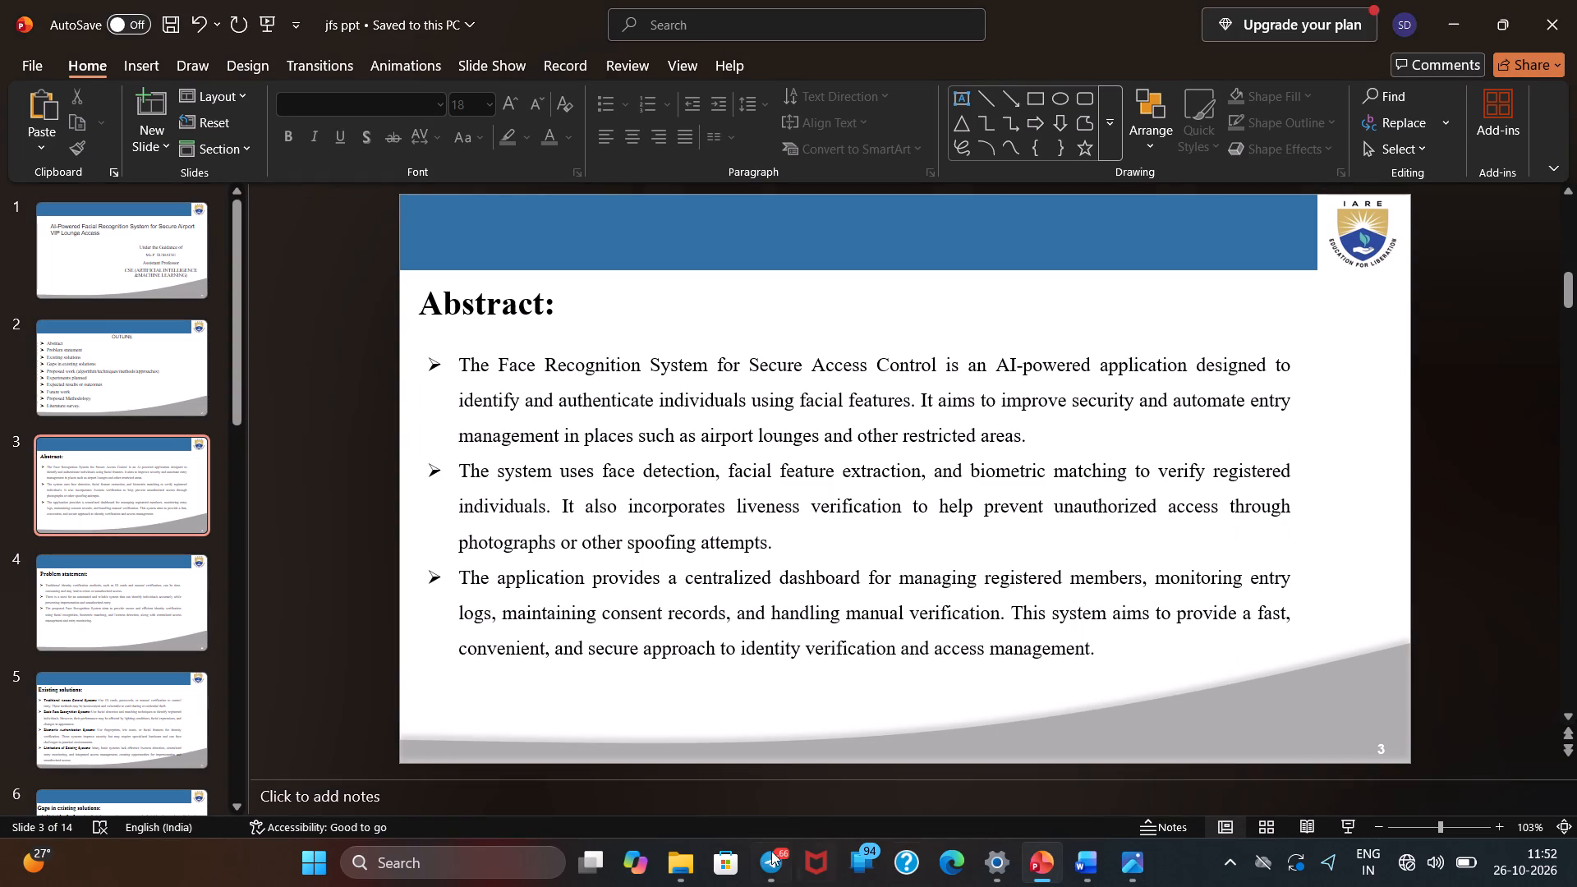
Open the Live Verification Console screenshot from the File Explorer Gallery, examine it, and minimize it.
click(683, 864)
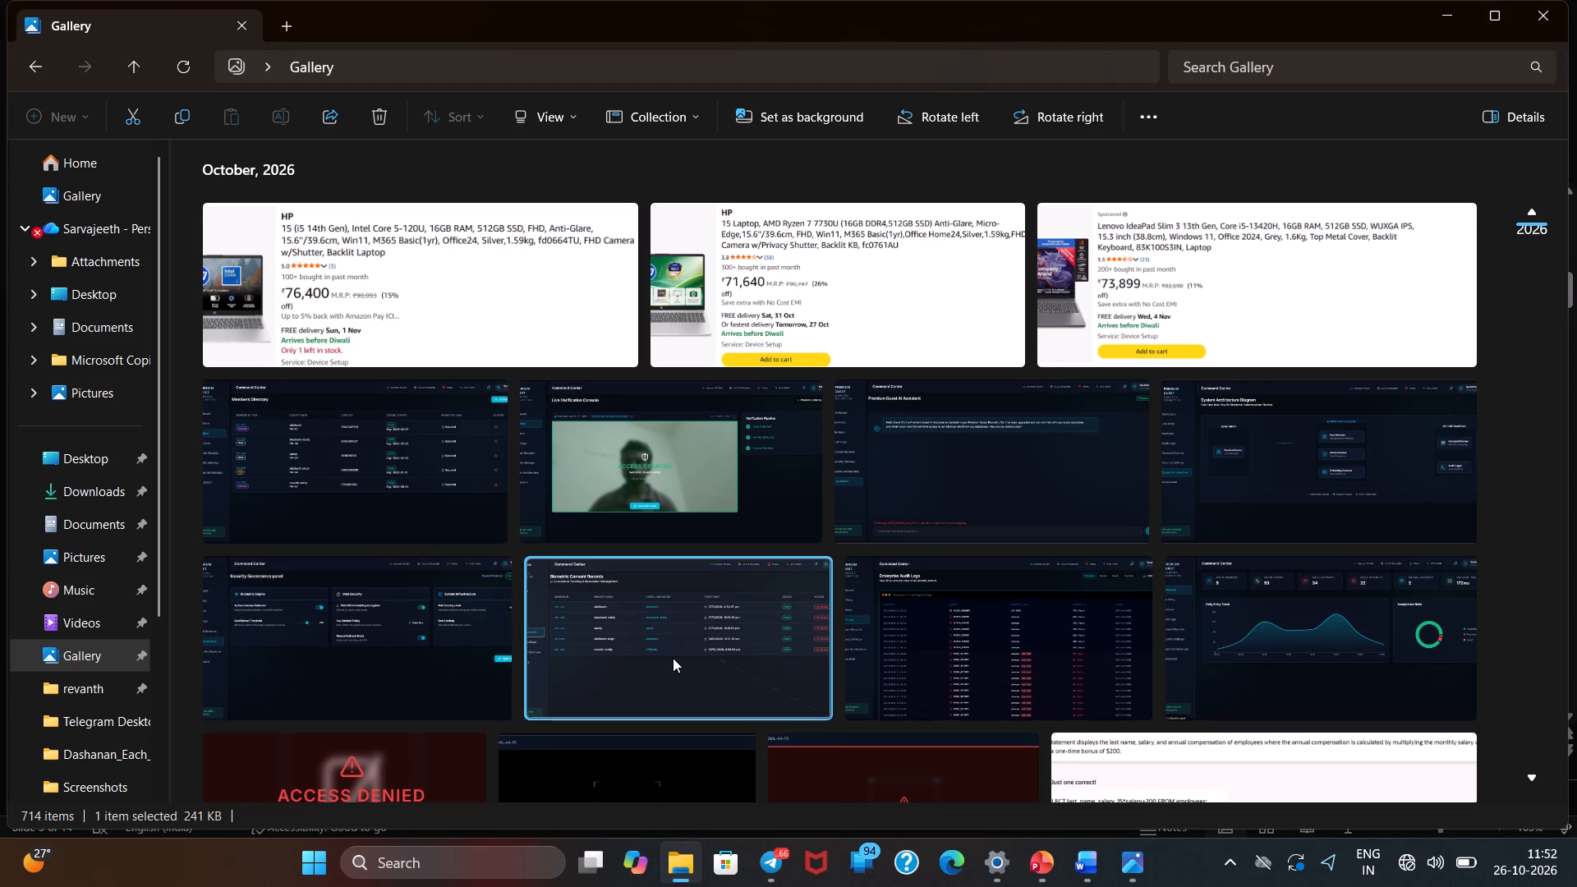
scroll(673, 658, down, 1)
click(696, 440)
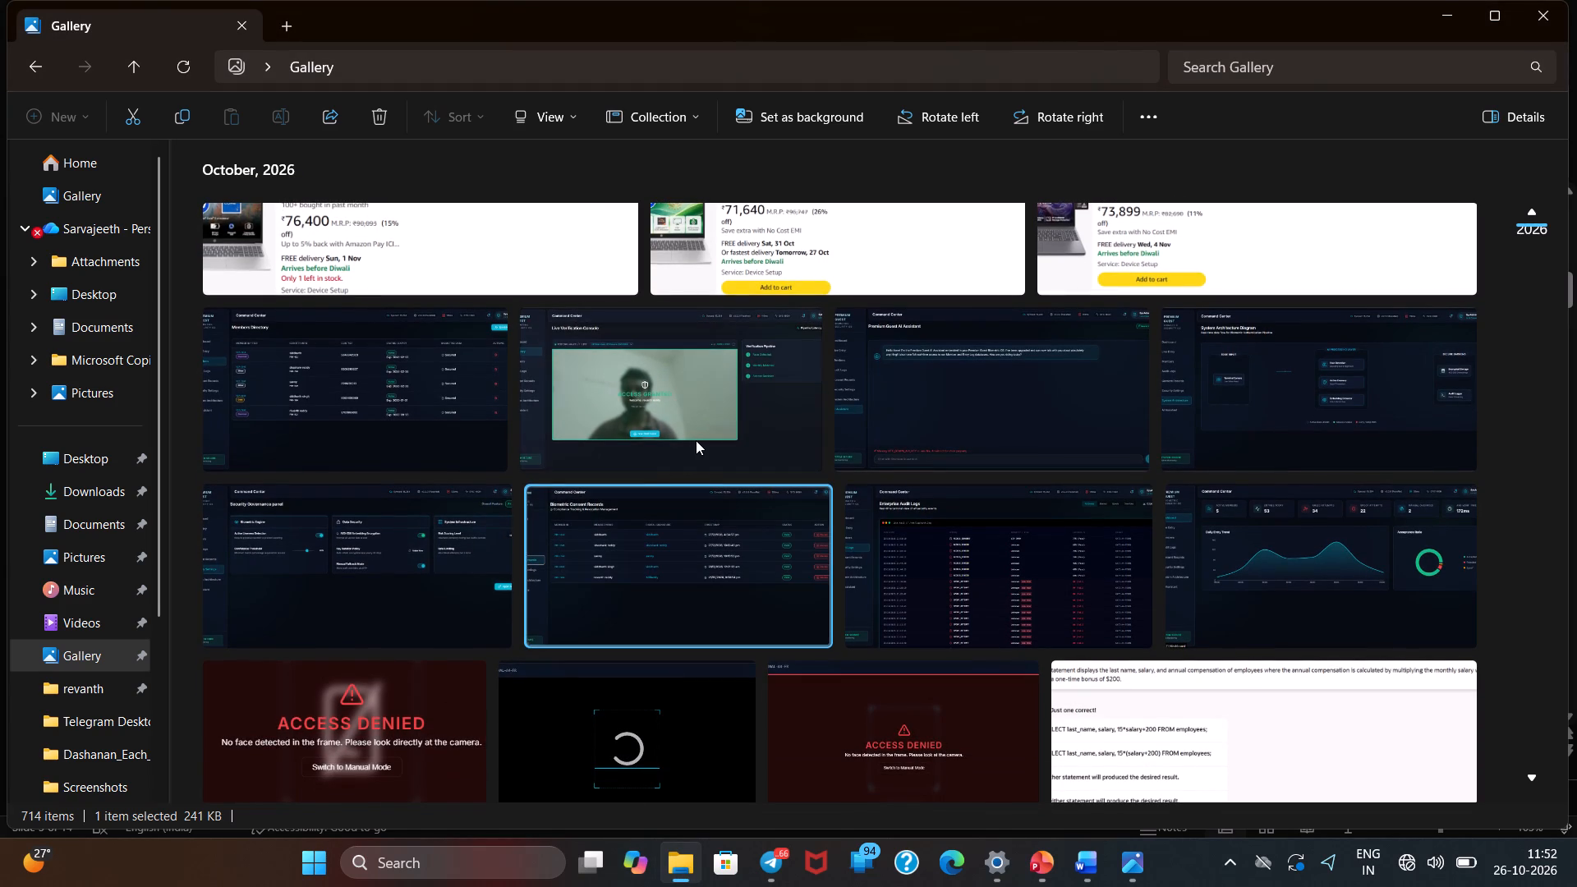
double_click(674, 432)
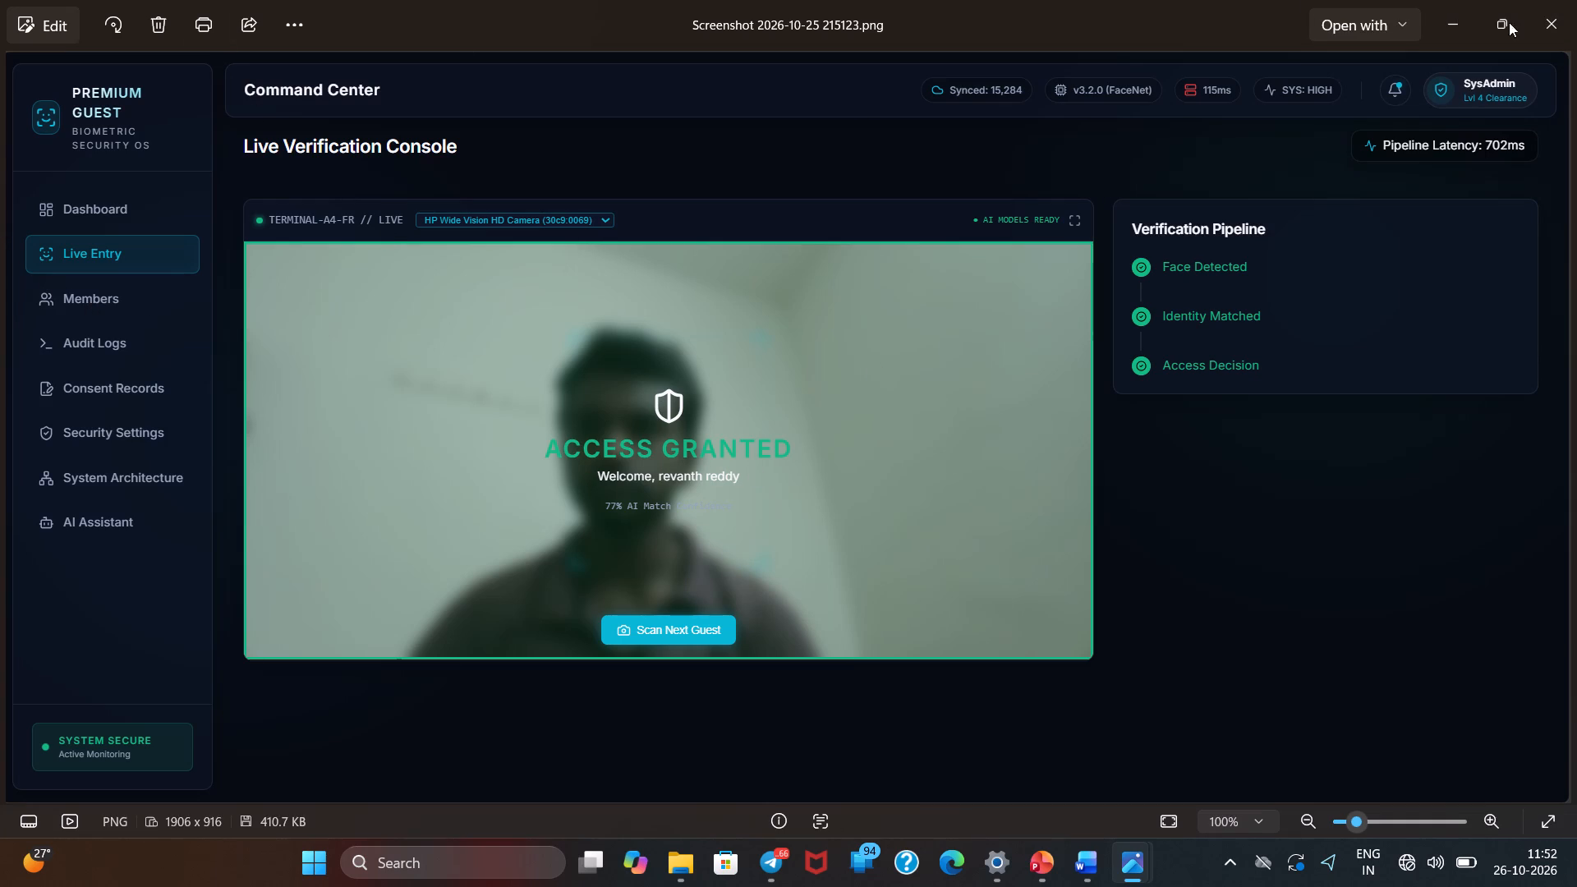
scroll(587, 361, right, 15)
key(Left)
key(Up)
key(Down)
key(Right)
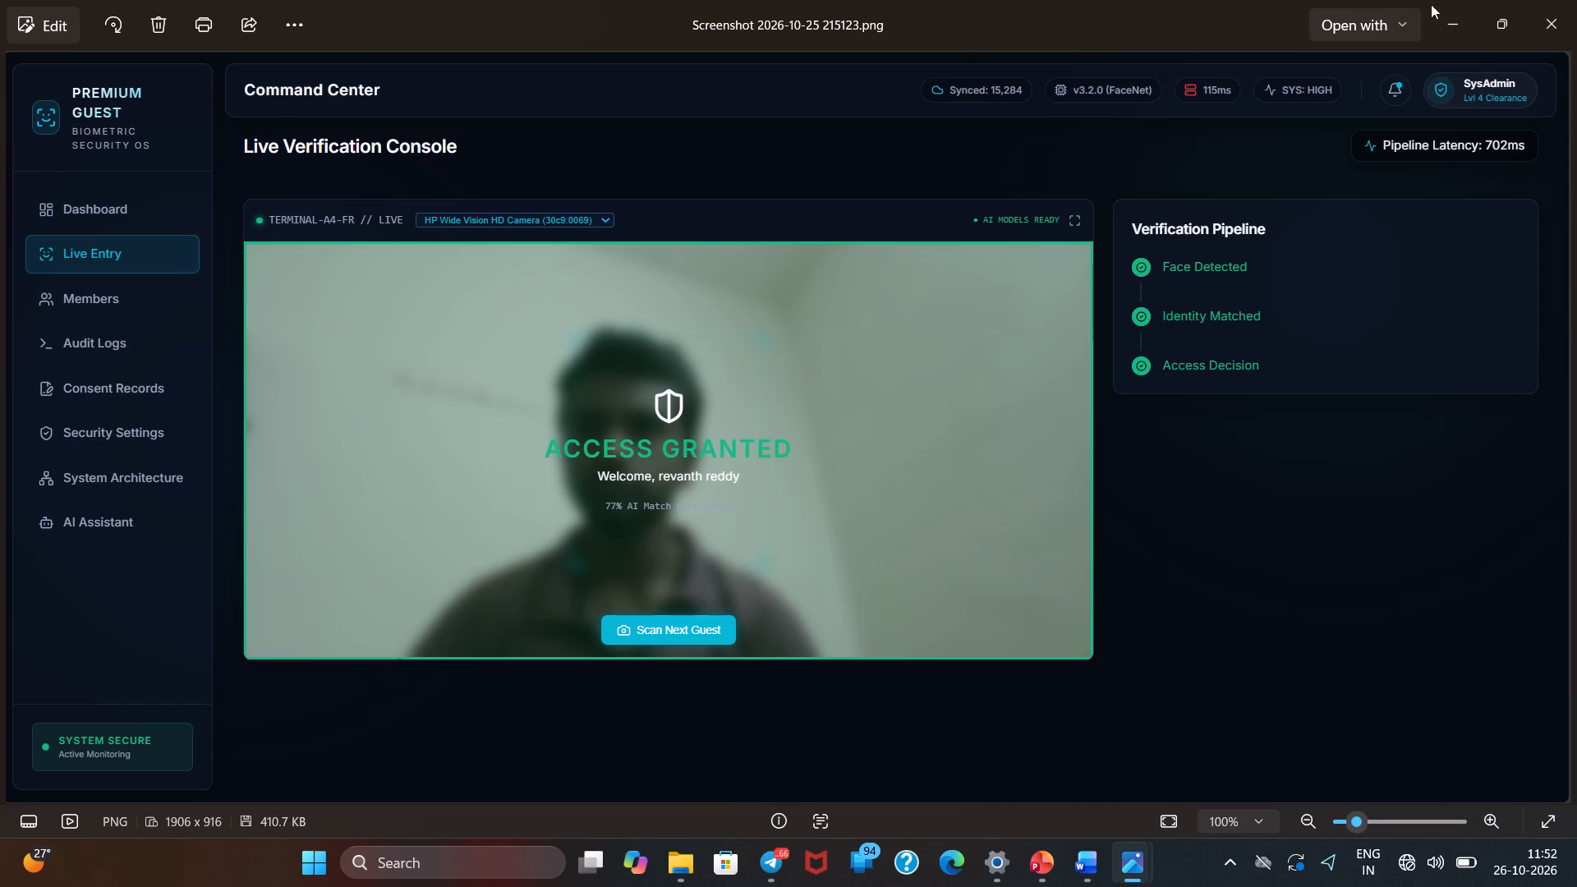
click(1449, 11)
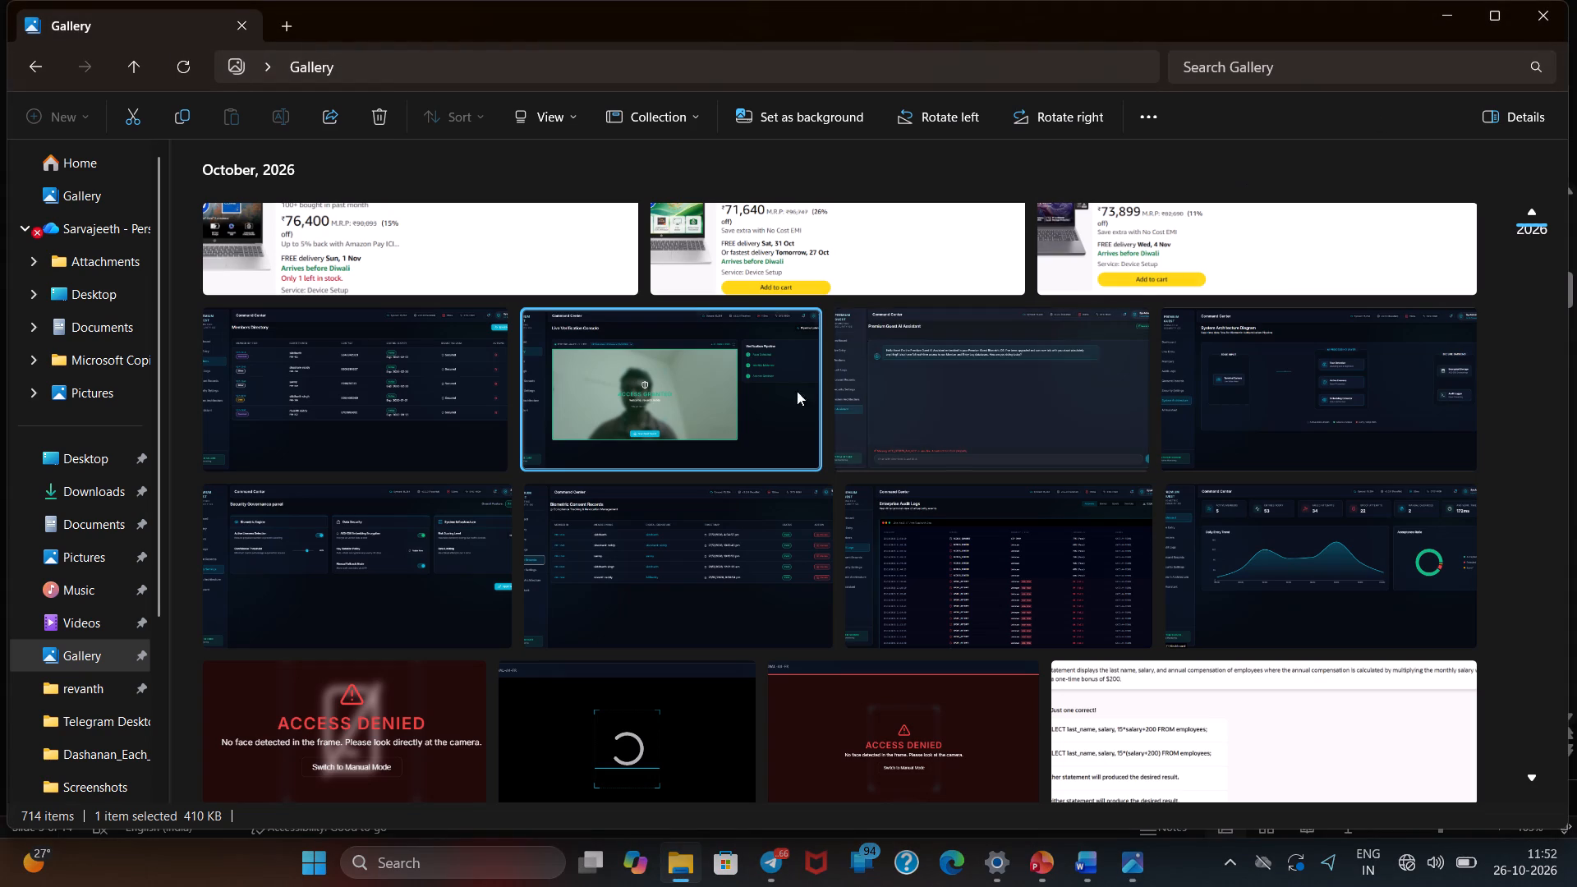
View the Members Directory and Enterprise Audit Logs screenshots from the Gallery, minimizing each one.
click(420, 394)
double_click(420, 394)
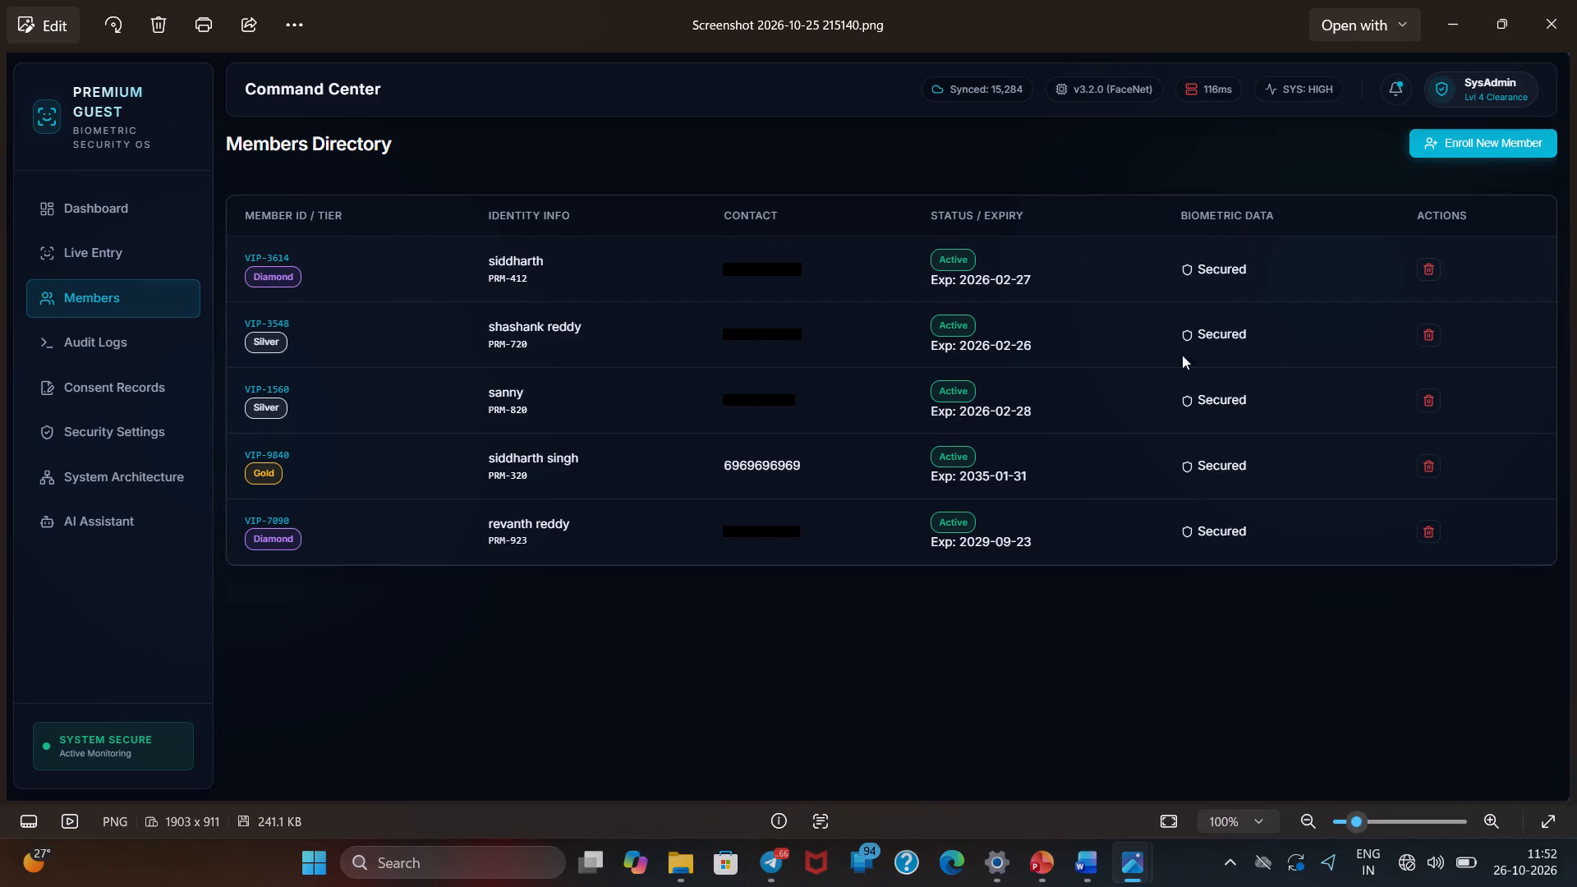
click(1452, 21)
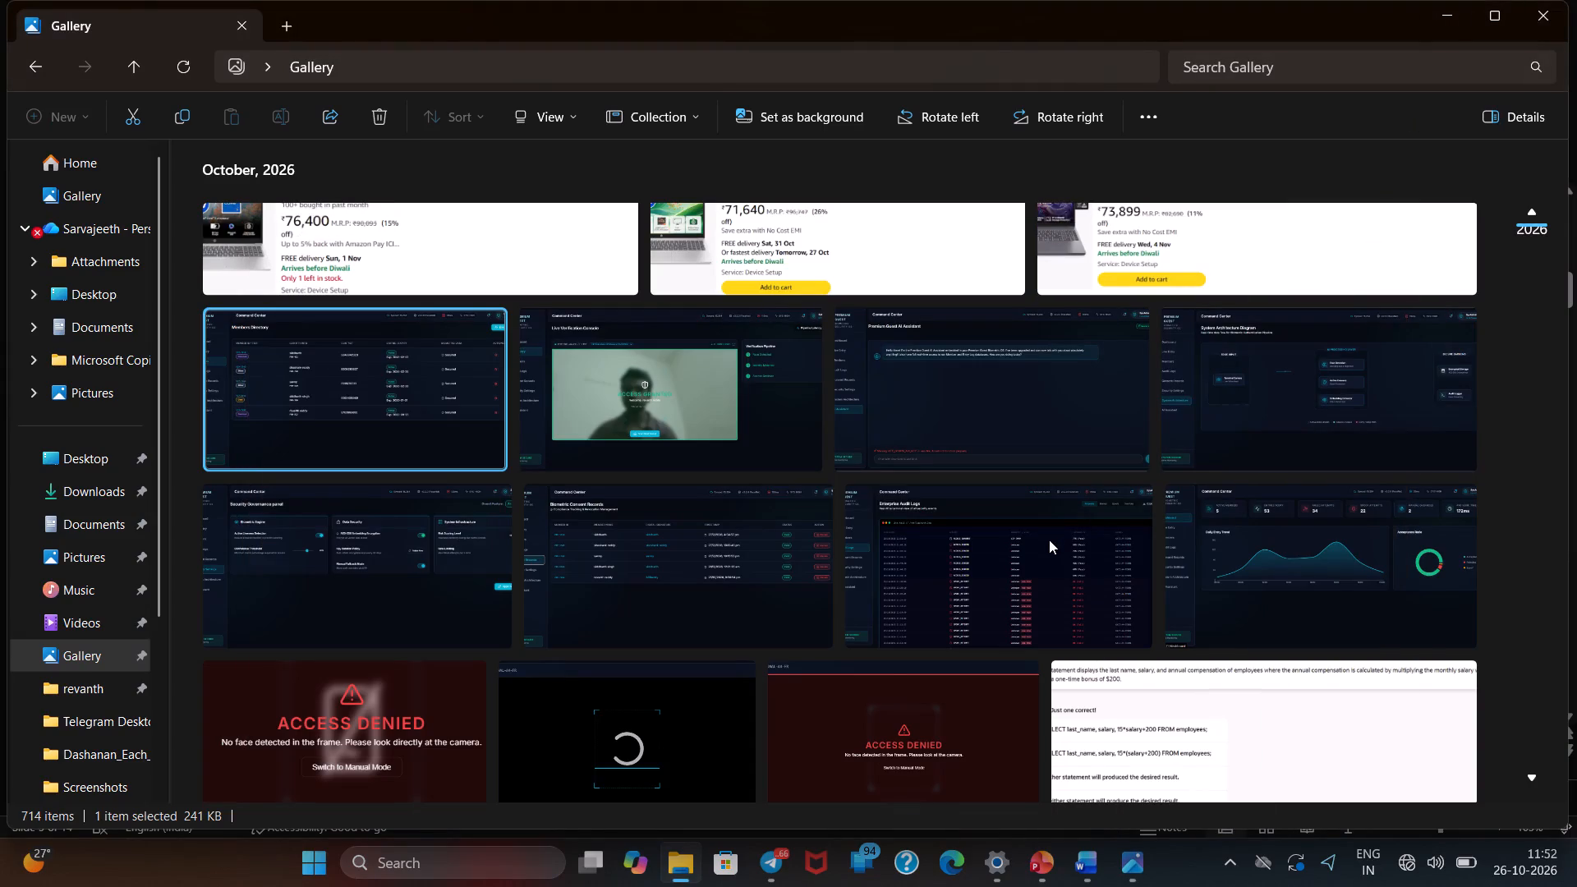
click(1049, 540)
double_click(1016, 561)
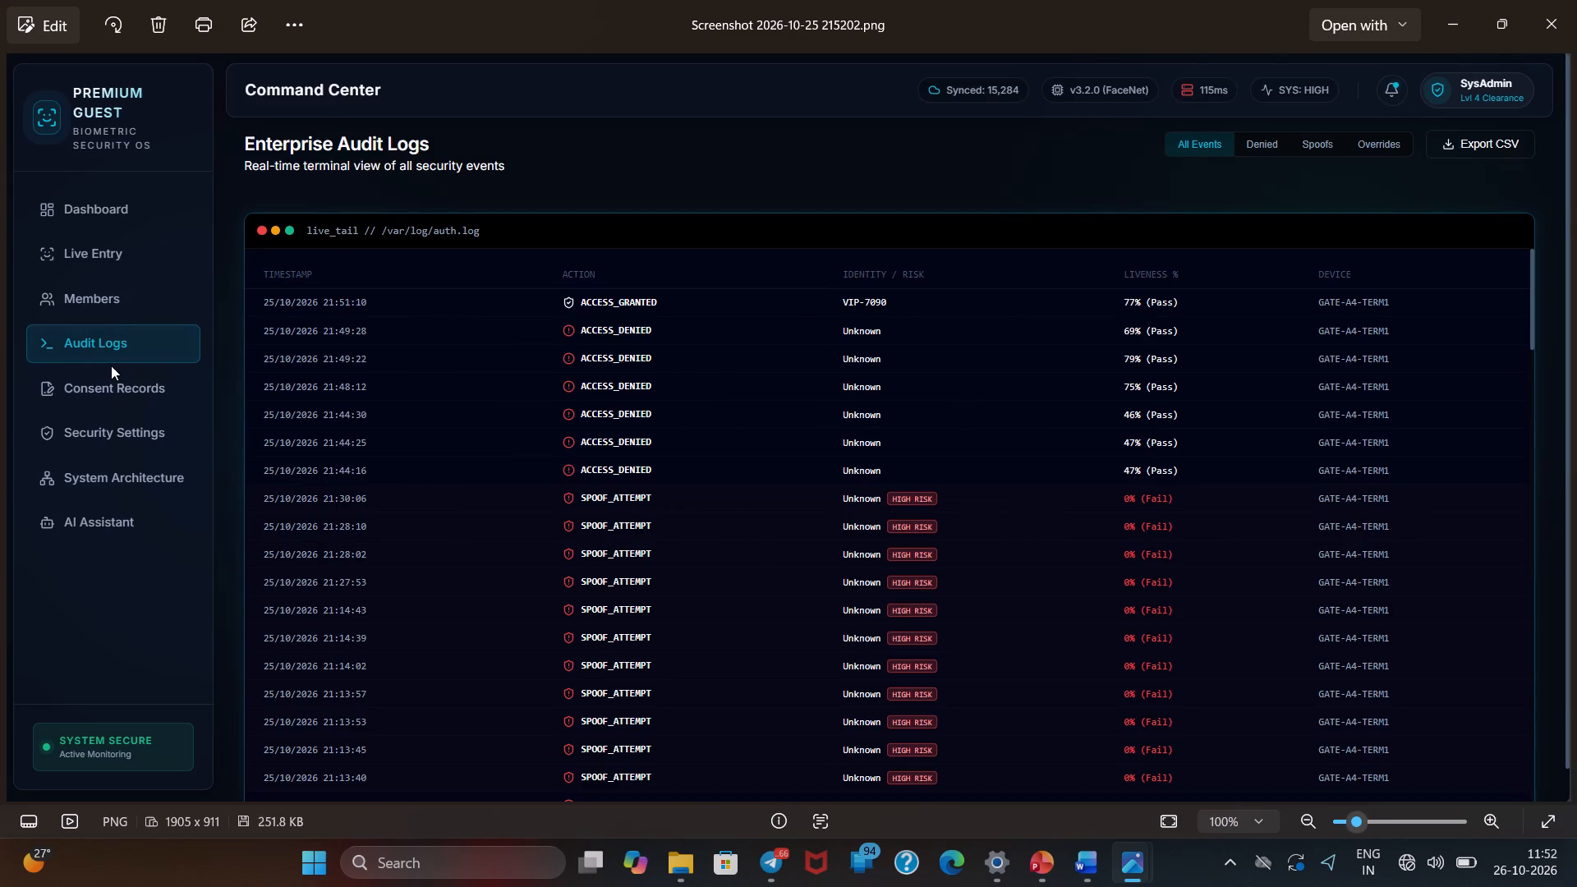
click(1441, 34)
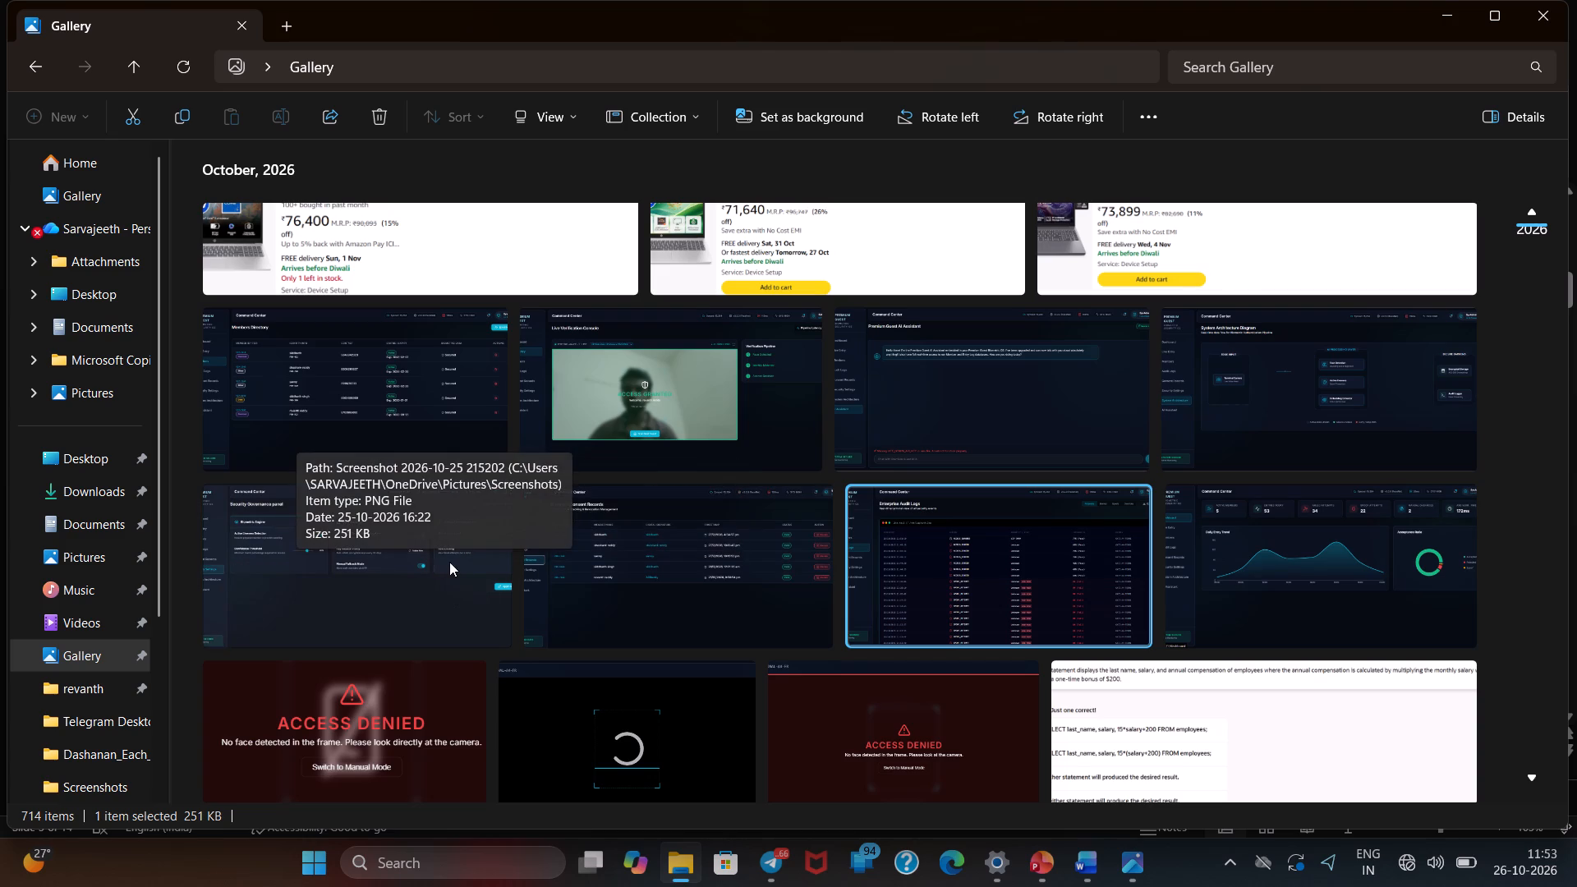
Switch back to the jfs ppt presentation and review the slides from Problem statement through Conclusion to References.
scroll(428, 573, right, 3)
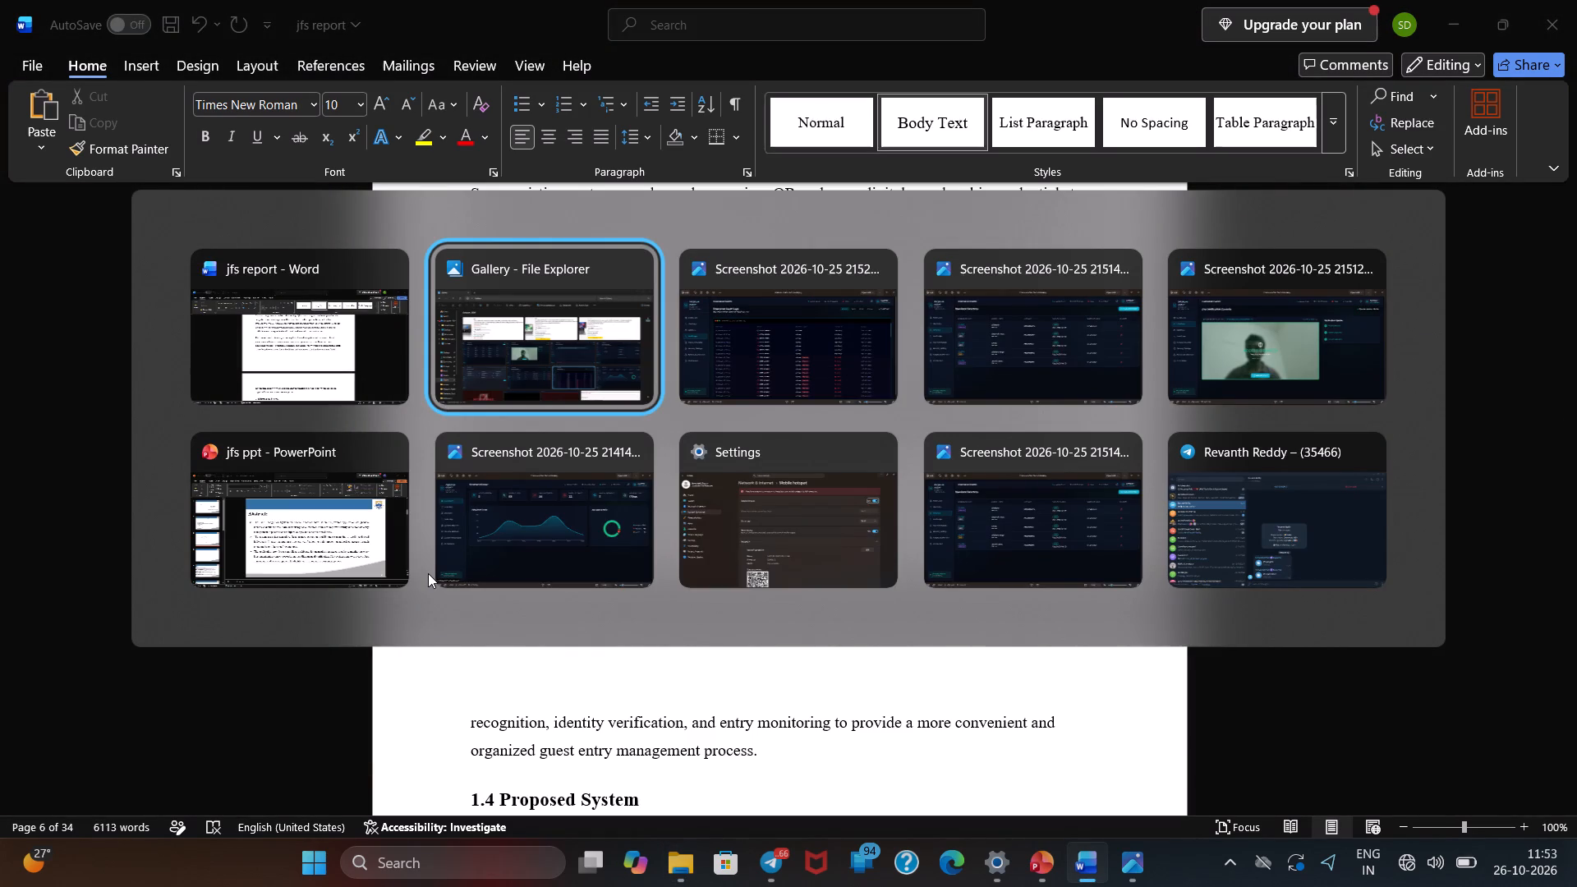
key(Down)
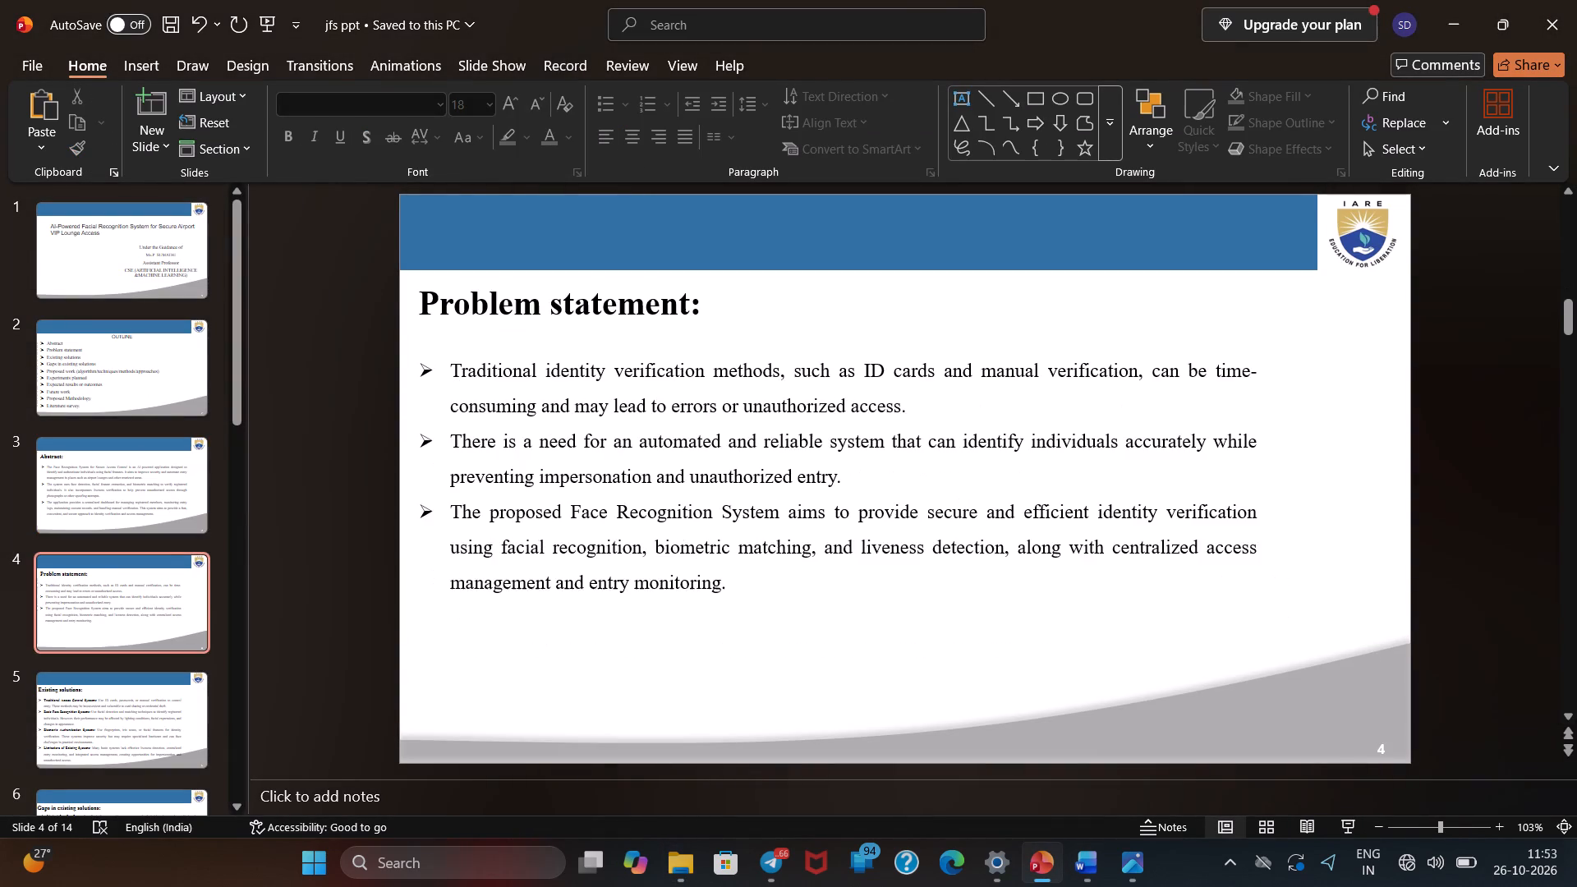
key(Down)
key(Down)
key(Down)
key(Down)
key(Up)
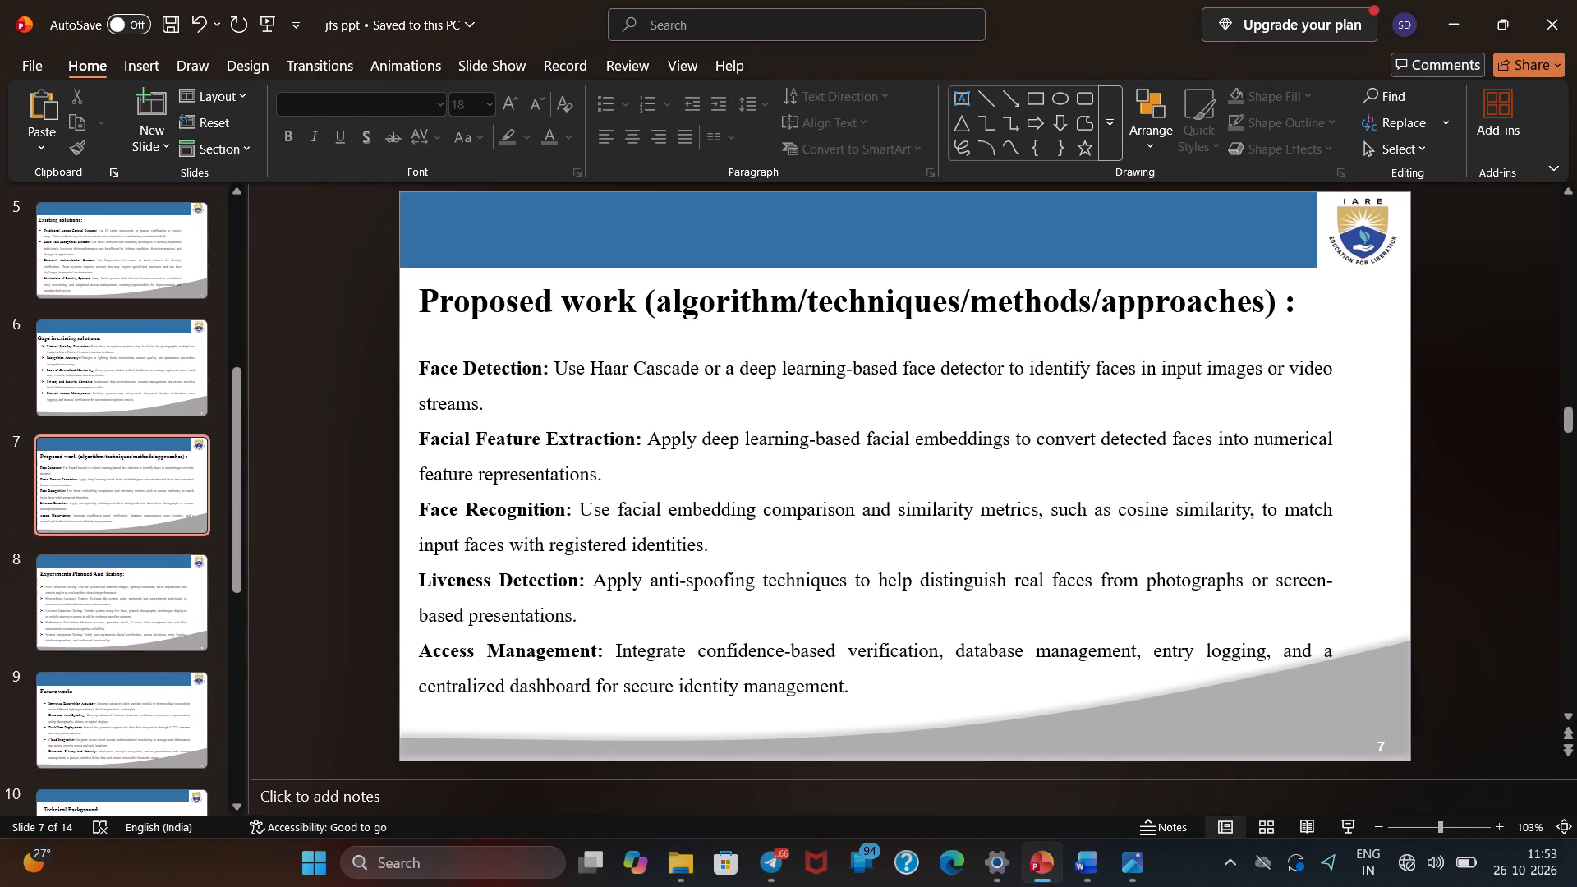
key(Down)
key(Down)
key(Down)
key(Up)
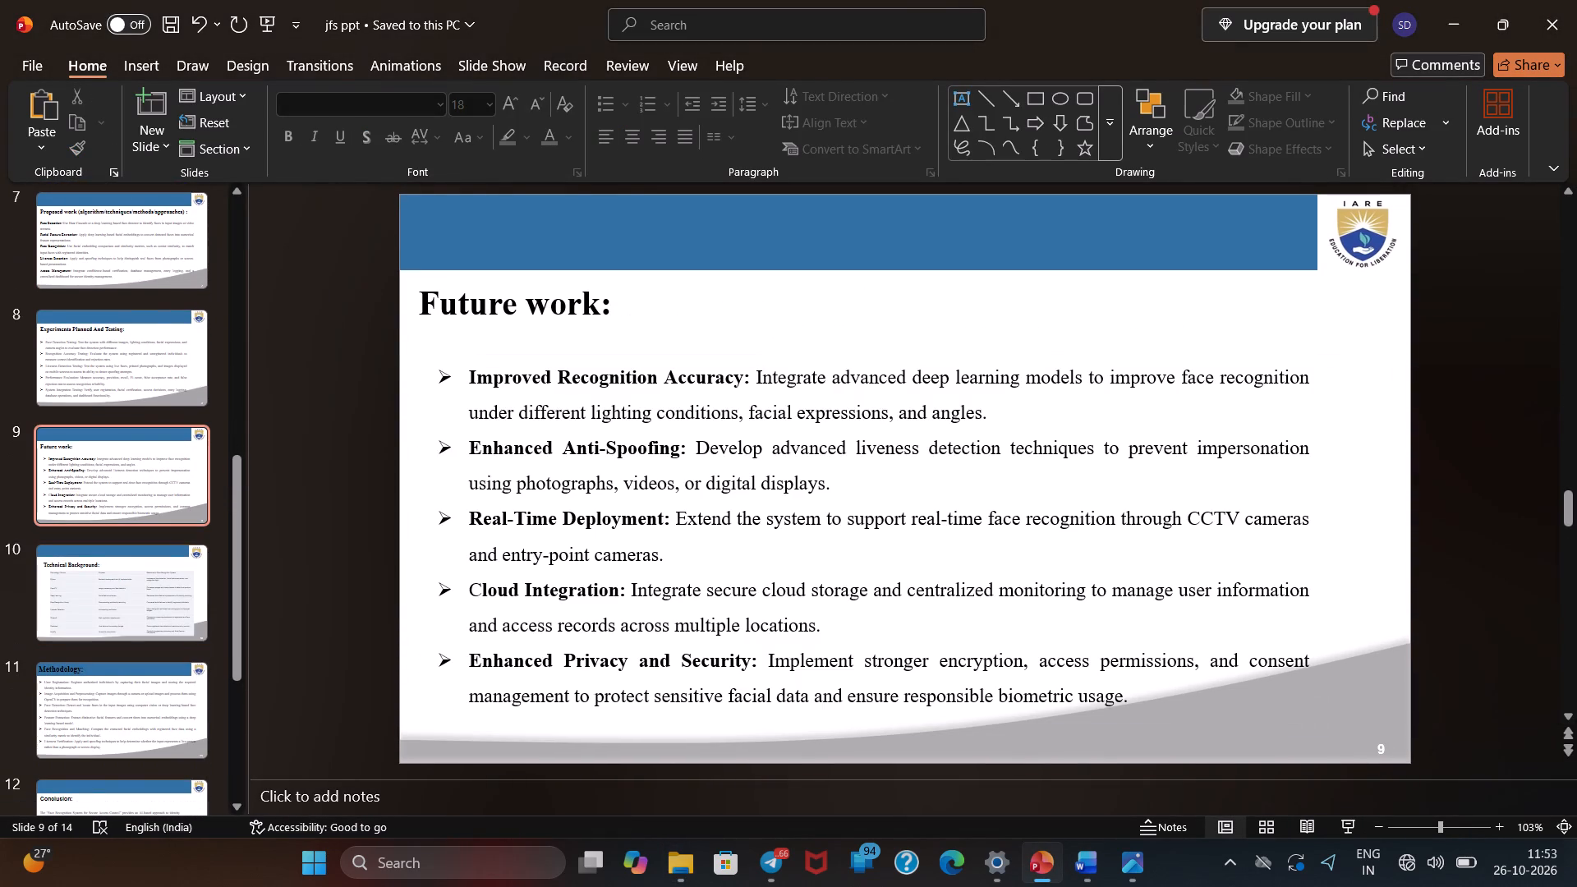
key(Down)
key(Down)
key(Down)
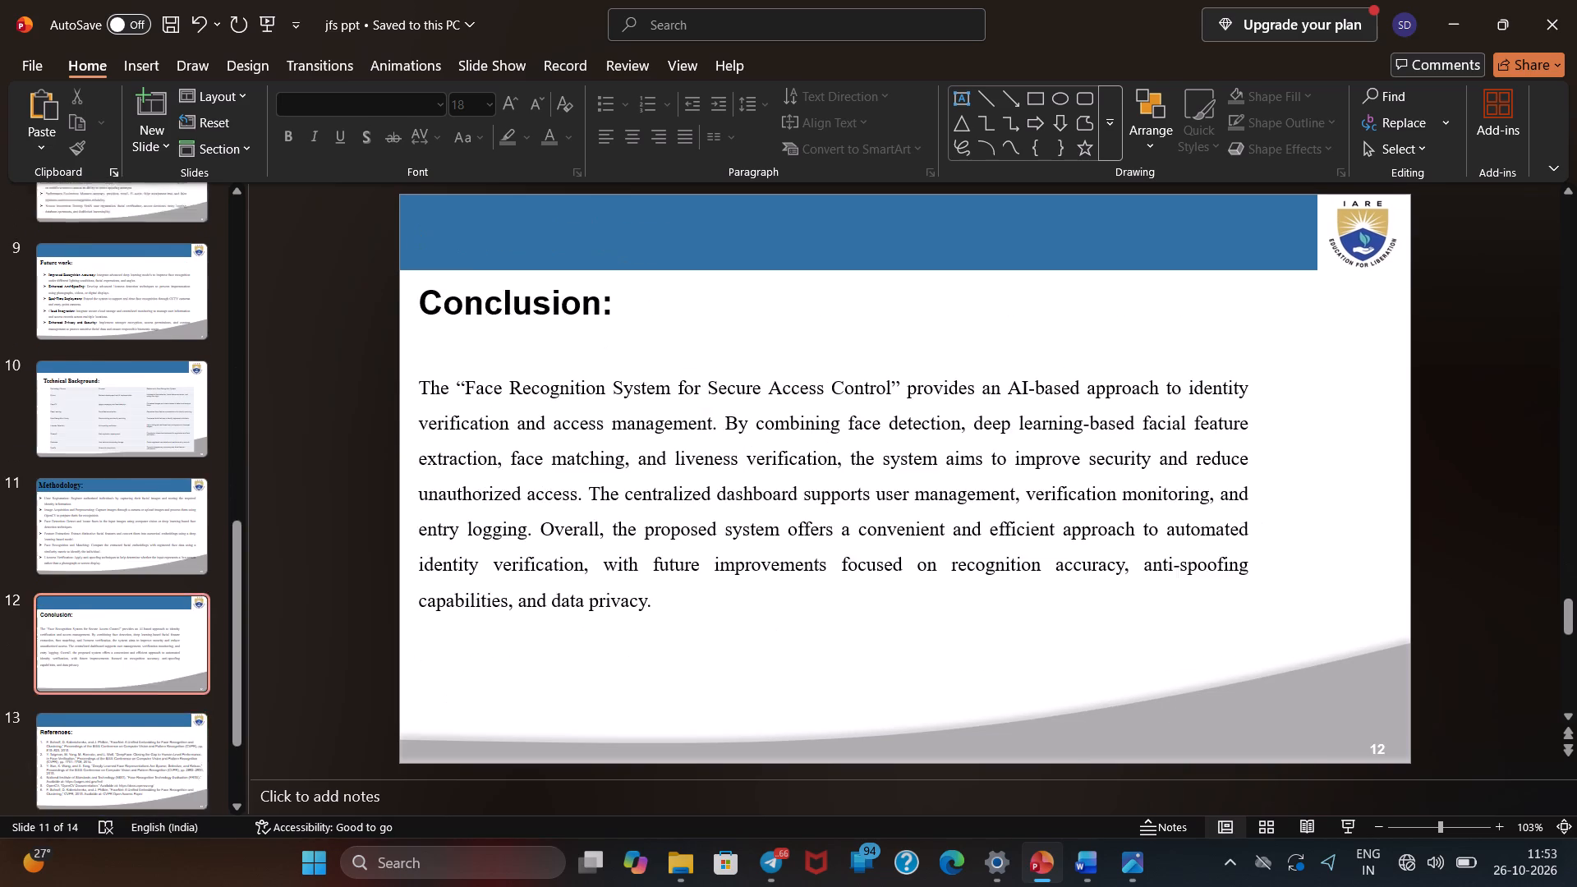
key(Down)
Go back from the References slide to the Future work slide.
key(Up)
key(Up)
key(Up)
key(Up)
key(Up)
key(Down)
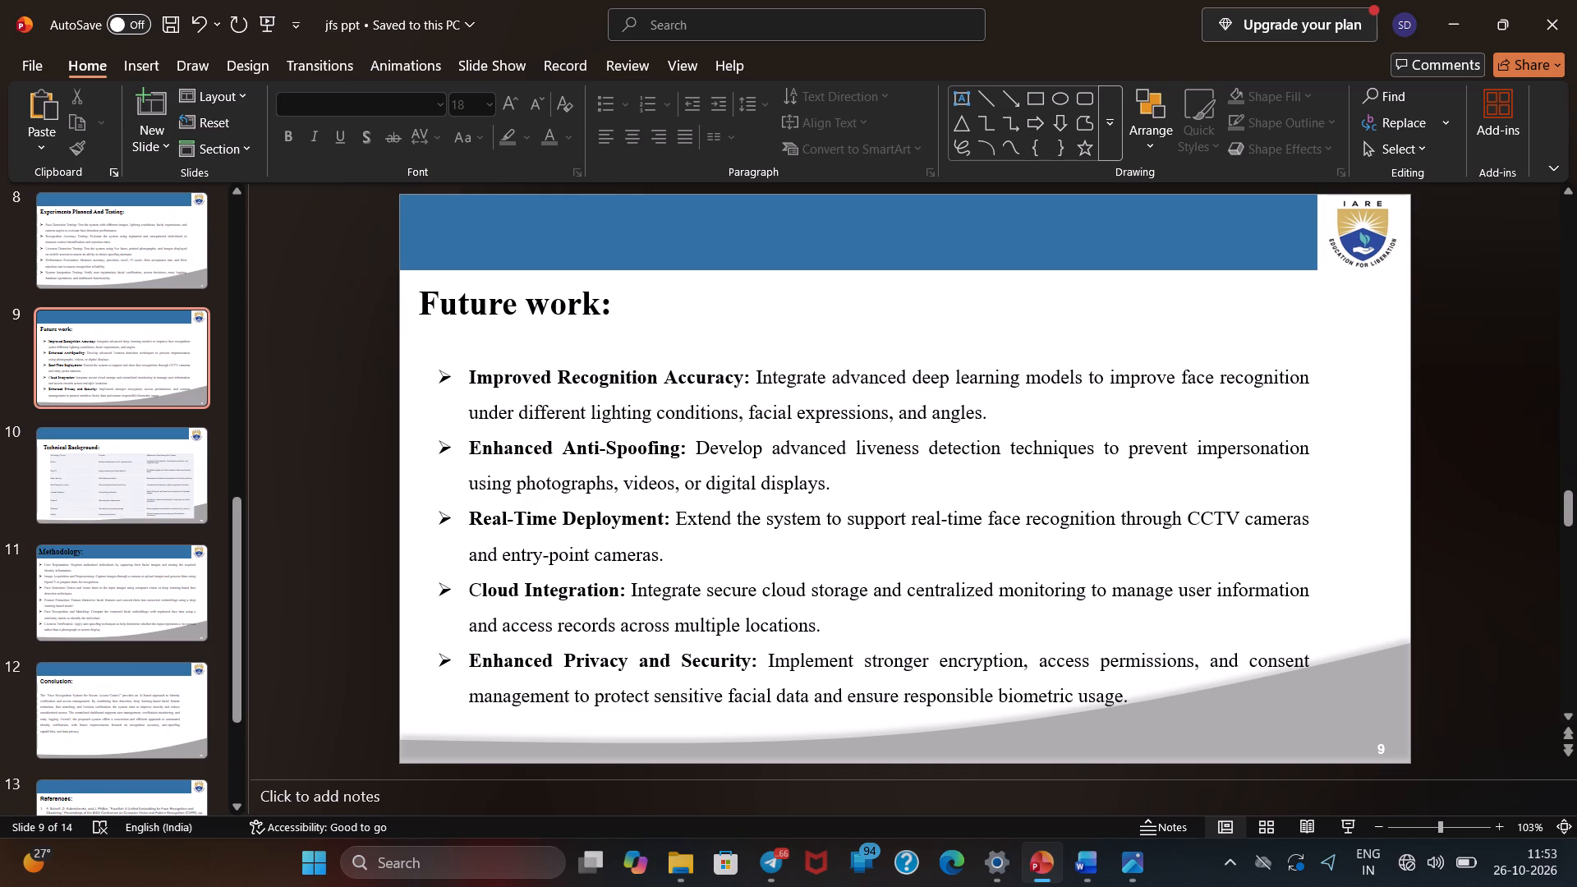
Inspect the Cloud Integration and Enhanced Privacy and Security bullets on the Future work slide.
double_click(502, 584)
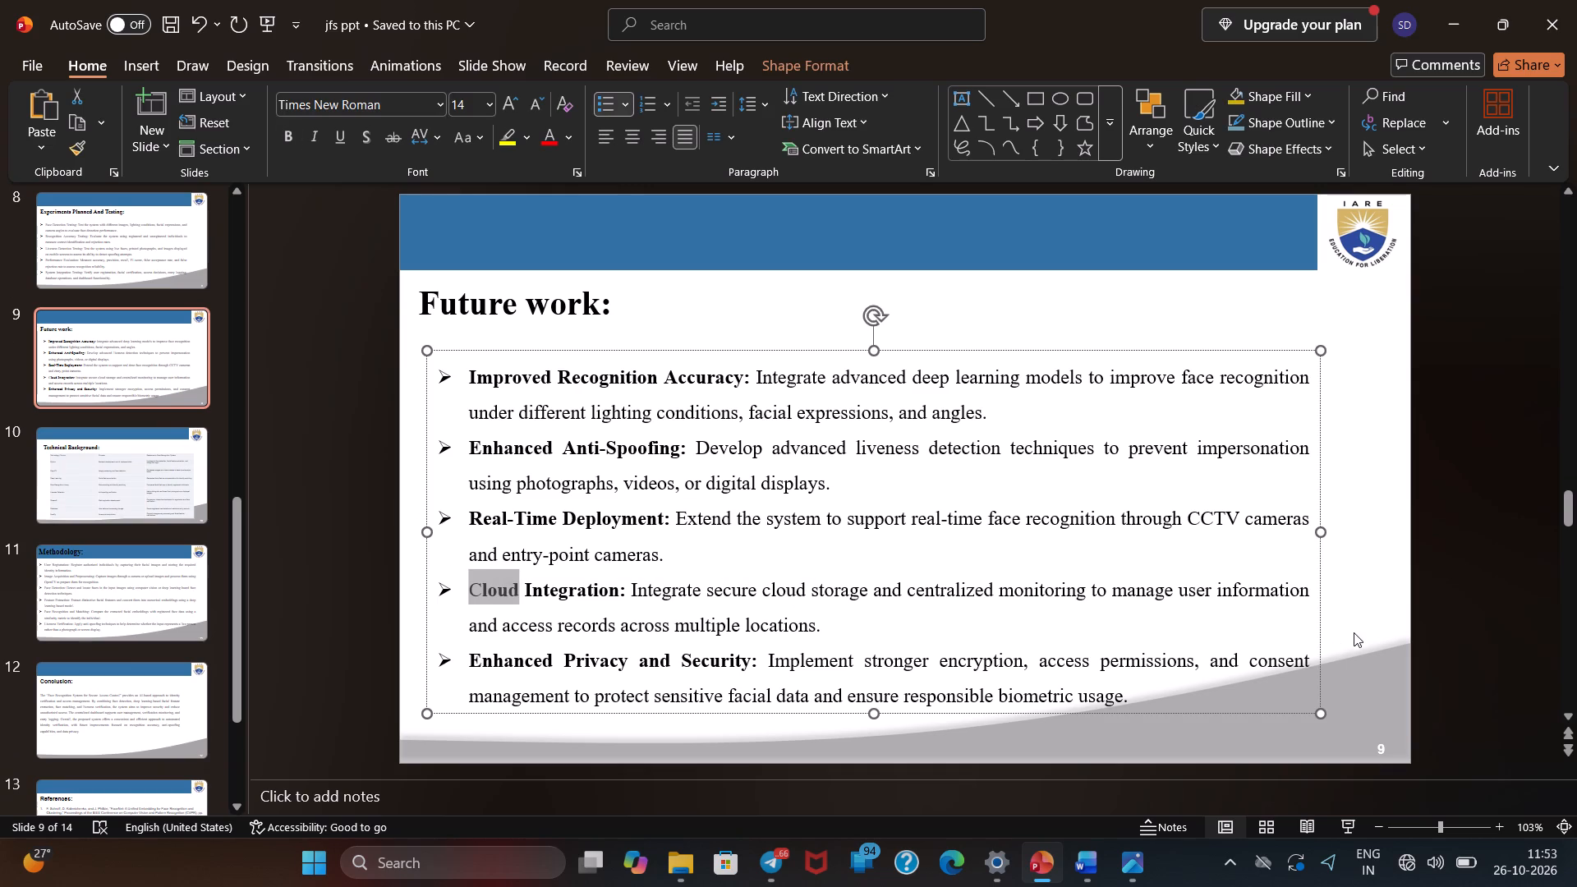
click(1354, 631)
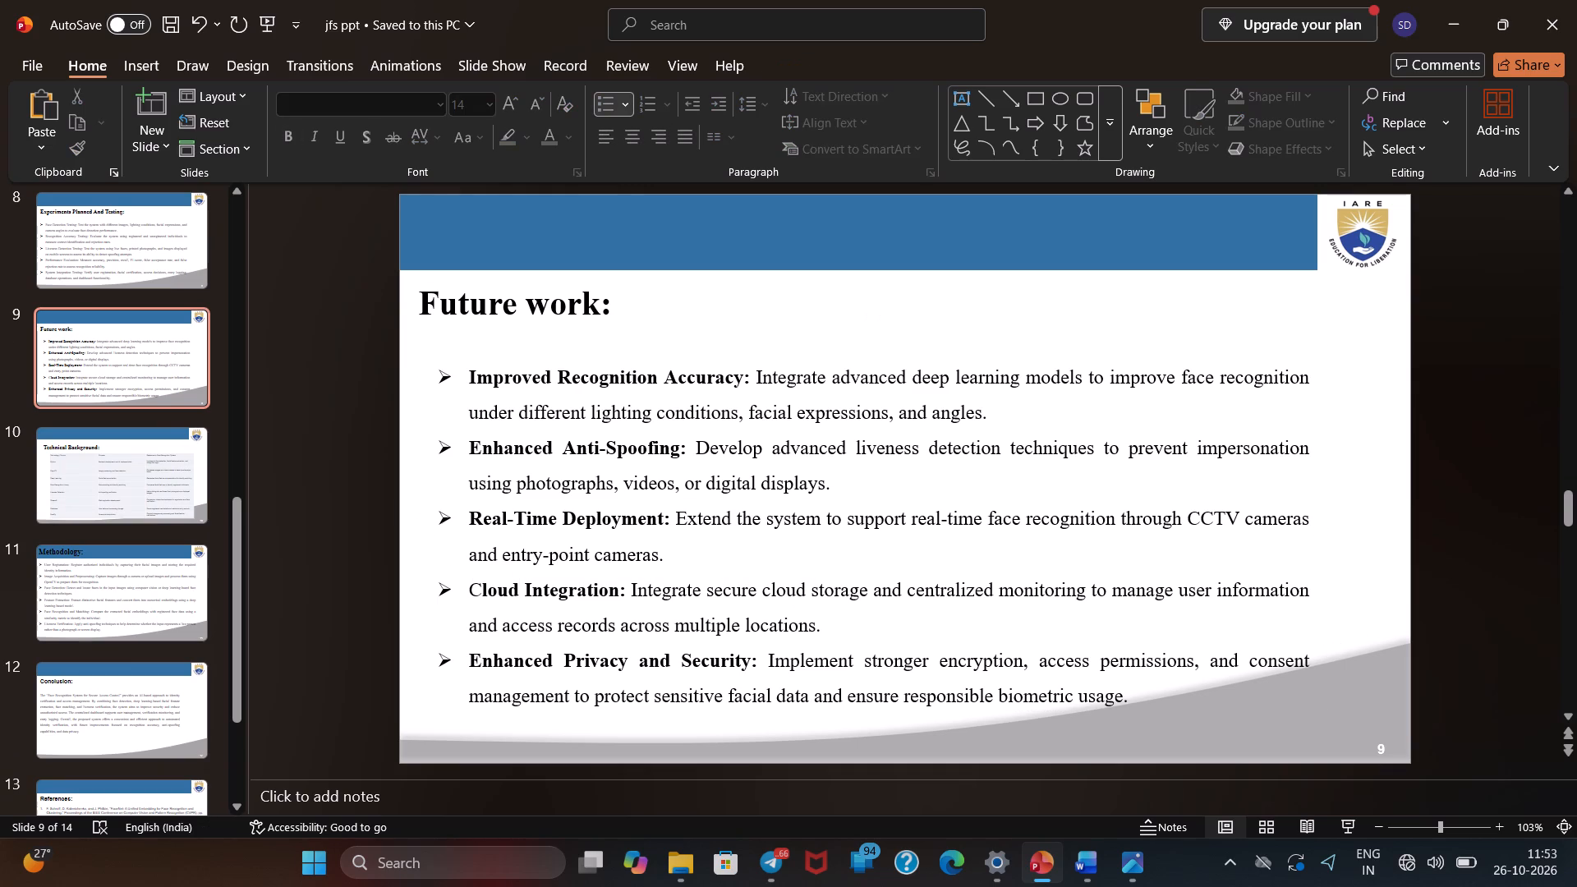
drag(567, 659, 807, 700)
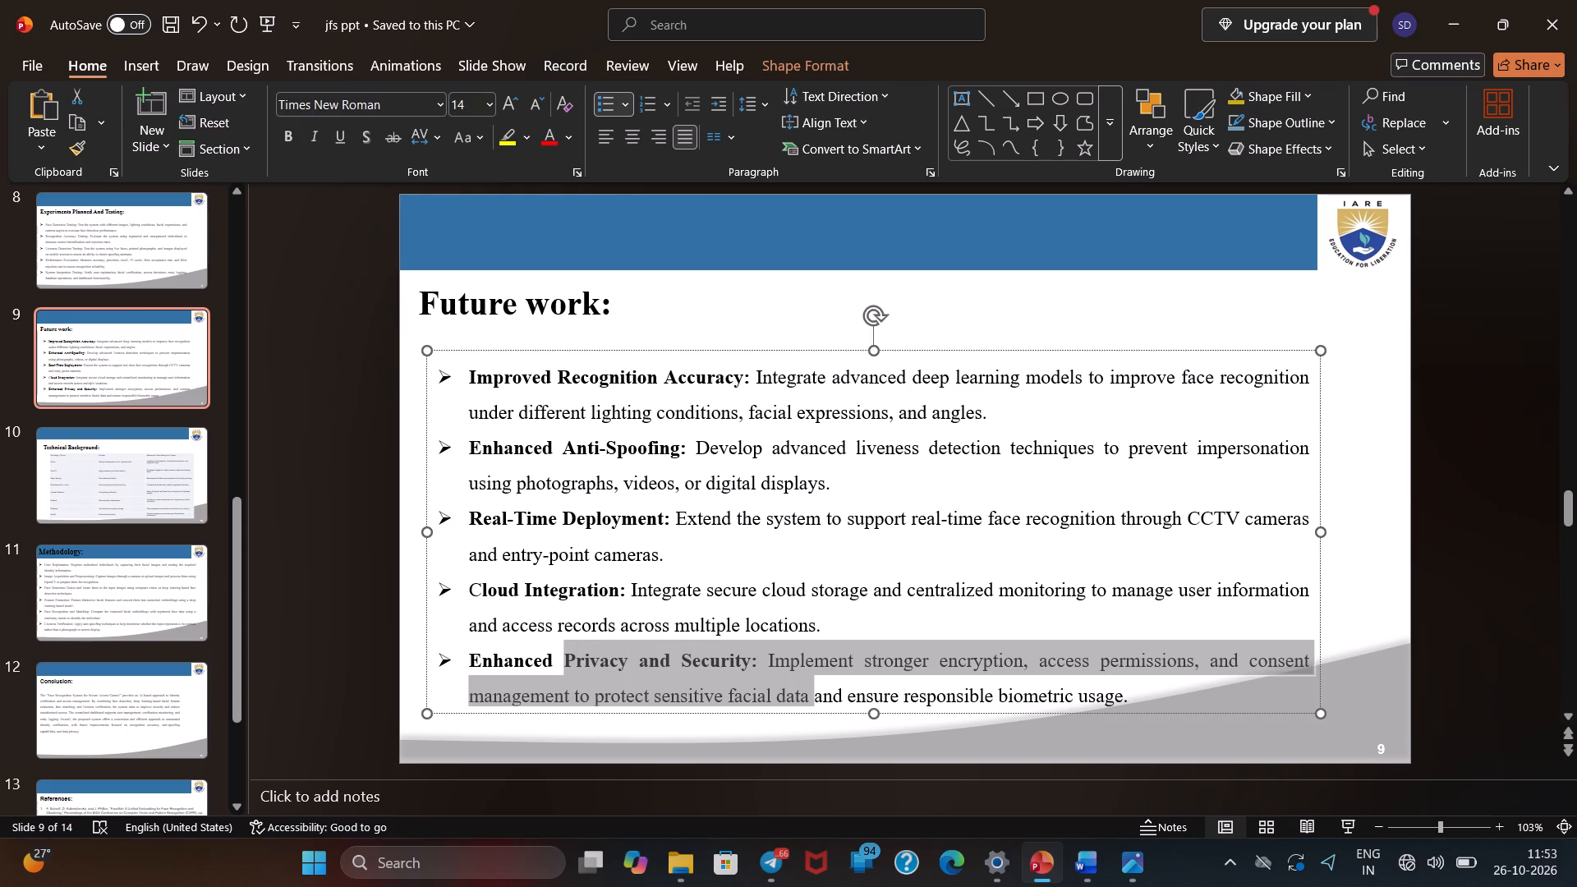
drag(807, 700, 757, 669)
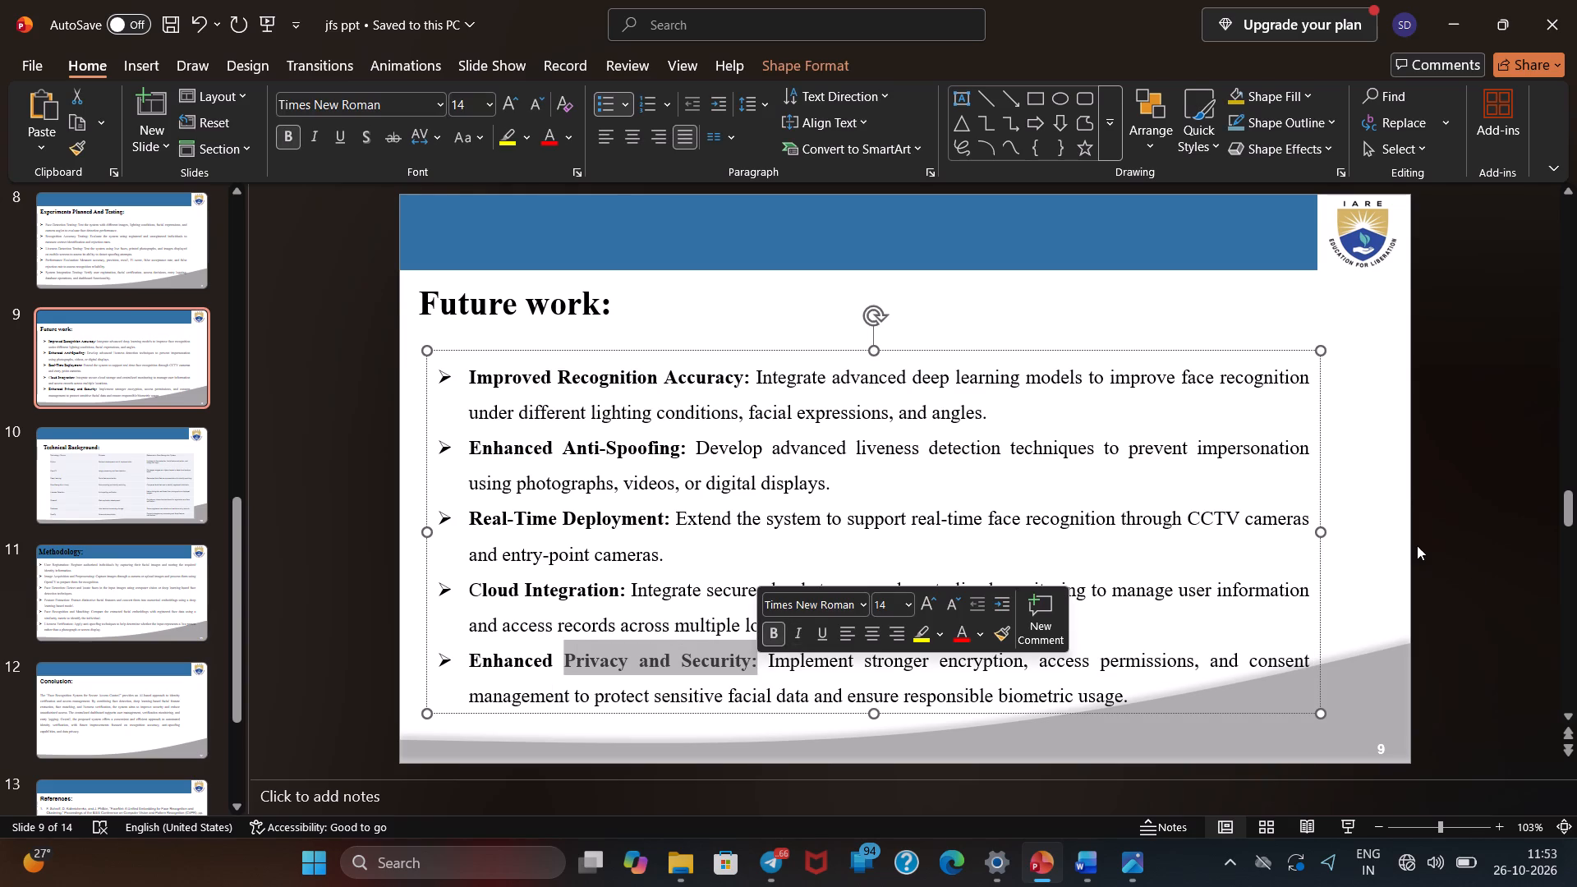
click(1416, 545)
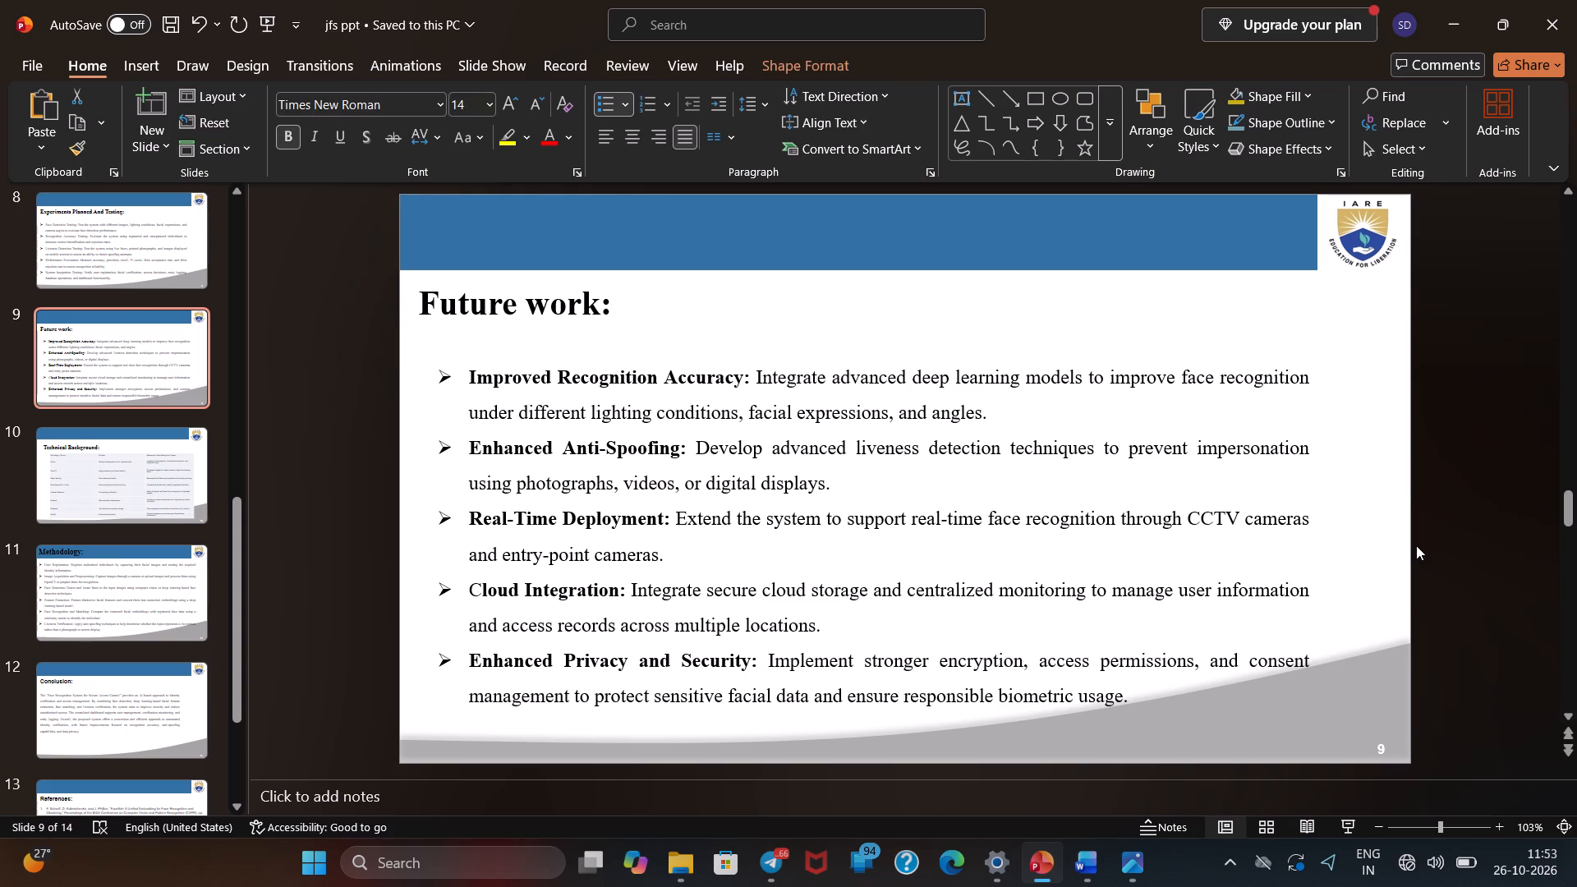
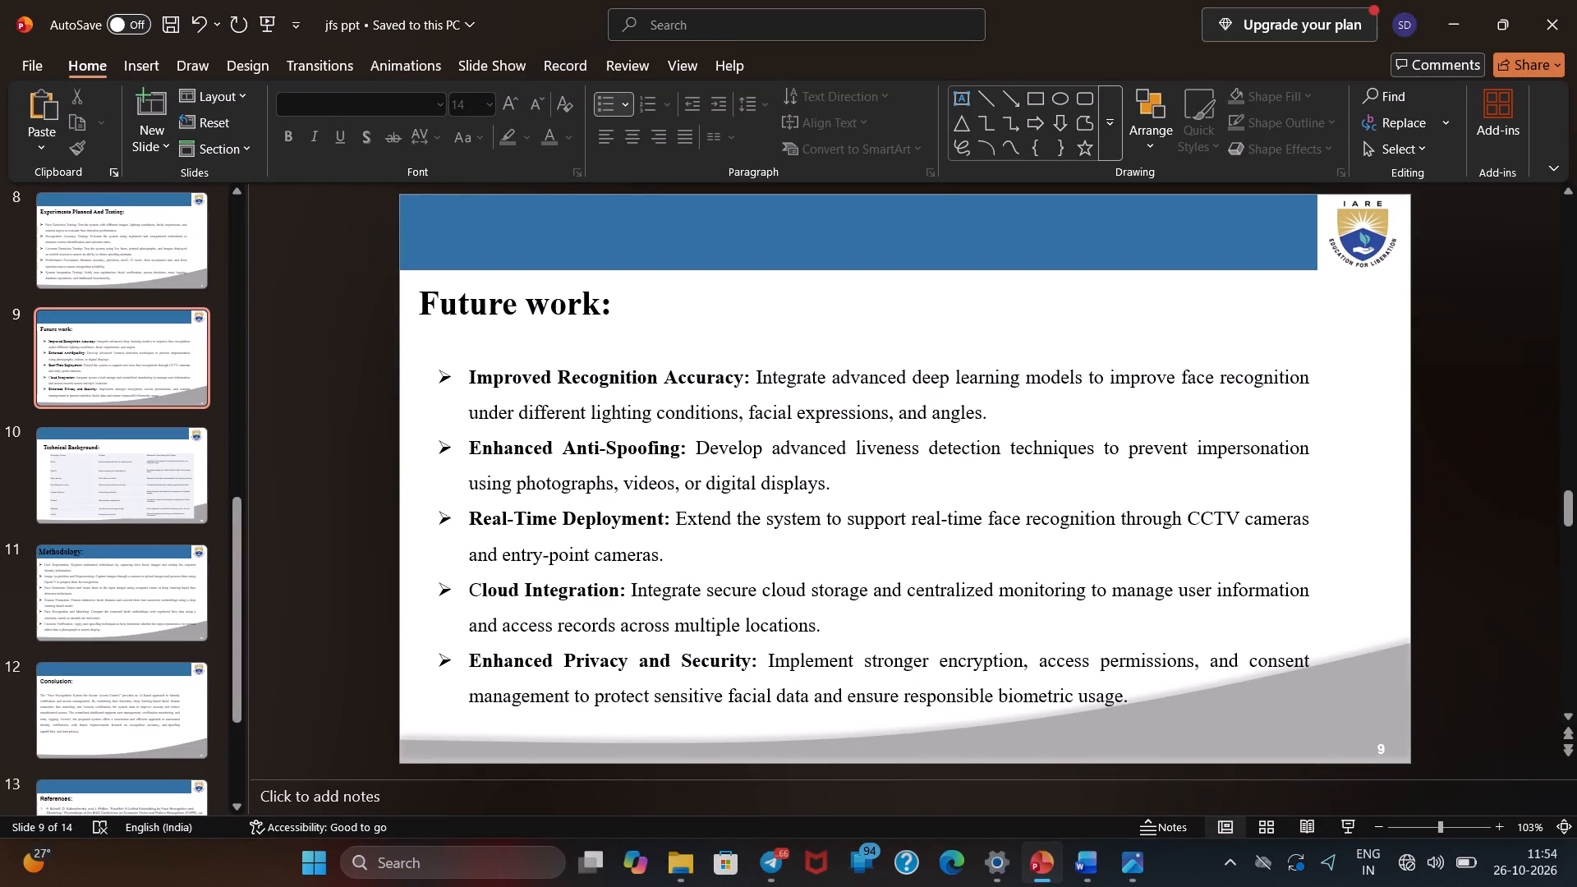
Inspect the Enhanced Anti-Spoofing bullet on the Future work slide.
drag(570, 445, 675, 456)
click(675, 456)
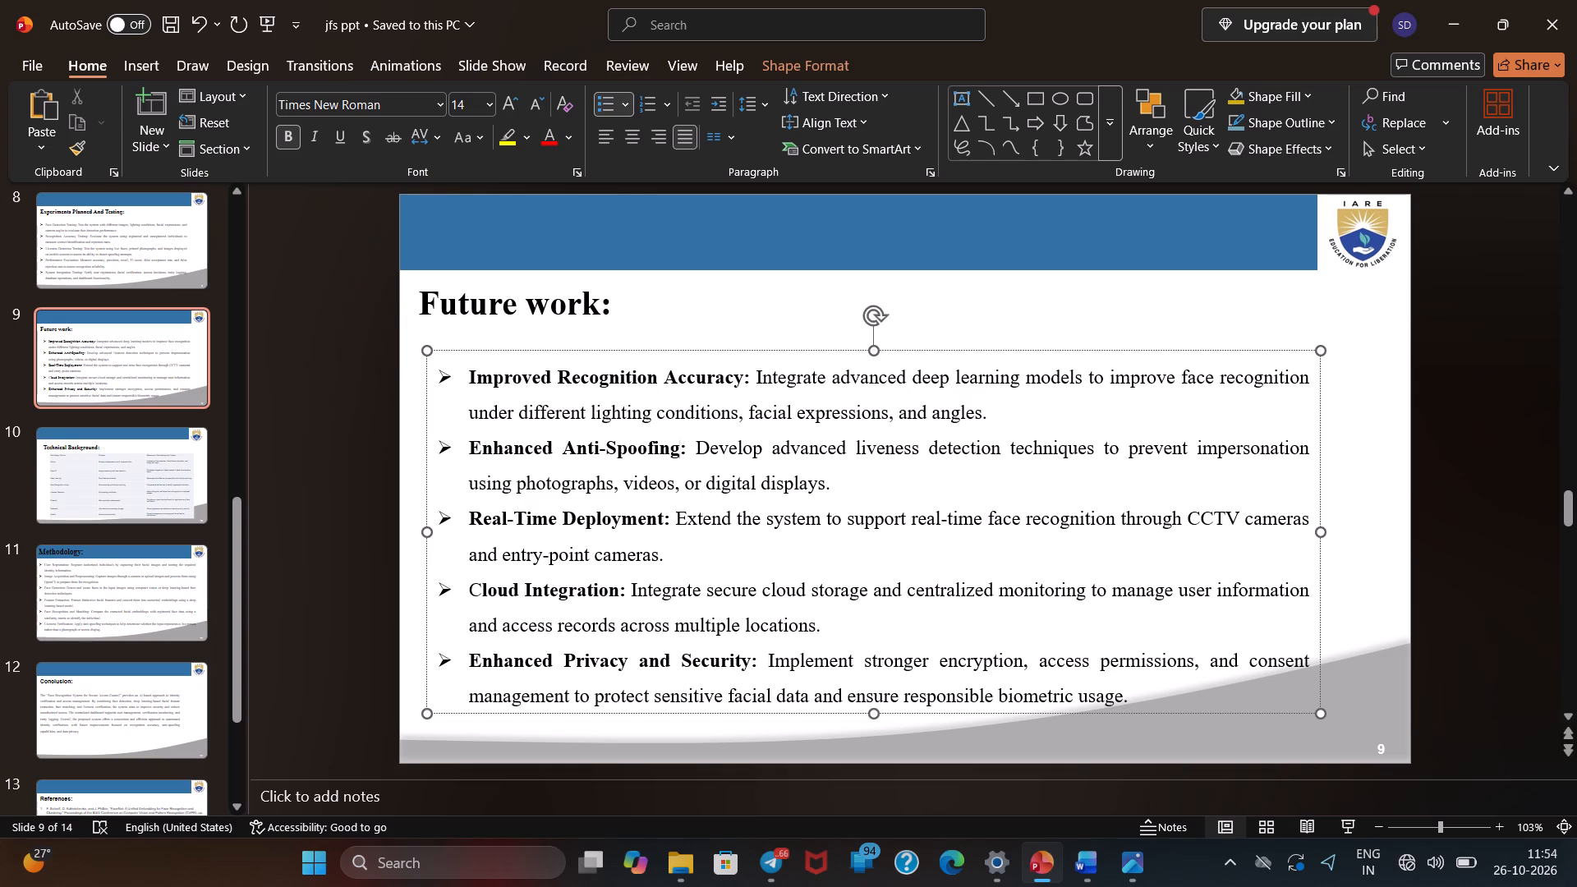
Go back to the Existing solutions slide, check the Gaps in existing solutions slide after it, and return to Existing solutions.
scroll(89, 356, up, 1)
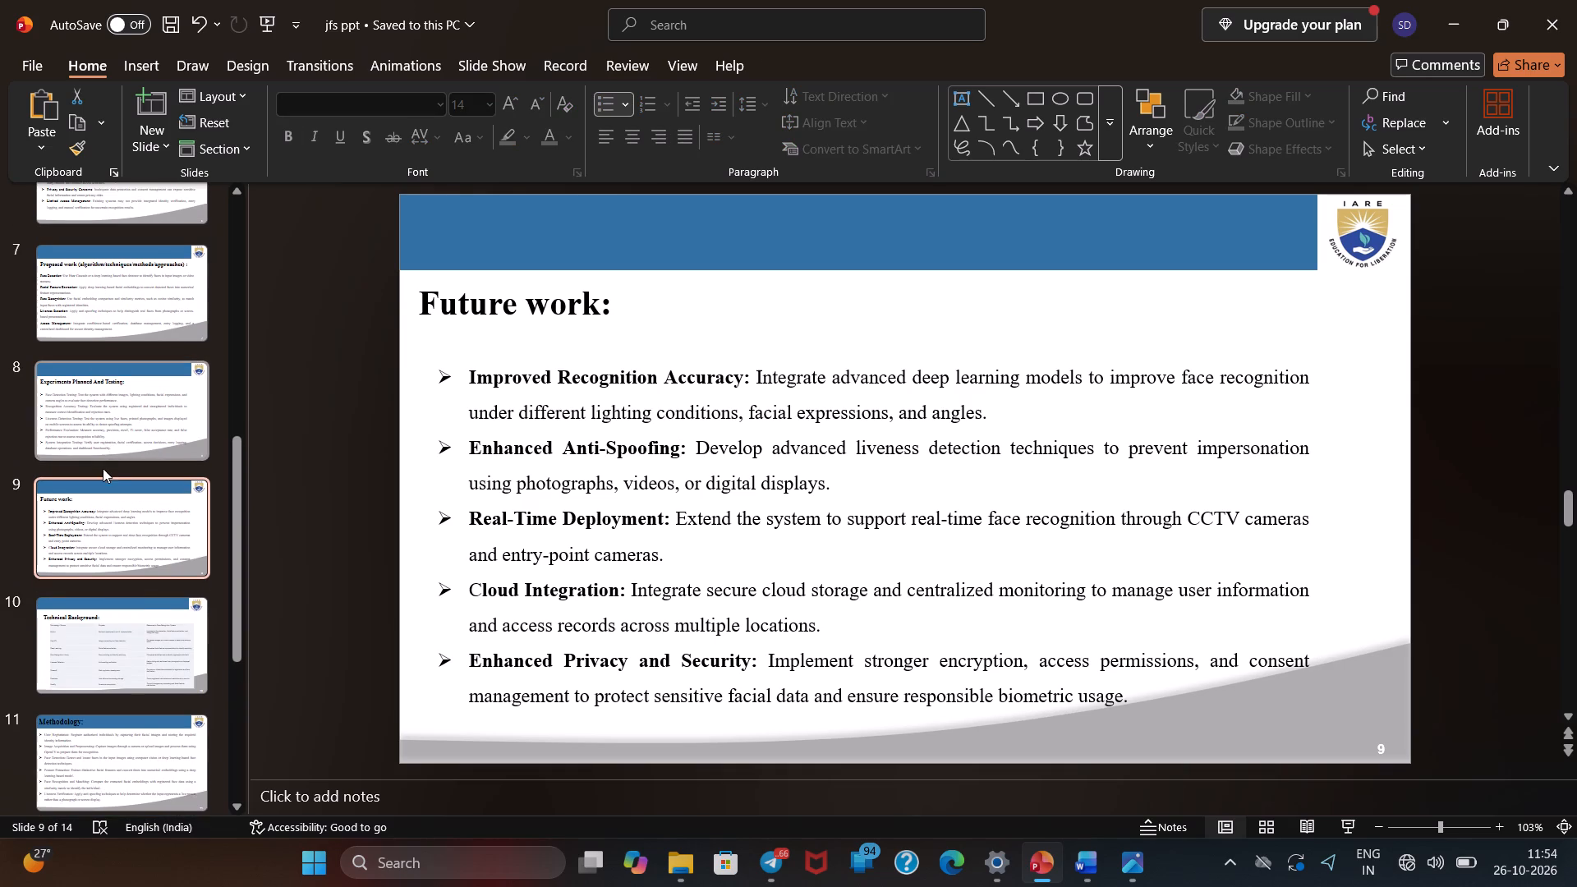
scroll(103, 468, up, 1)
click(103, 209)
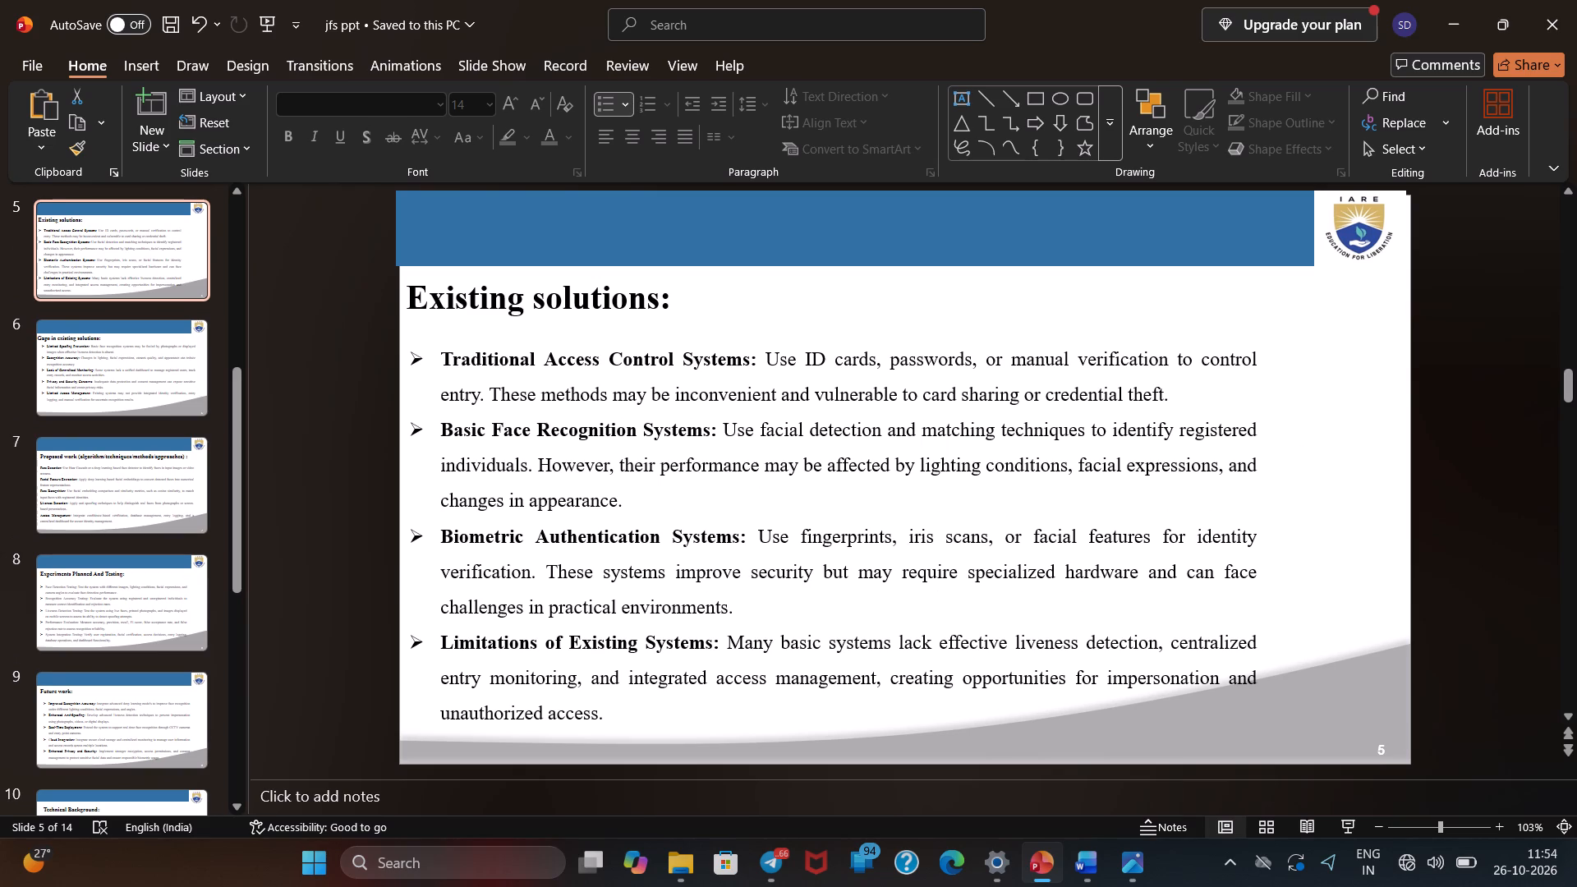
scroll(720, 457, down, 1)
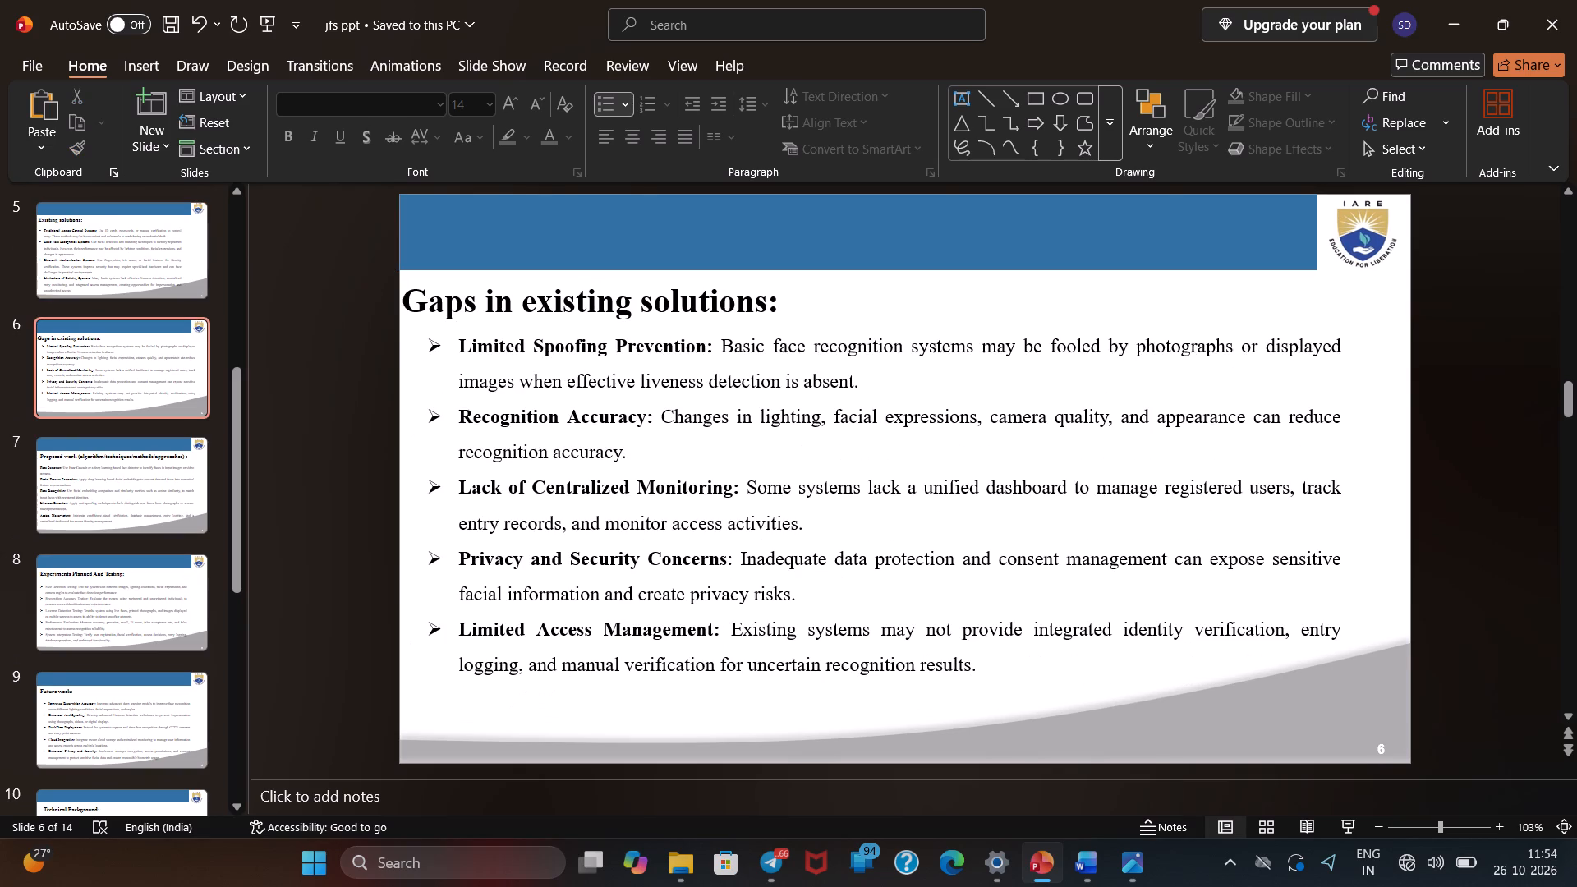
key(Left)
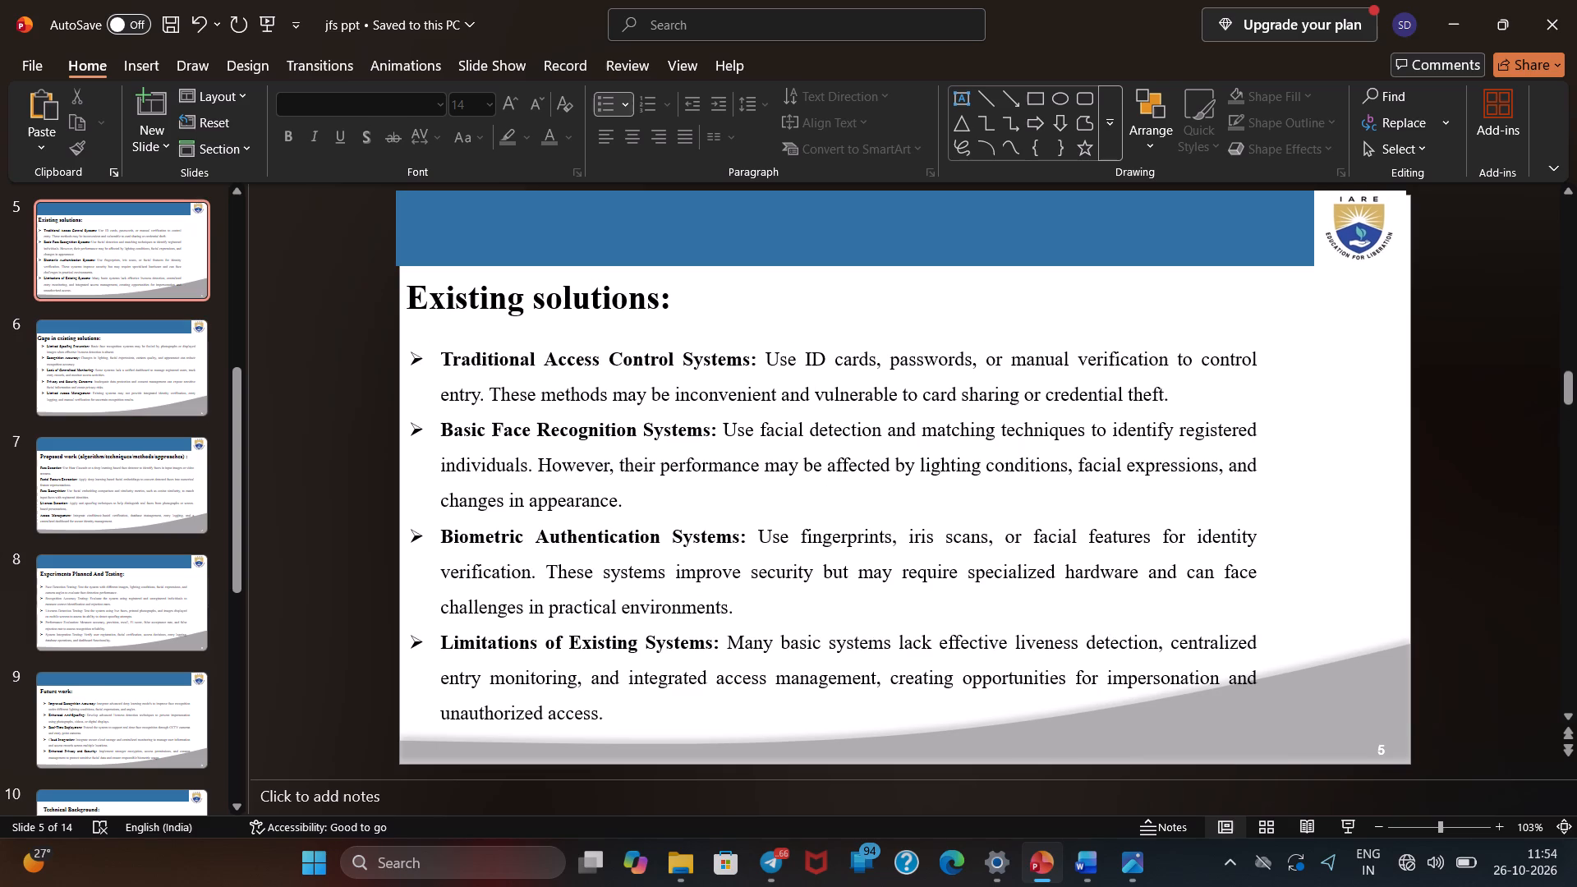
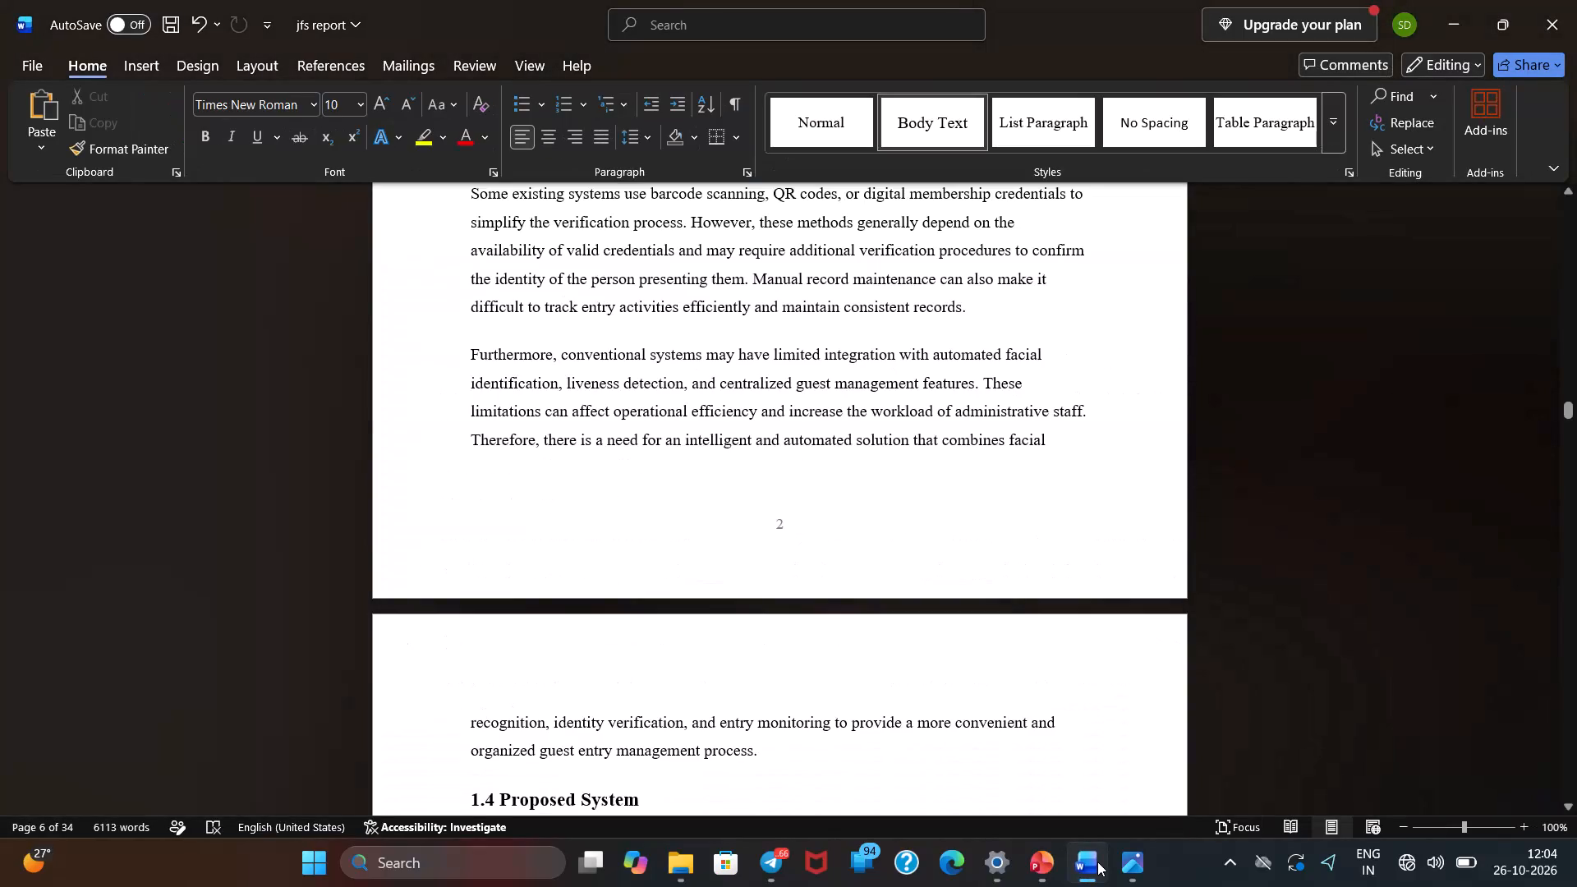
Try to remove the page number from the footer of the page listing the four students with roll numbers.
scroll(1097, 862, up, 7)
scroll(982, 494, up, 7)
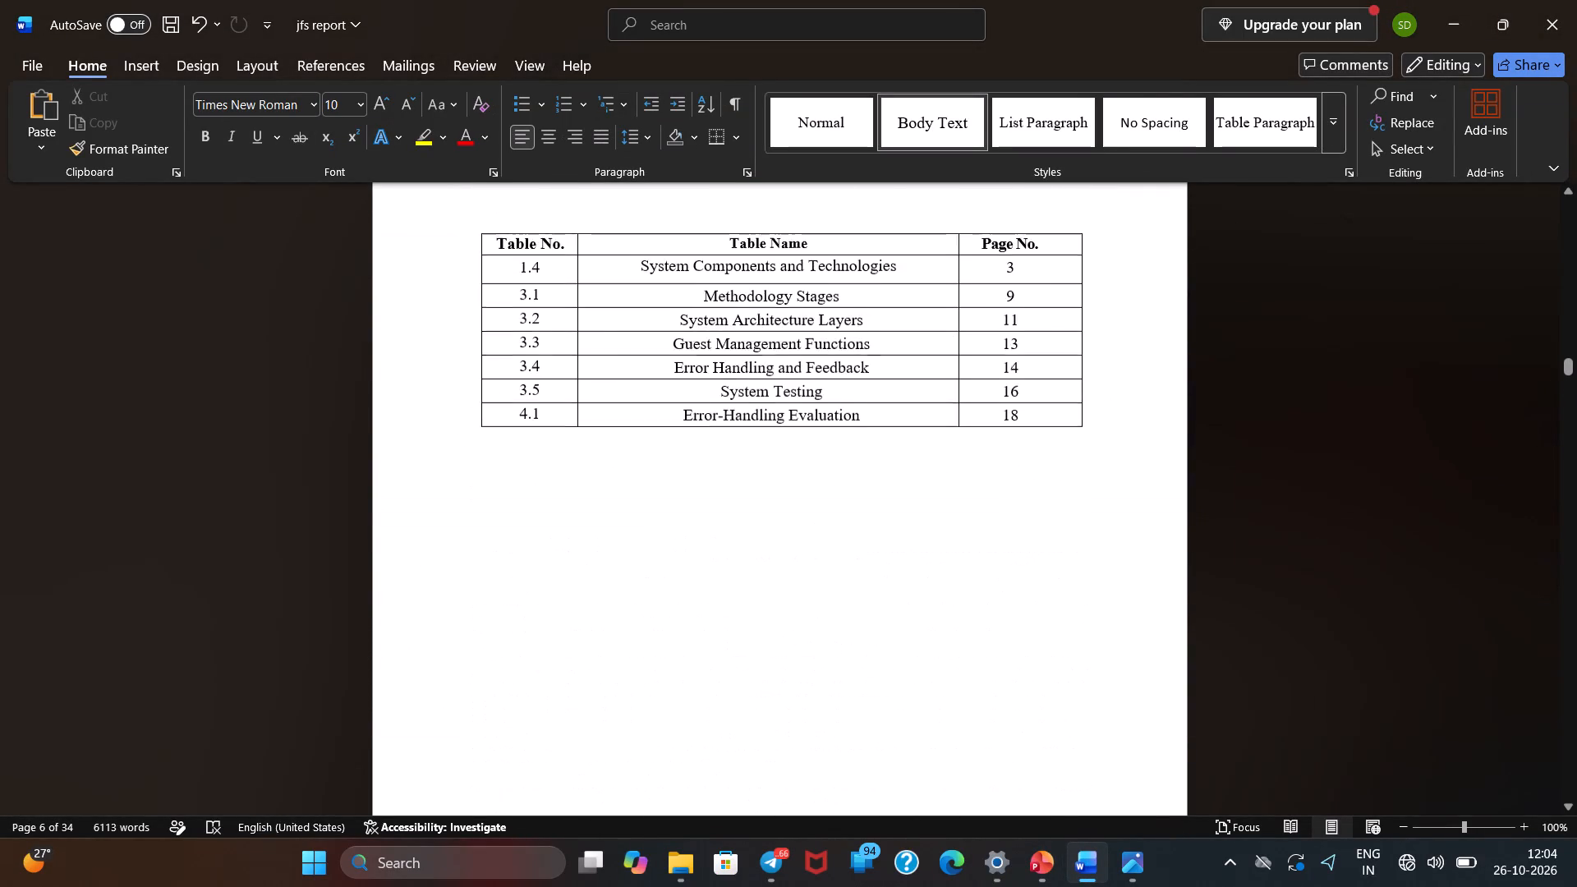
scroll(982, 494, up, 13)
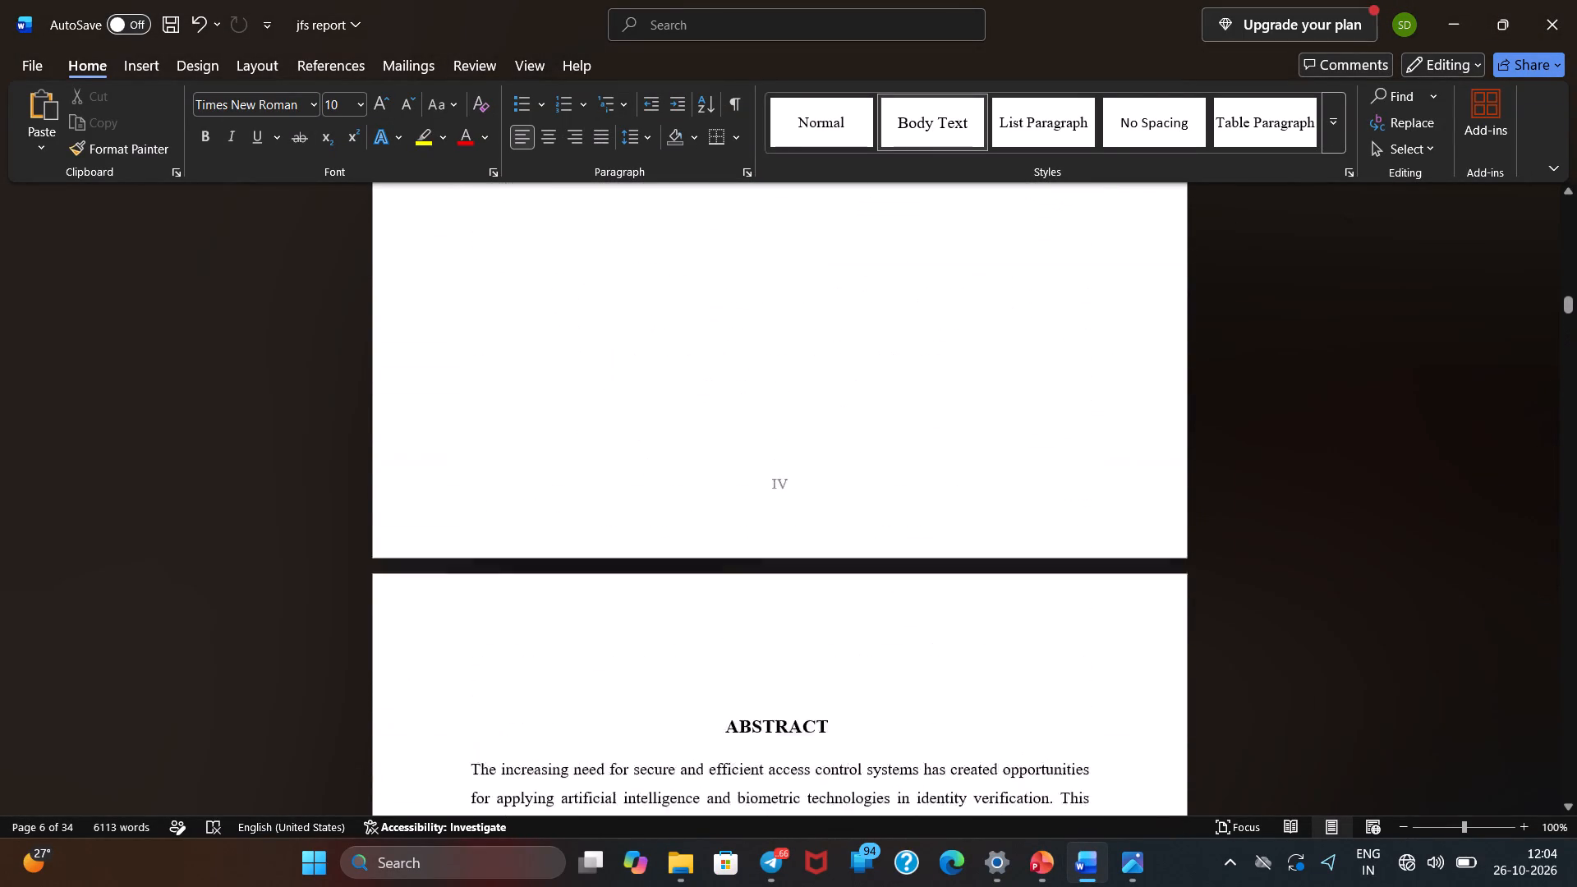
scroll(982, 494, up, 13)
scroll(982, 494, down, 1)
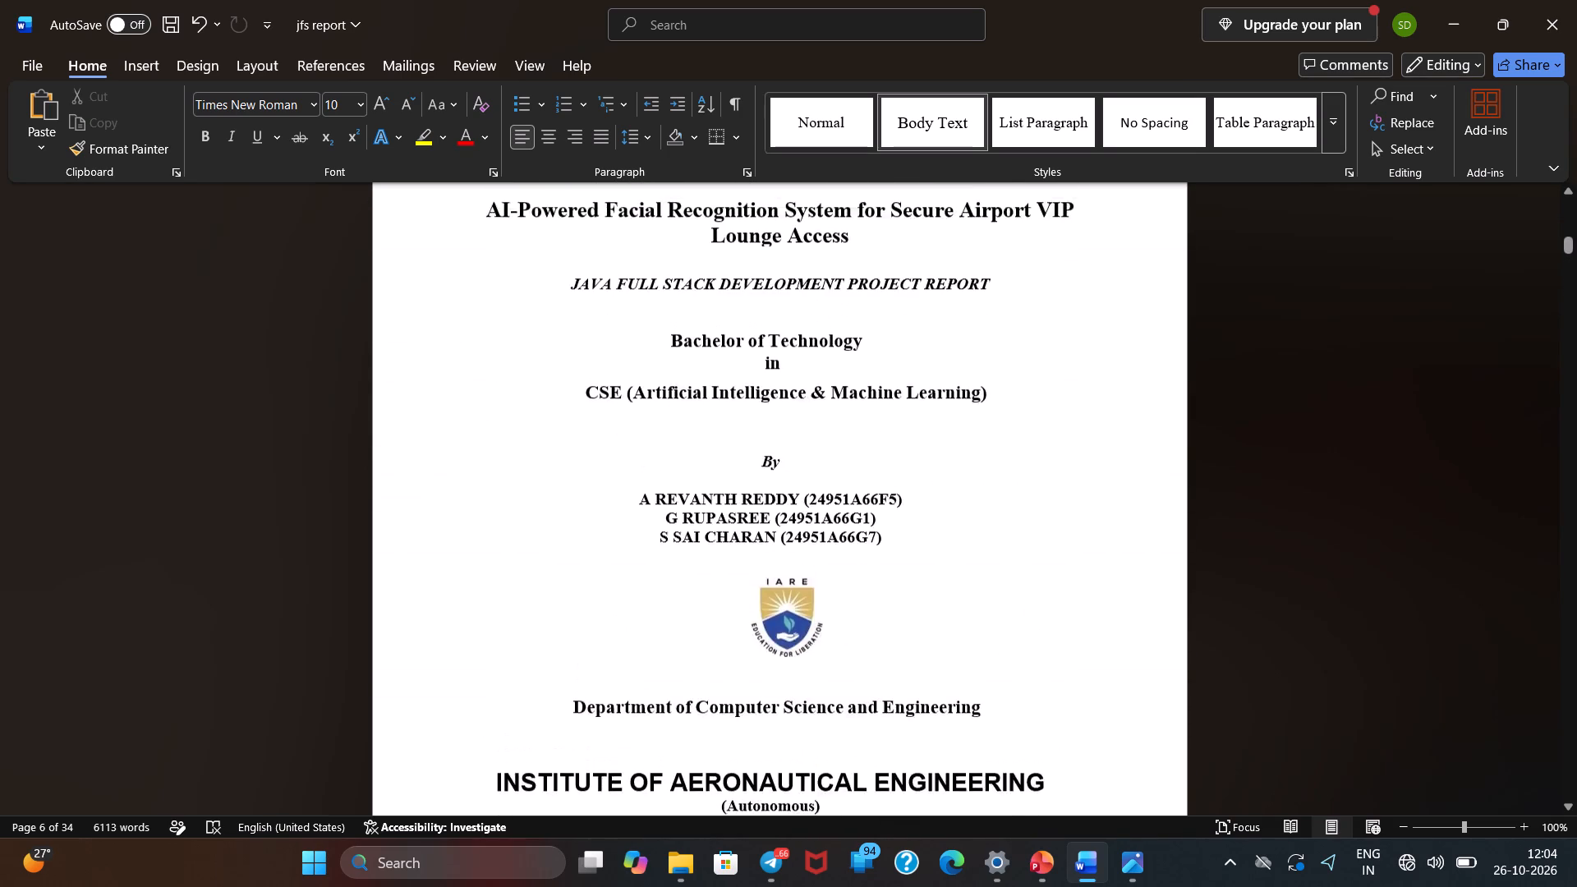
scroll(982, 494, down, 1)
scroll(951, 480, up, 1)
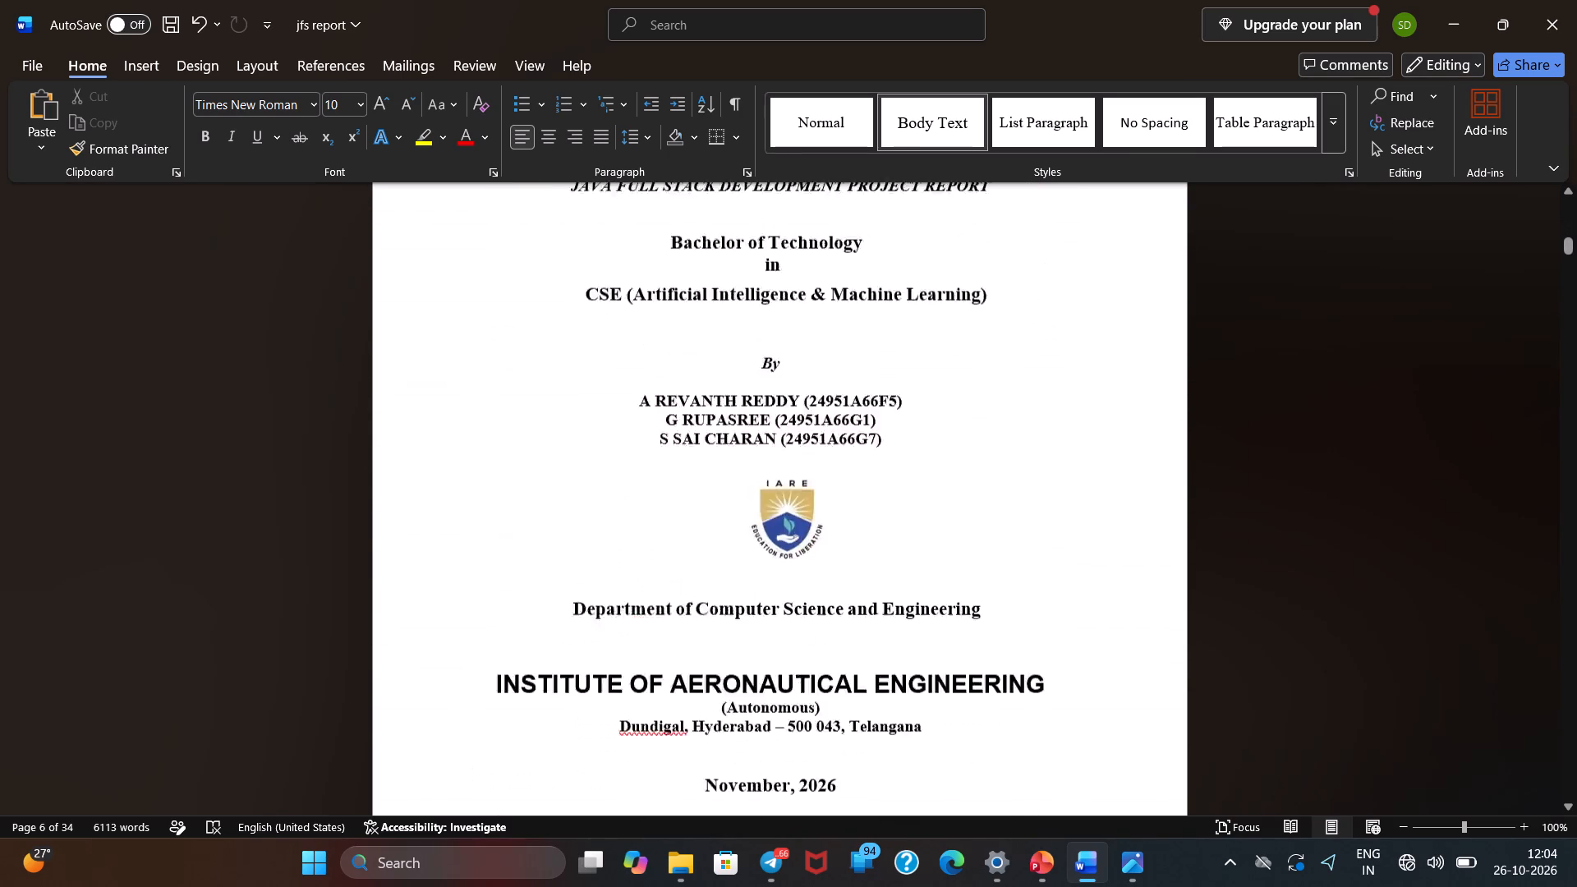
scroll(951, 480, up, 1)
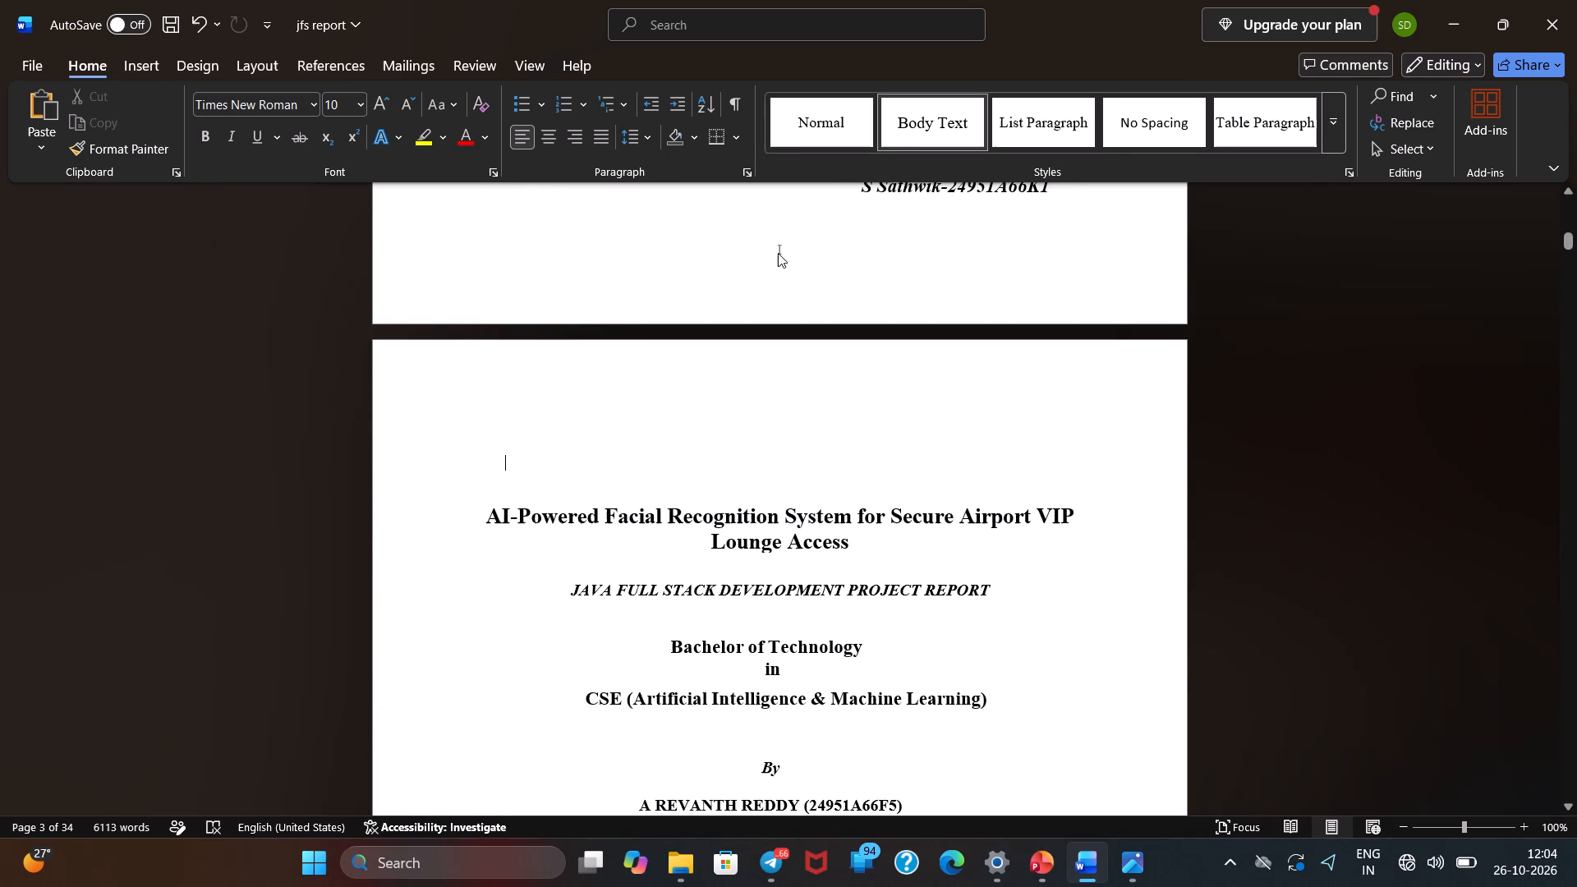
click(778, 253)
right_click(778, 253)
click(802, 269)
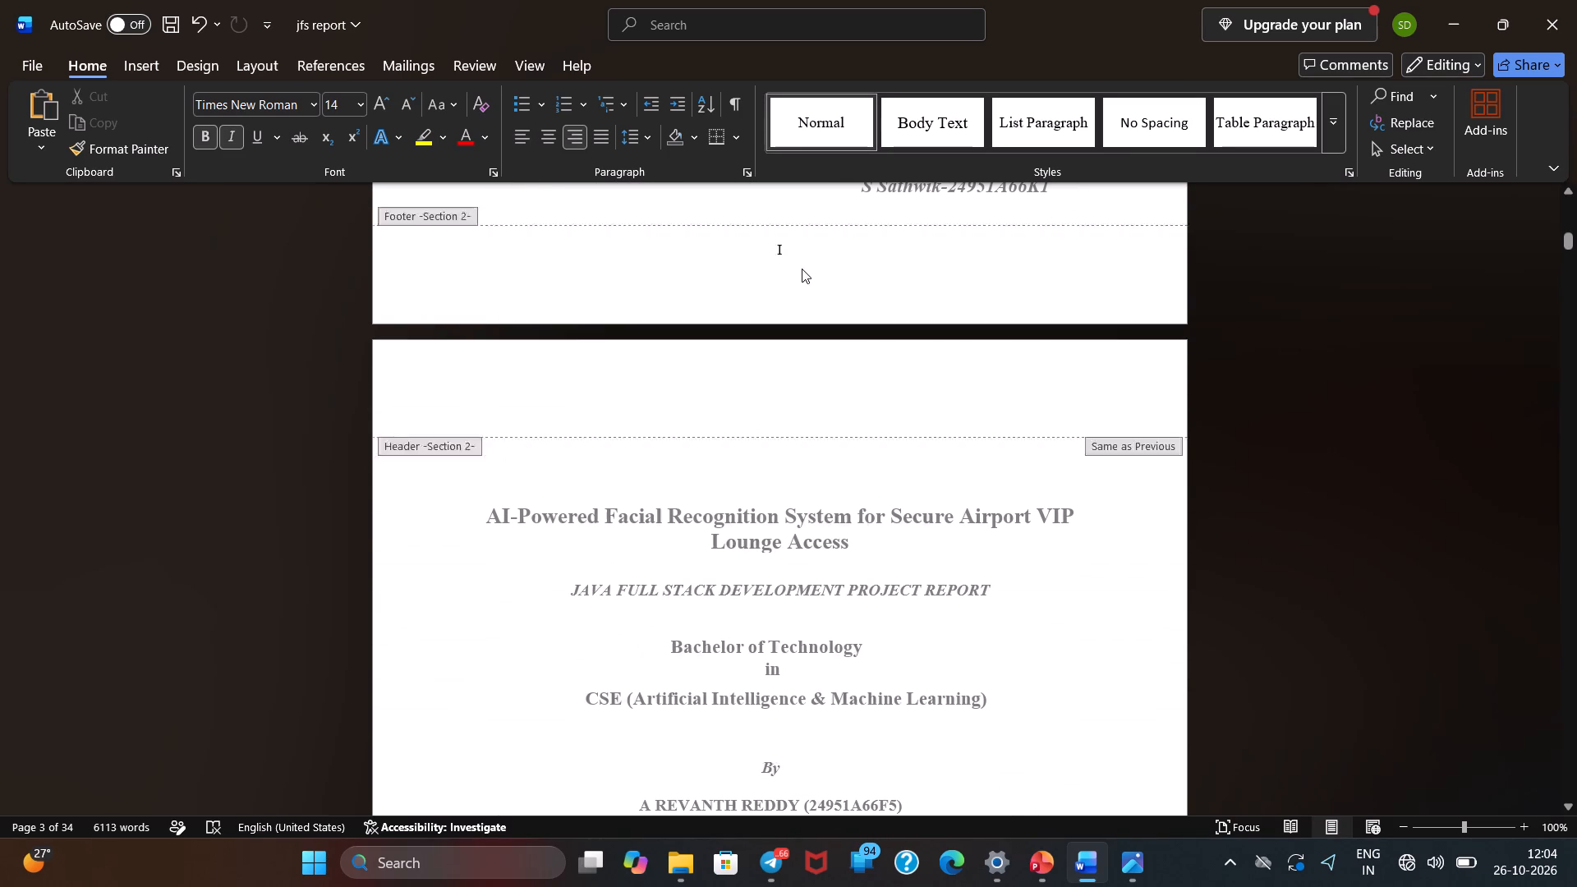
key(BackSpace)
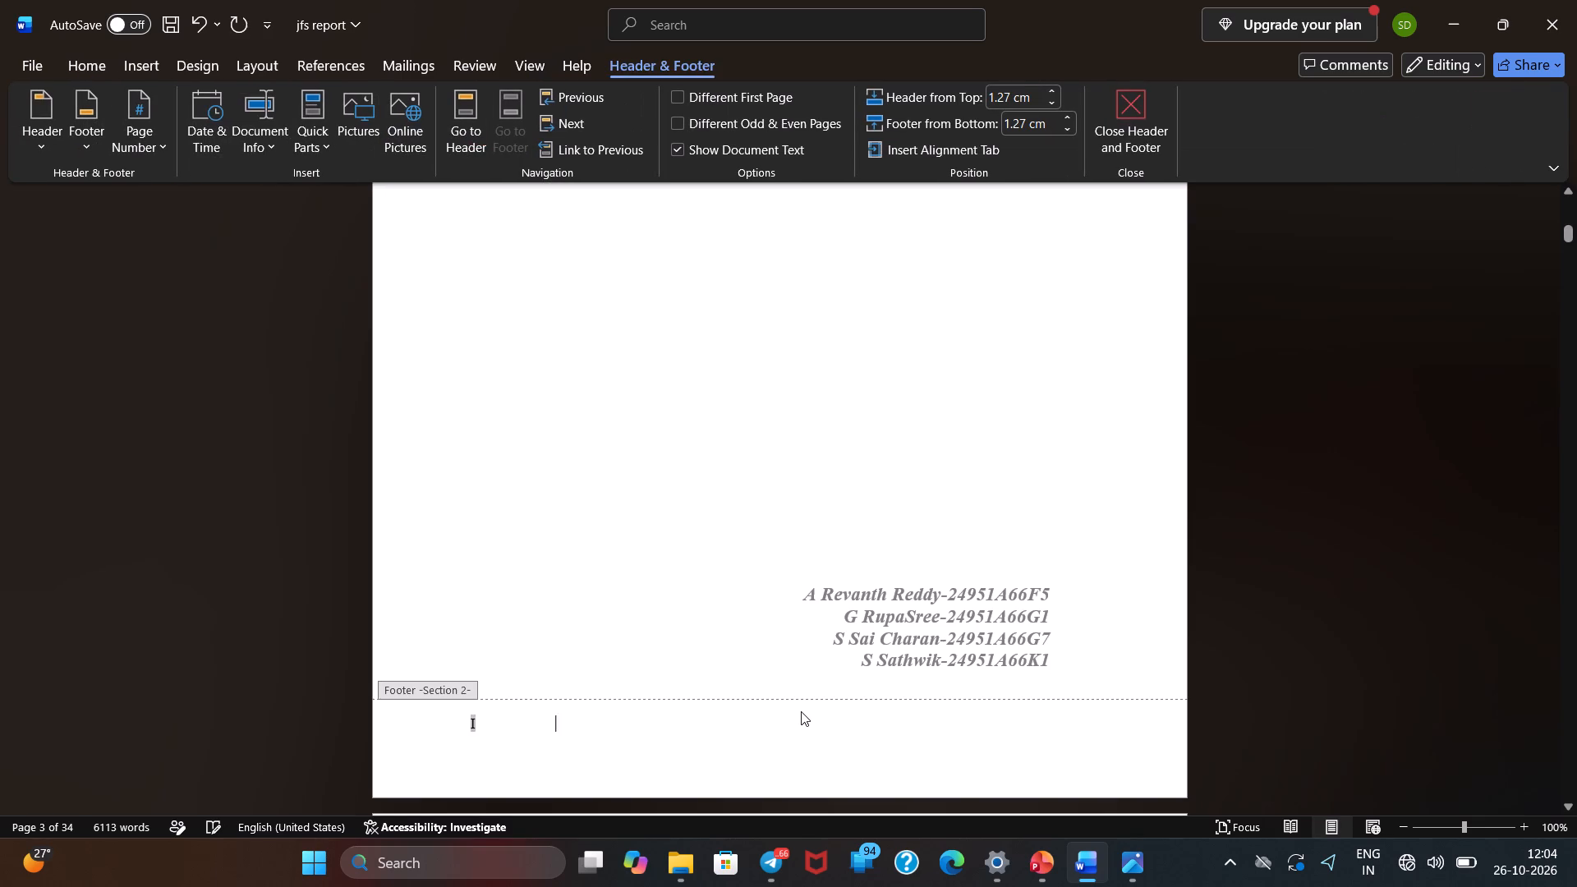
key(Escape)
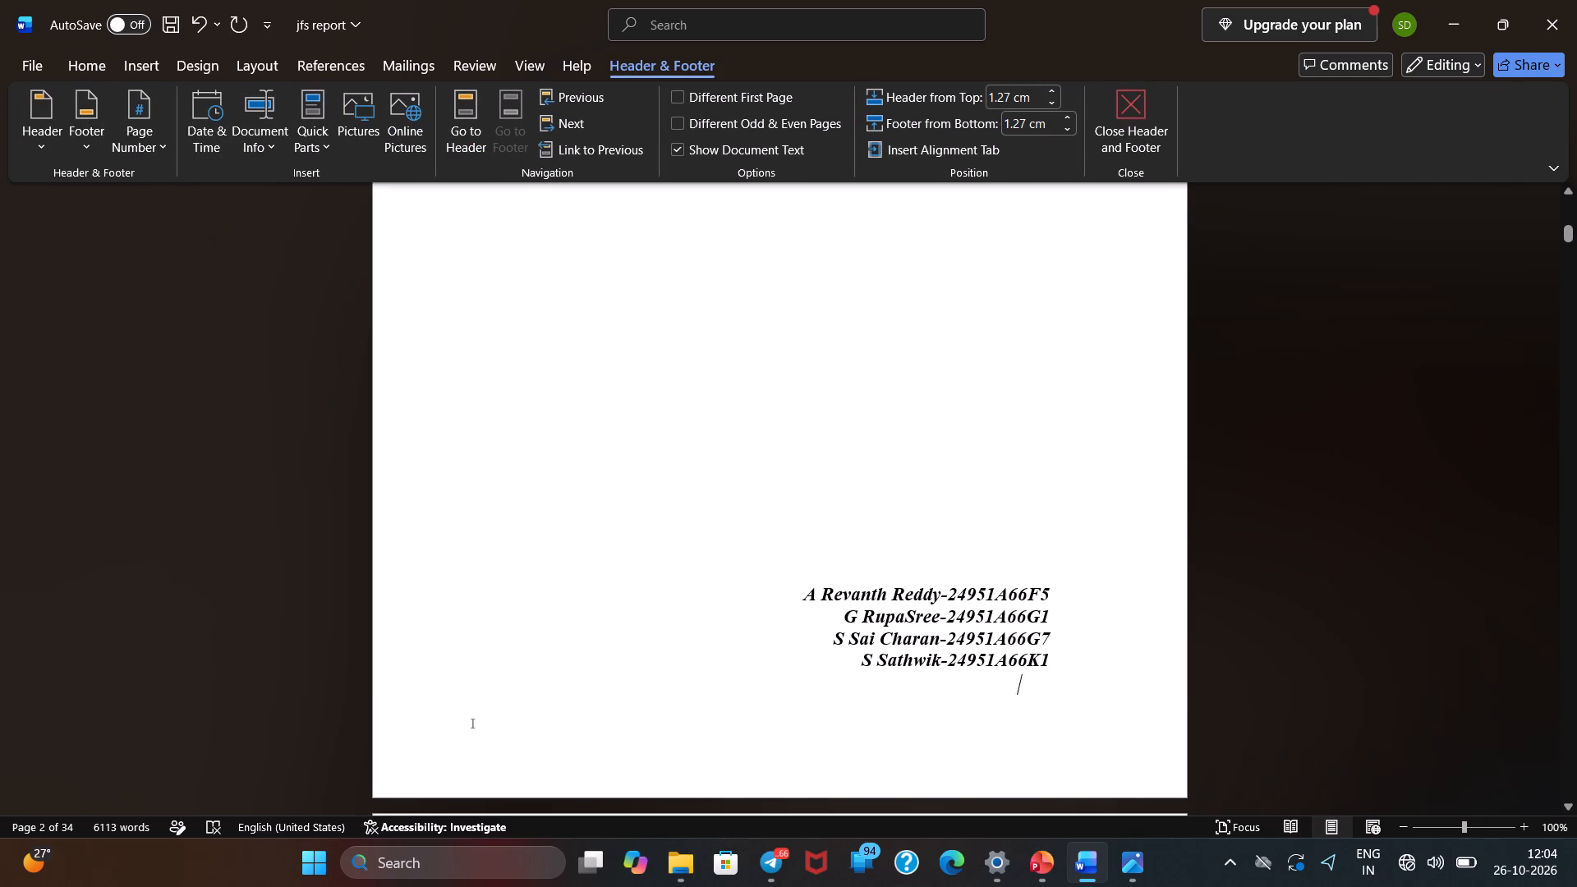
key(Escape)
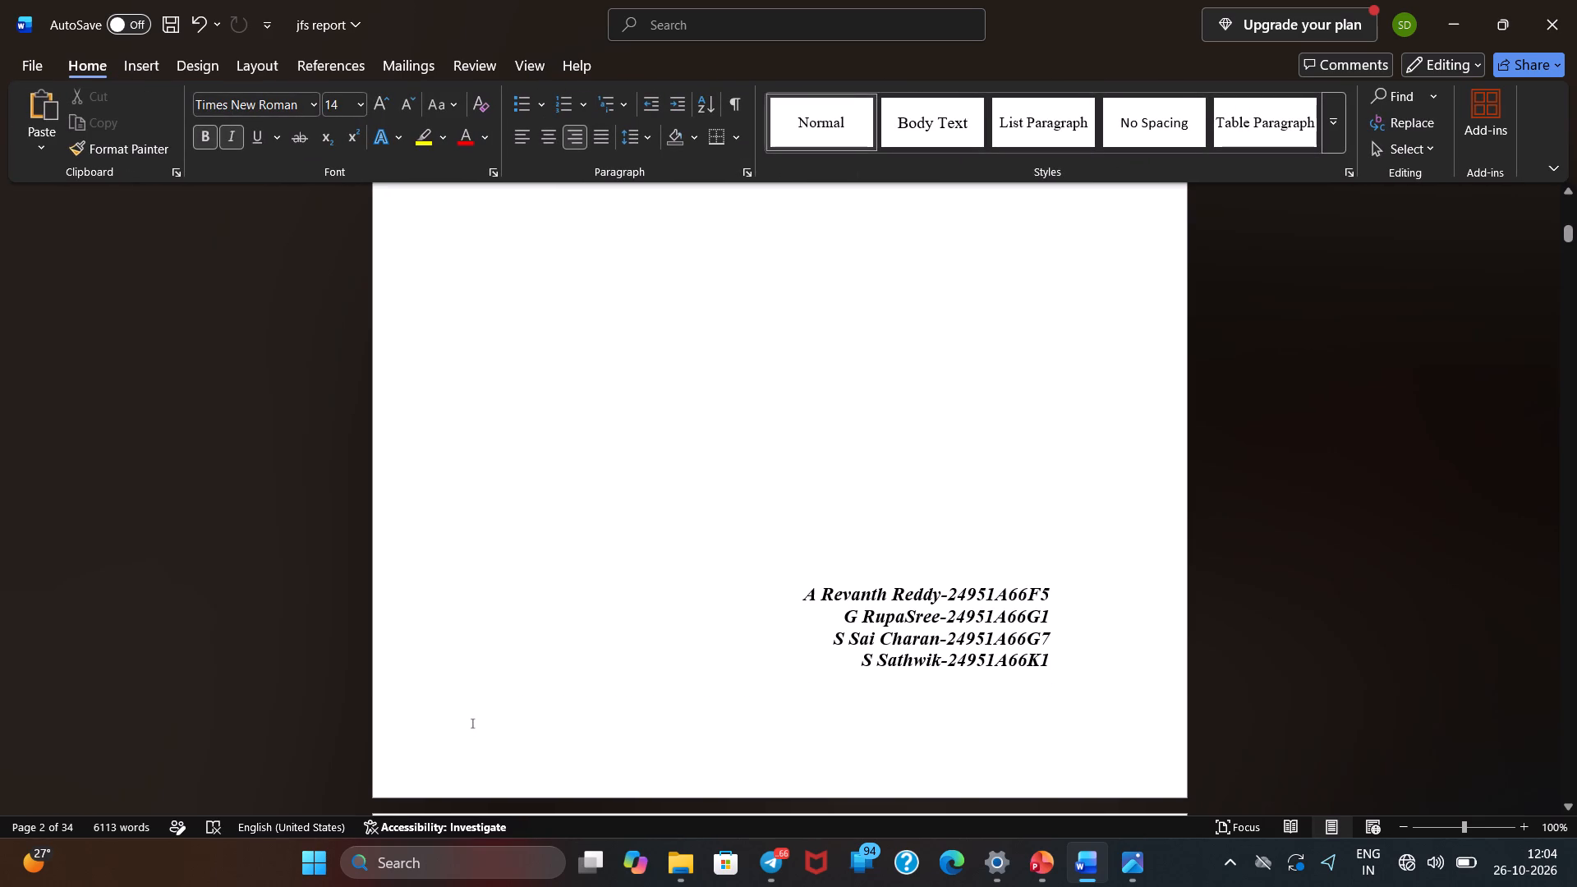
Insert a Next Page section break after the four-student list and remove the spare empty line before the title page.
click(162, 58)
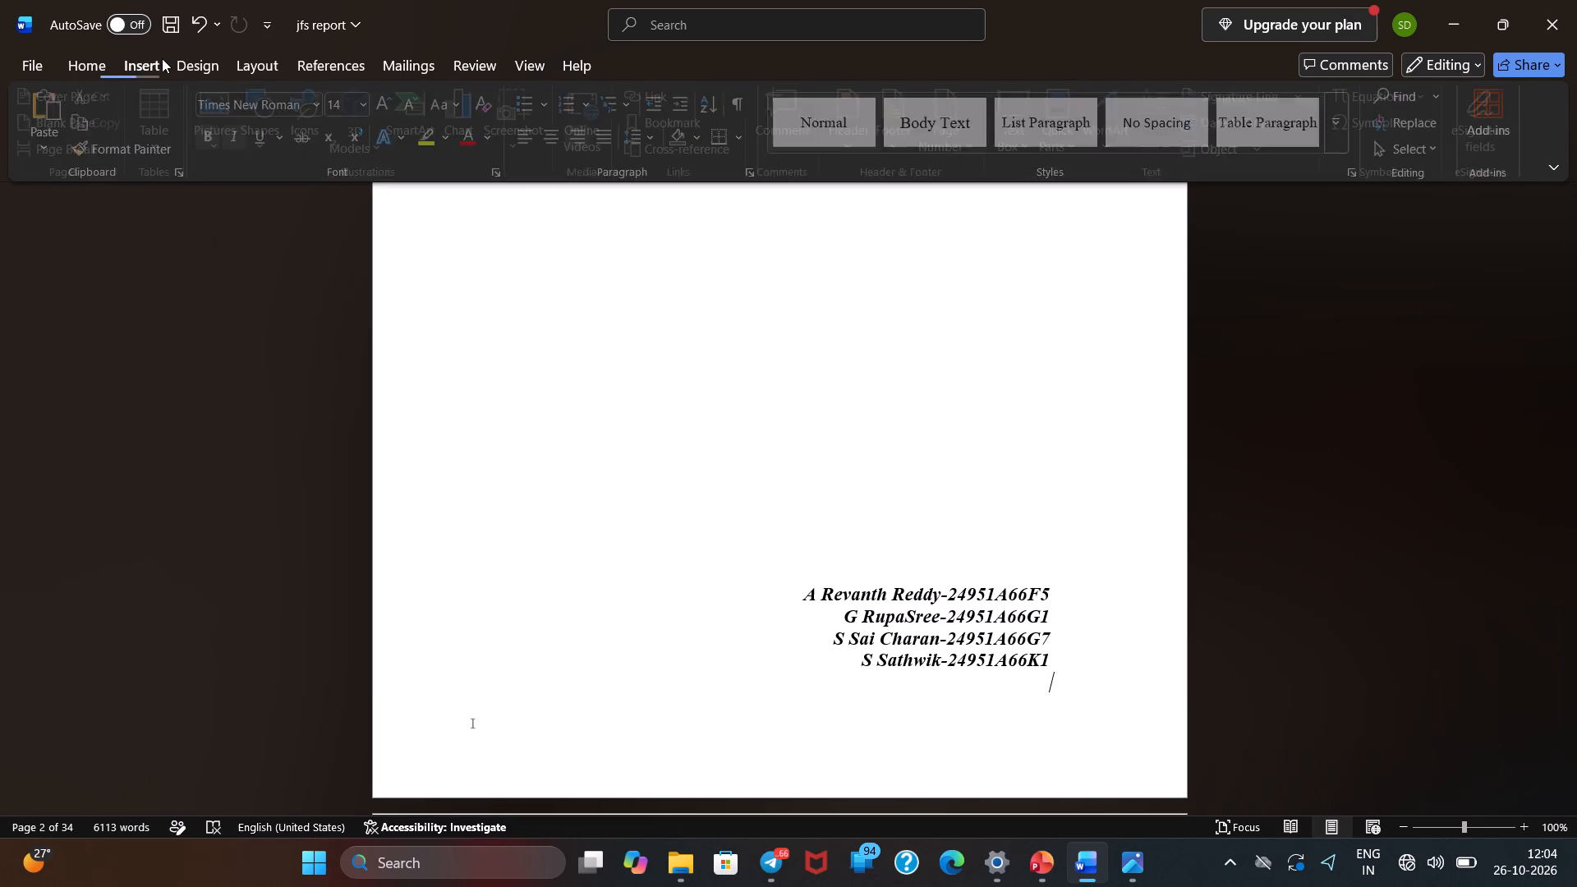
click(260, 65)
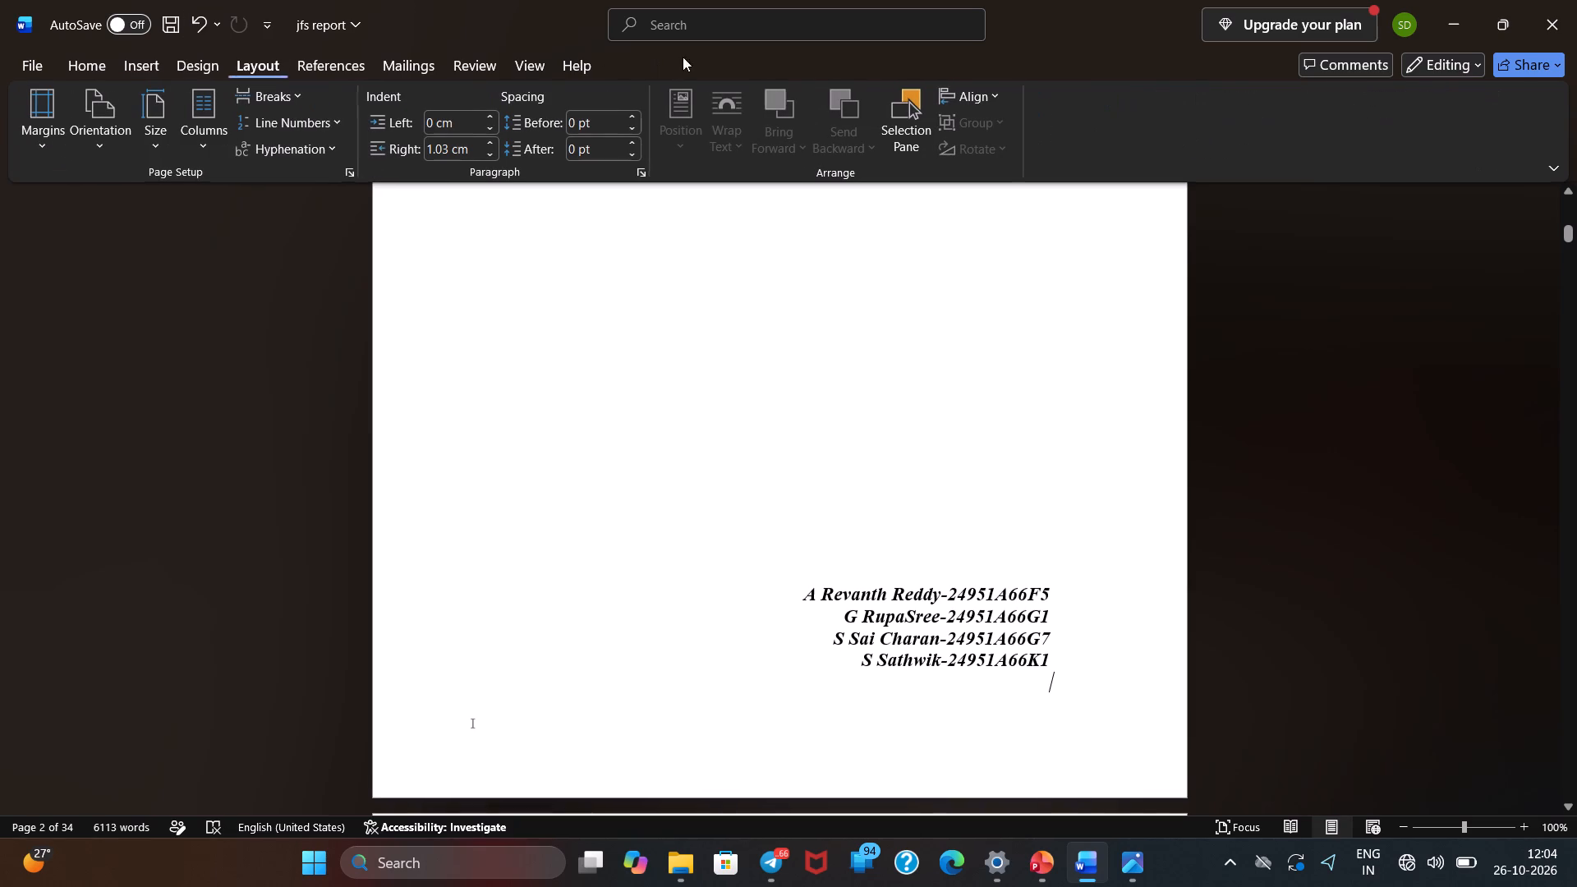
click(297, 91)
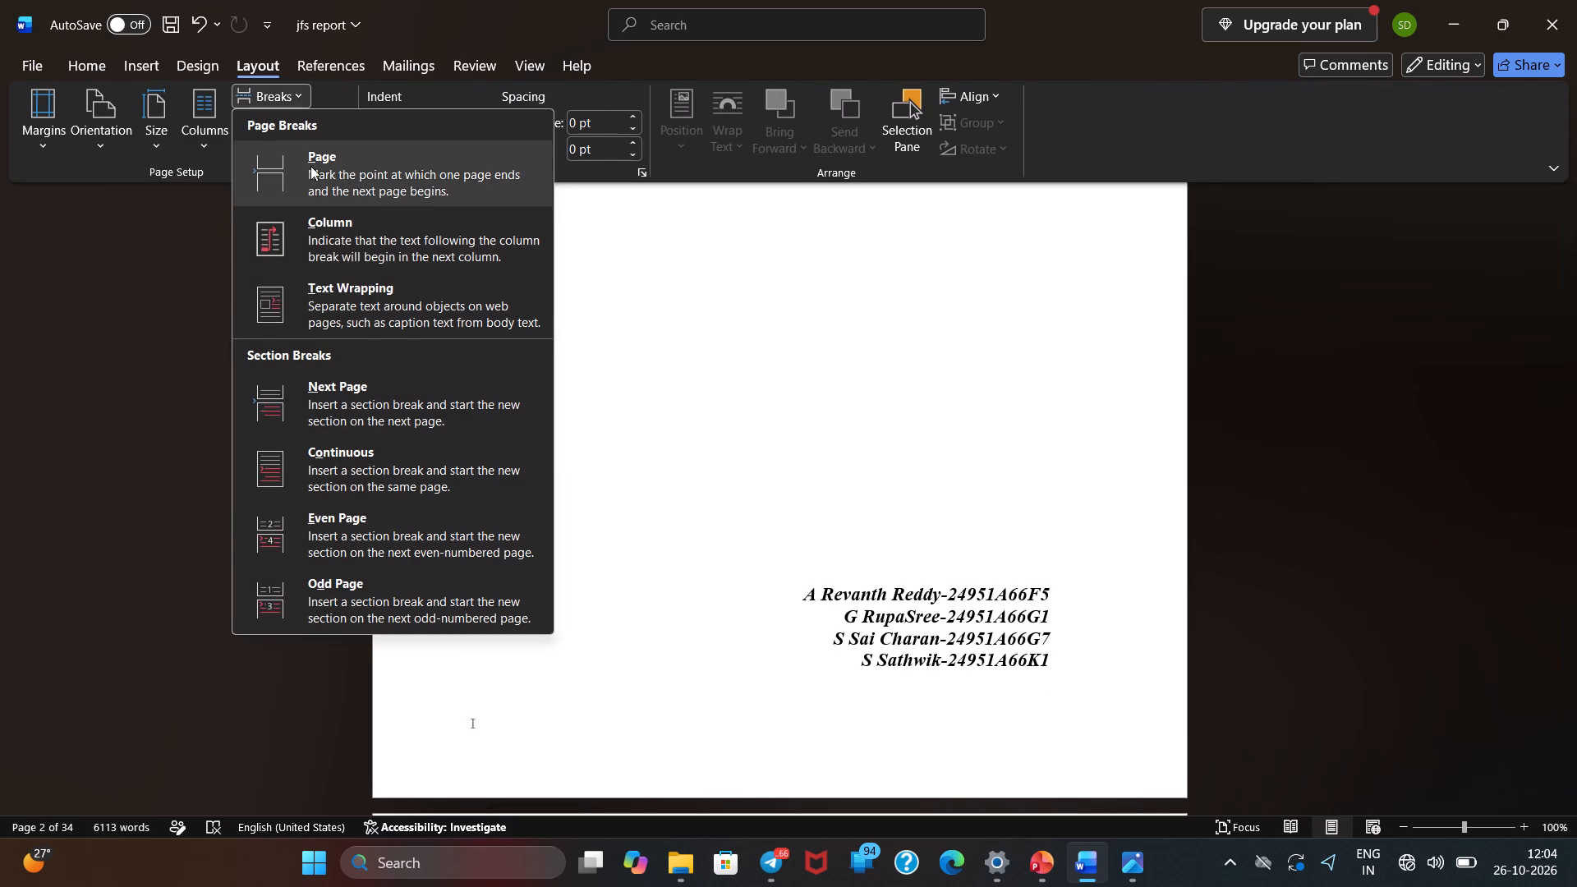
click(334, 373)
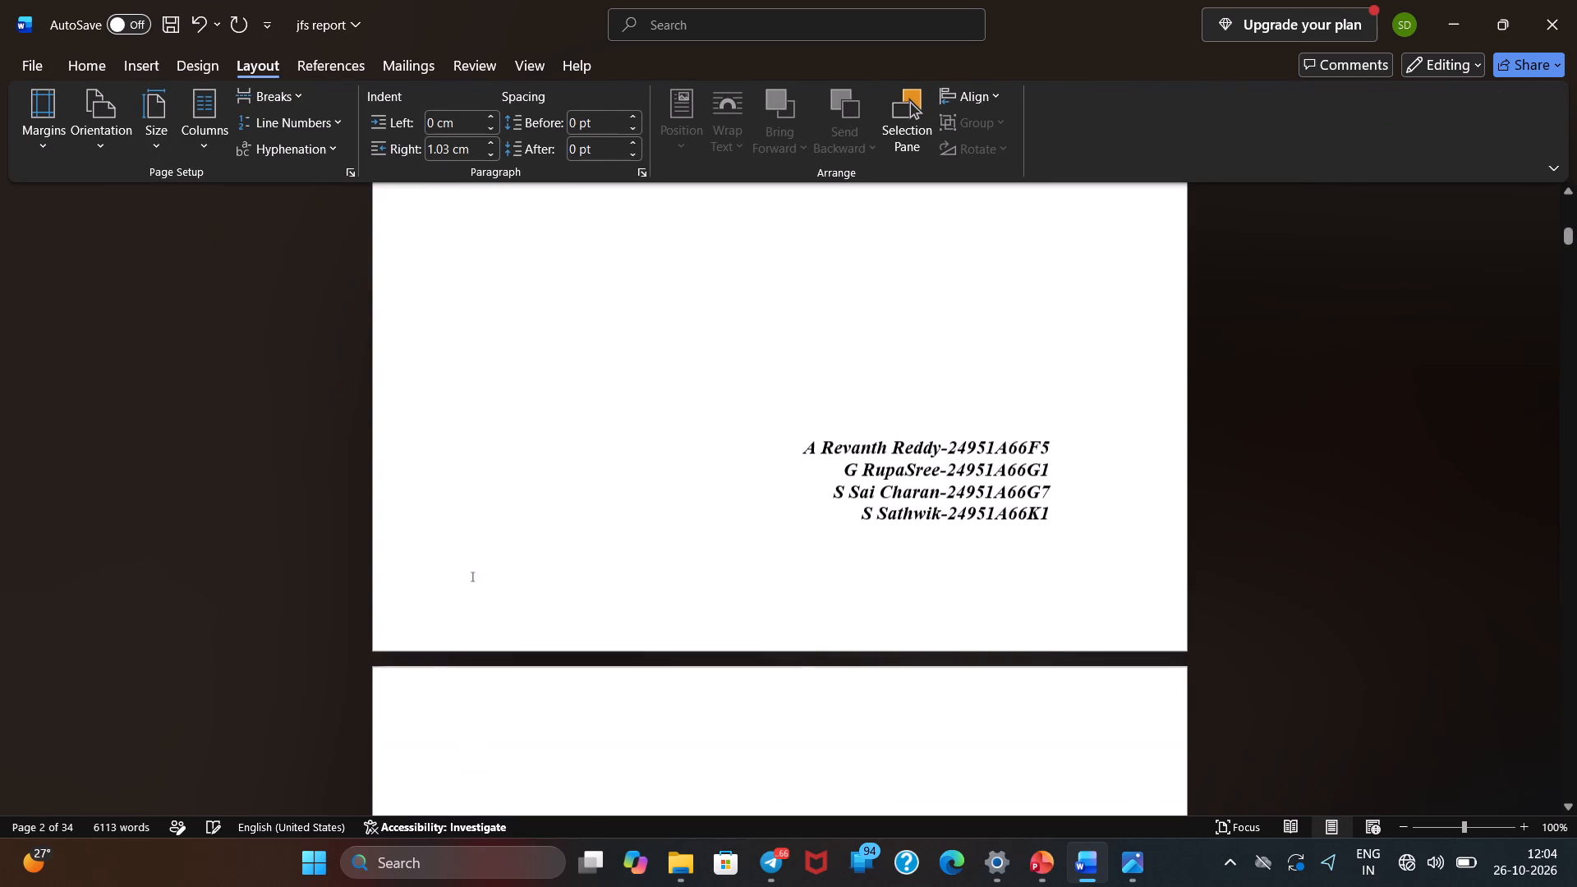
scroll(761, 461, down, 2)
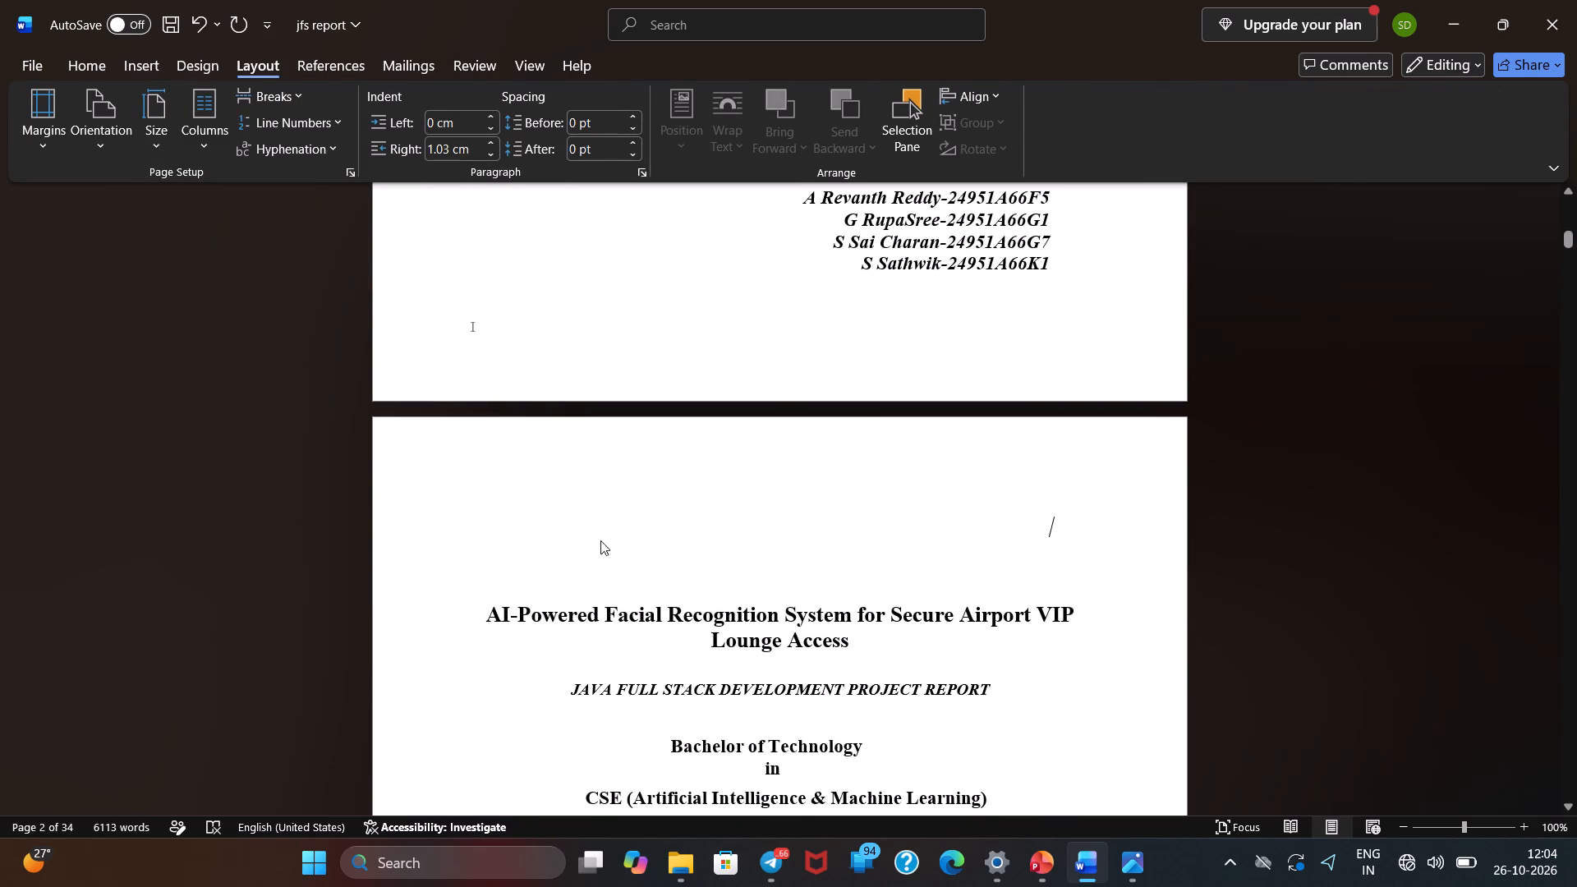
key(BackSpace)
key(BackSpace)
key(BackSpace)
Open the footer of the title page dated November, 2026 and set its page numbers to I, II, III format starting at I.
scroll(512, 565, down, 4)
scroll(512, 565, up, 1)
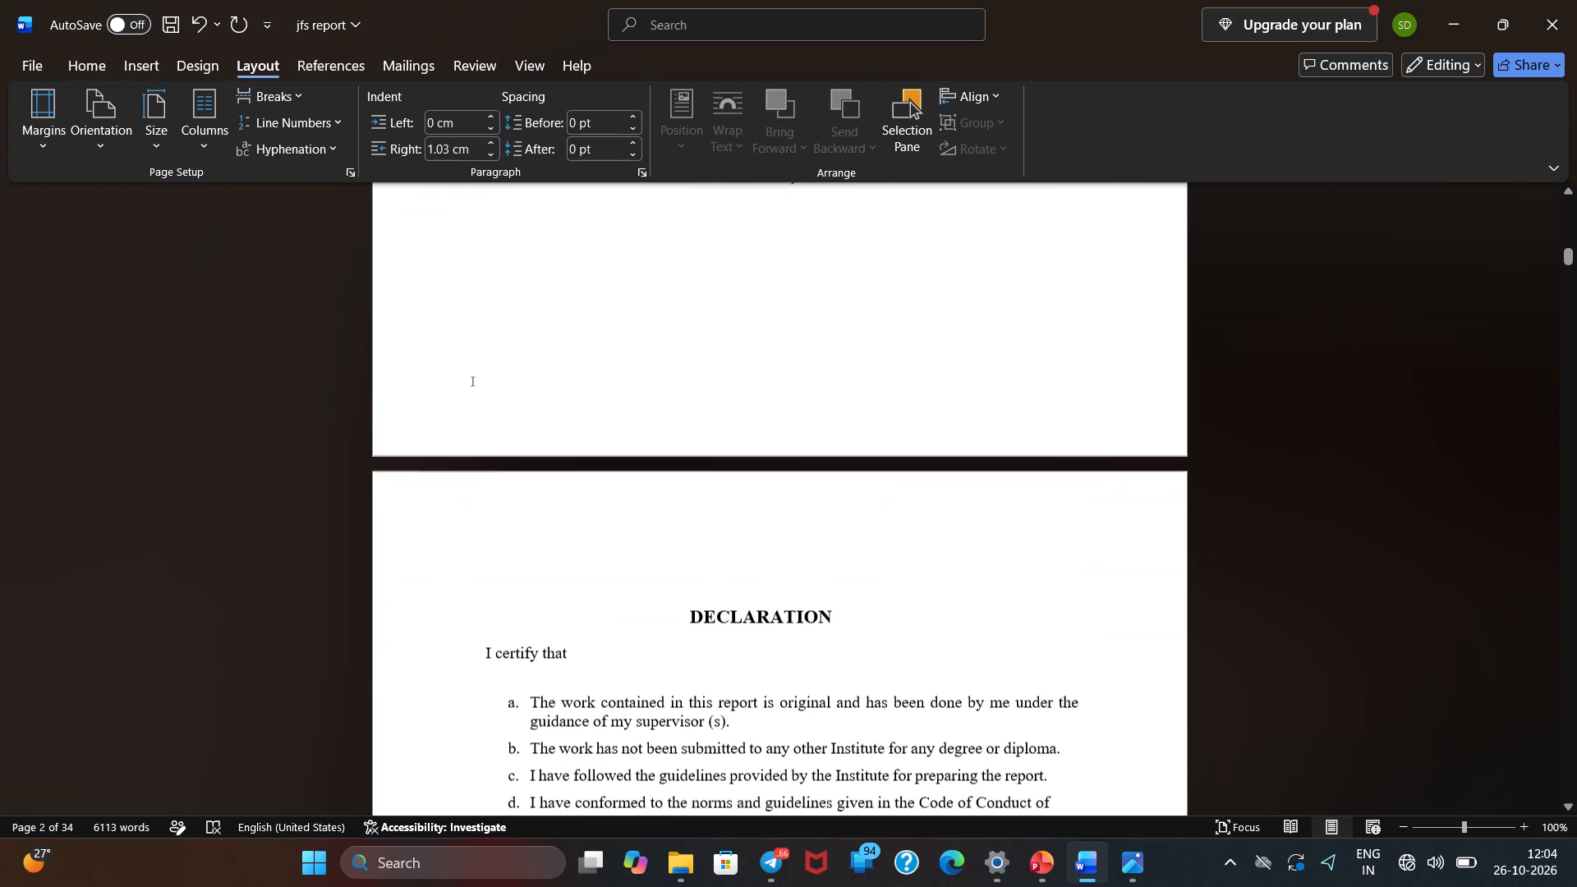
scroll(512, 565, up, 1)
right_click(775, 621)
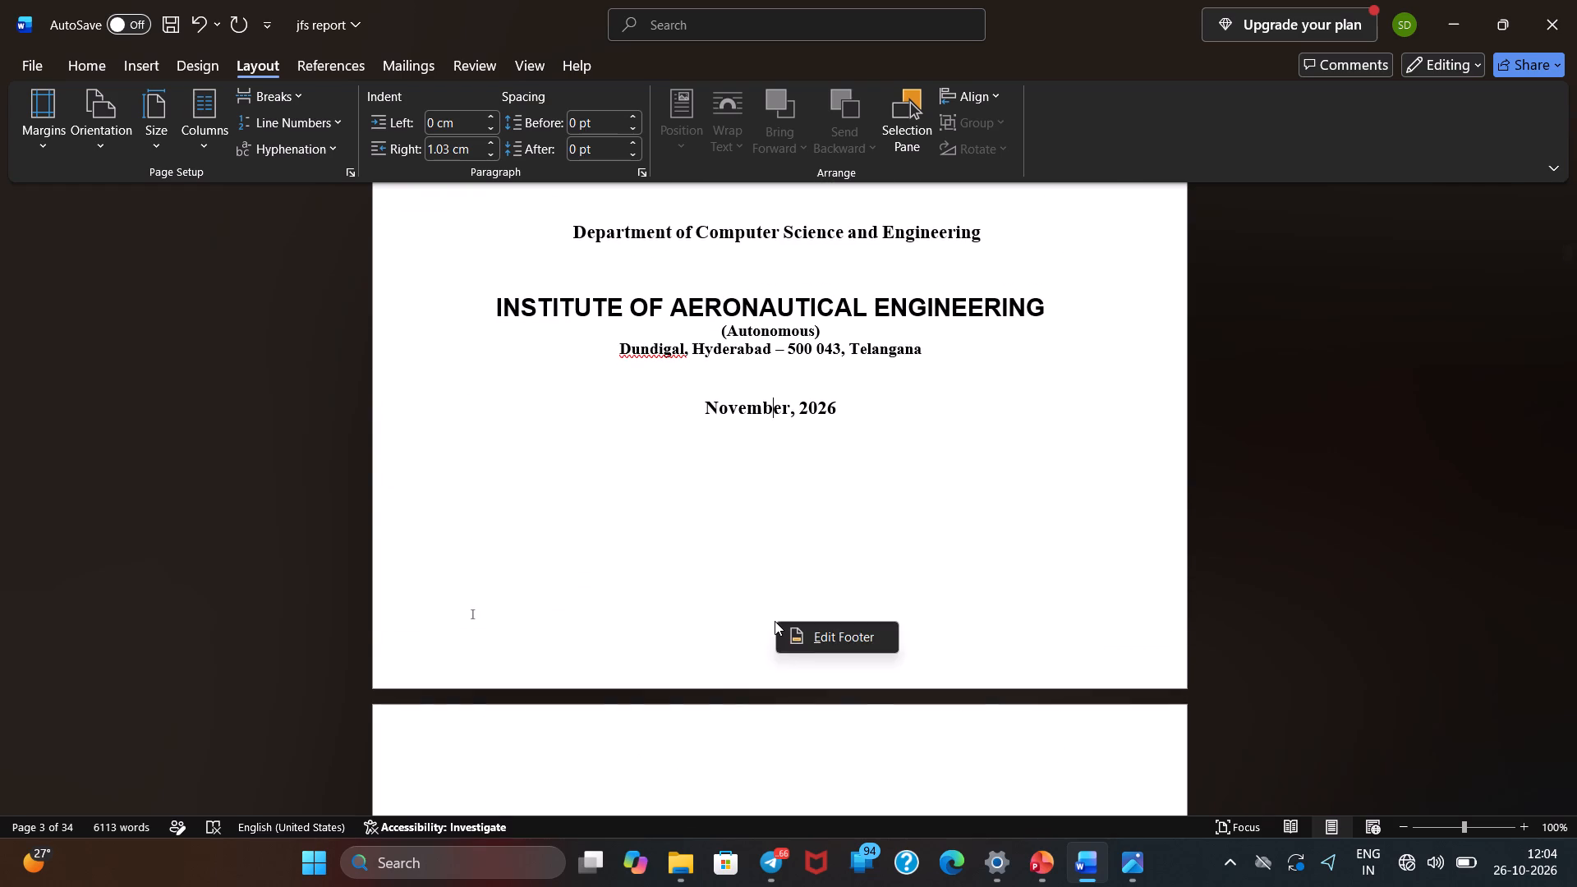
click(811, 637)
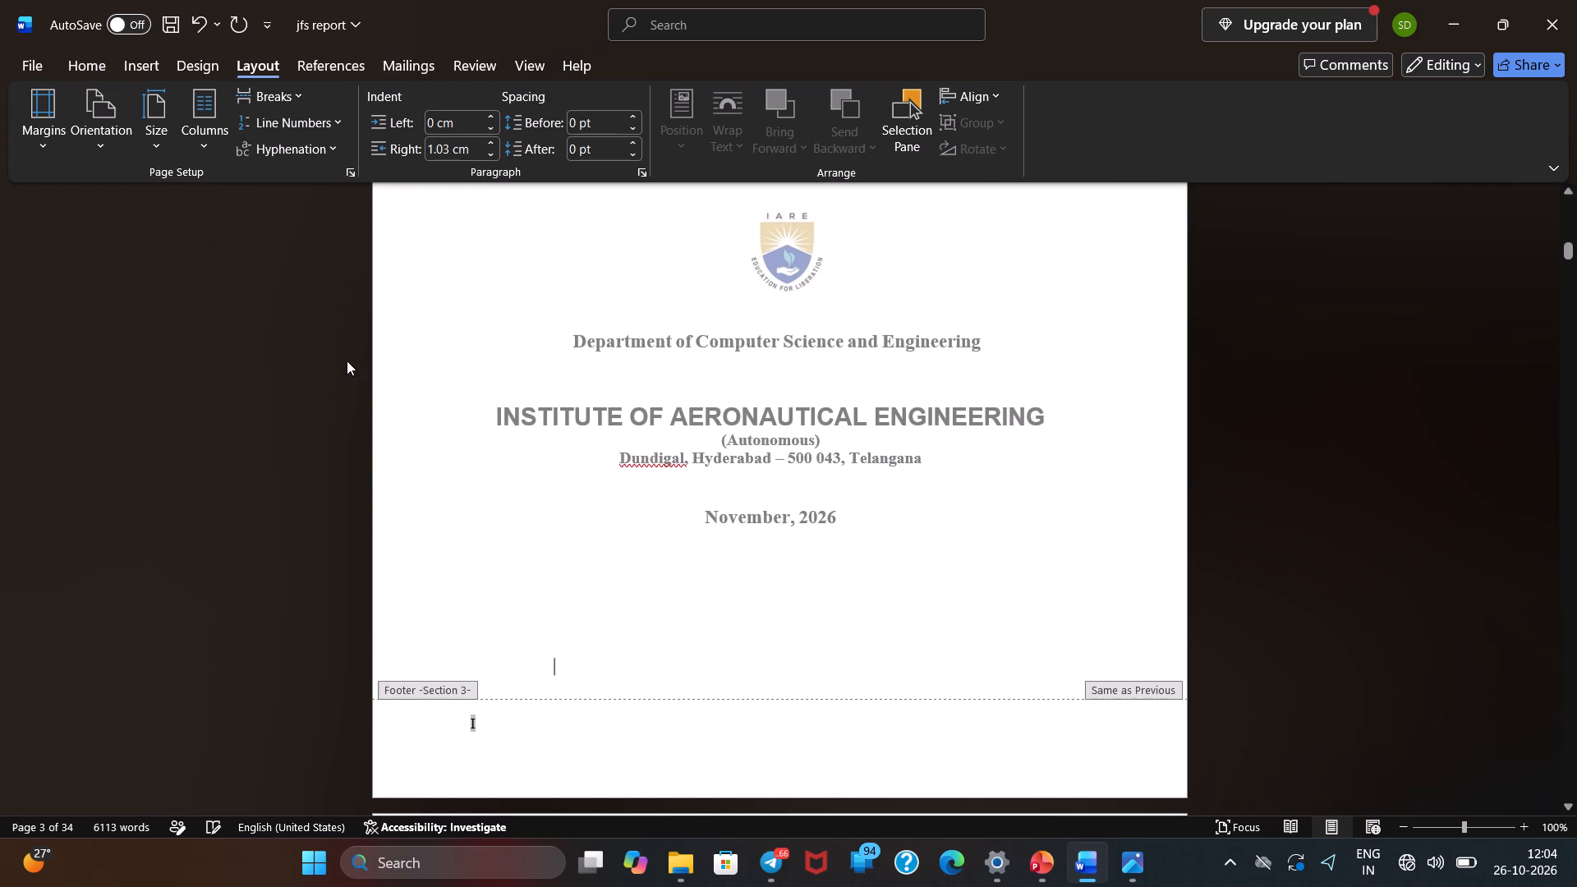
click(142, 131)
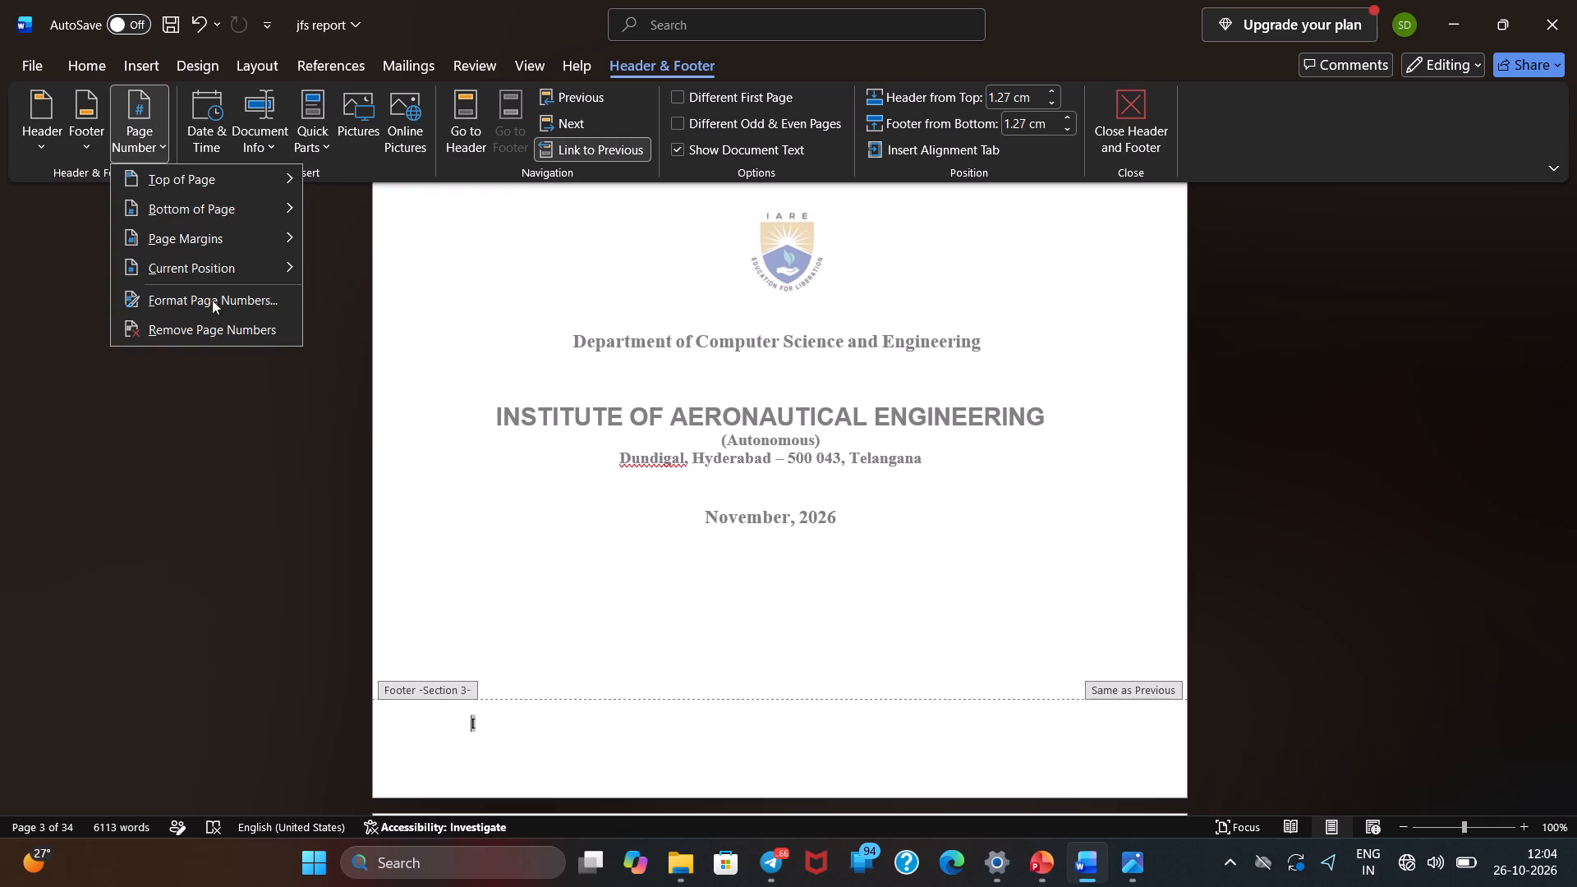
click(228, 299)
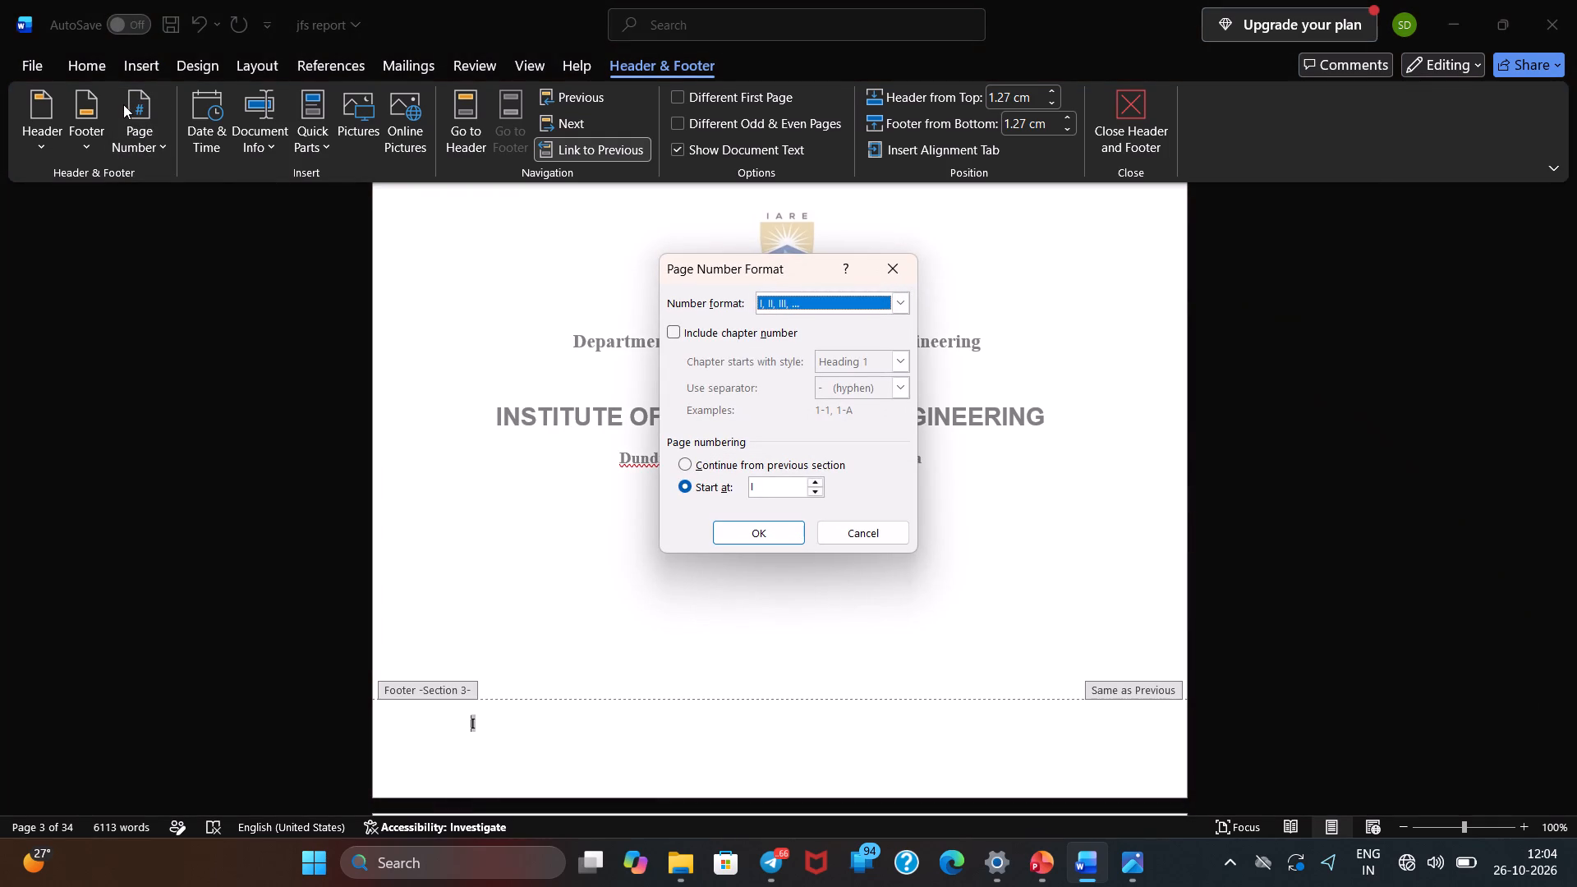
click(815, 300)
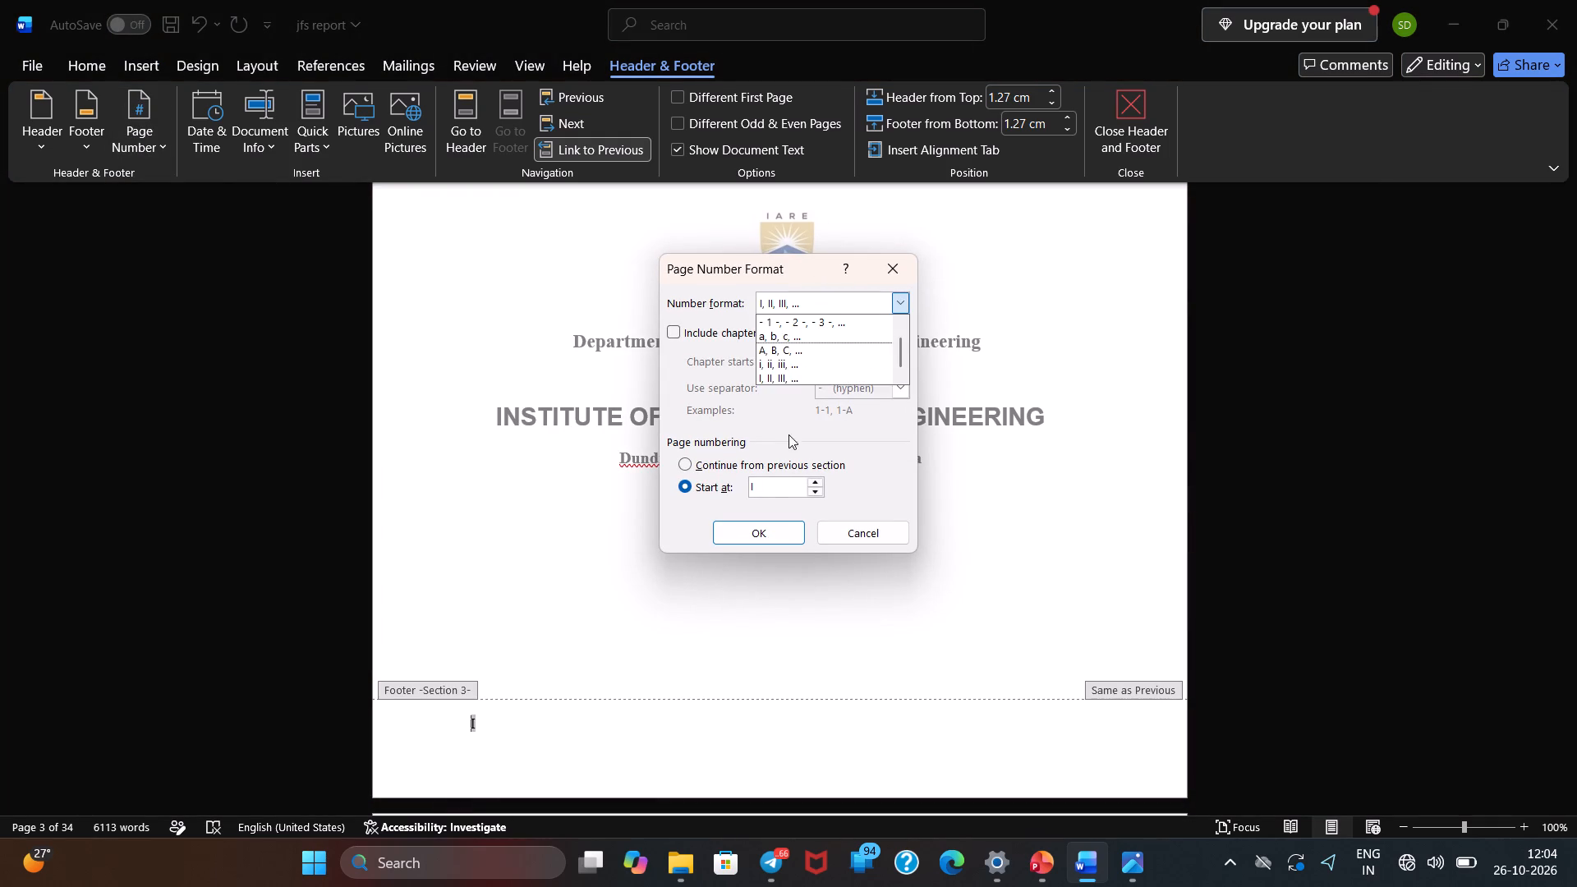
click(761, 489)
click(766, 539)
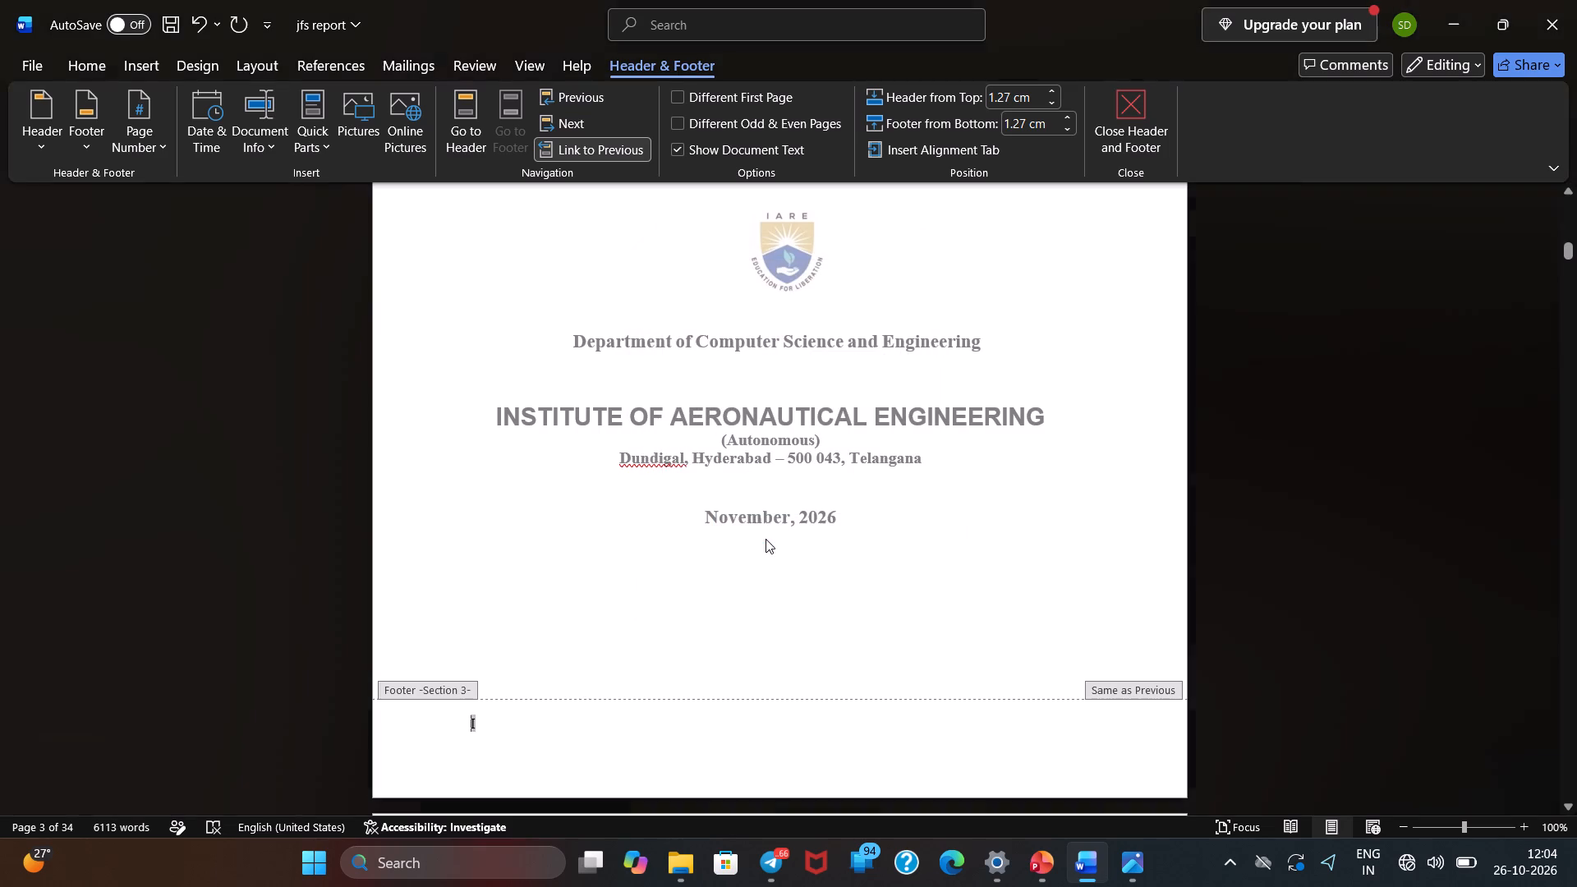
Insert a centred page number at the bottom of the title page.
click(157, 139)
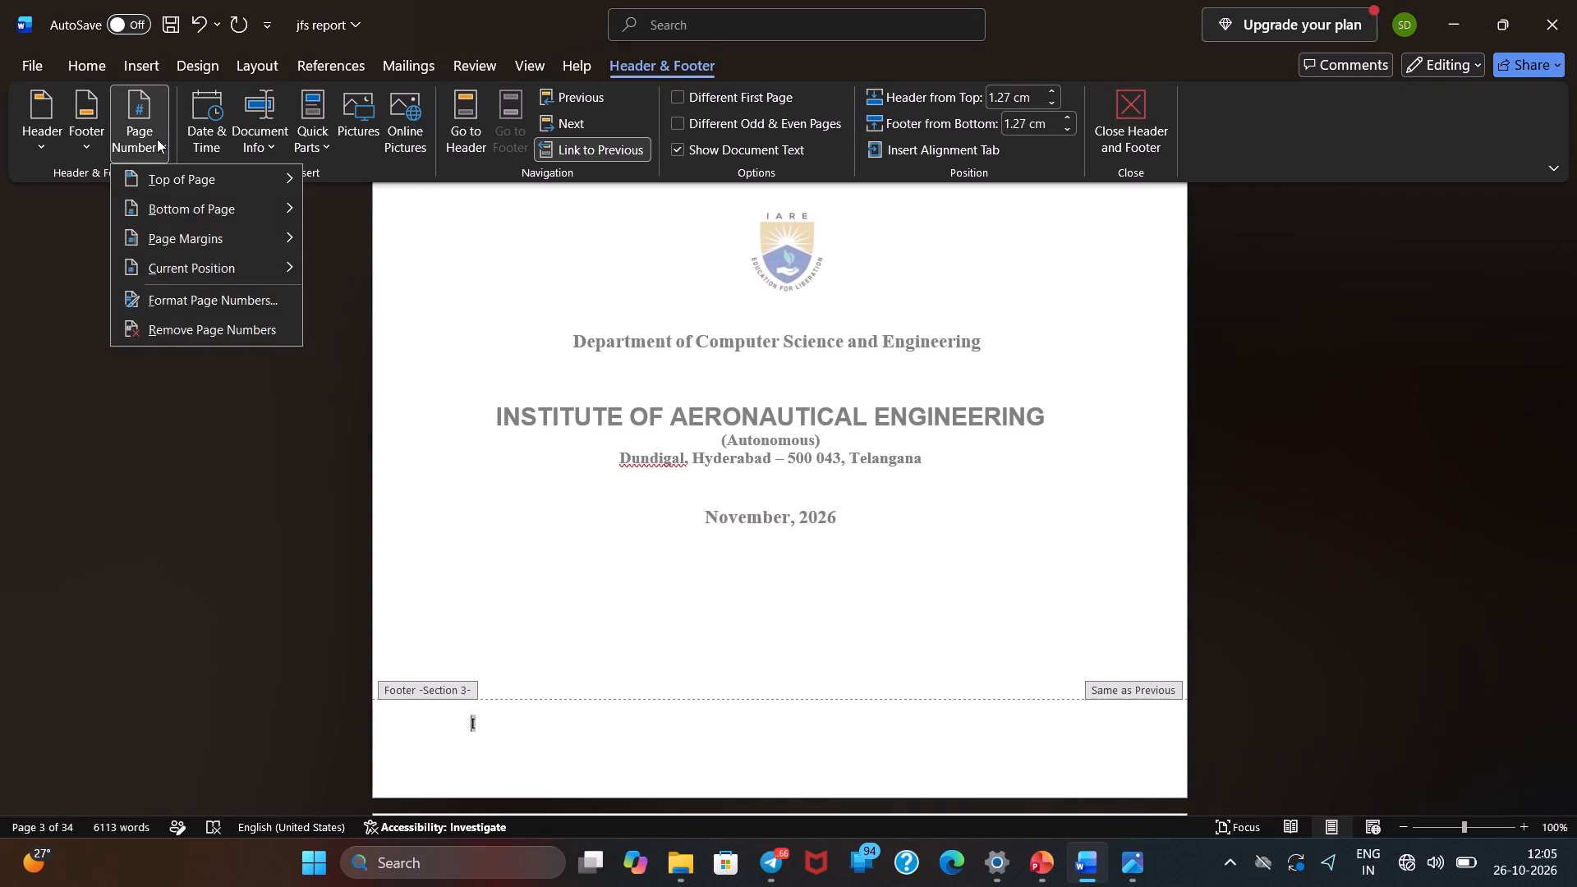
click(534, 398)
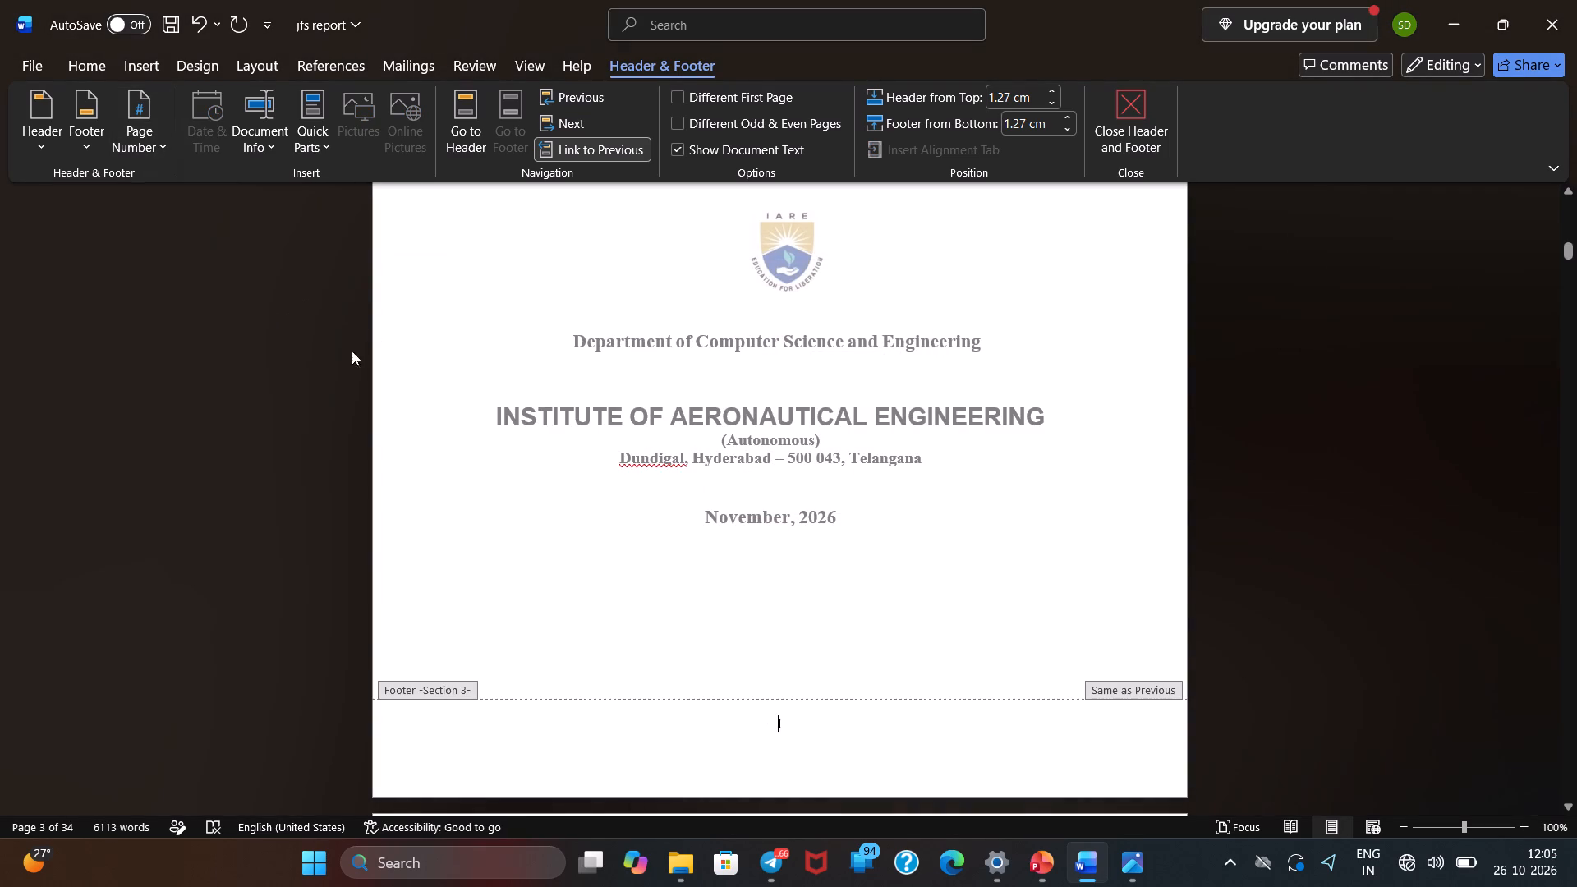
Check the footer page numbers from the front matter through to the first chapter's pages, and leave footer editing.
scroll(607, 500, down, 7)
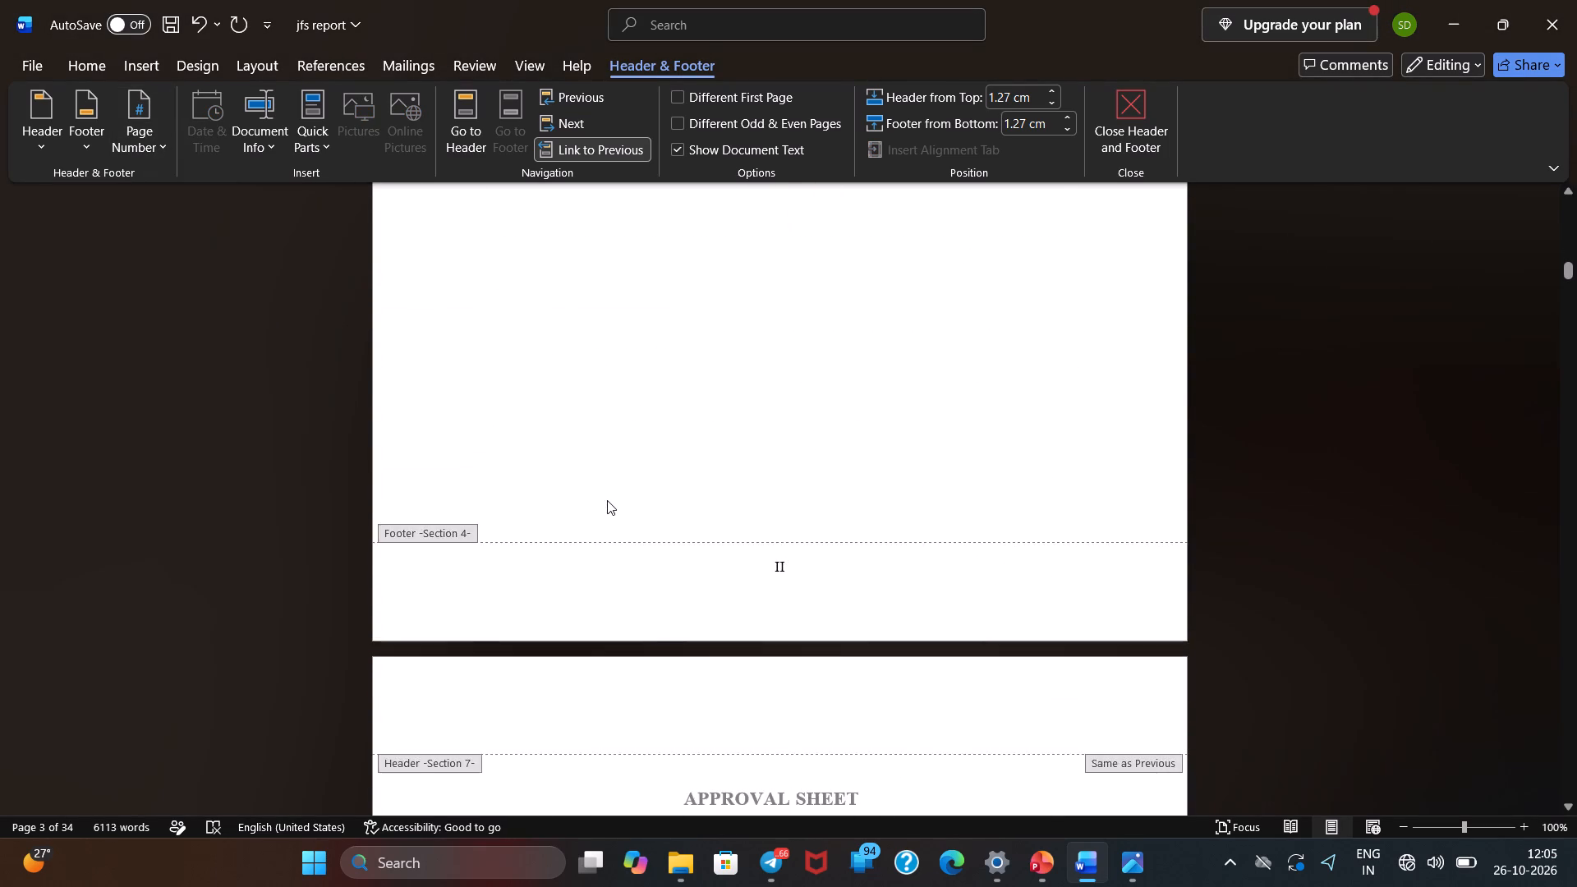
scroll(607, 500, down, 9)
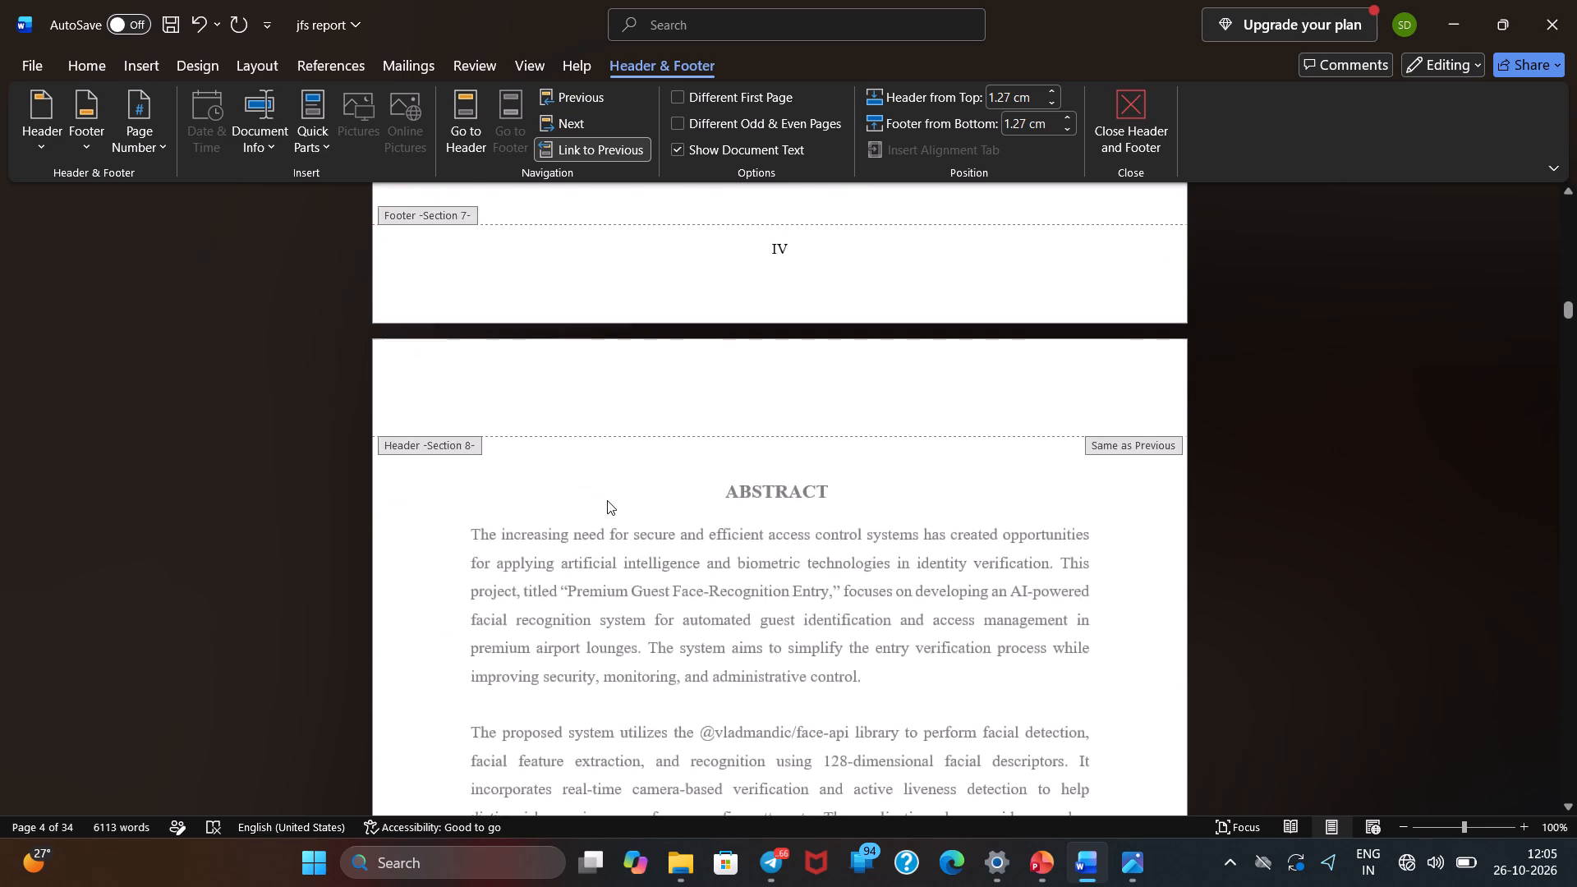
scroll(607, 500, down, 9)
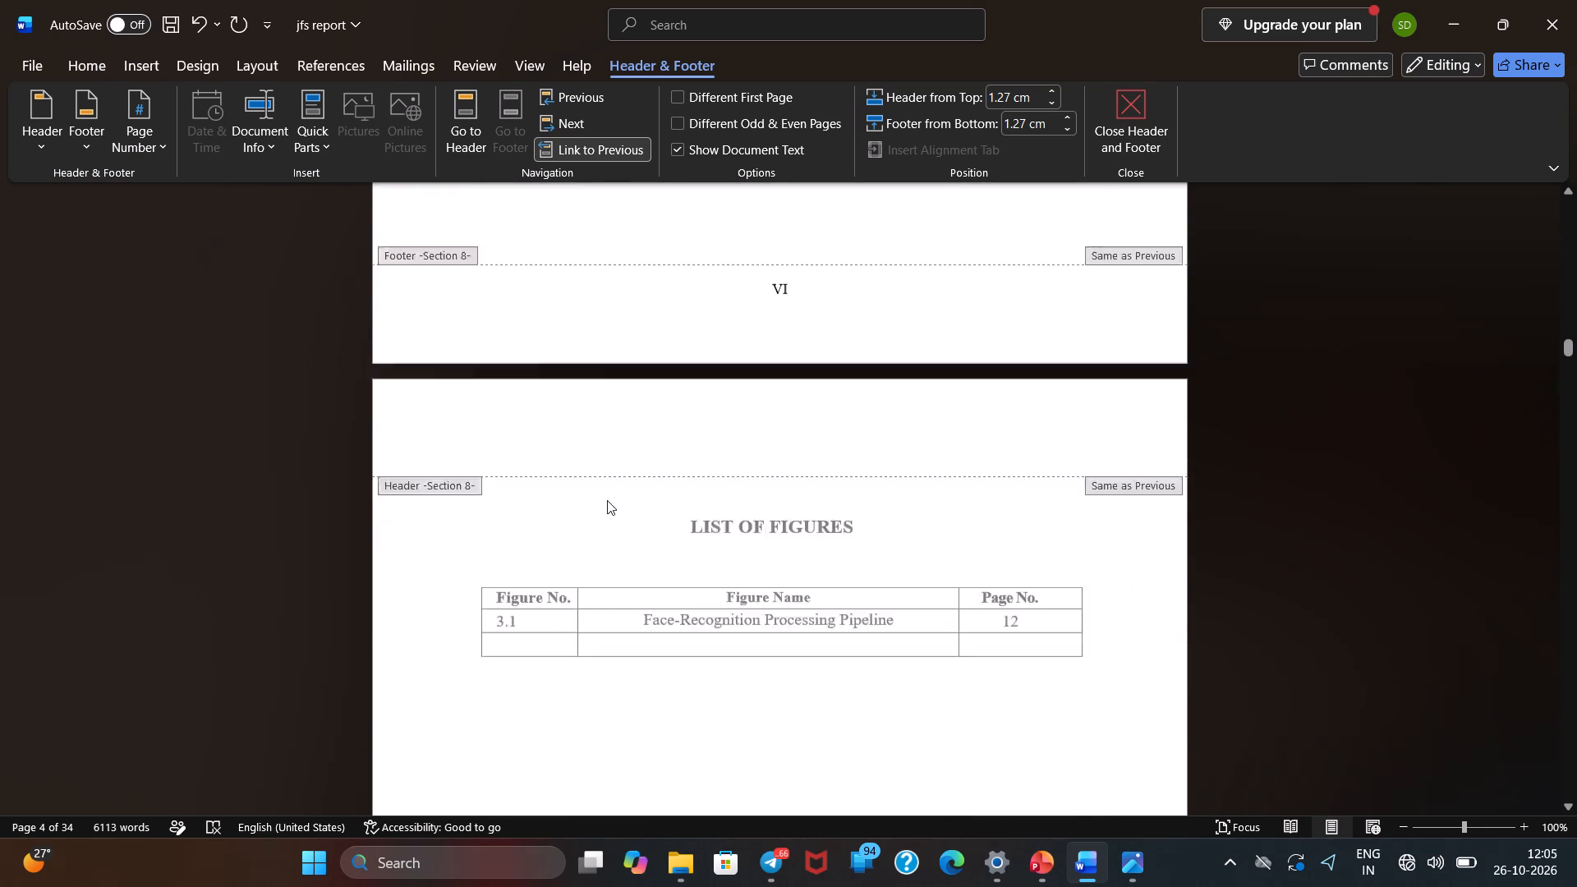
scroll(607, 500, down, 9)
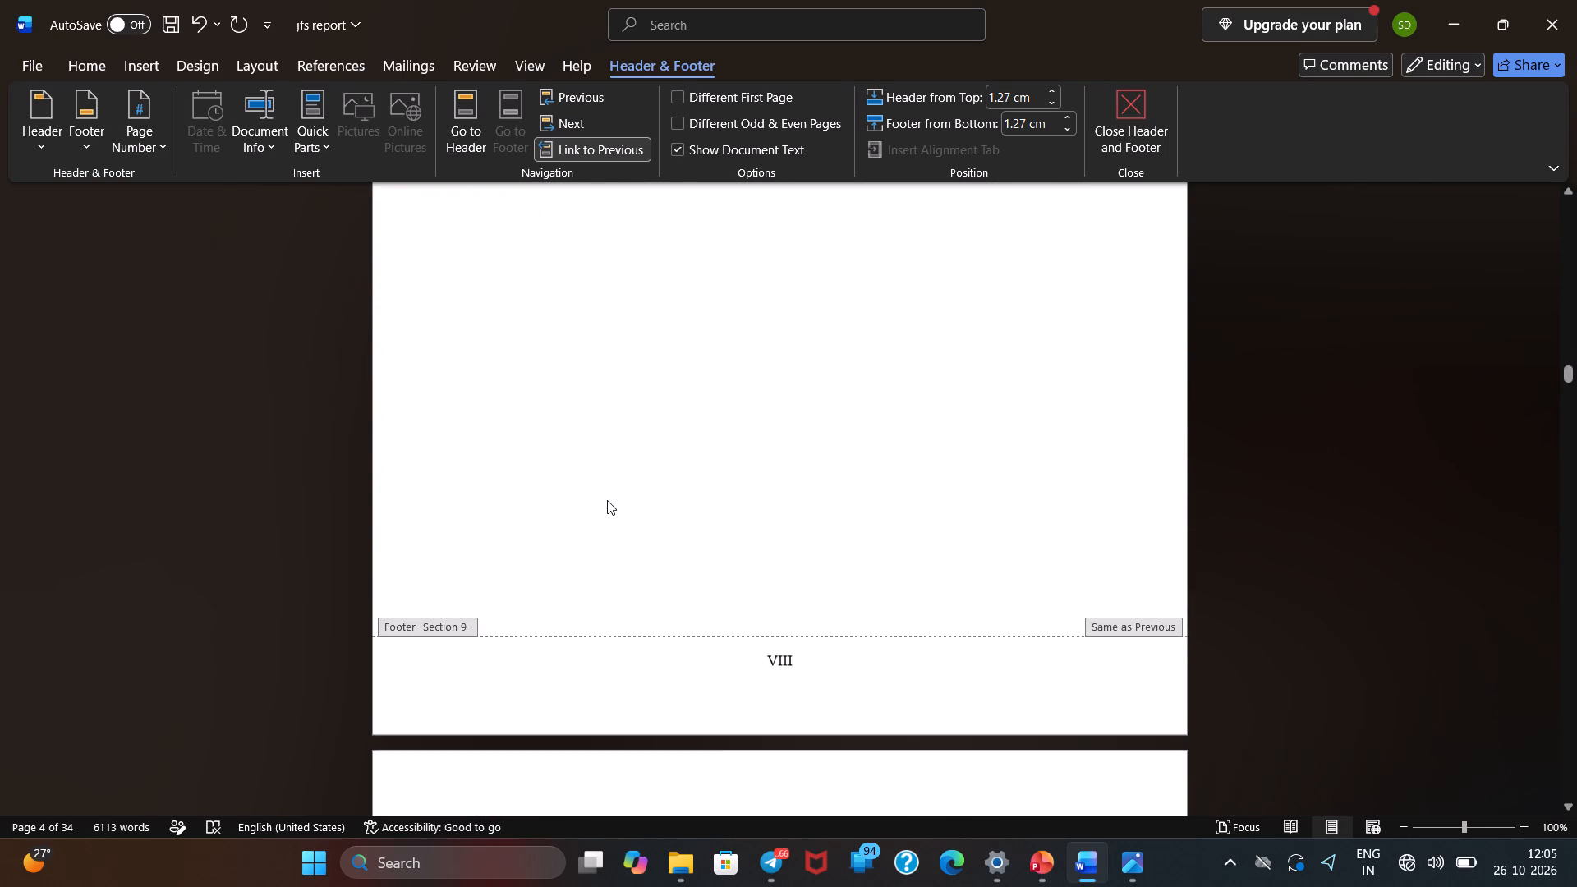
scroll(607, 500, down, 6)
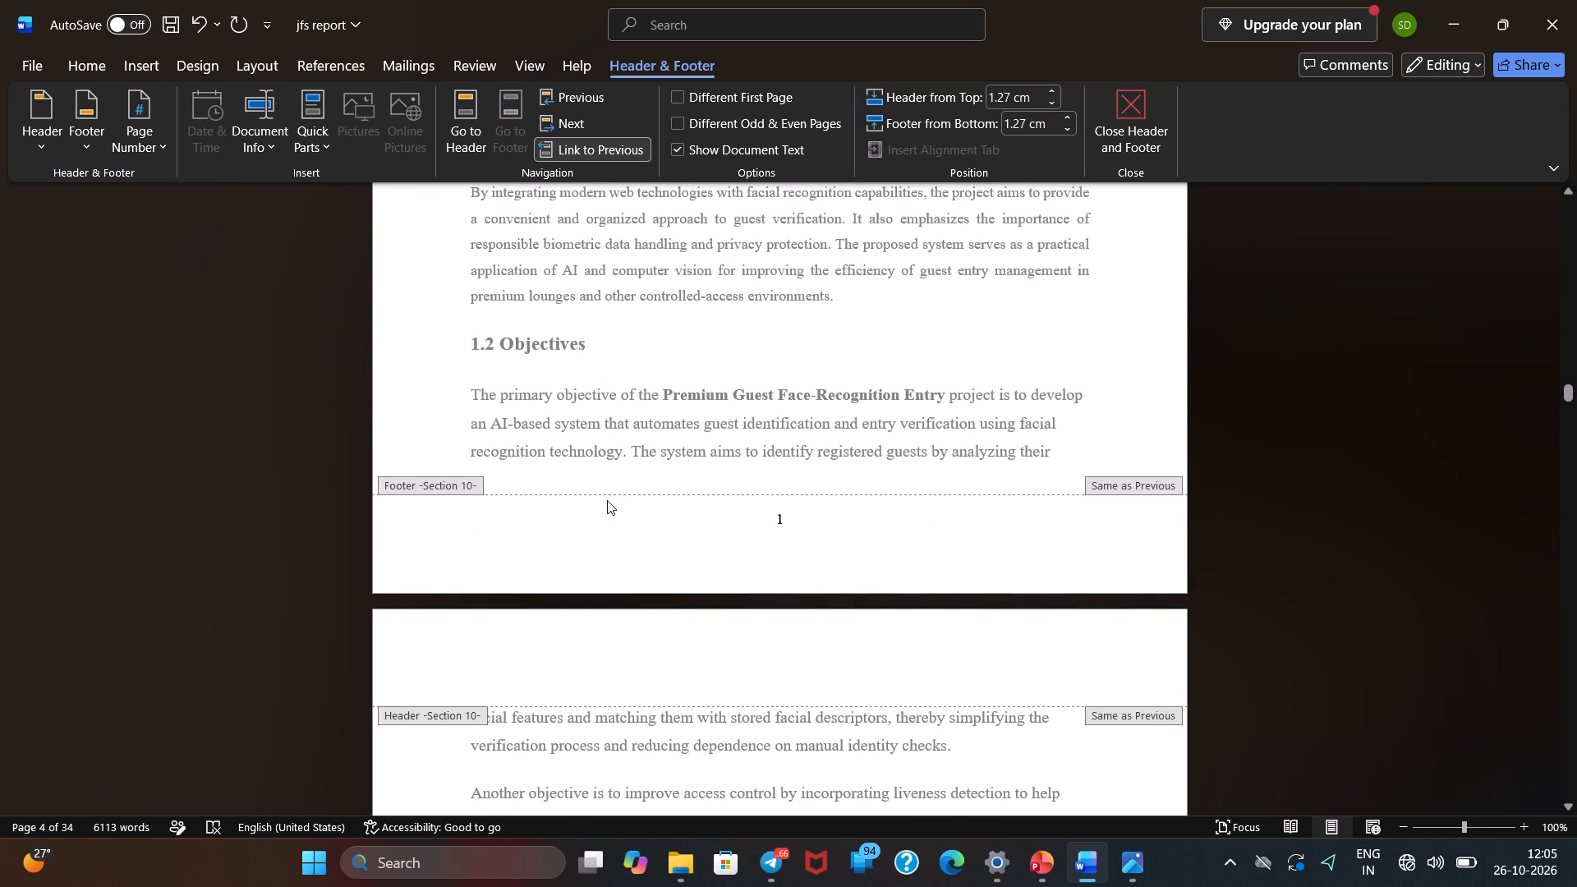
key(Escape)
Delete the page number from the footer of the page listing the four students.
scroll(607, 500, up, 20)
scroll(607, 500, up, 20)
scroll(607, 500, up, 20)
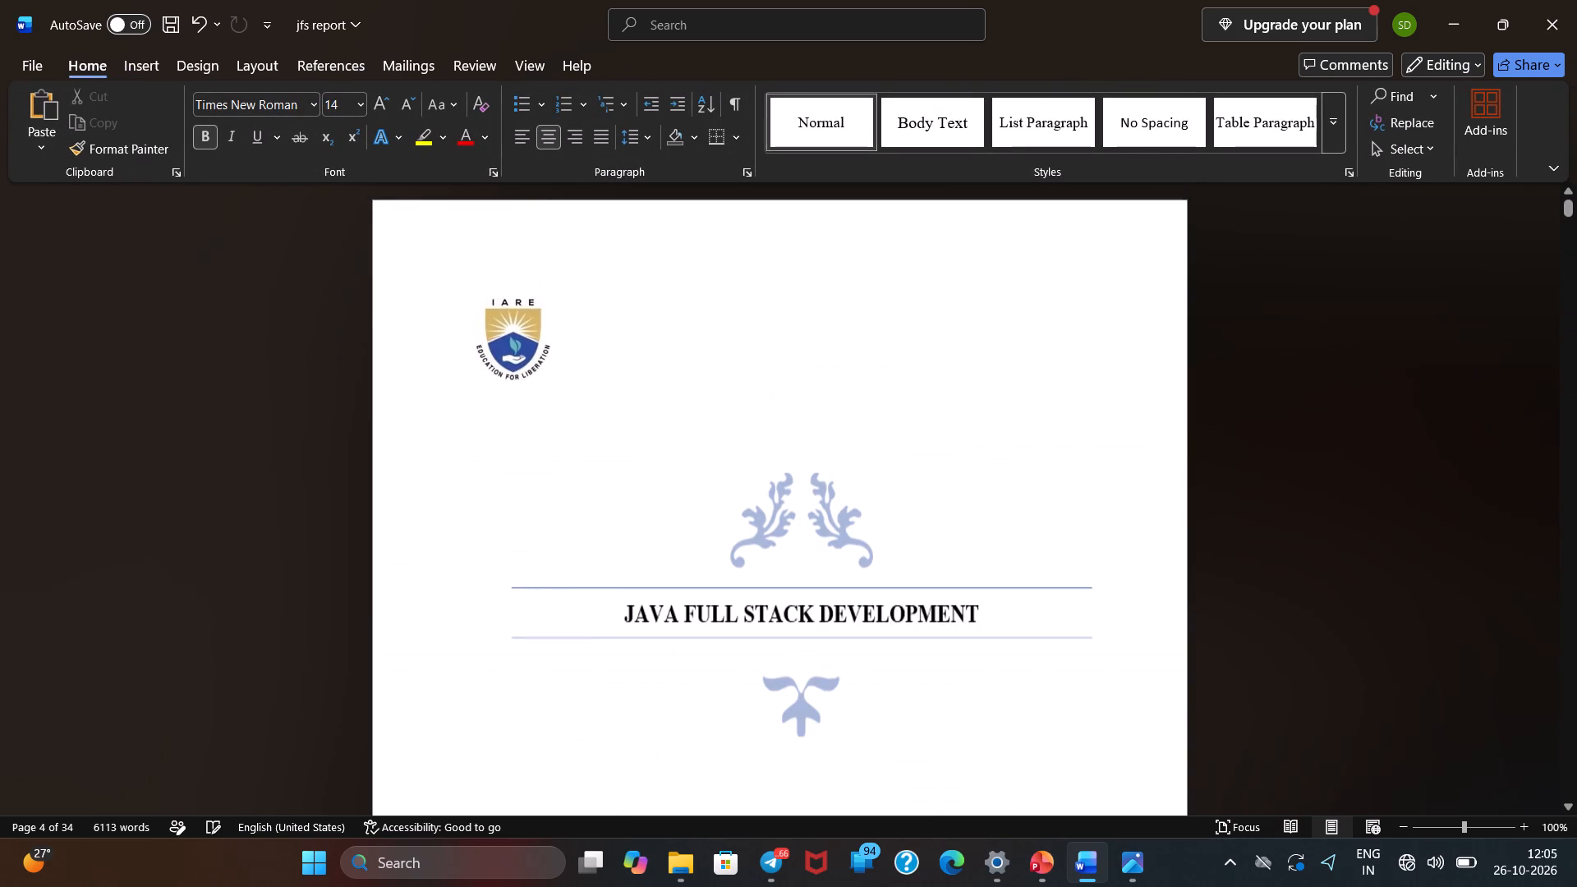
scroll(607, 500, down, 8)
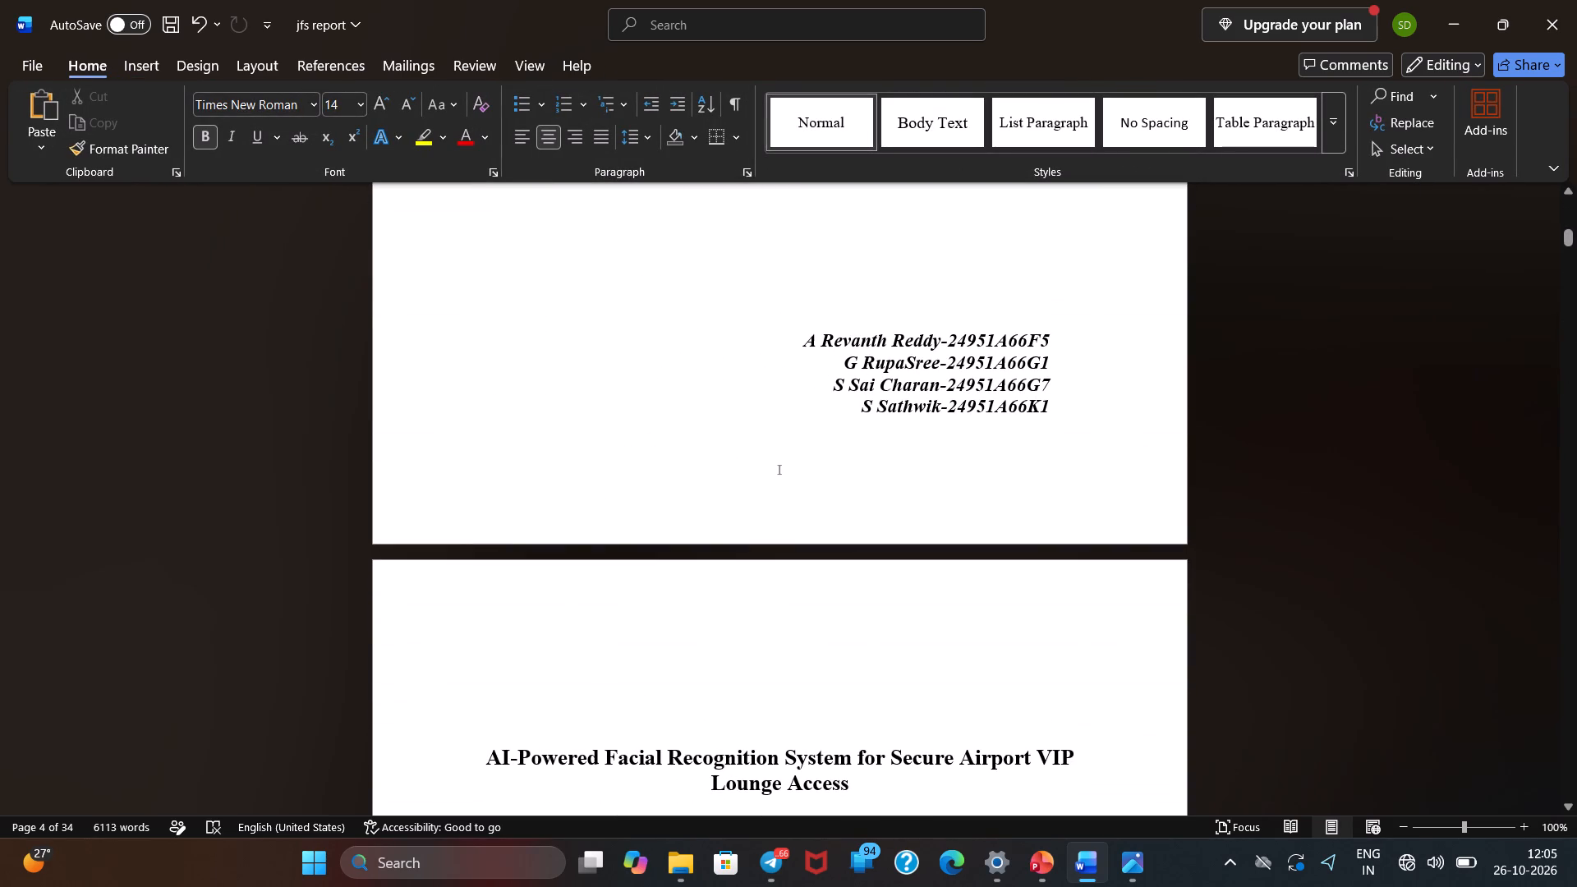
right_click(780, 468)
click(822, 488)
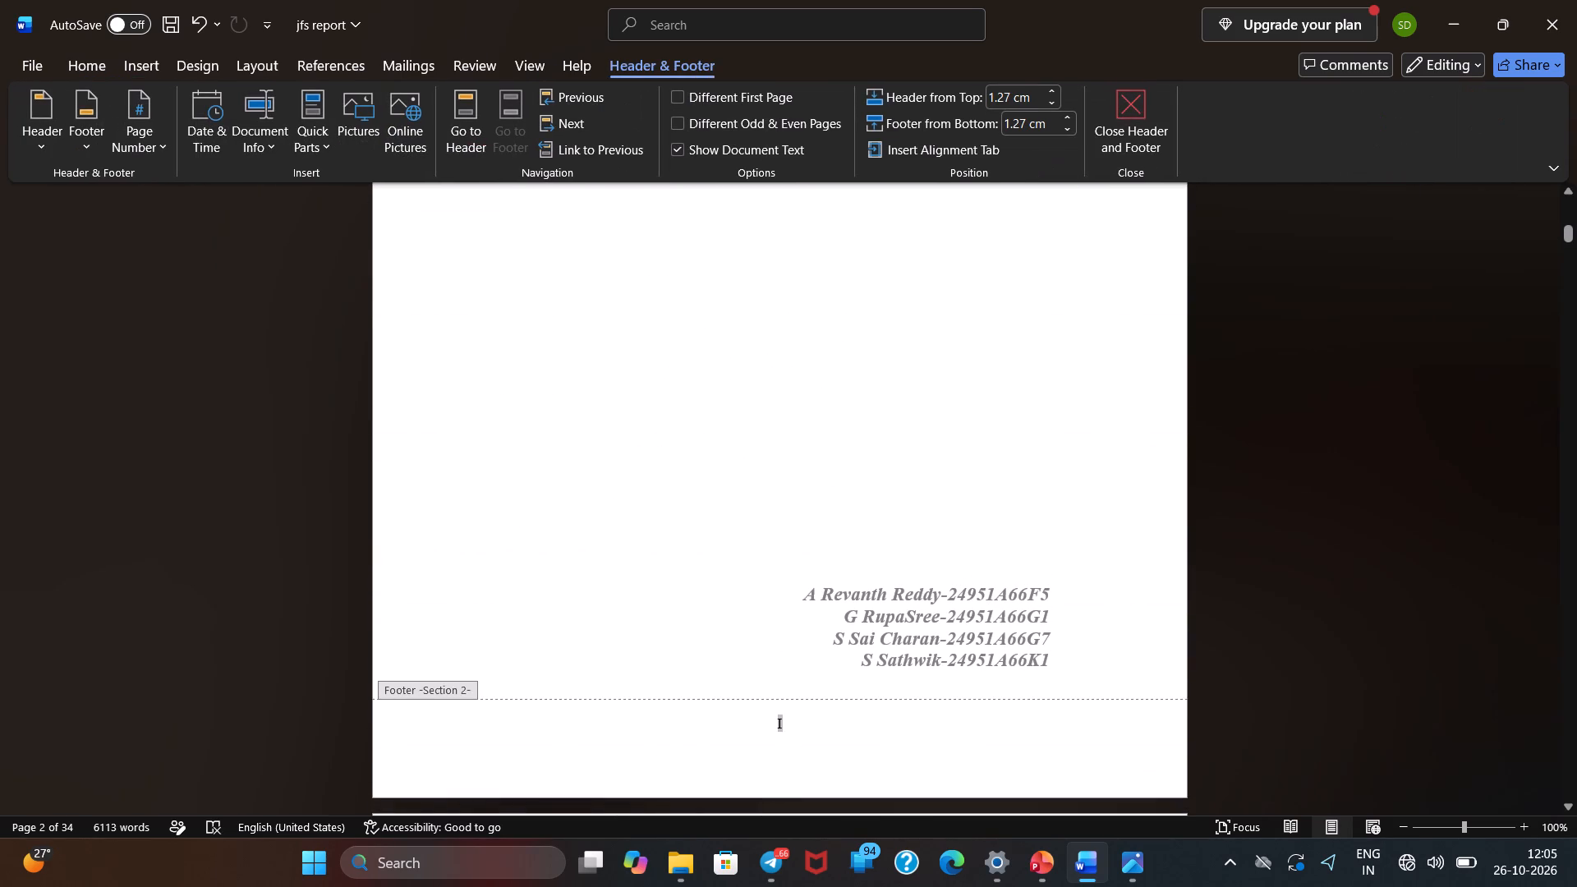
key(Delete)
key(BackSpace)
Insert a centred plain page number at the bottom of the title page dated November, 2026, check the following footers, and leave footer editing.
scroll(798, 717, down, 2)
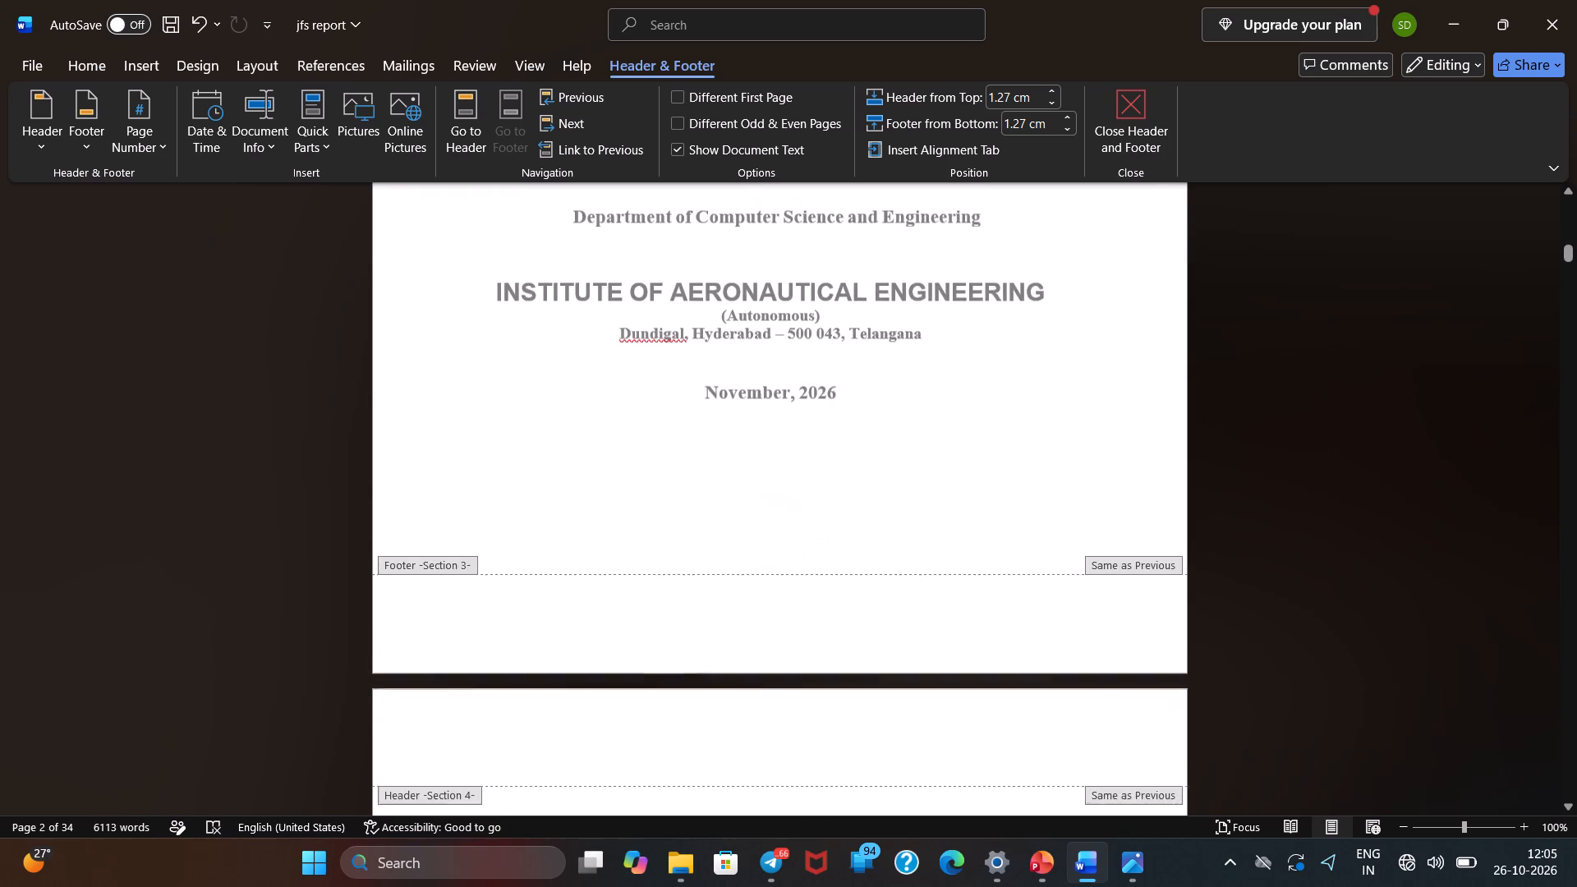
scroll(798, 717, down, 2)
click(767, 580)
scroll(767, 580, up, 1)
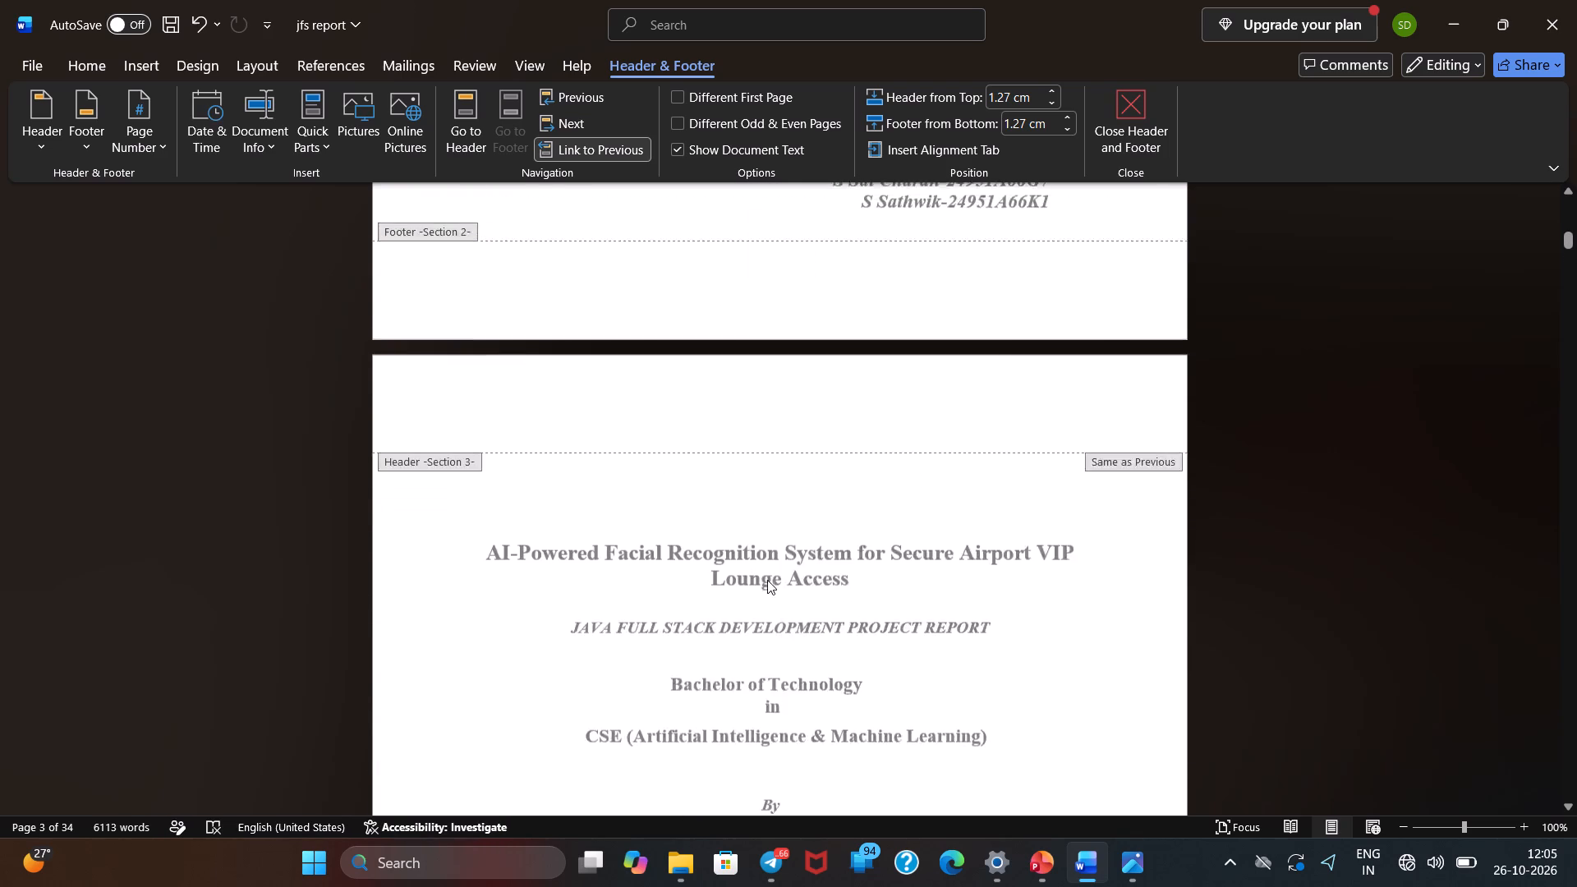
scroll(767, 580, up, 1)
click(160, 159)
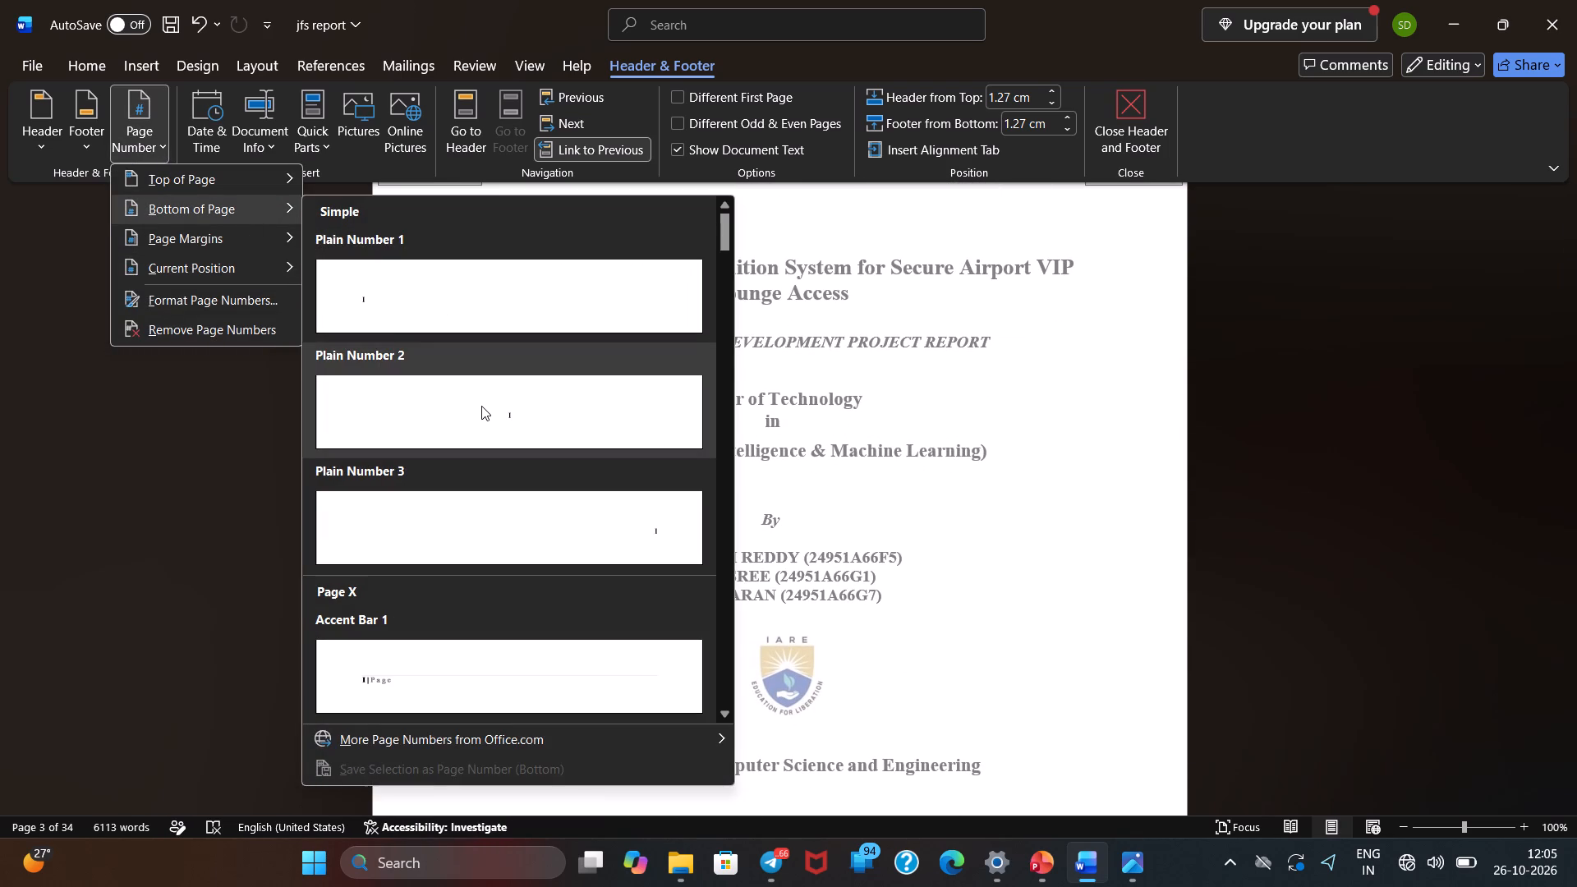
click(481, 406)
scroll(763, 566, down, 4)
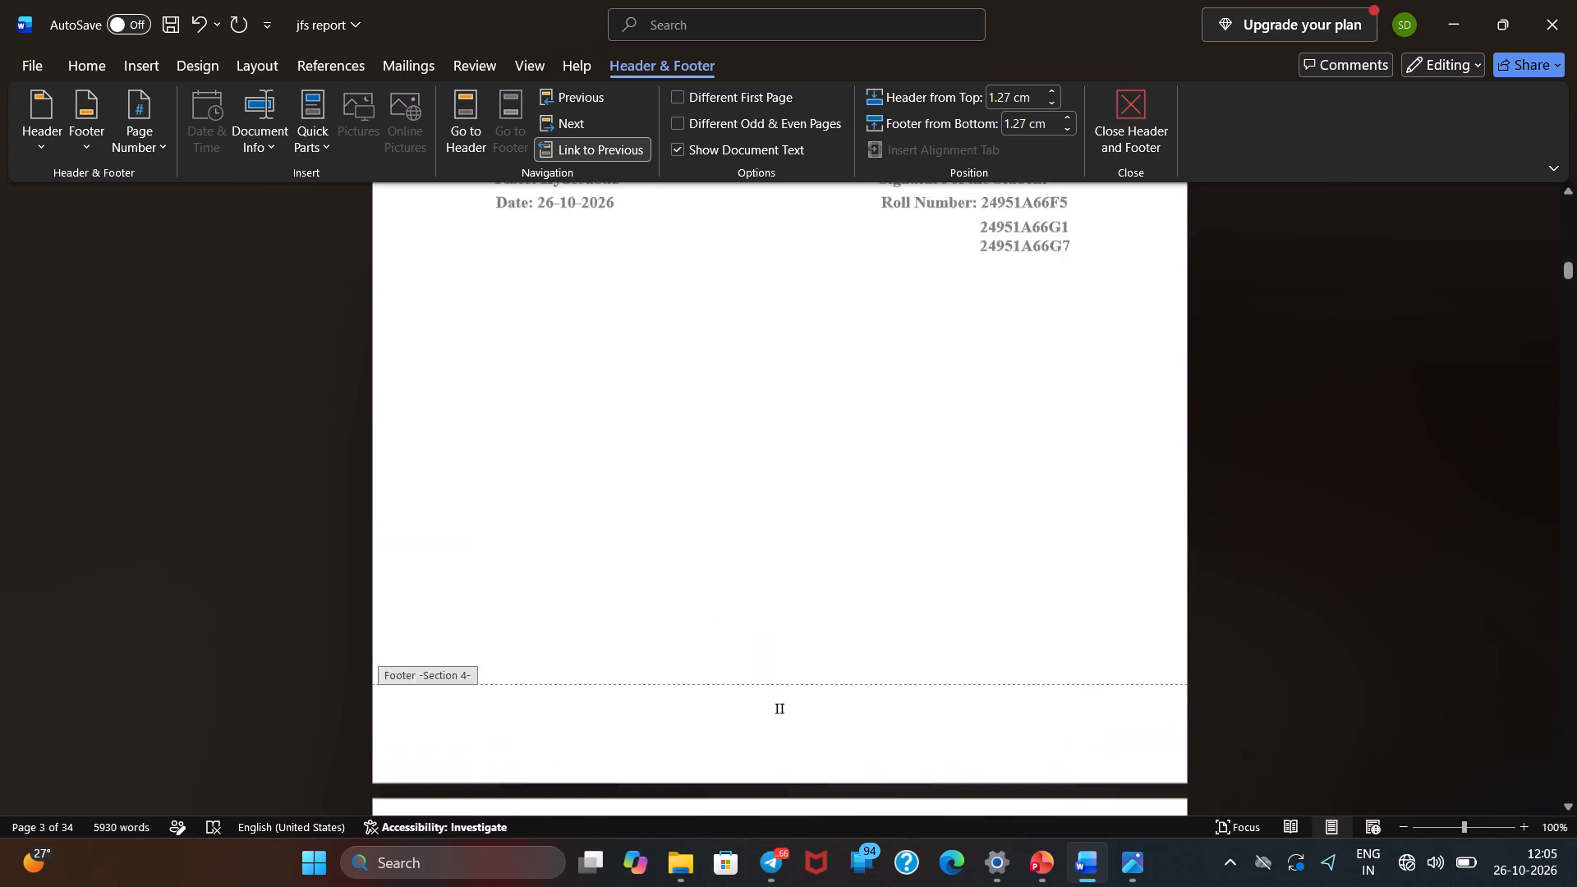
scroll(763, 566, down, 12)
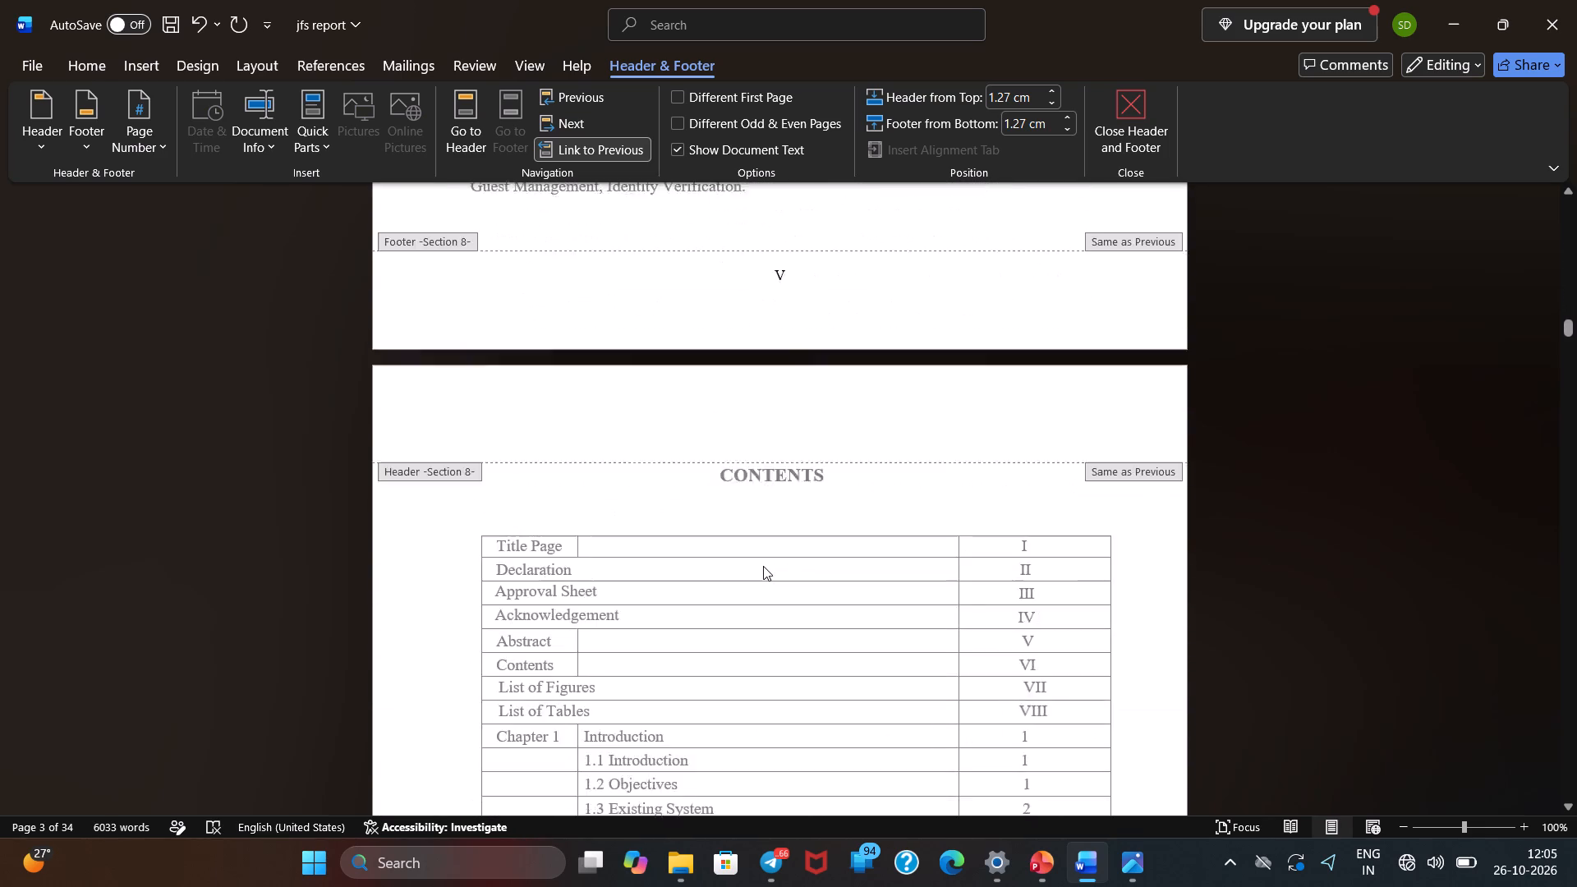
scroll(763, 566, down, 12)
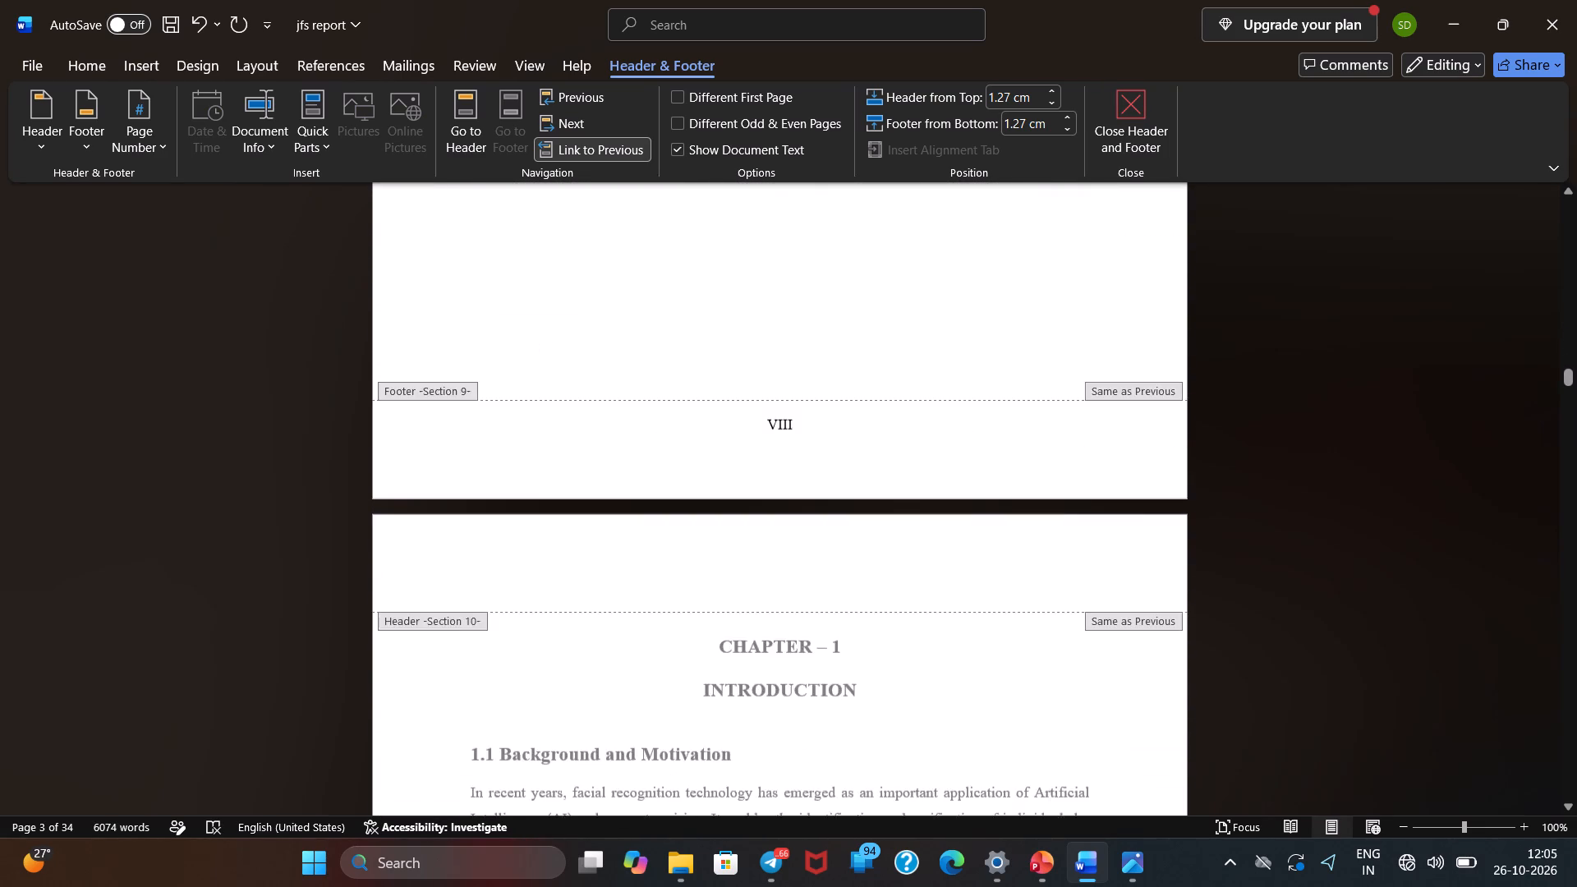
scroll(763, 566, down, 6)
key(Escape)
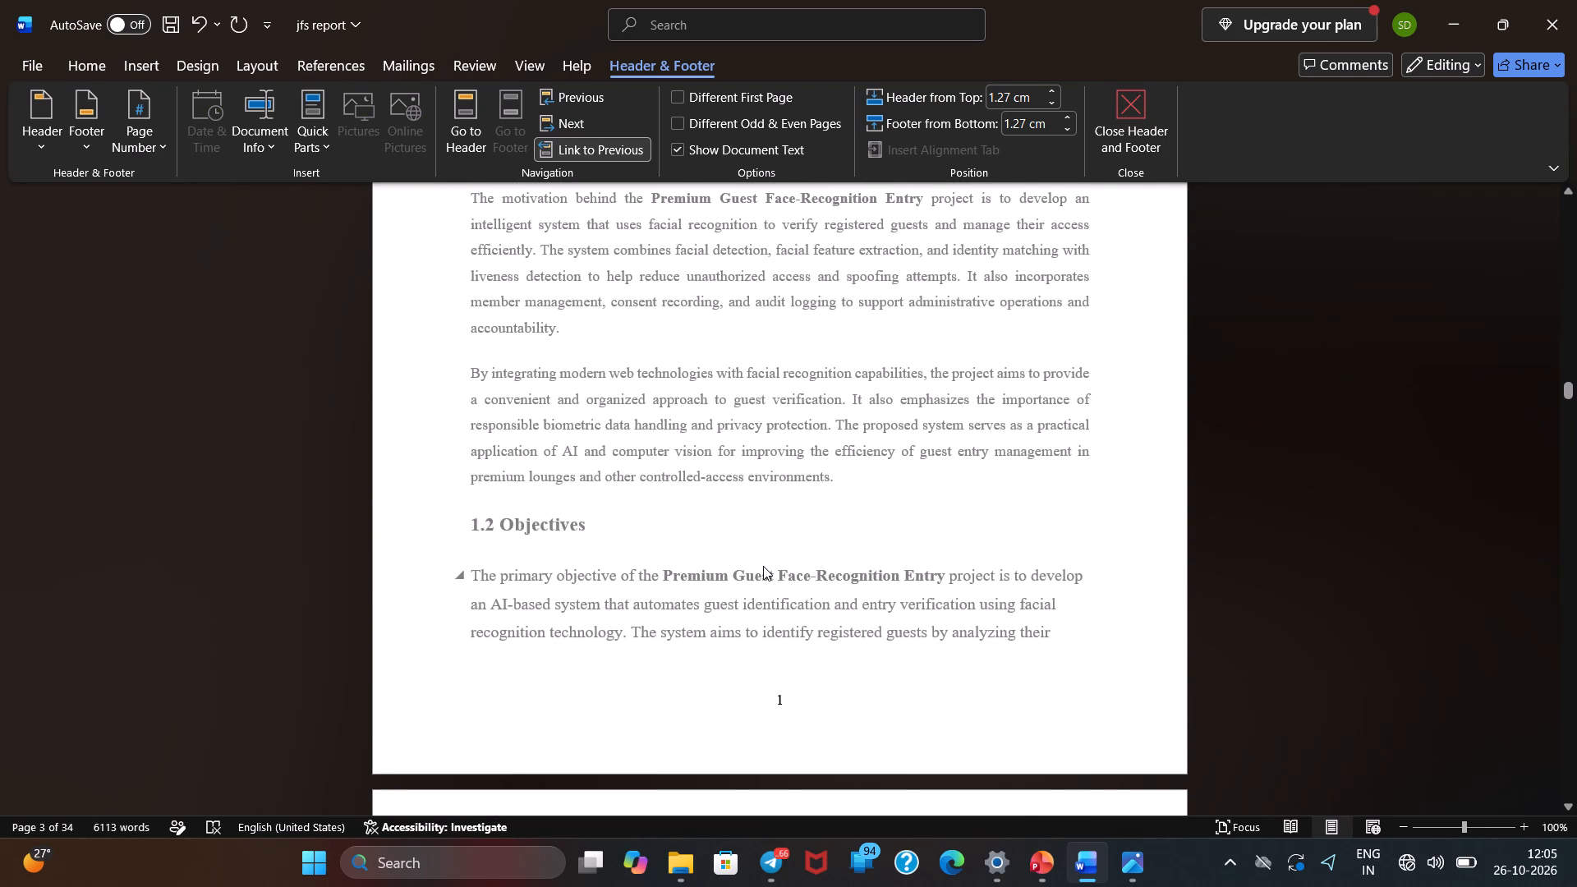
Delete the entire empty last row of the List of Figures table.
scroll(763, 566, up, 3)
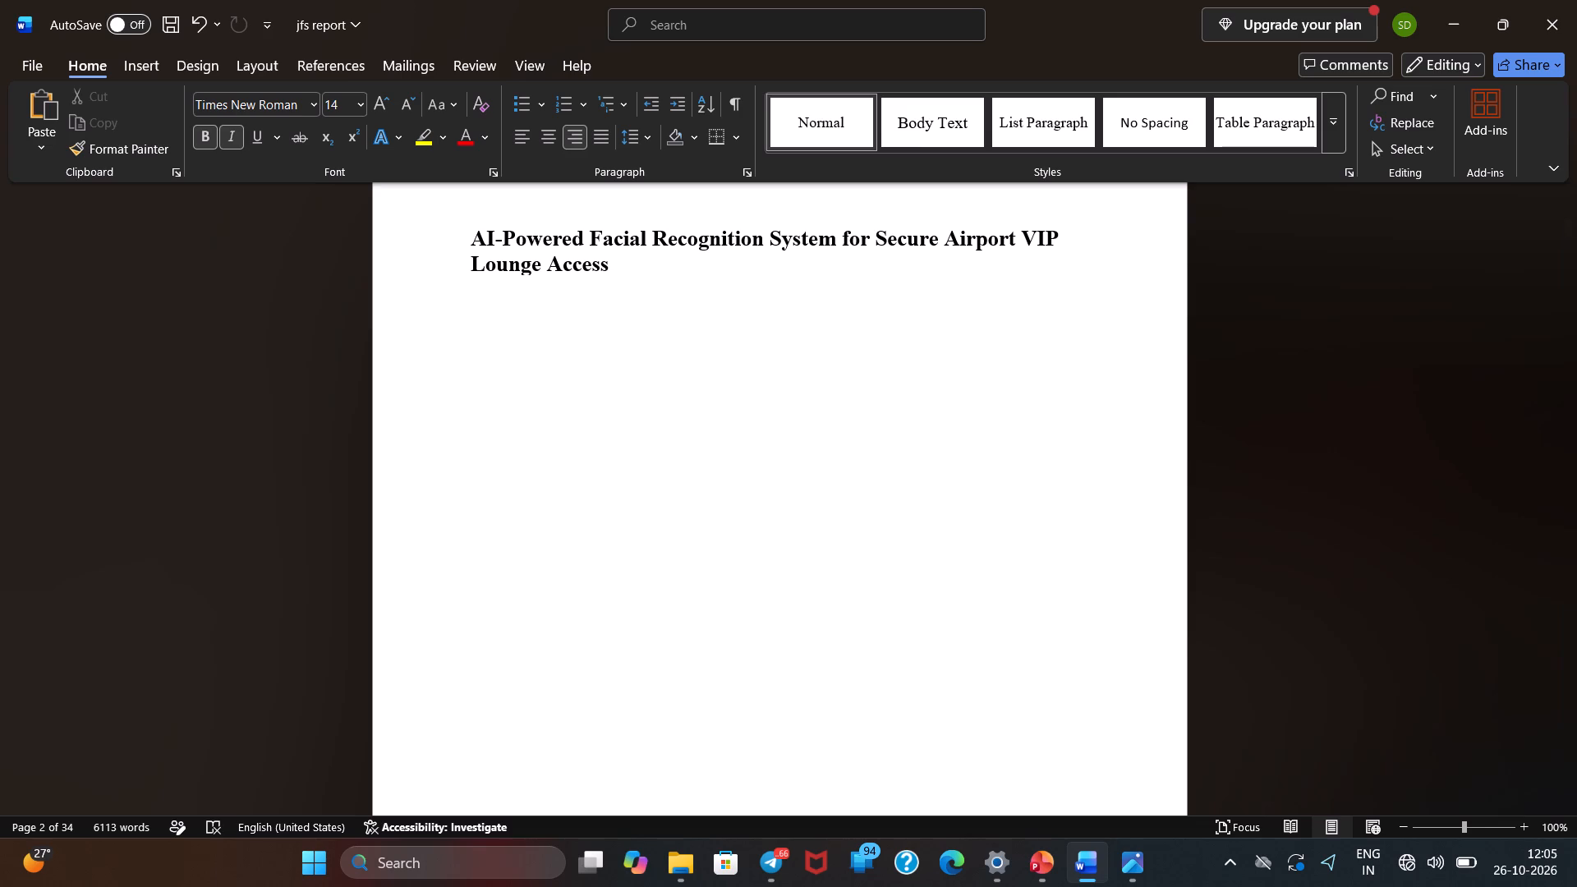
scroll(763, 566, down, 2)
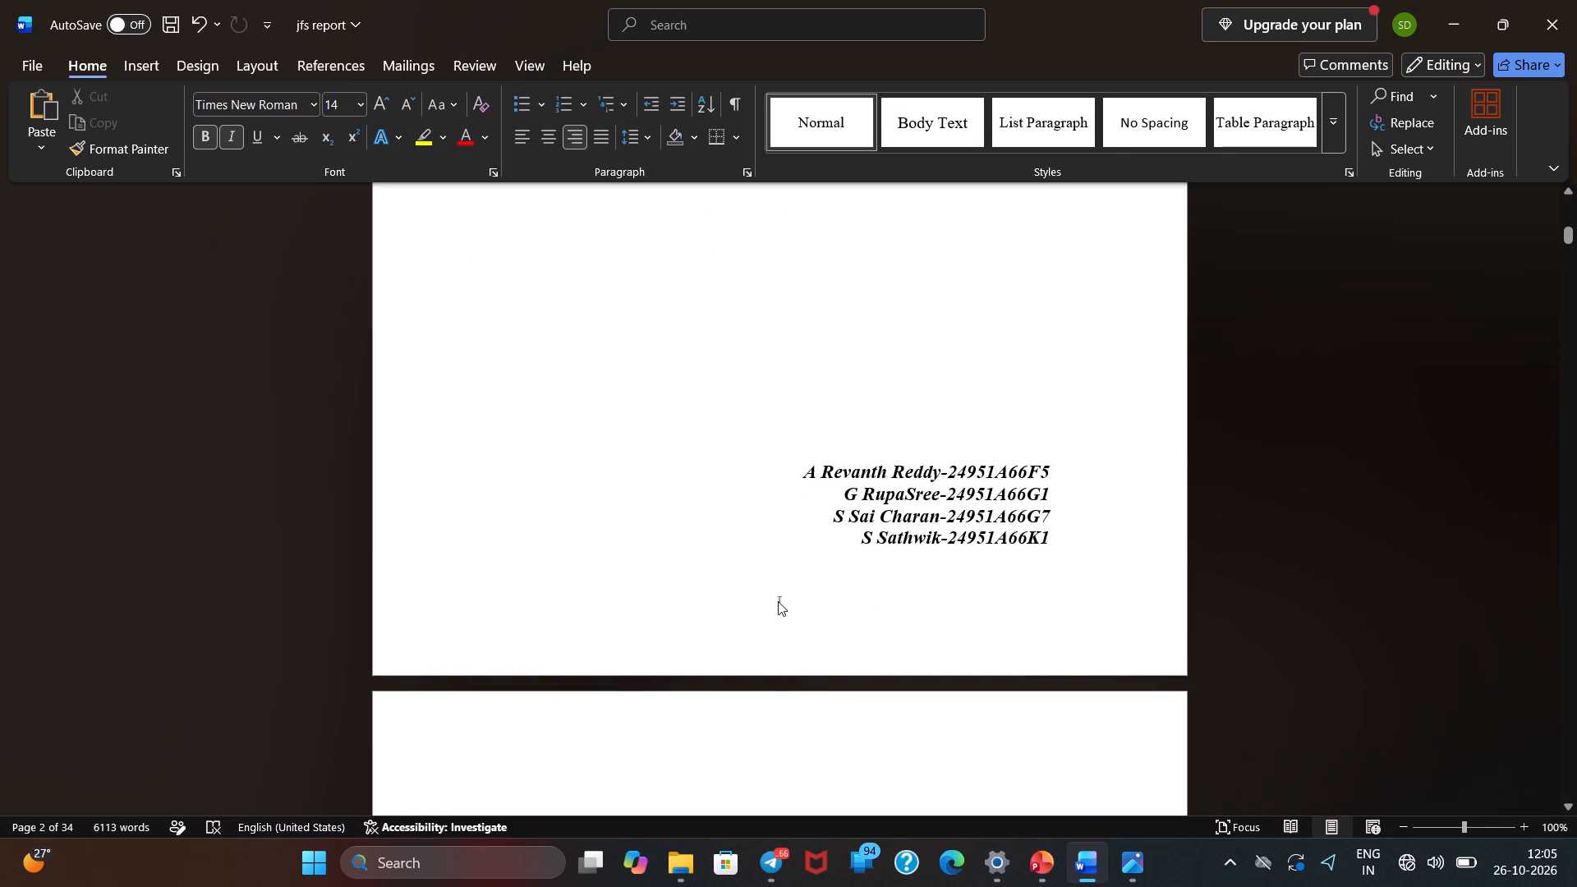
scroll(778, 600, down, 12)
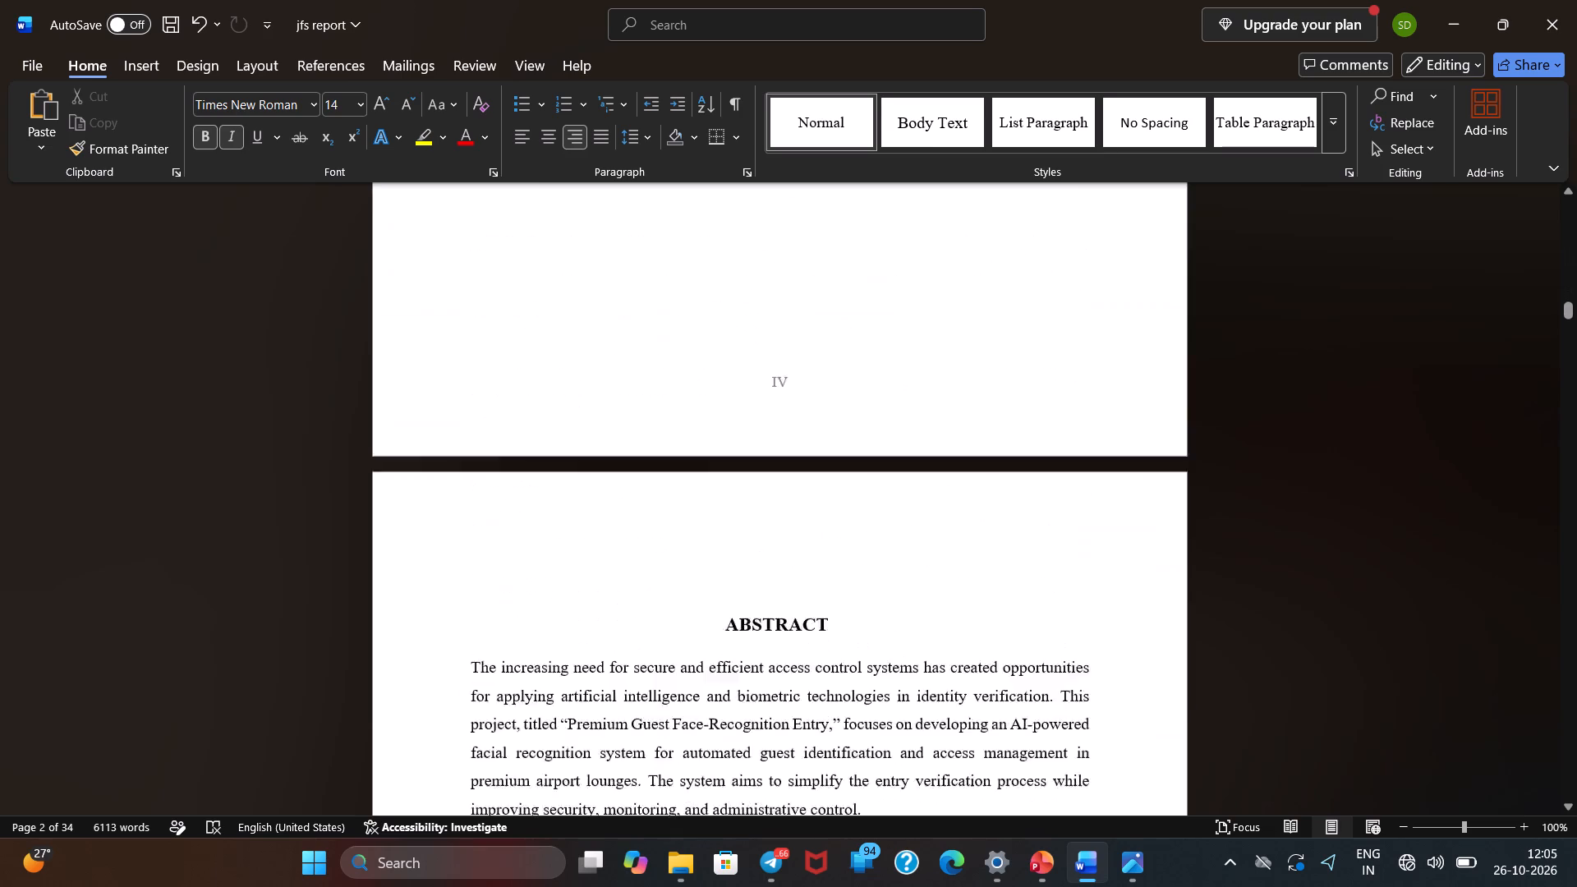
scroll(778, 600, down, 14)
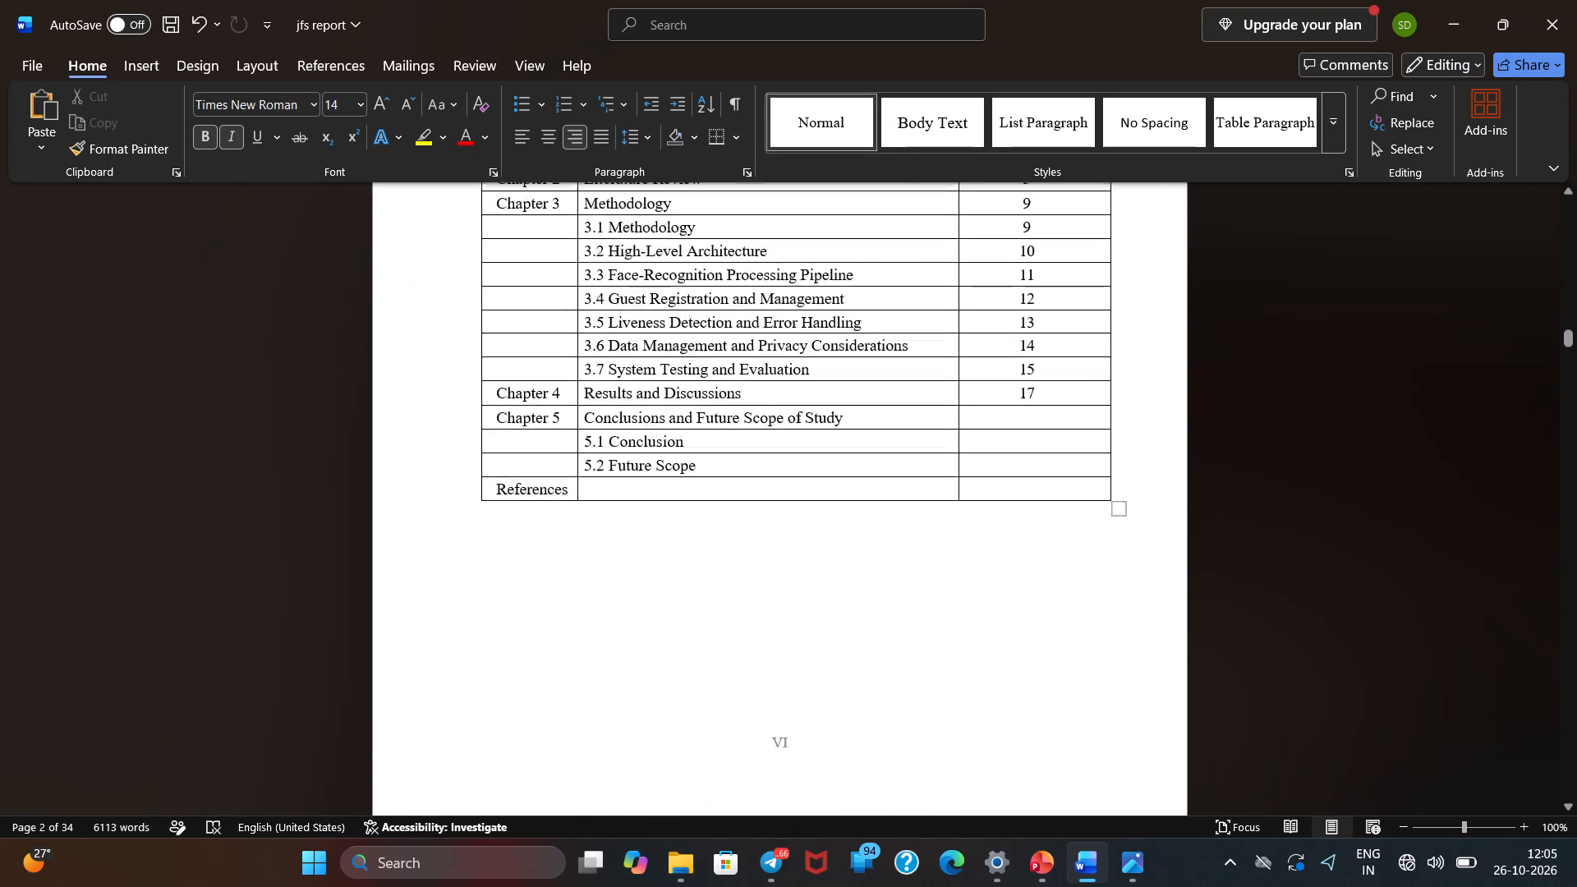
scroll(778, 600, down, 8)
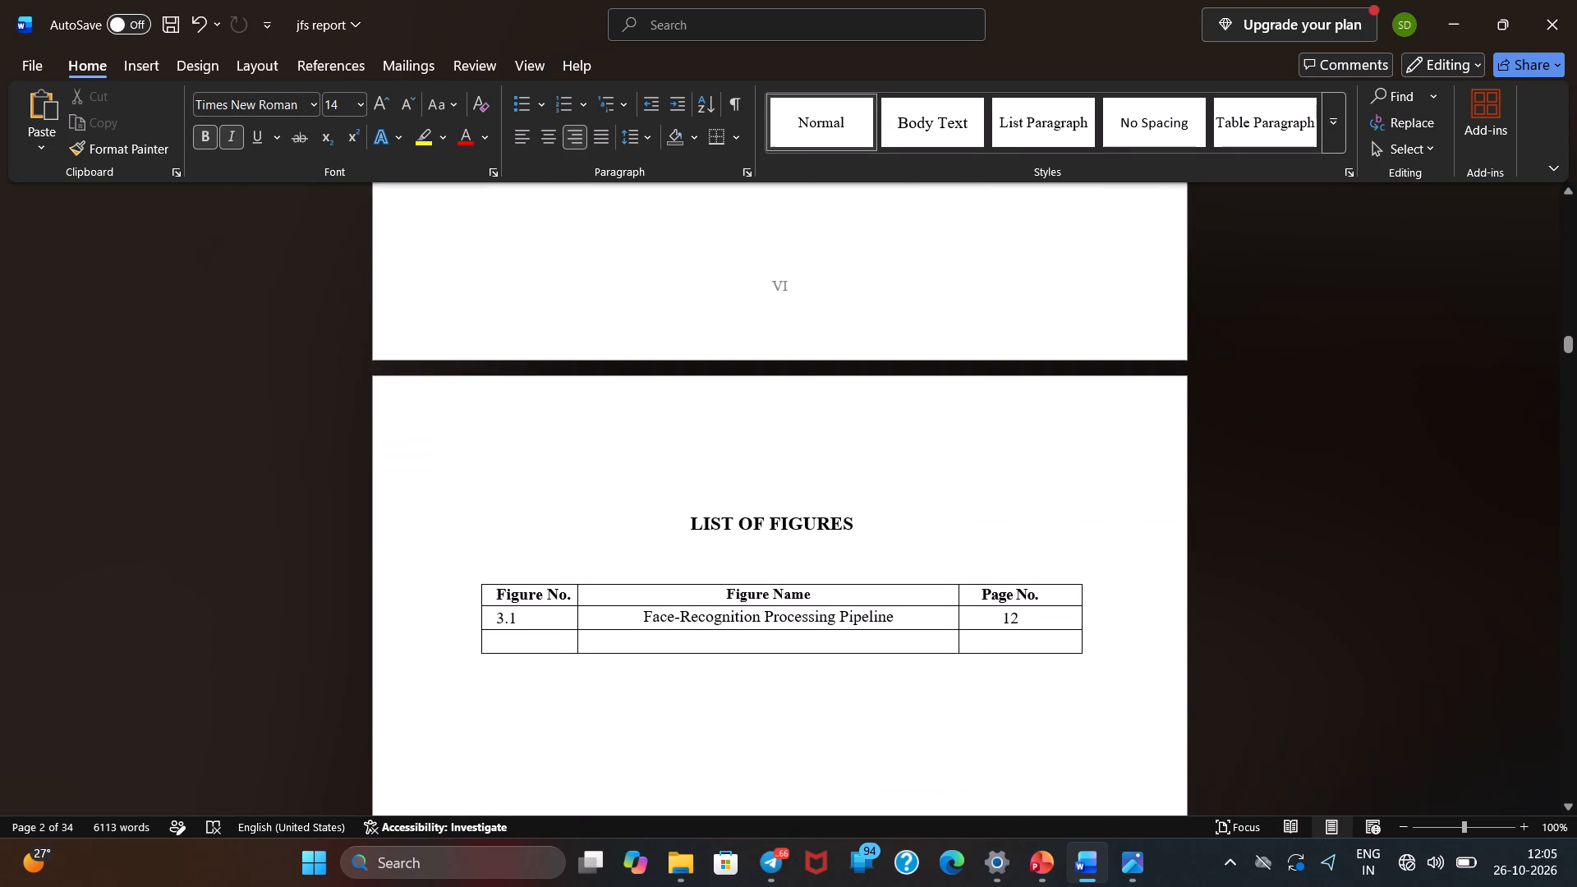
scroll(778, 600, down, 2)
scroll(778, 600, up, 1)
drag(1027, 558, 531, 560)
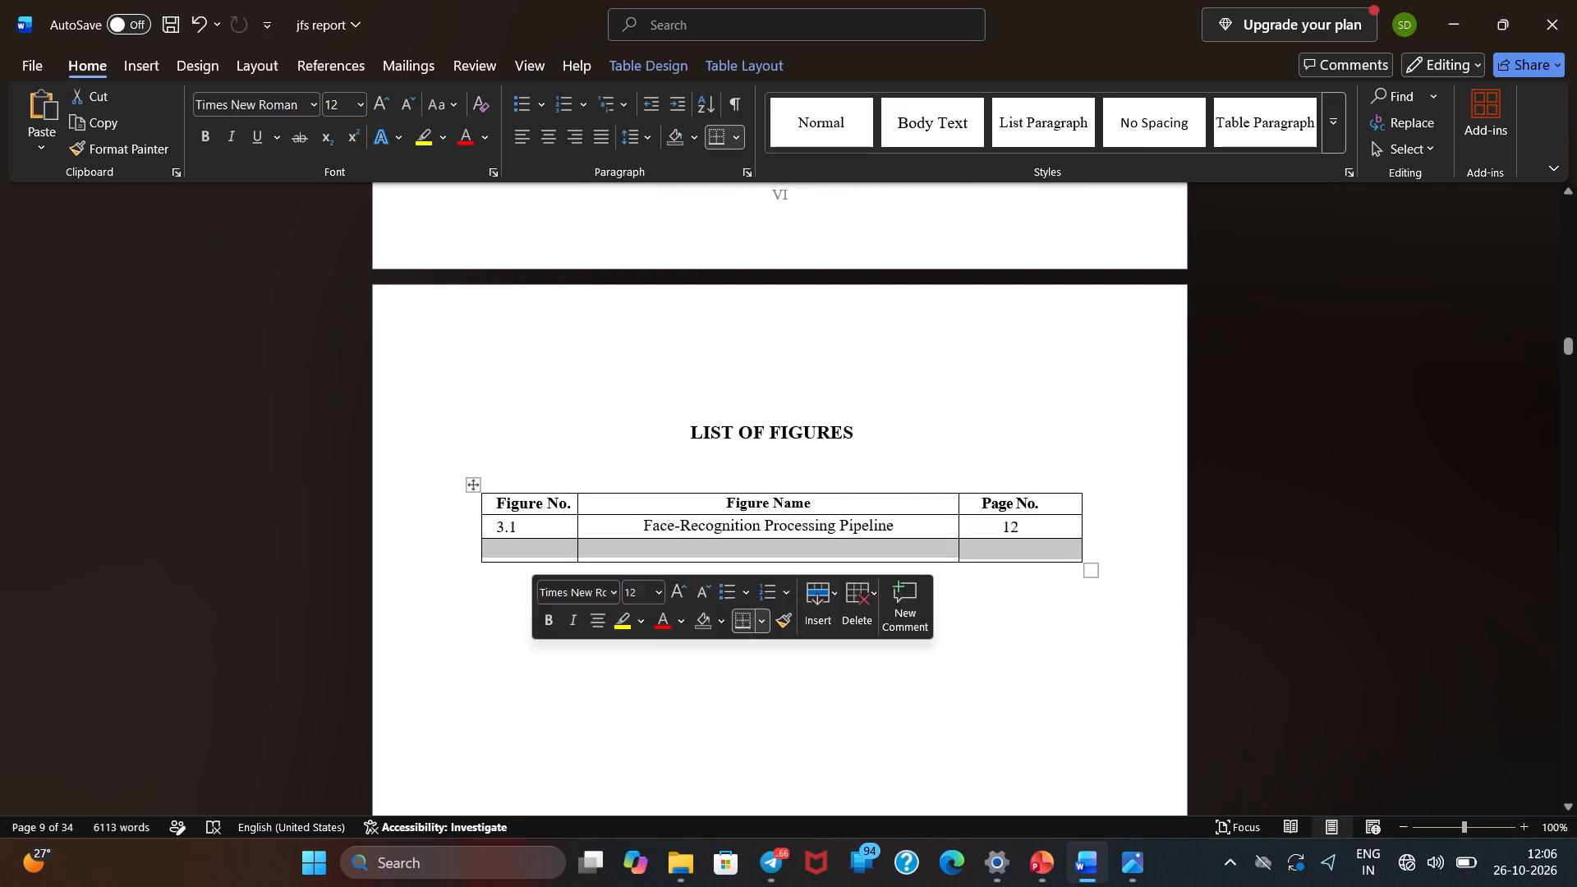
key(BackSpace)
click(733, 412)
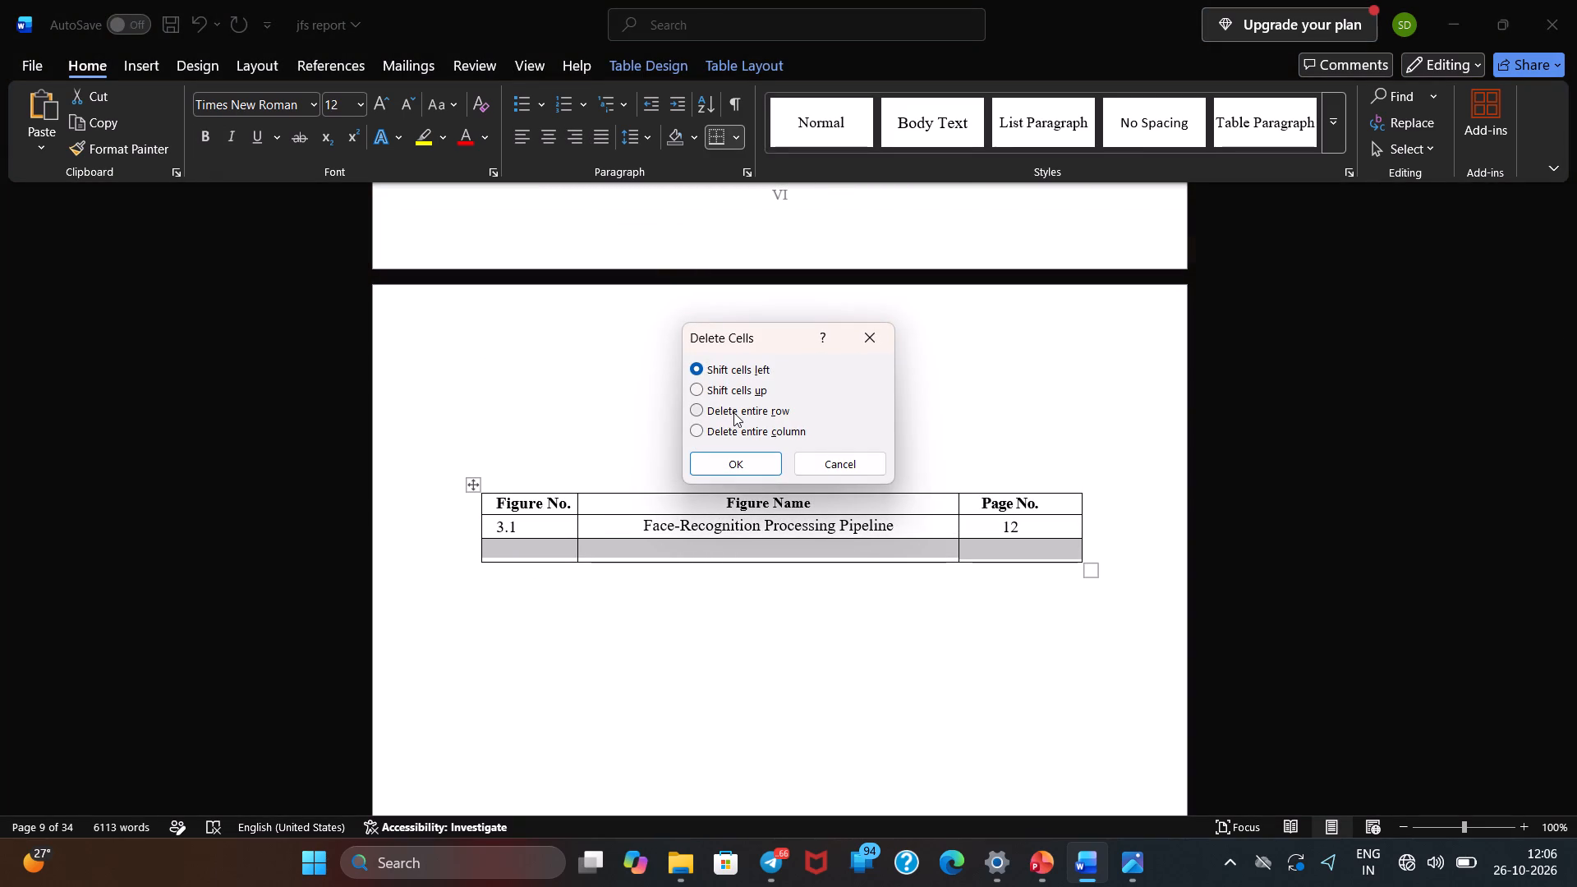
click(738, 472)
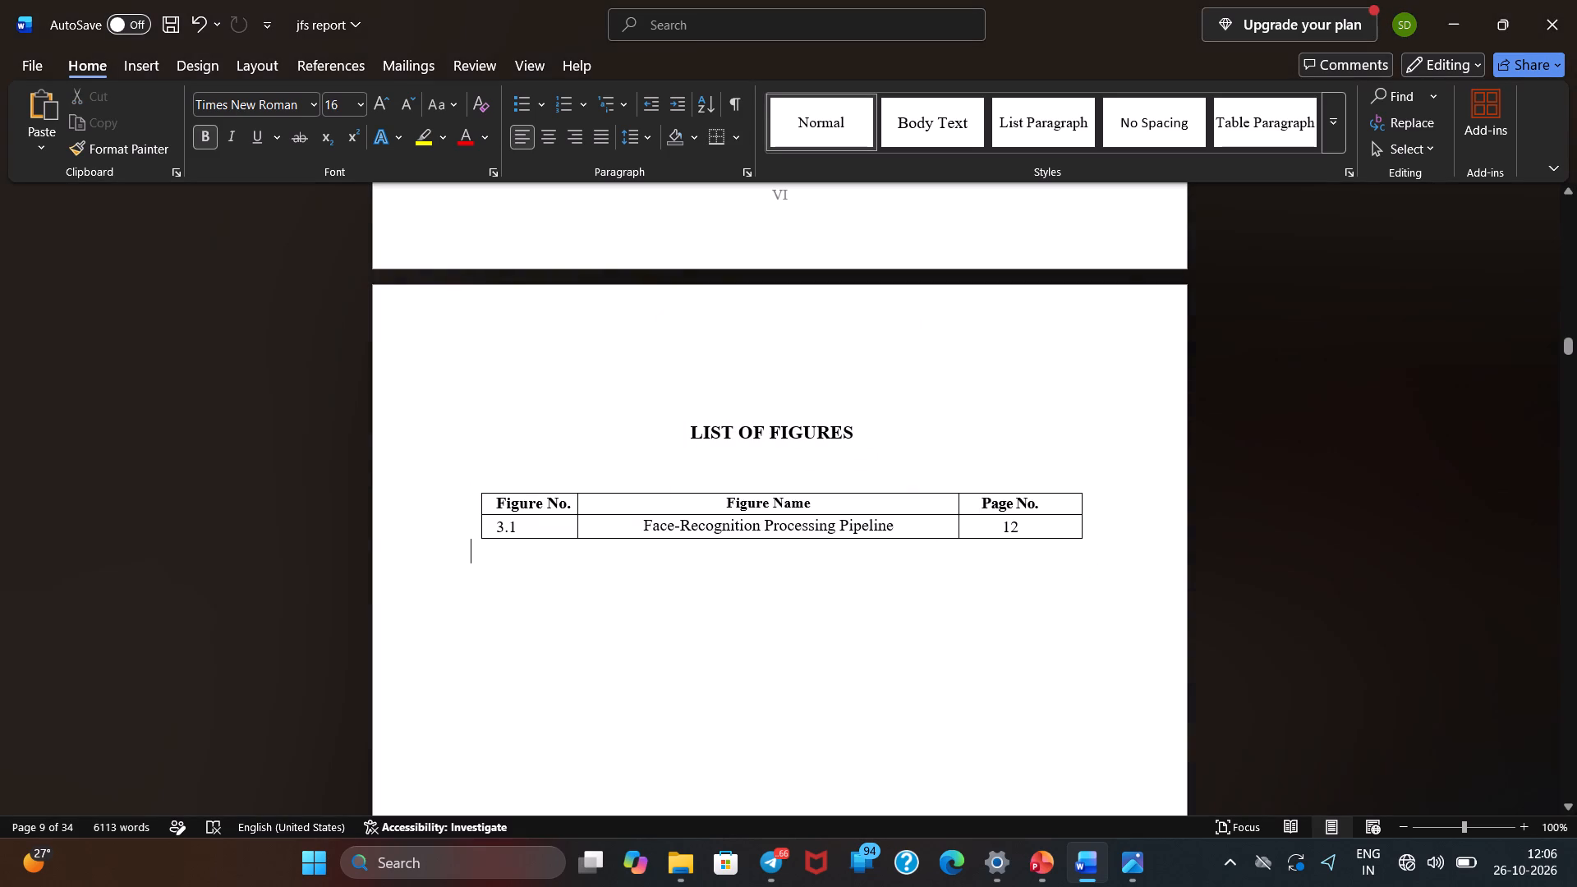
Justify the paragraphs under heading 1.3 Existing System.
scroll(738, 472, down, 3)
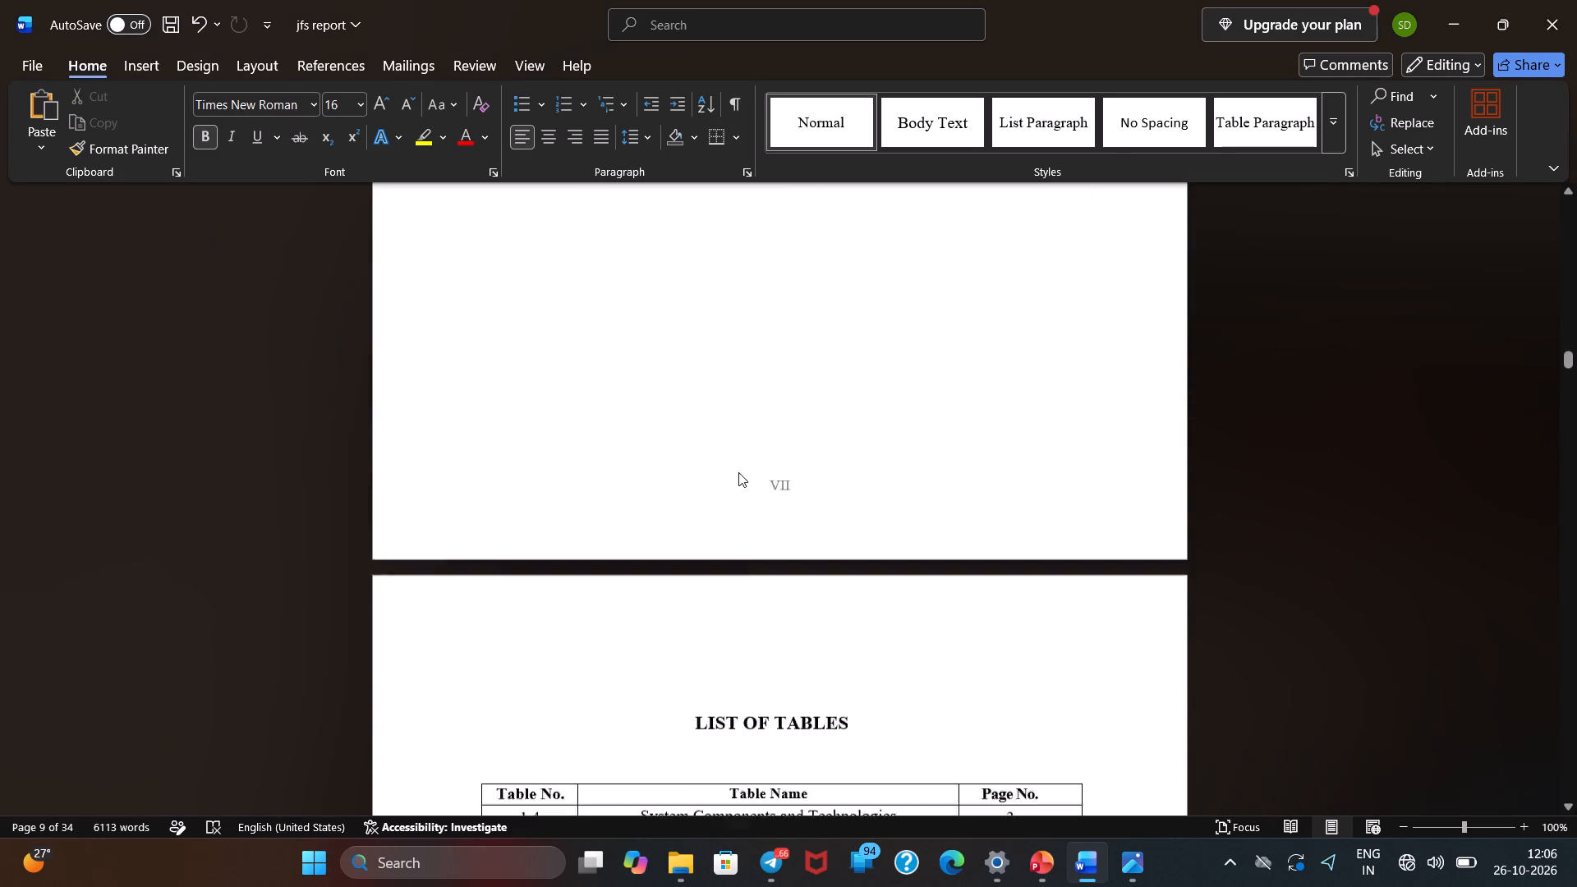
scroll(738, 472, down, 3)
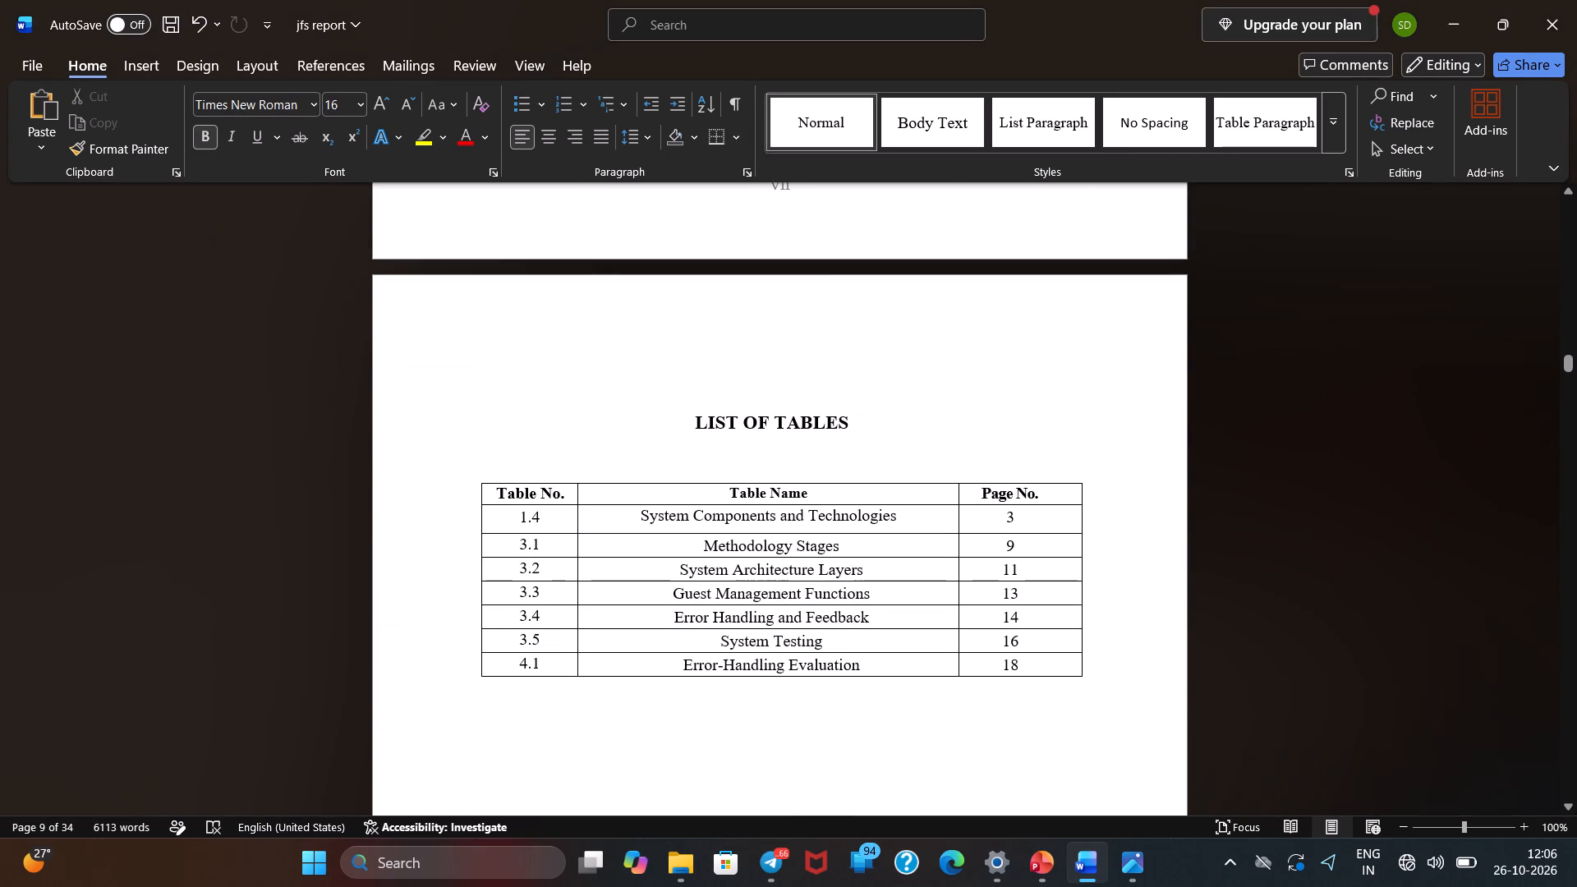
scroll(738, 472, down, 11)
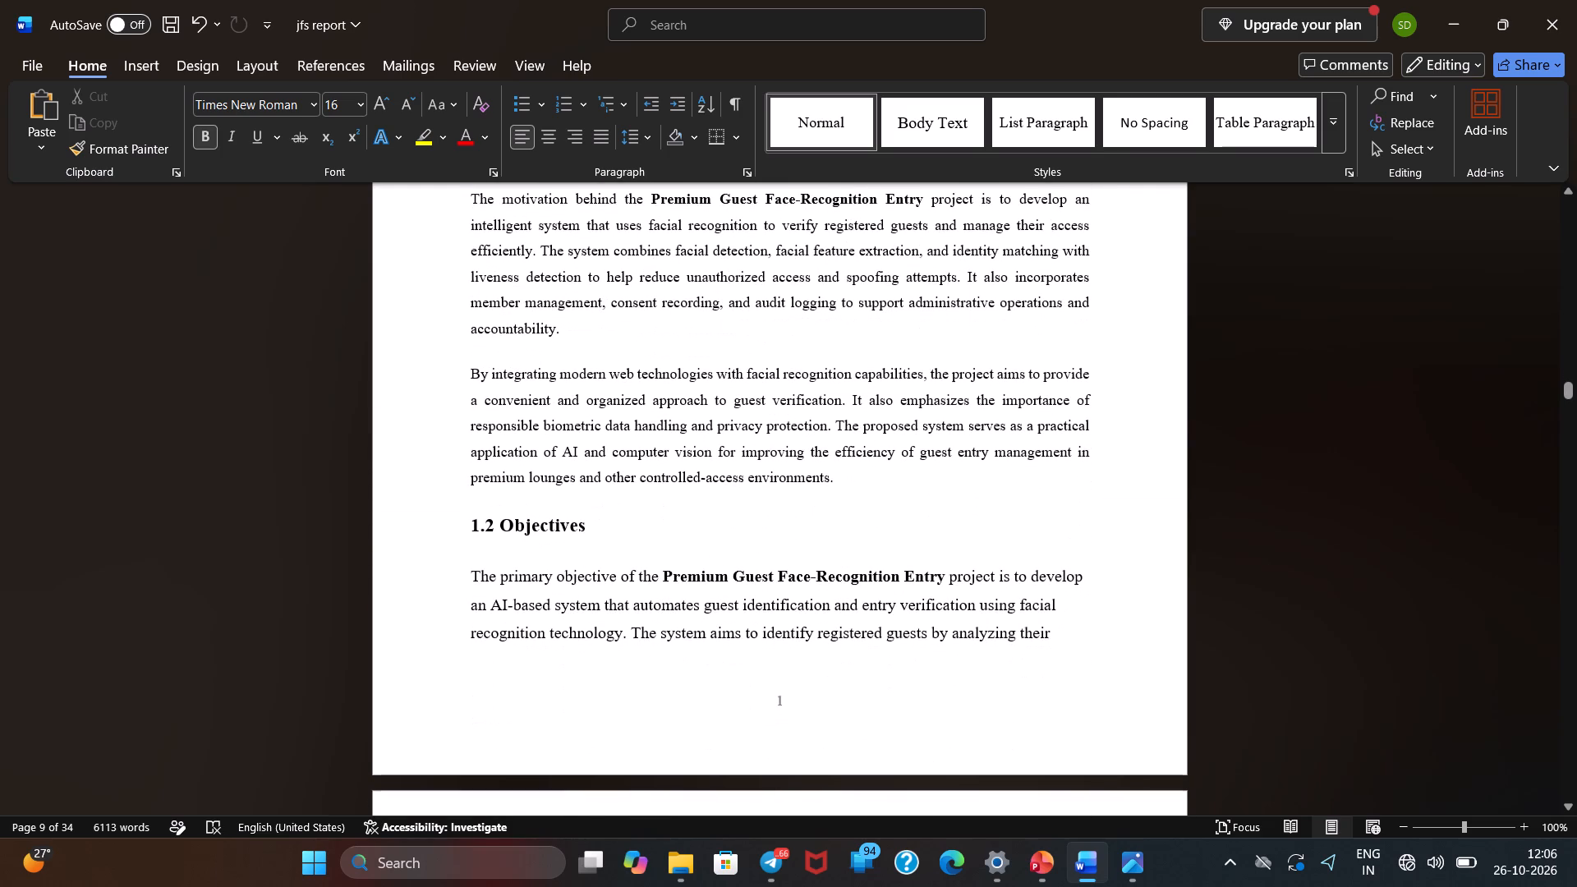
scroll(738, 472, down, 5)
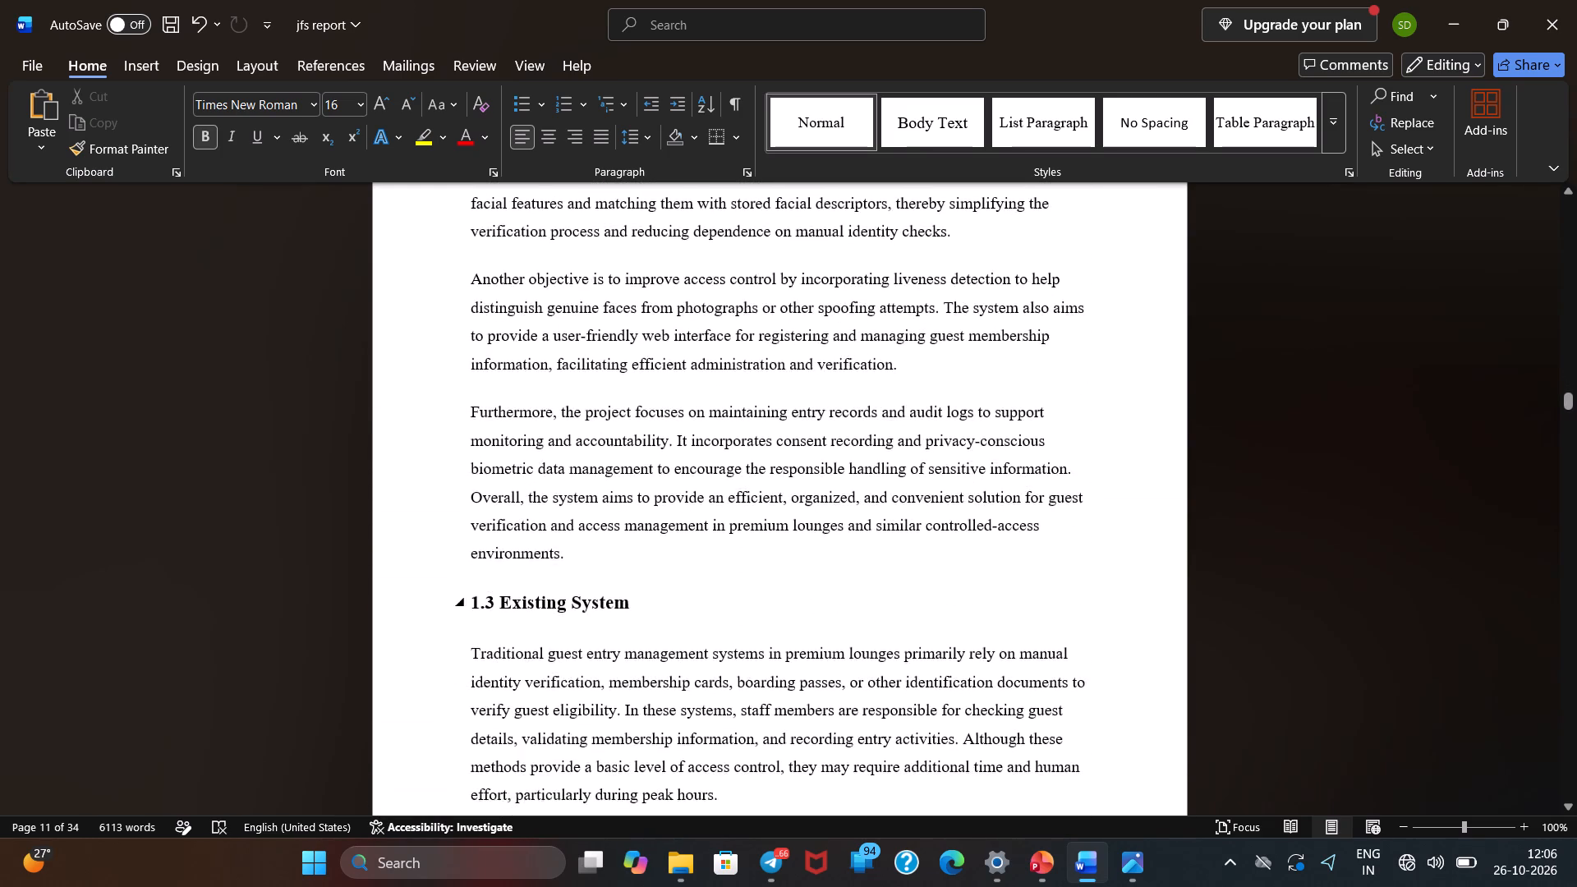
scroll(738, 472, down, 1)
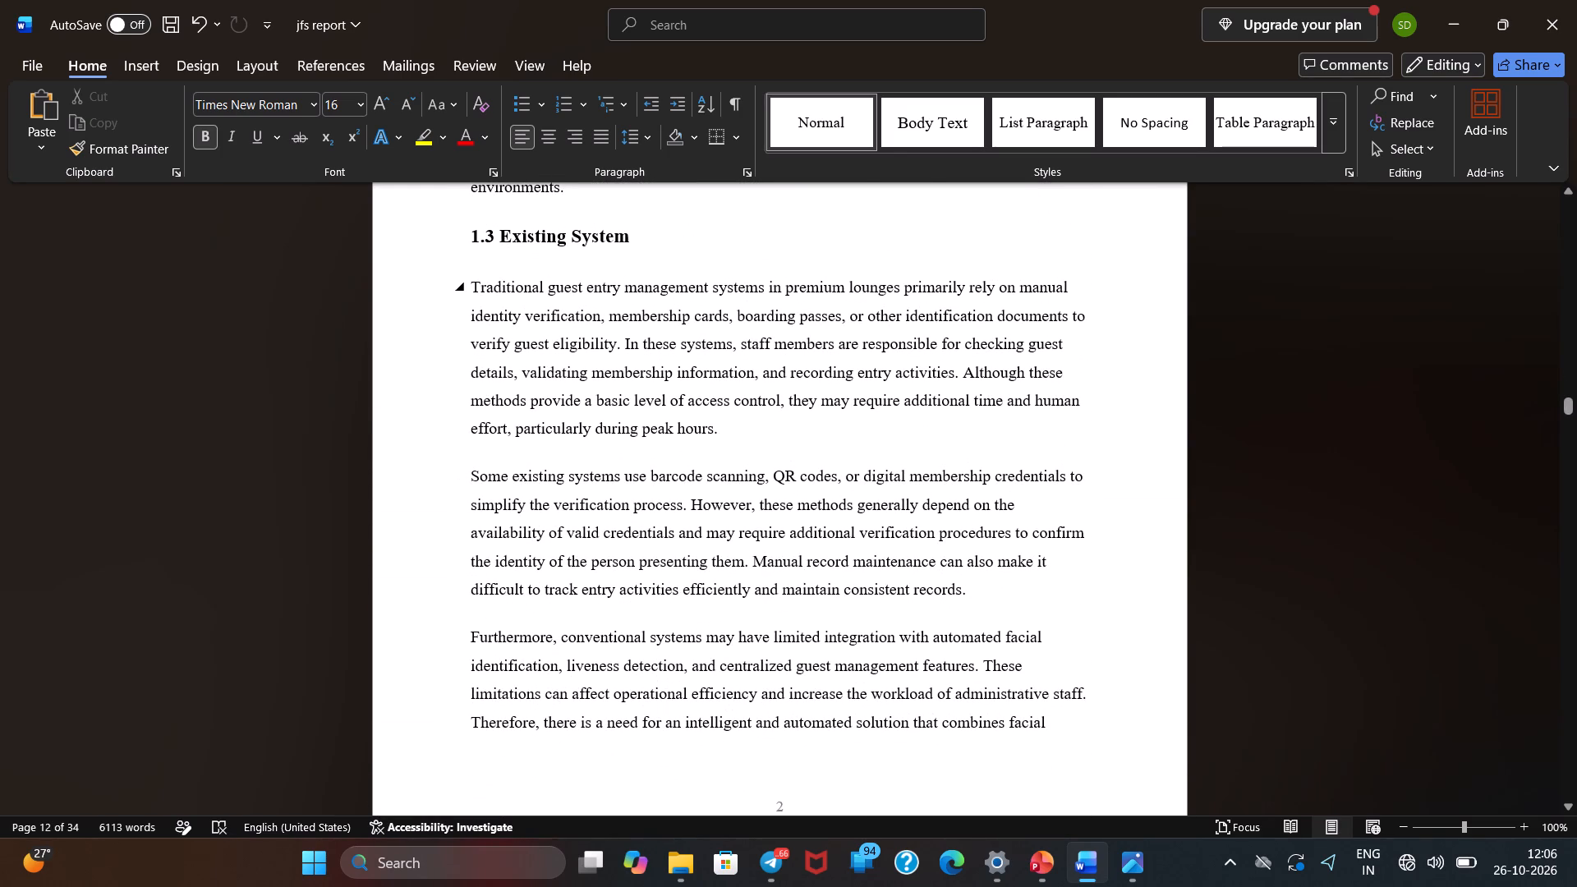
drag(715, 439, 462, 296)
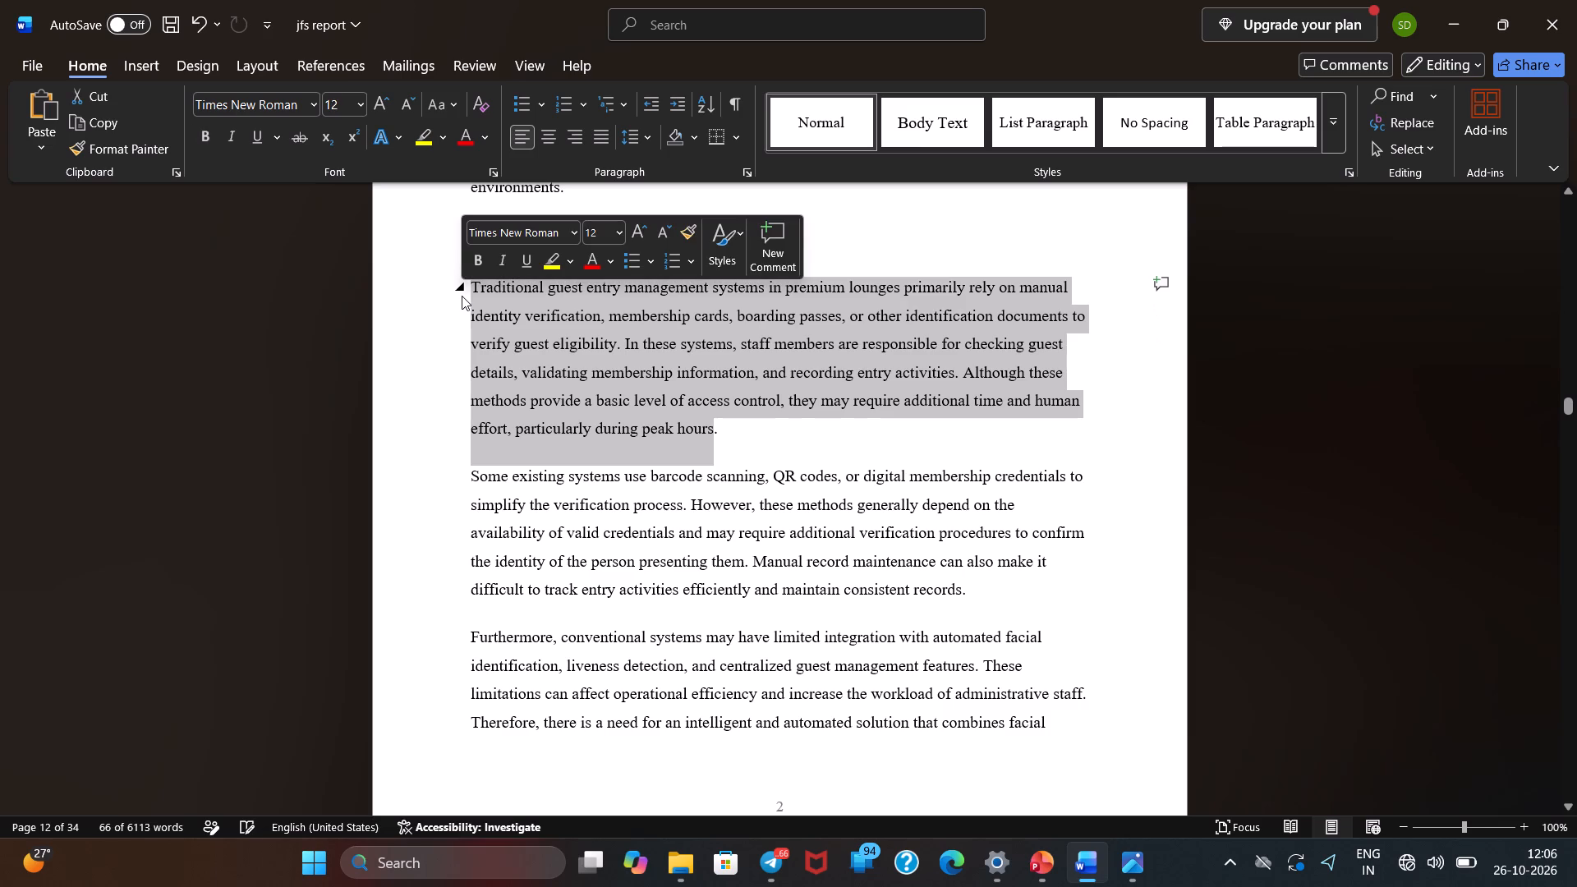
key(ctrl+j)
ctrl+click(462, 296)
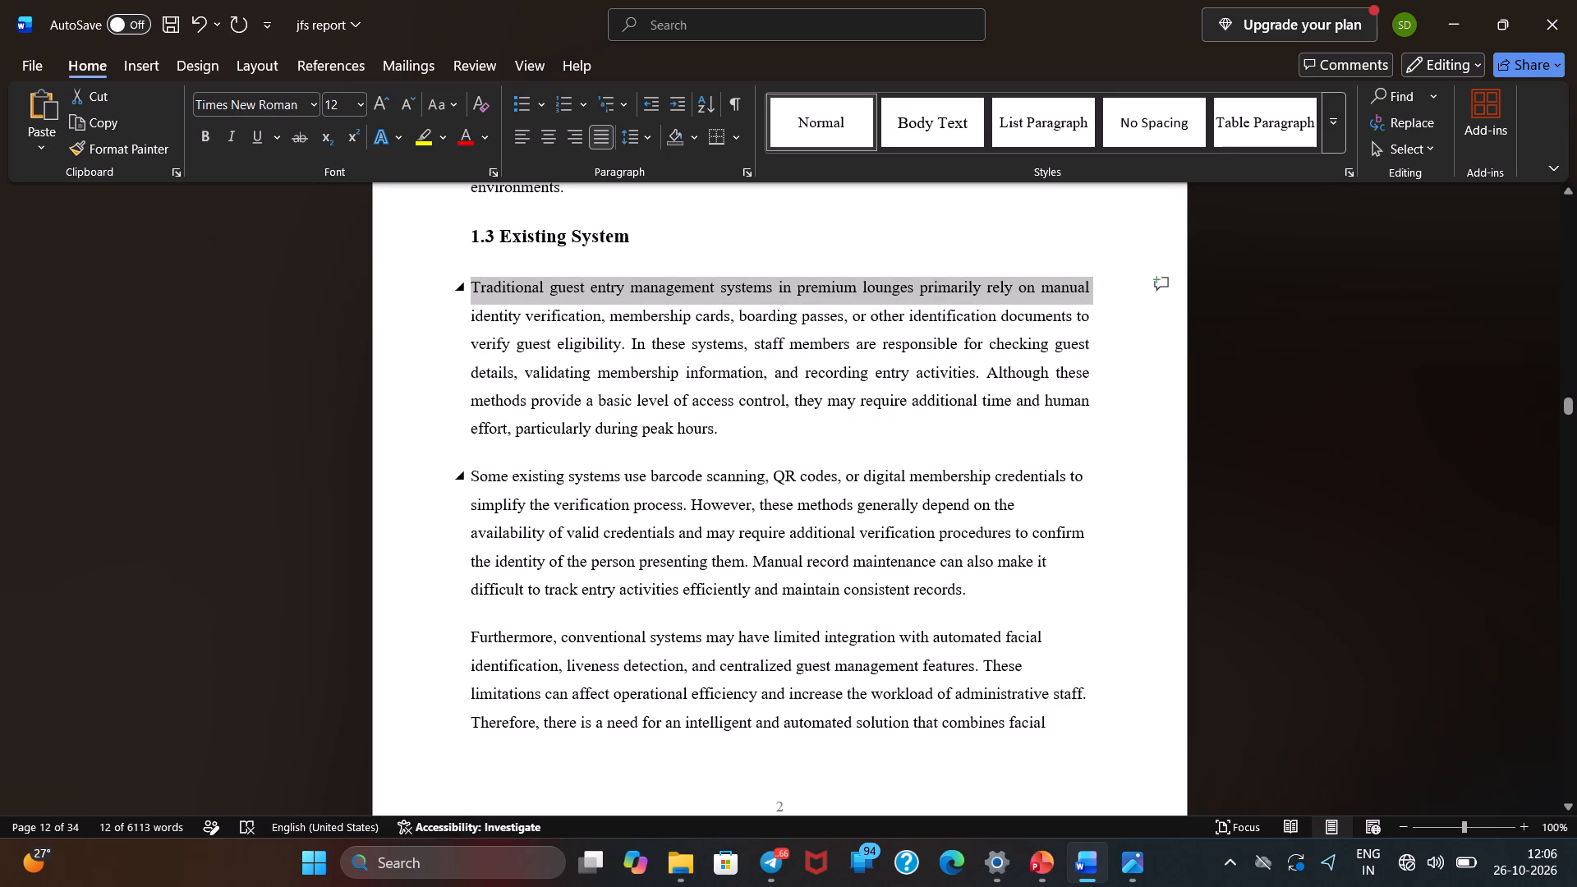
drag(468, 472, 1073, 693)
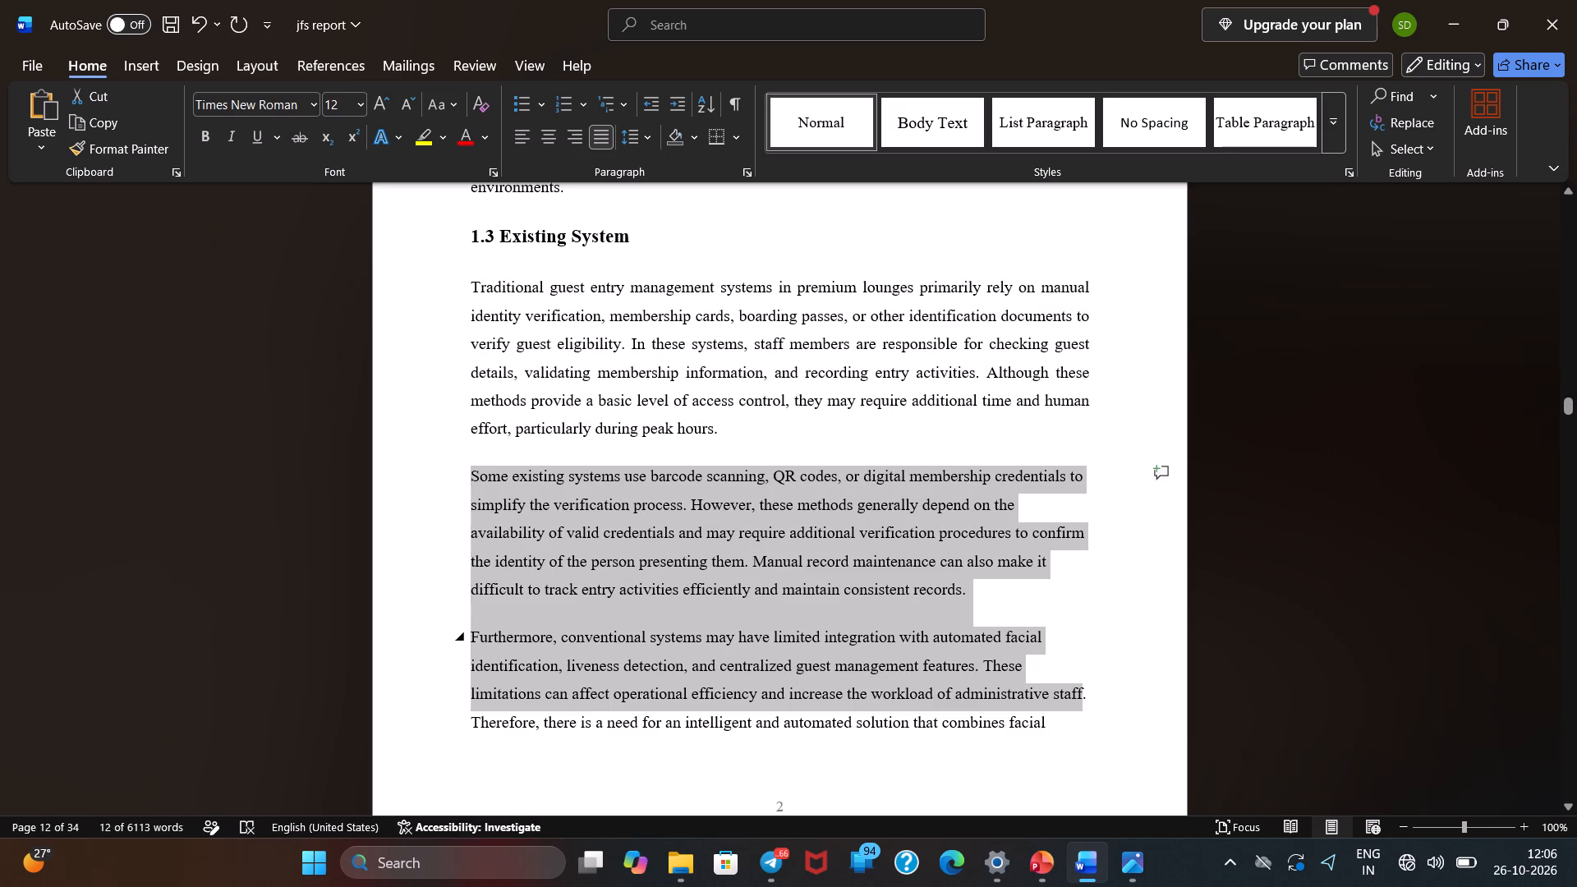
drag(1073, 693, 1060, 722)
key(ctrl+j)
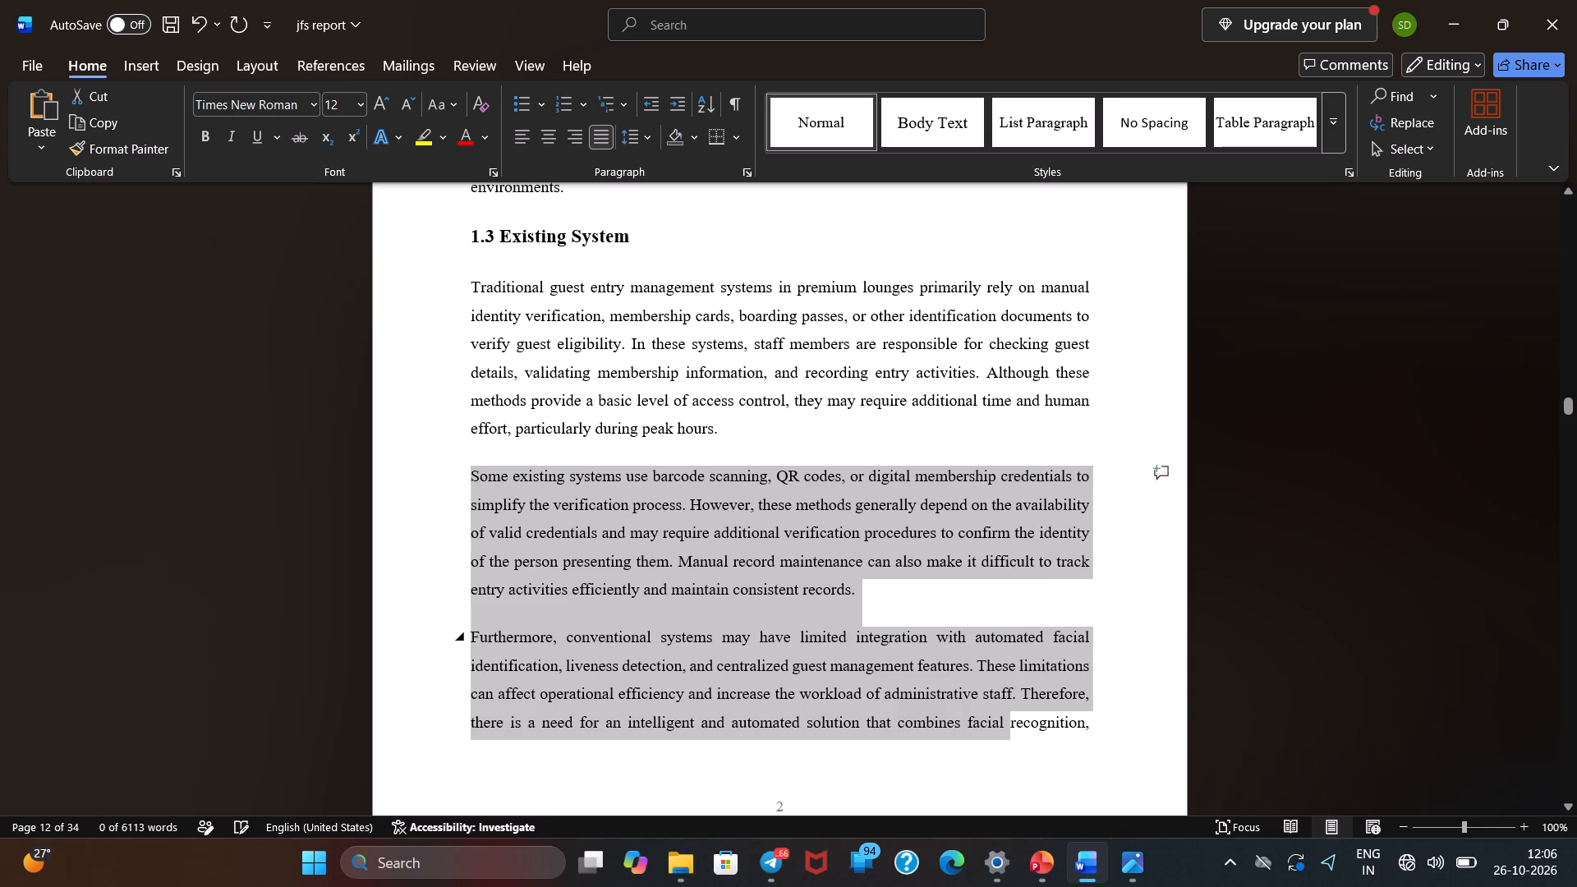
Justify the paragraphs under heading 1.2 Objectives.
scroll(1060, 722, up, 3)
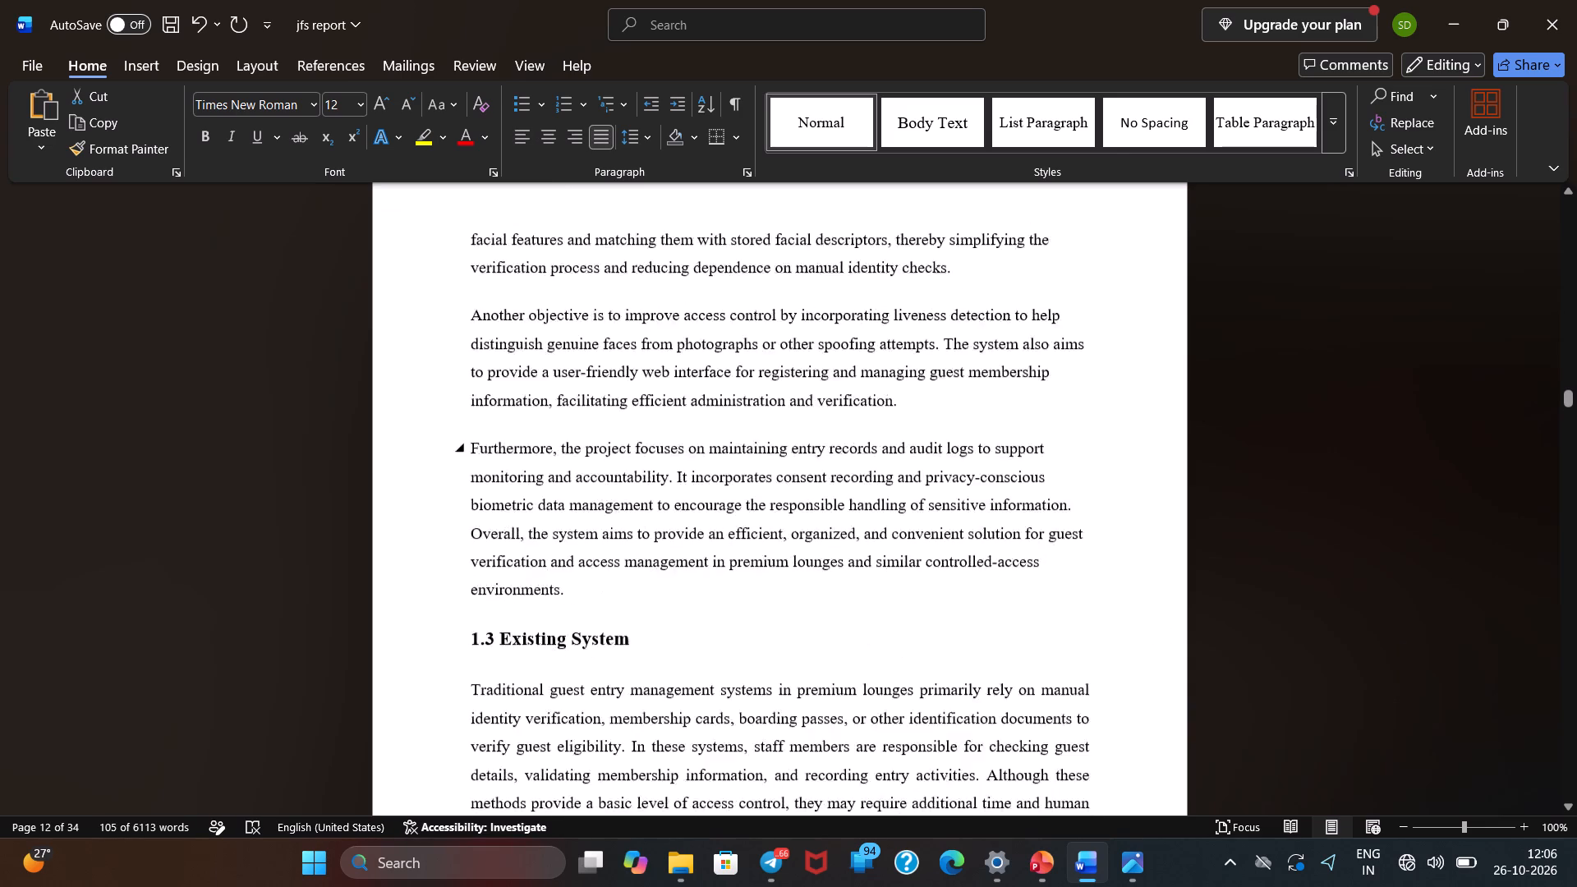
scroll(1060, 722, up, 2)
scroll(1060, 722, down, 1)
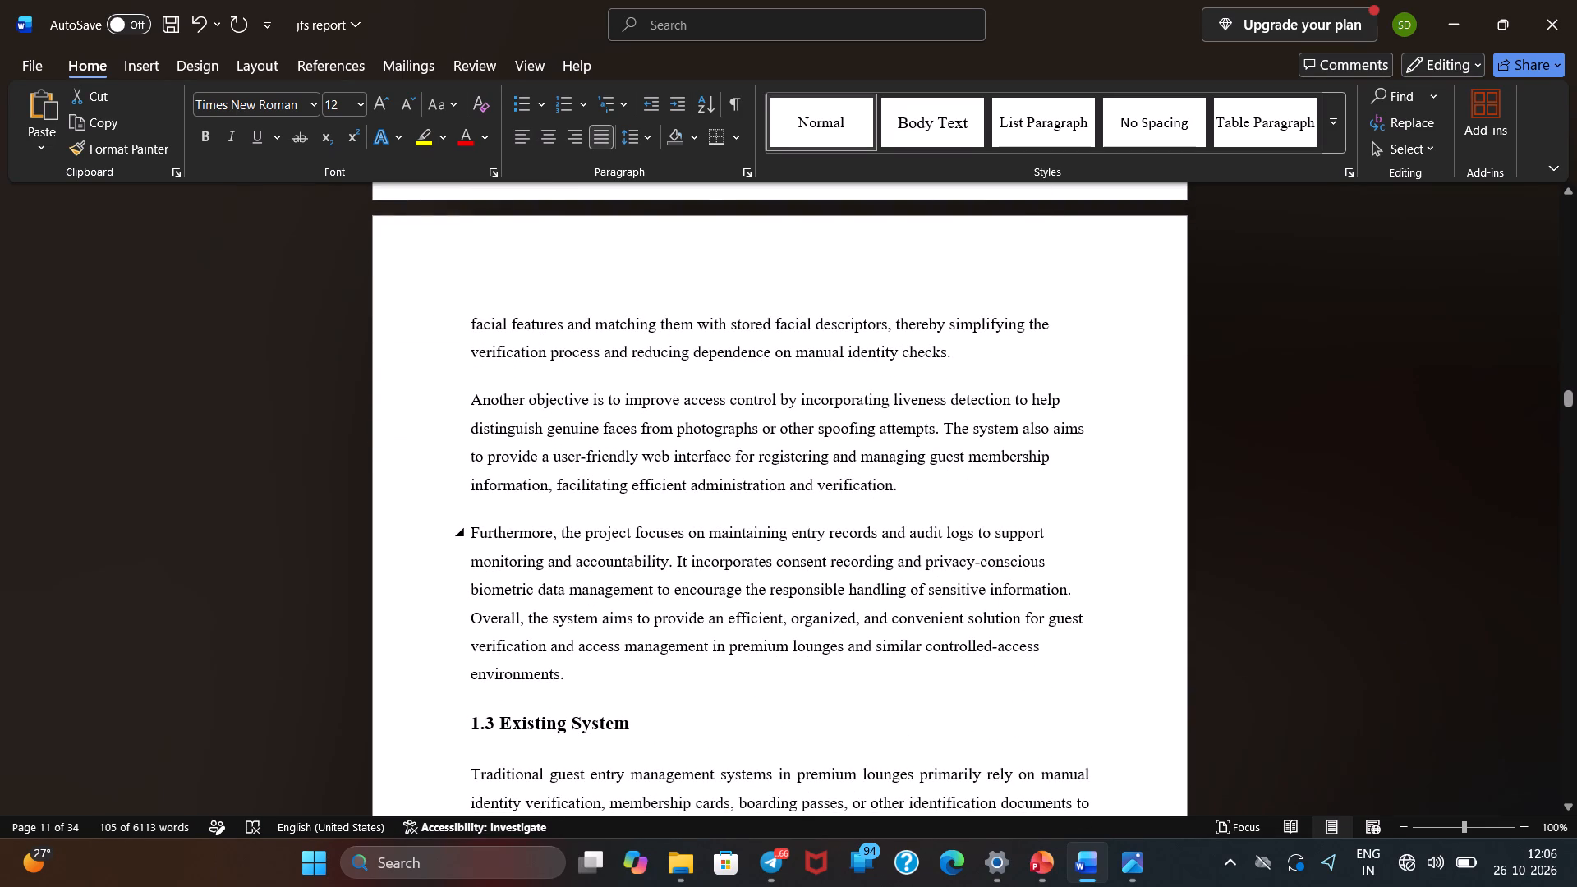
drag(568, 678, 460, 264)
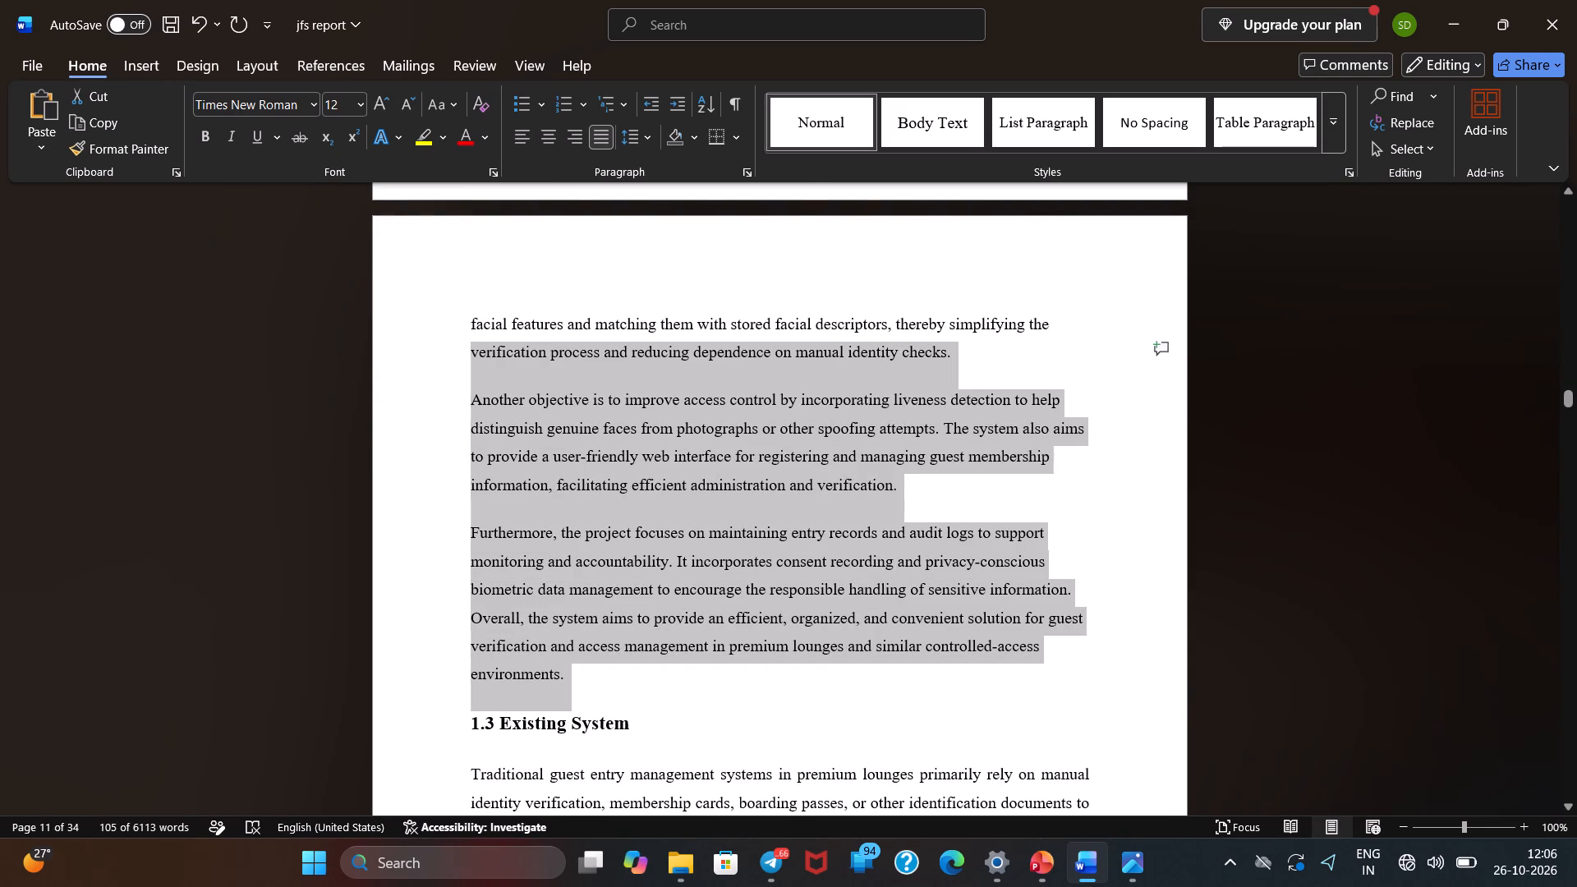
drag(460, 264, 462, 245)
key(ctrl+j)
scroll(517, 368, up, 2)
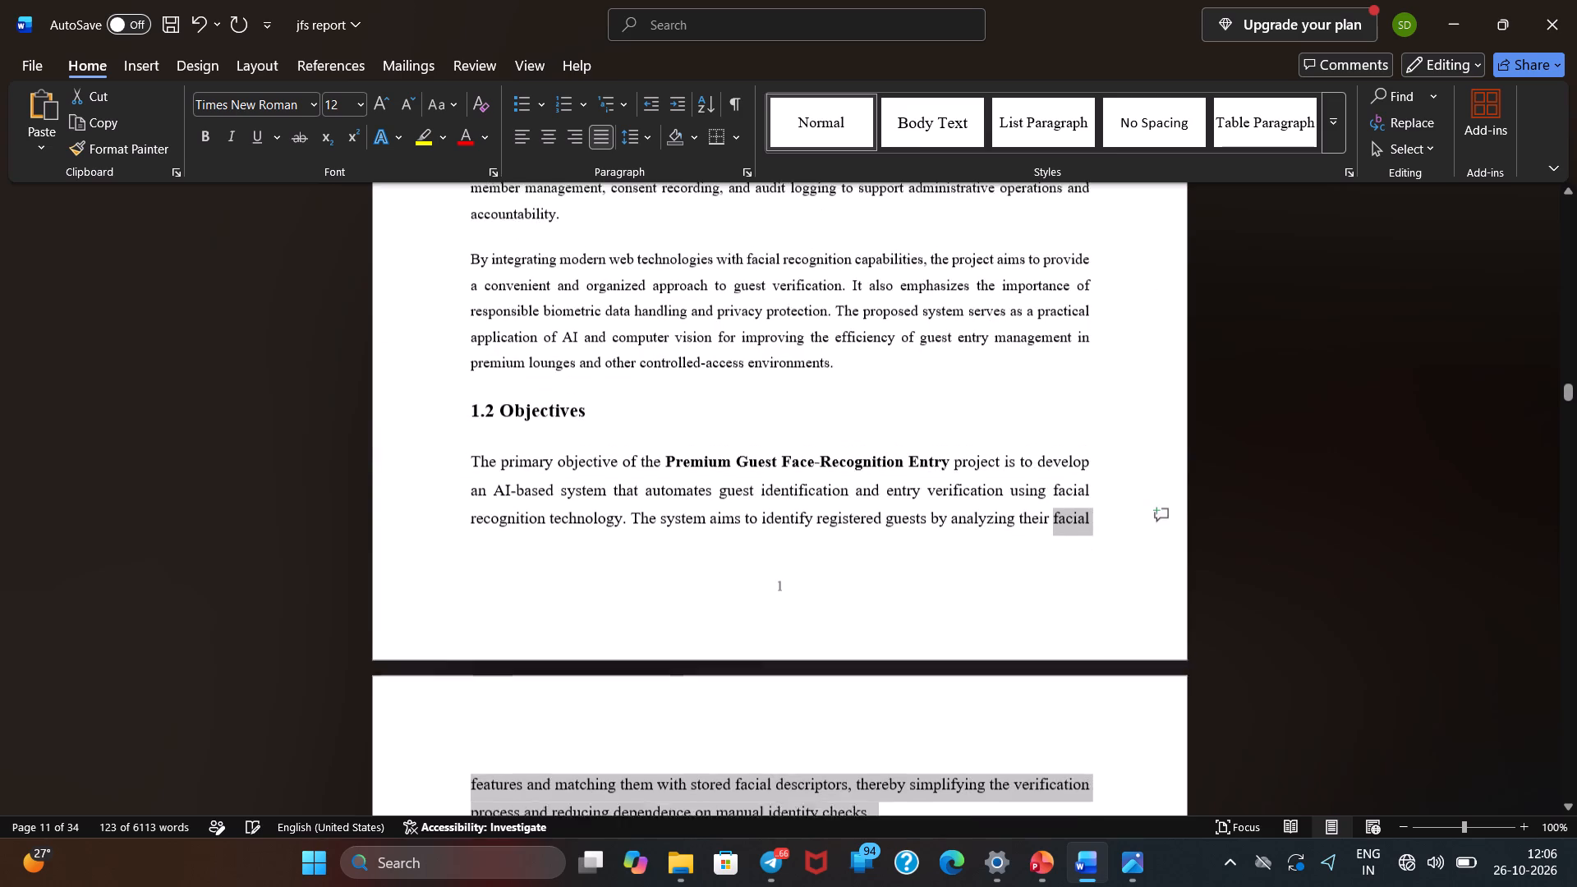
scroll(517, 368, up, 1)
scroll(616, 117, up, 1)
scroll(703, 325, up, 1)
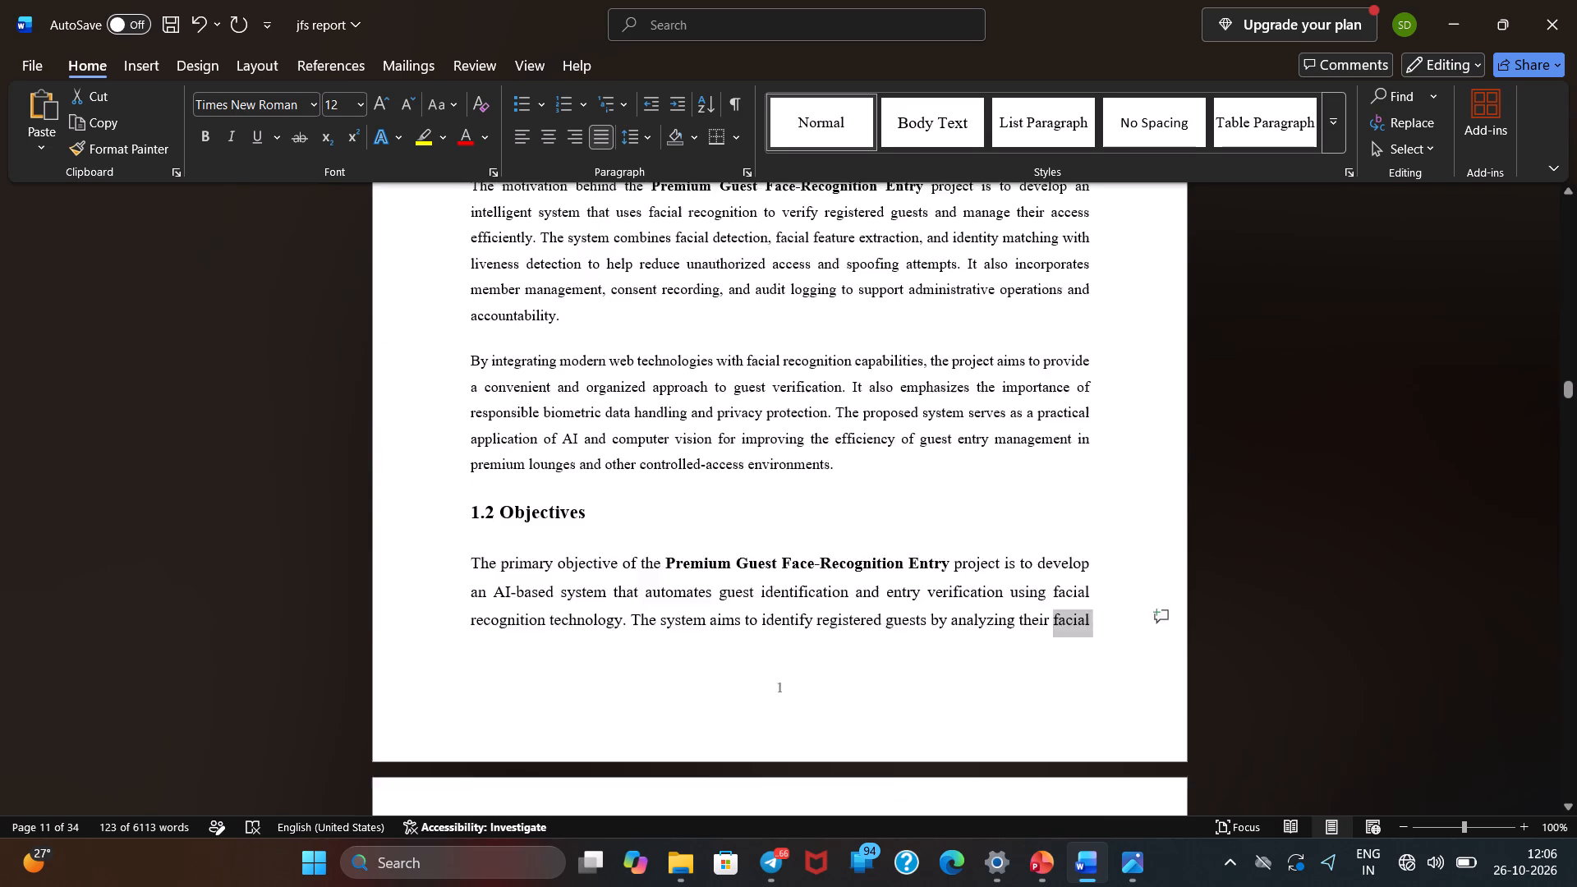
scroll(703, 325, up, 1)
click(703, 457)
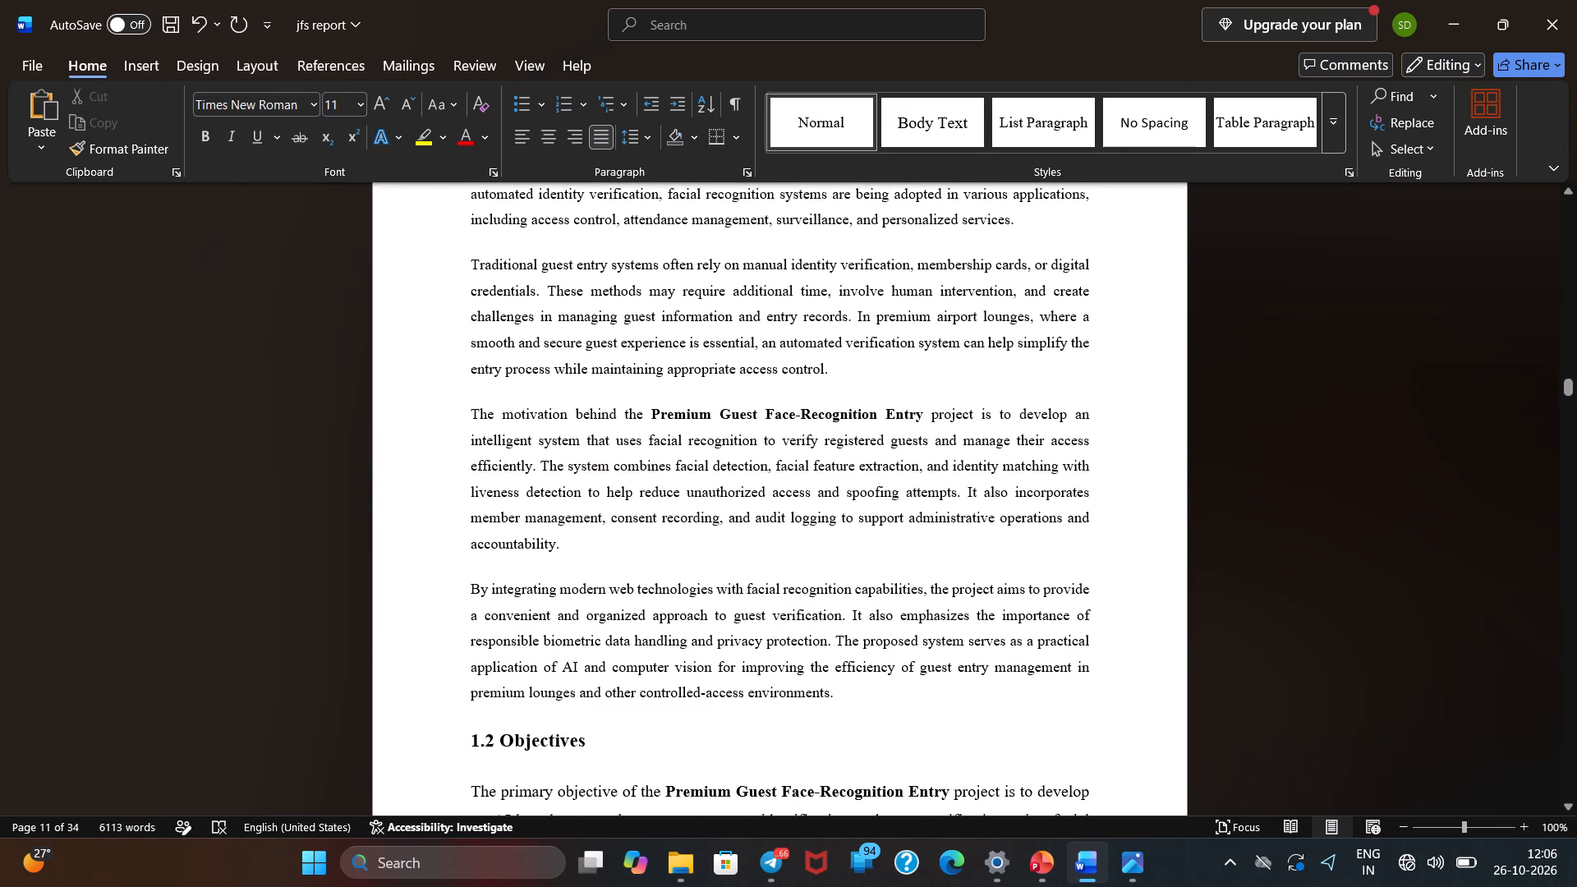
Delete section 2.8 References for Further Reading together with its whole bulleted list.
scroll(690, 464, down, 4)
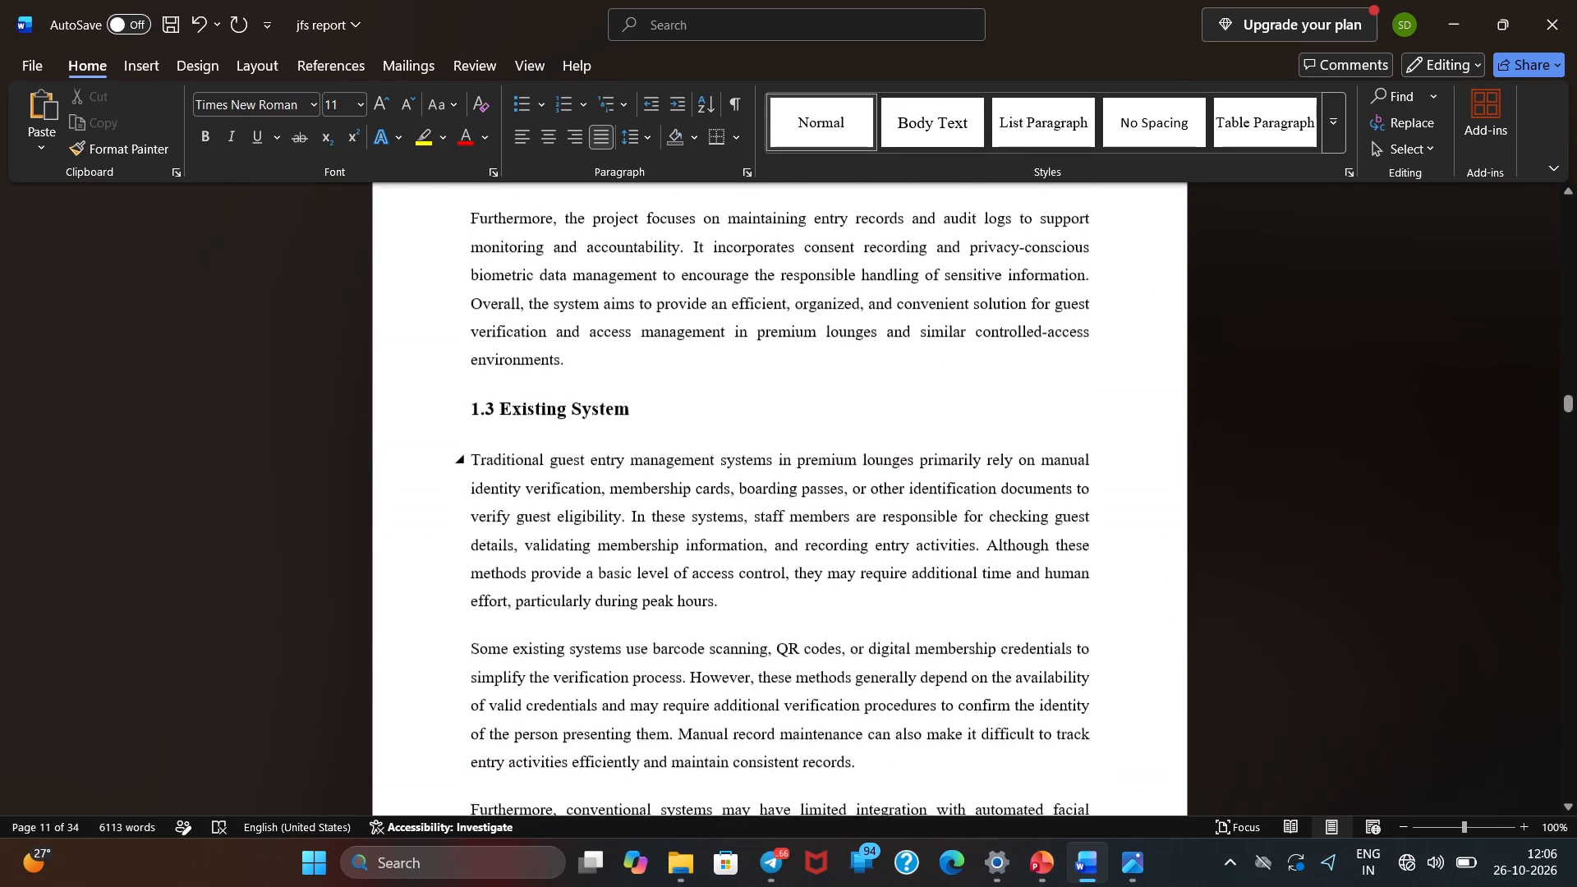
scroll(690, 464, down, 5)
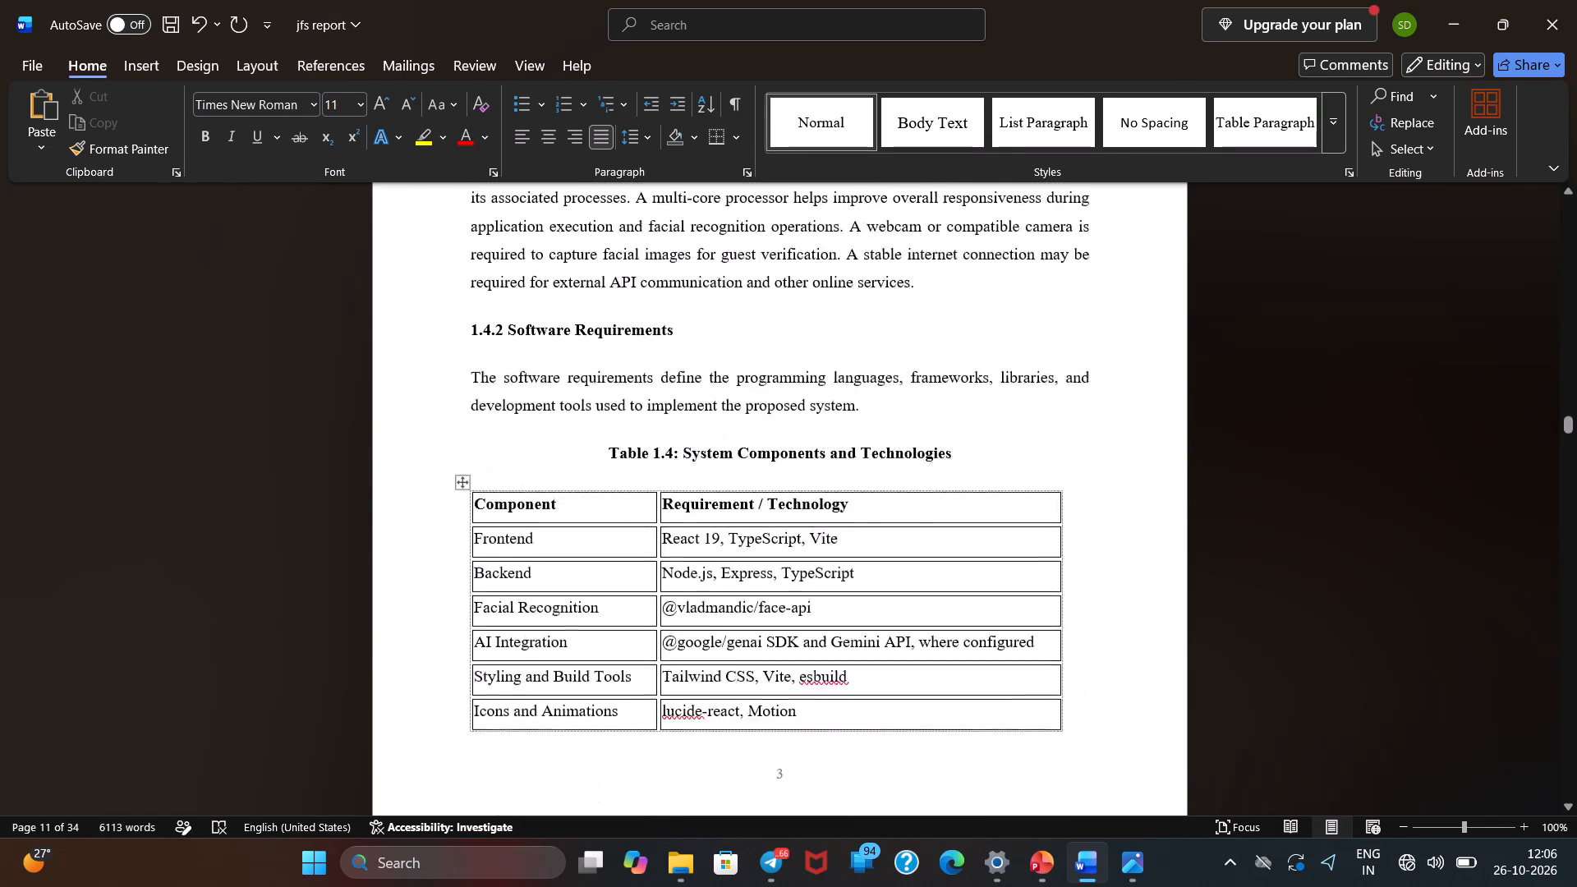
scroll(690, 464, down, 5)
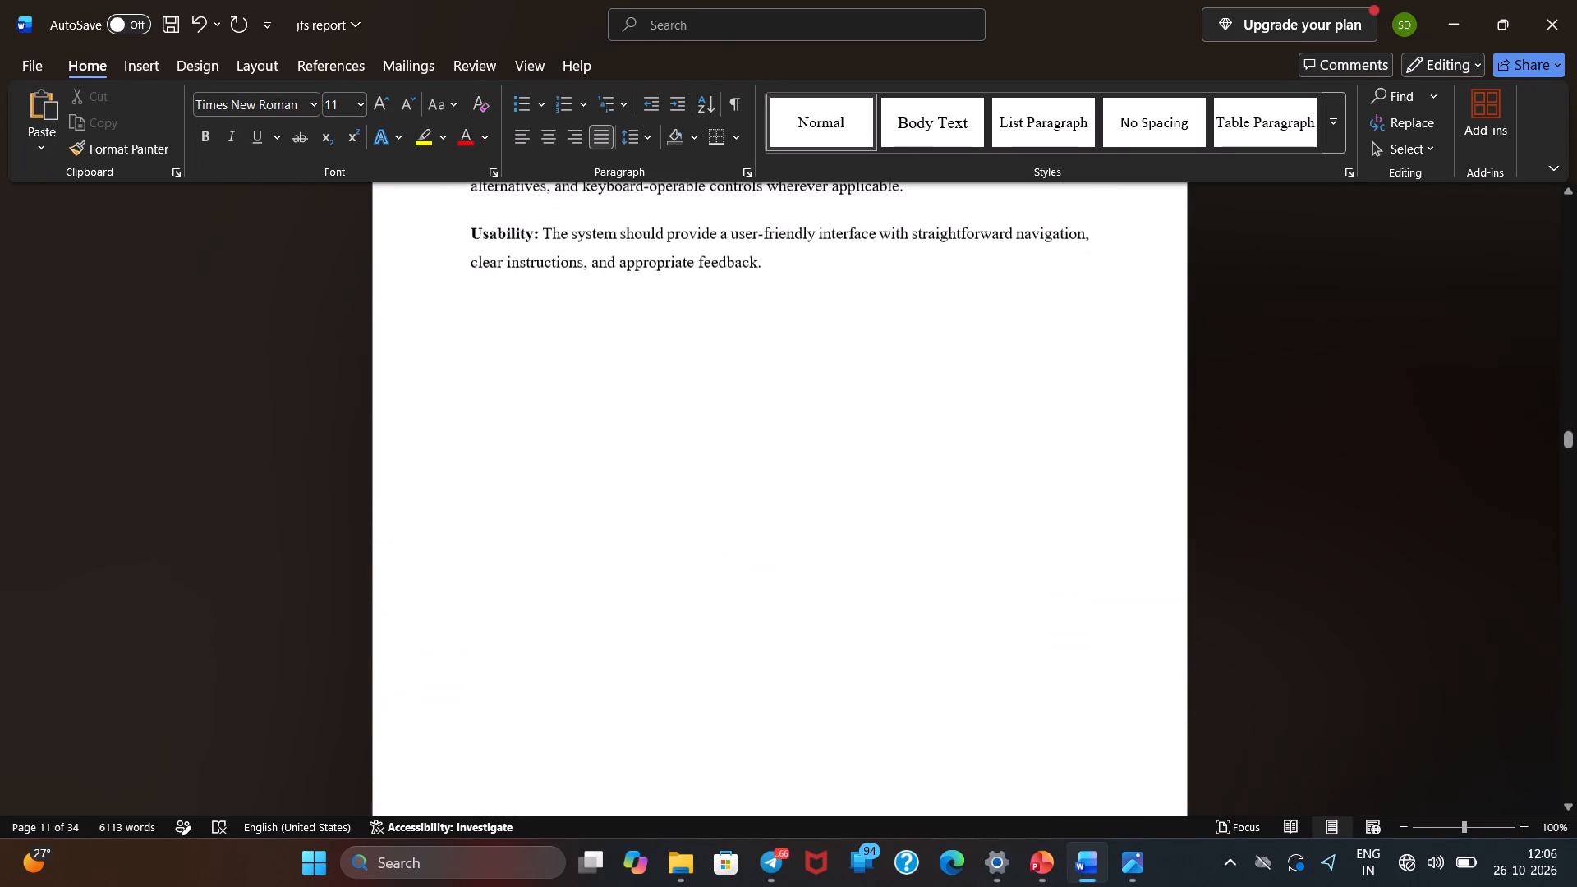
scroll(690, 464, down, 5)
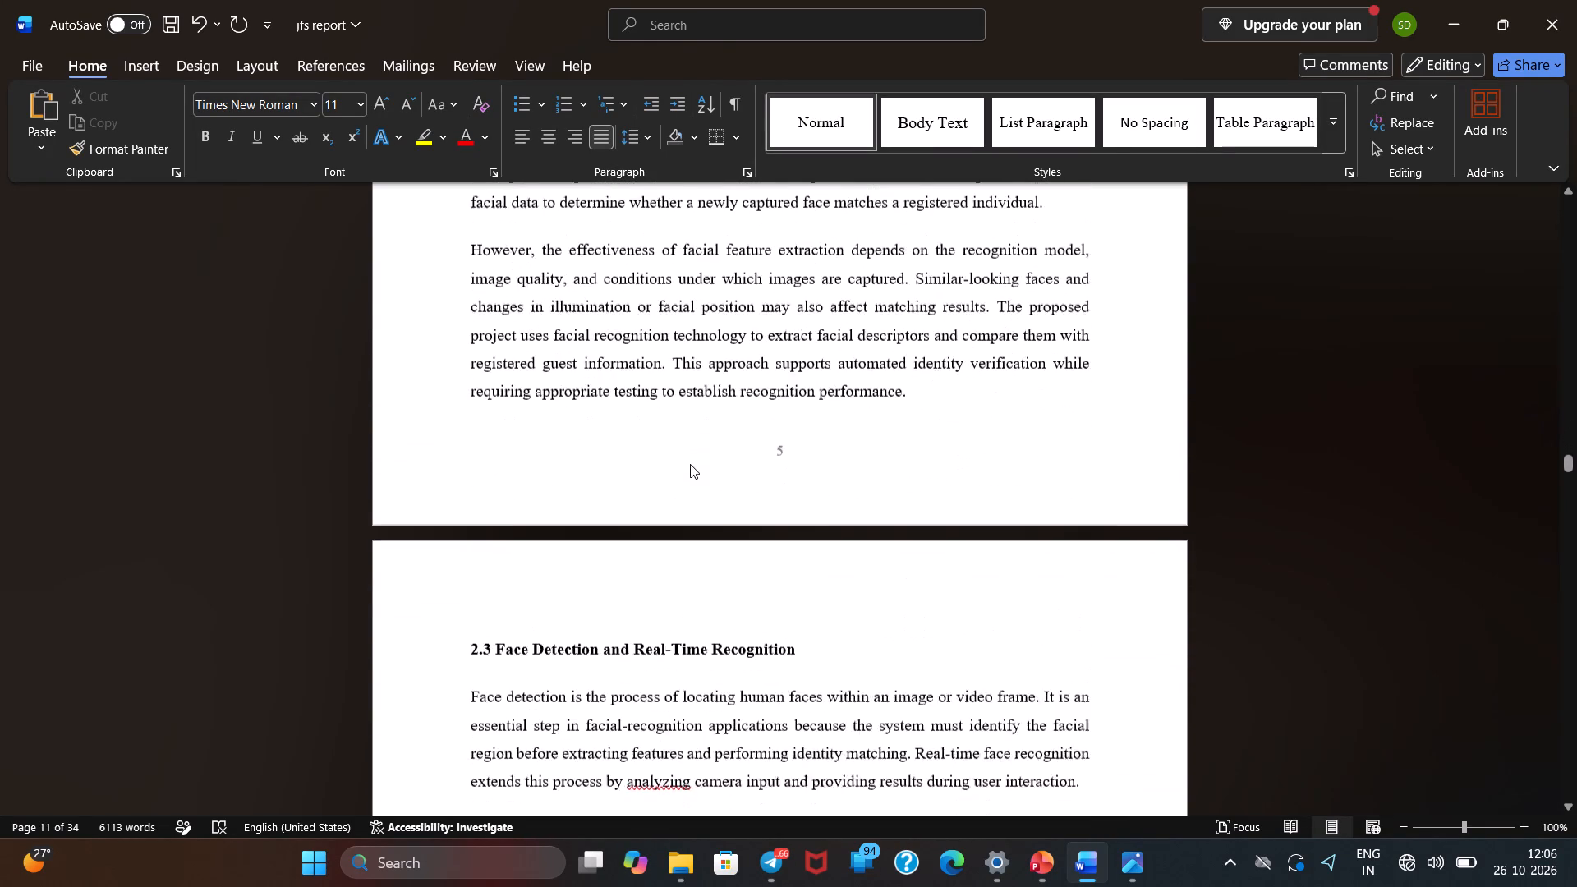
scroll(690, 464, down, 5)
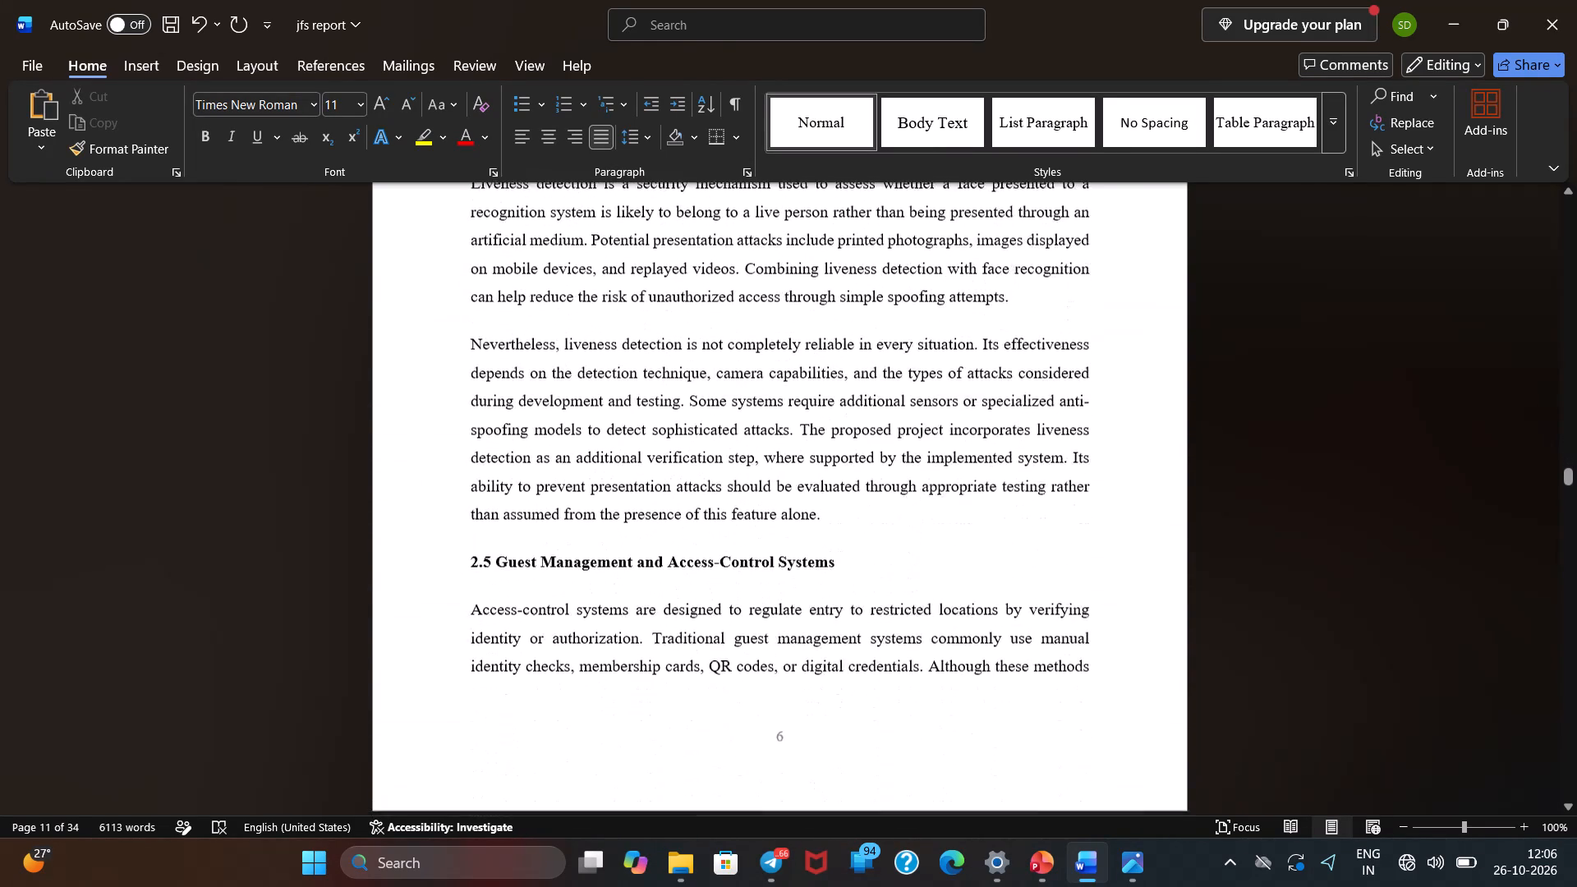
scroll(690, 464, down, 4)
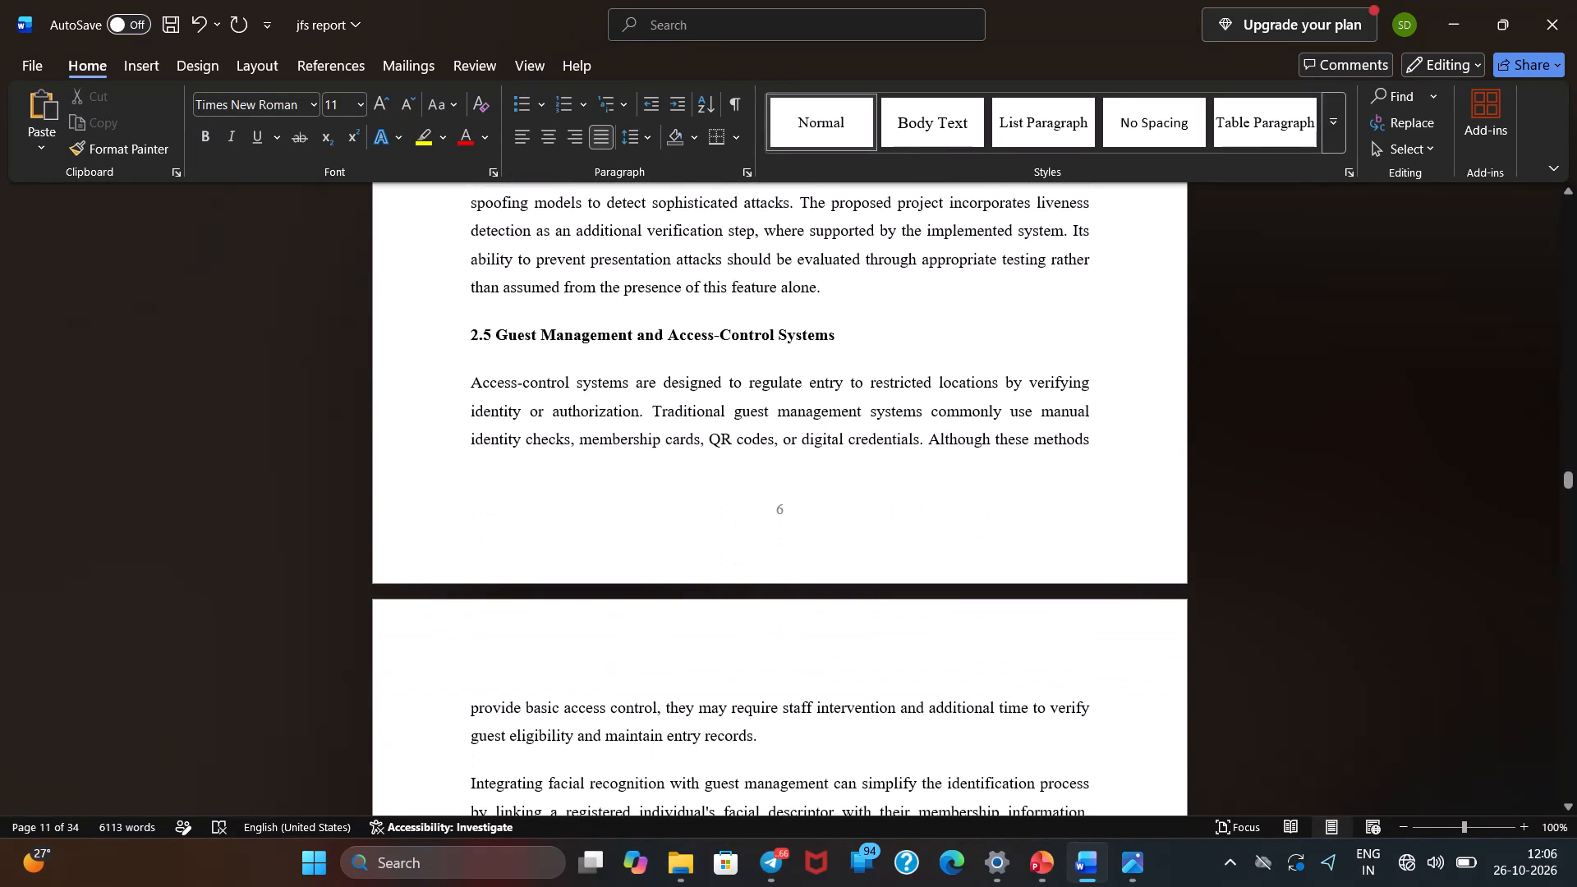
scroll(690, 464, down, 4)
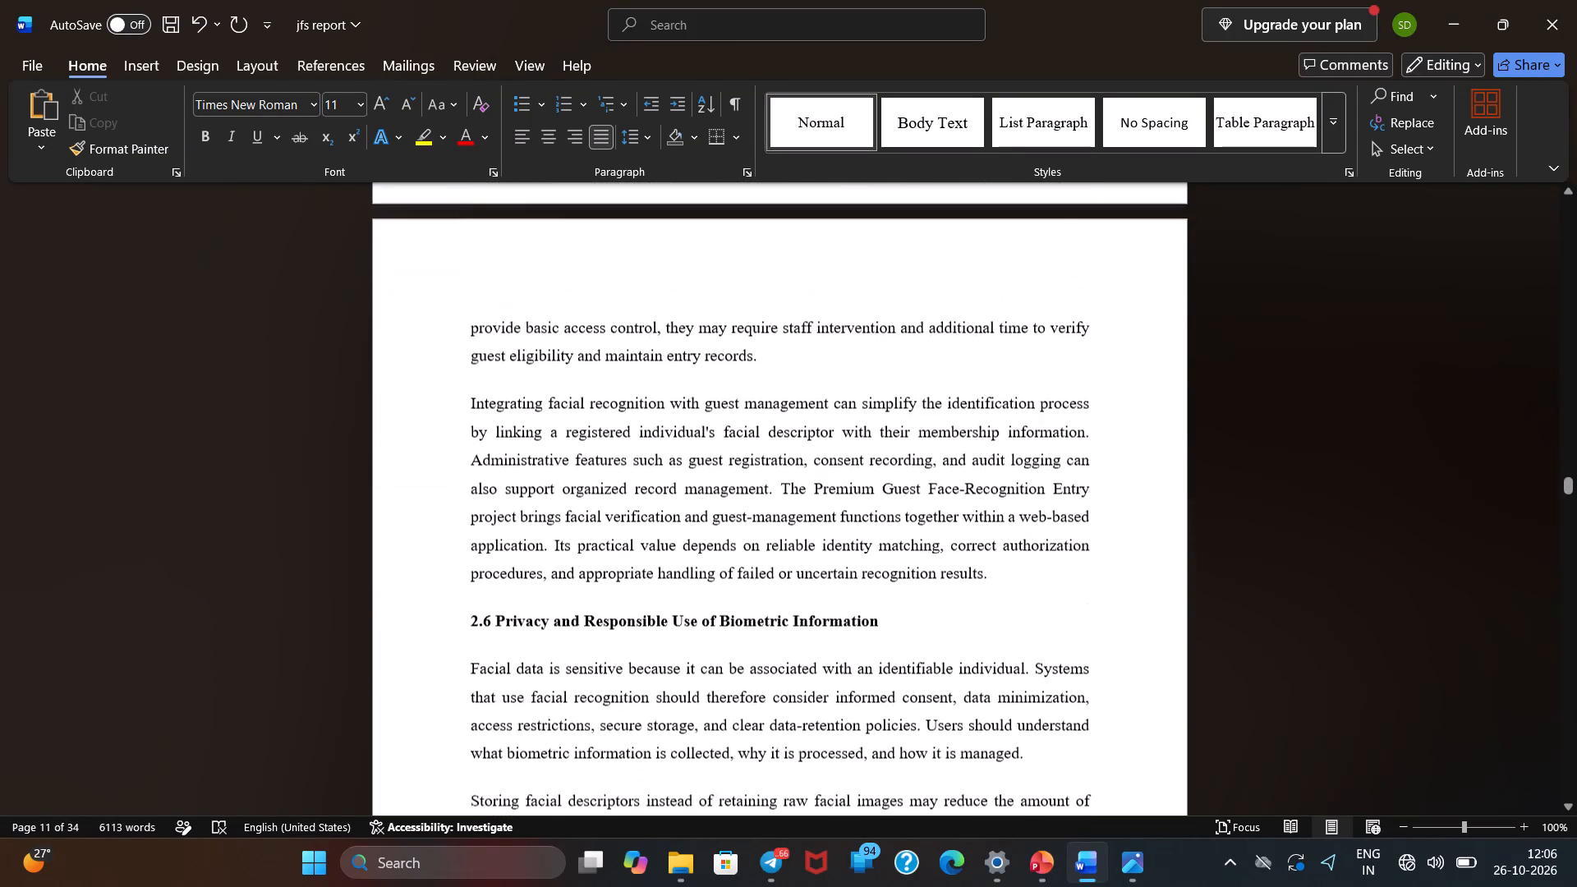
scroll(690, 464, down, 4)
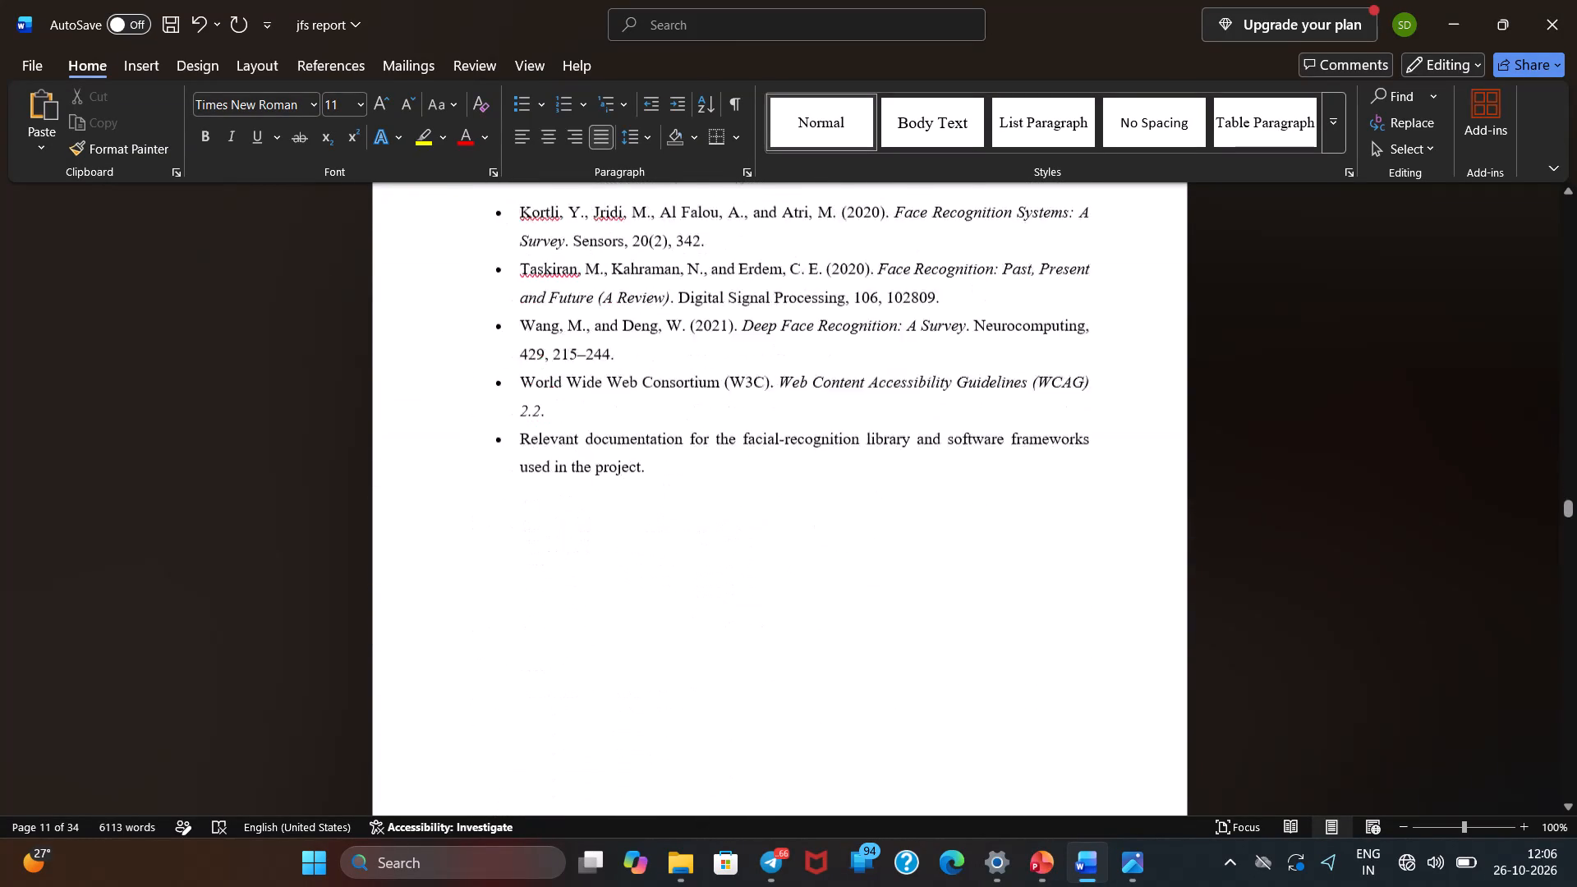
scroll(690, 464, down, 1)
scroll(690, 464, up, 1)
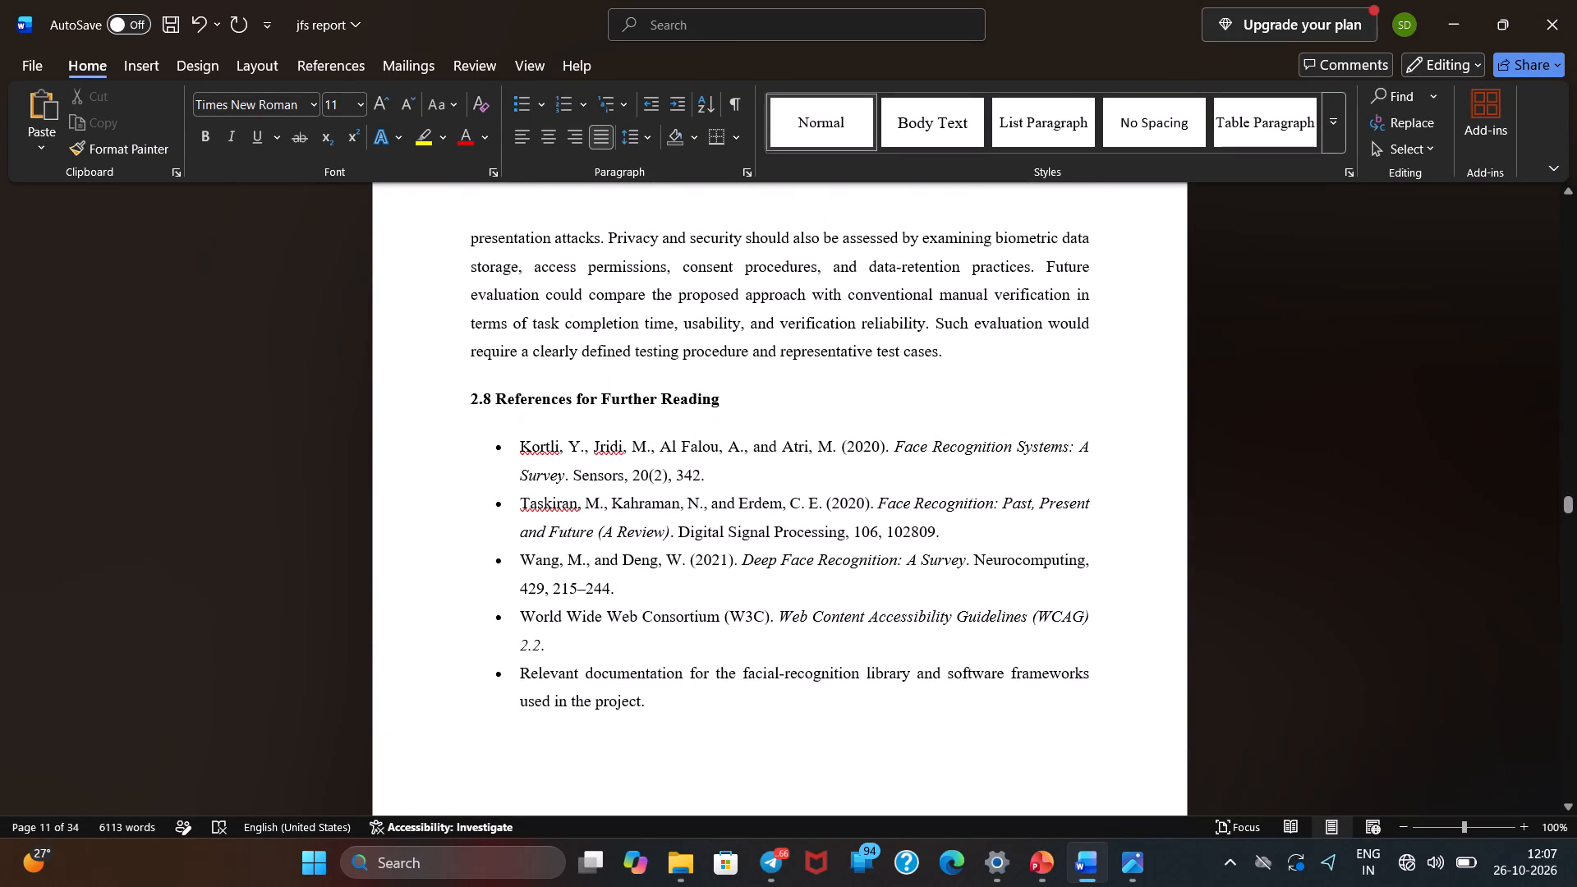
drag(657, 705, 460, 415)
key(BackSpace)
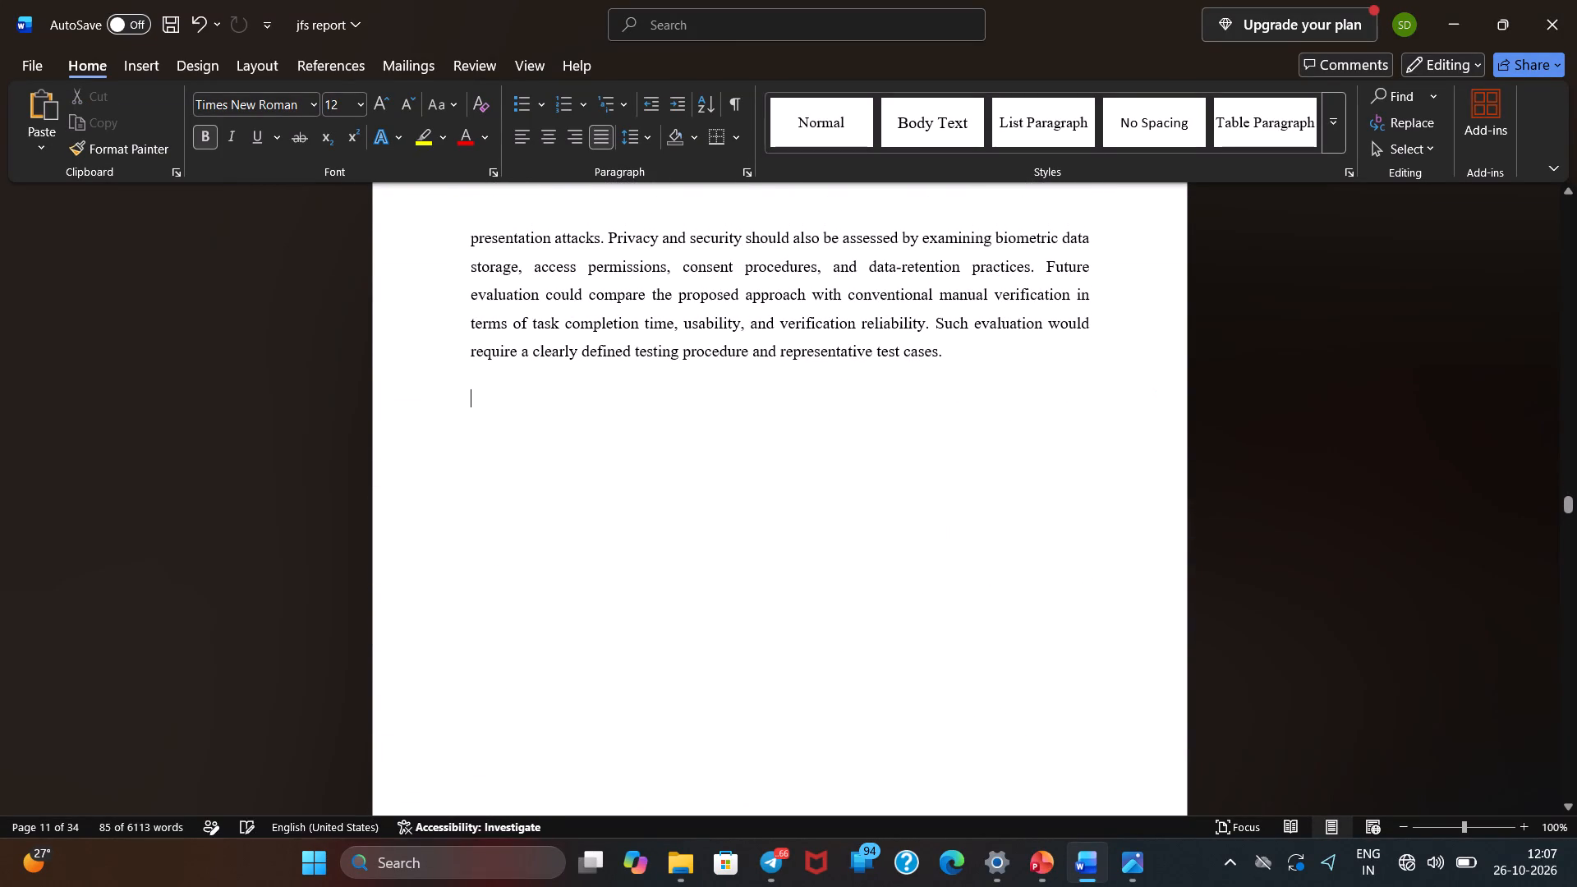
Check the text and tables from chapter 3 onwards, the List of Figures, and the references at the end of the report.
scroll(460, 415, down, 5)
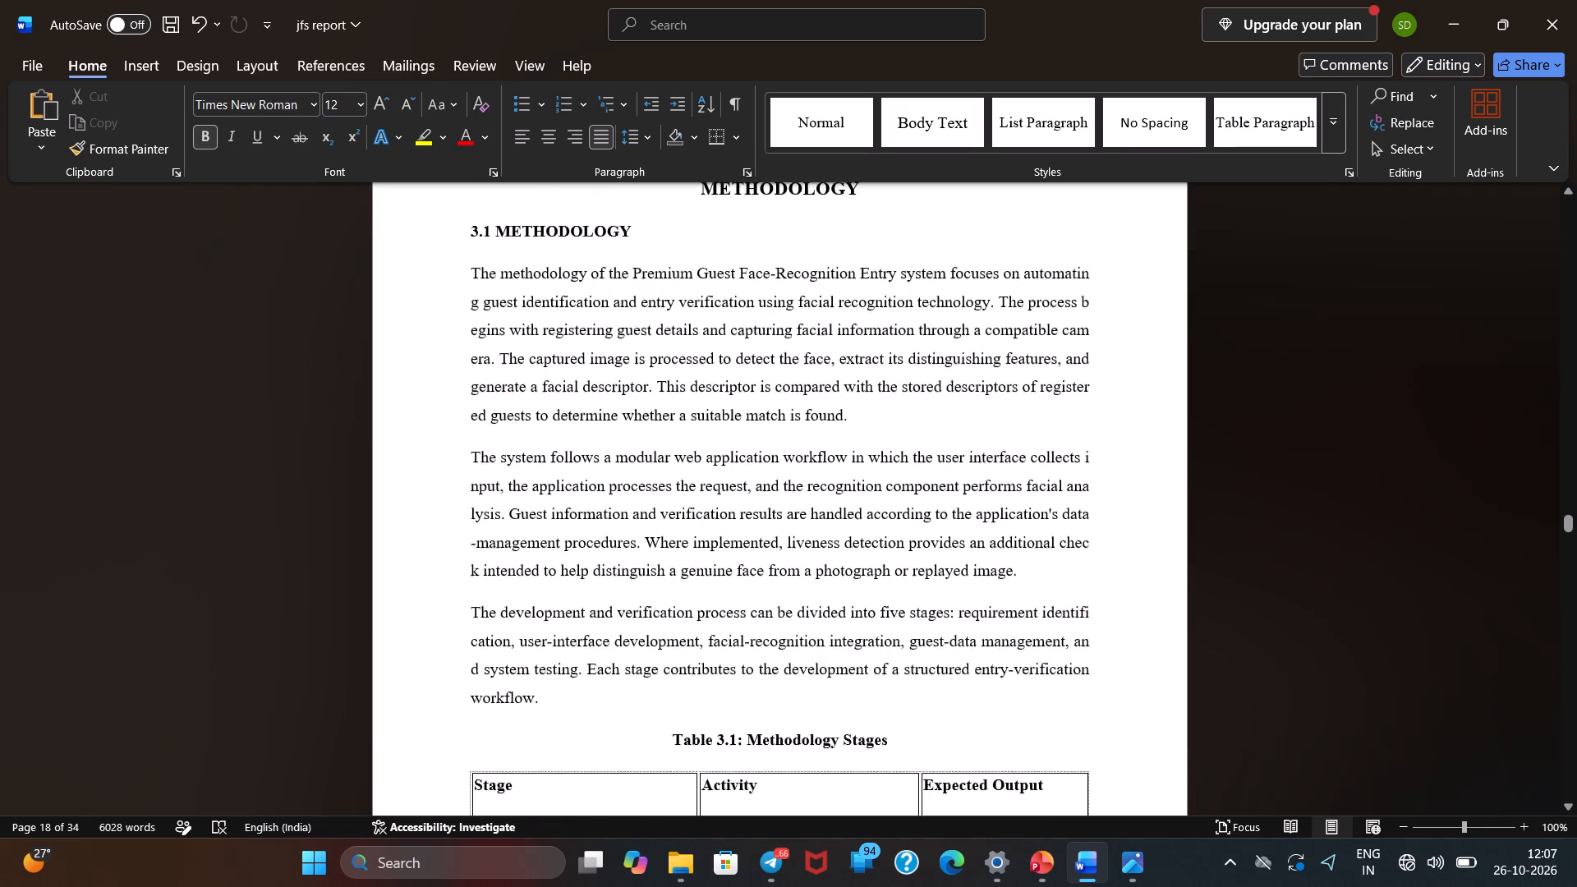
scroll(460, 415, down, 6)
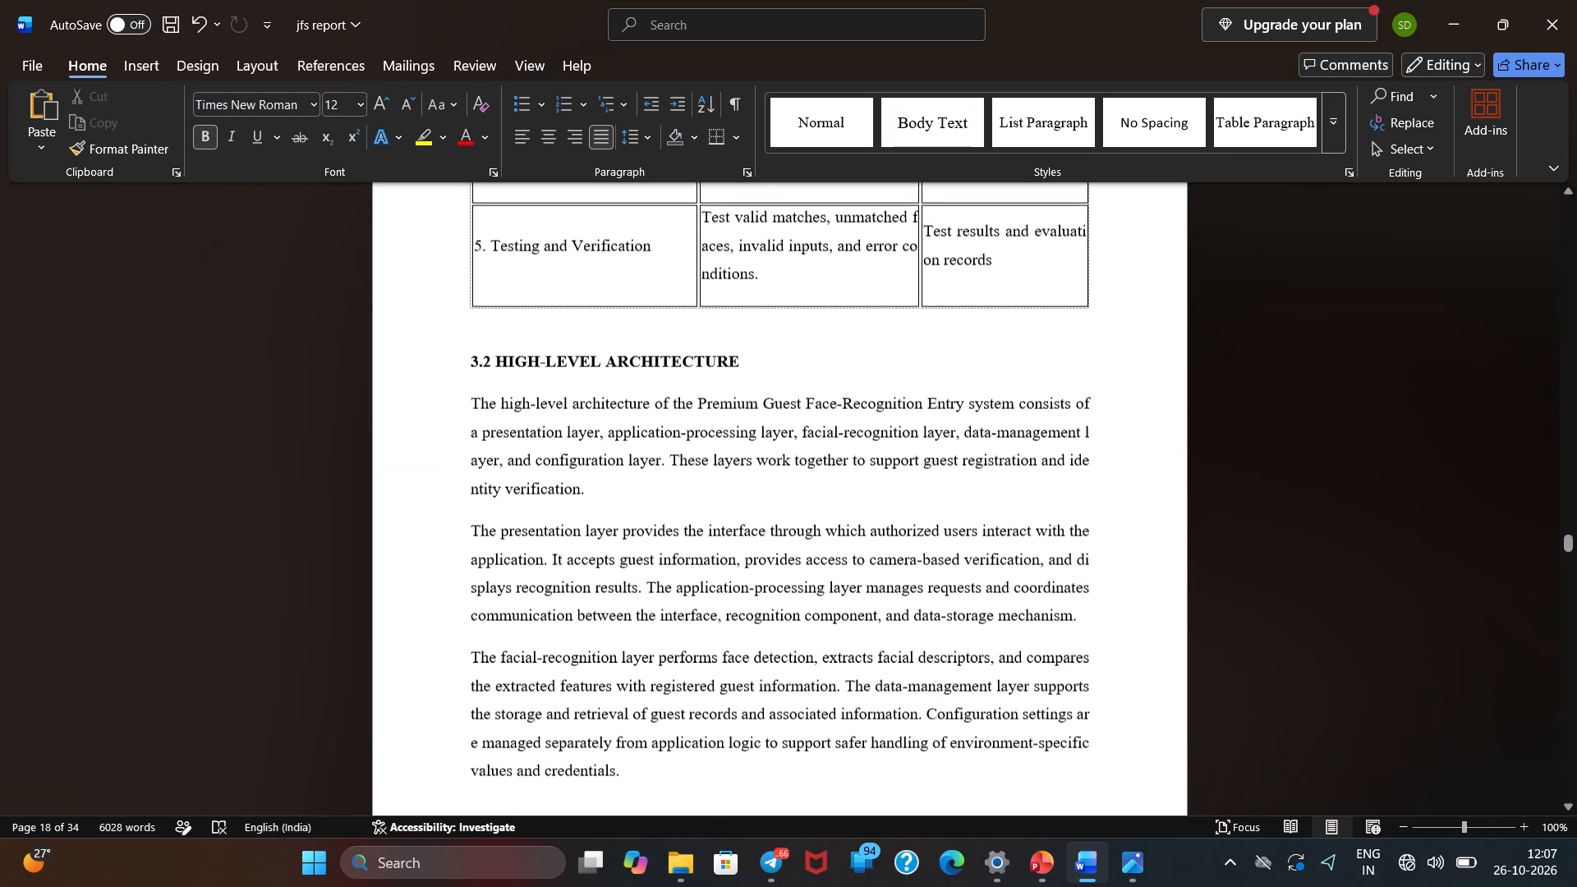
scroll(460, 415, down, 1)
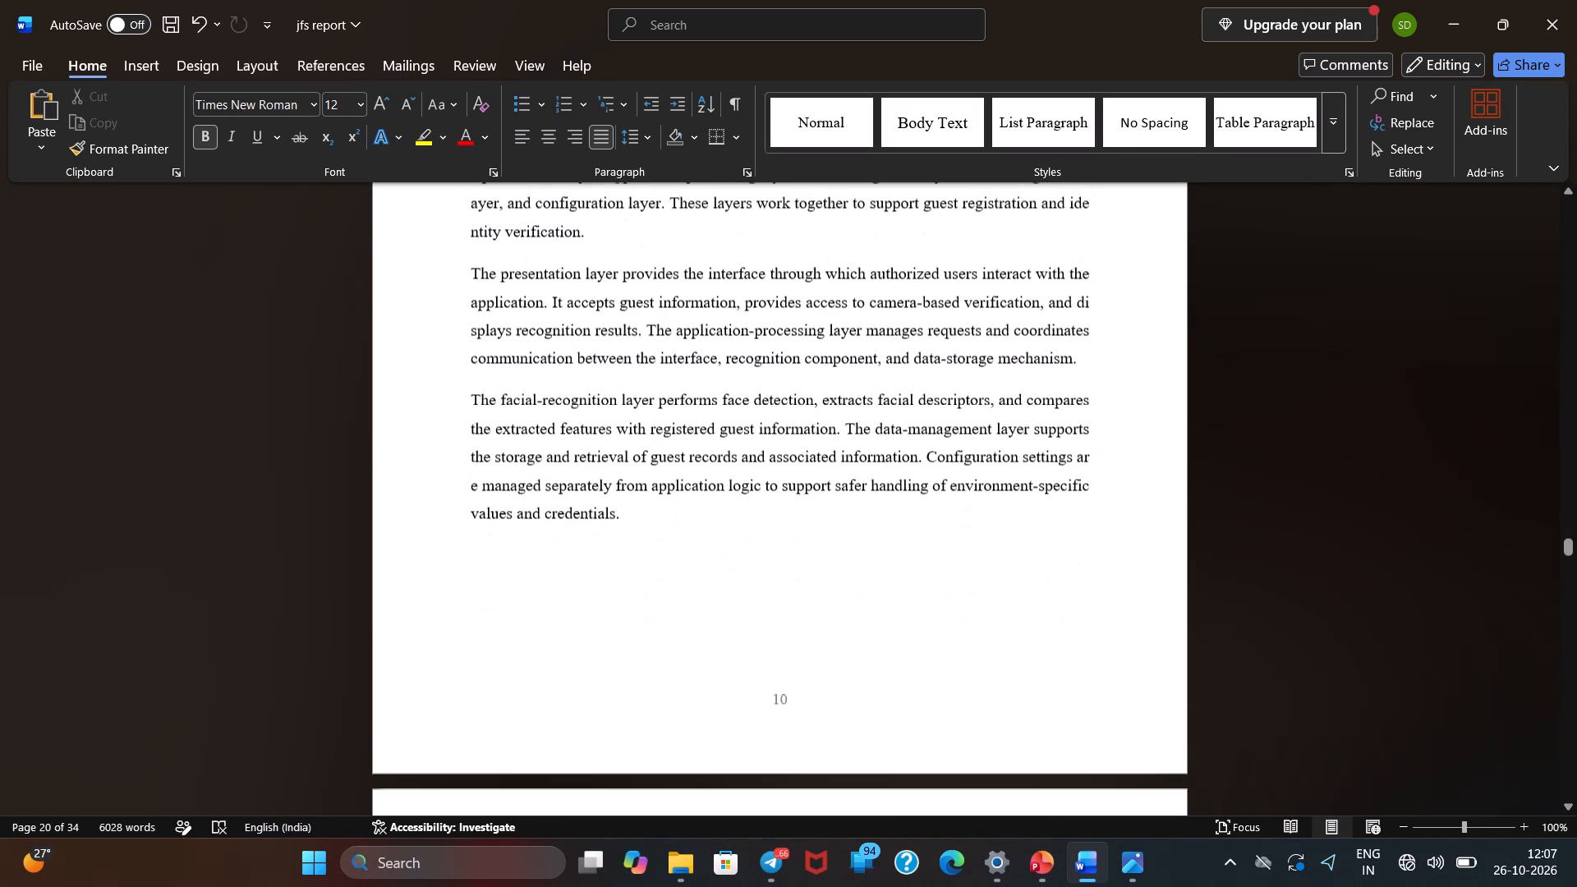
scroll(460, 415, down, 7)
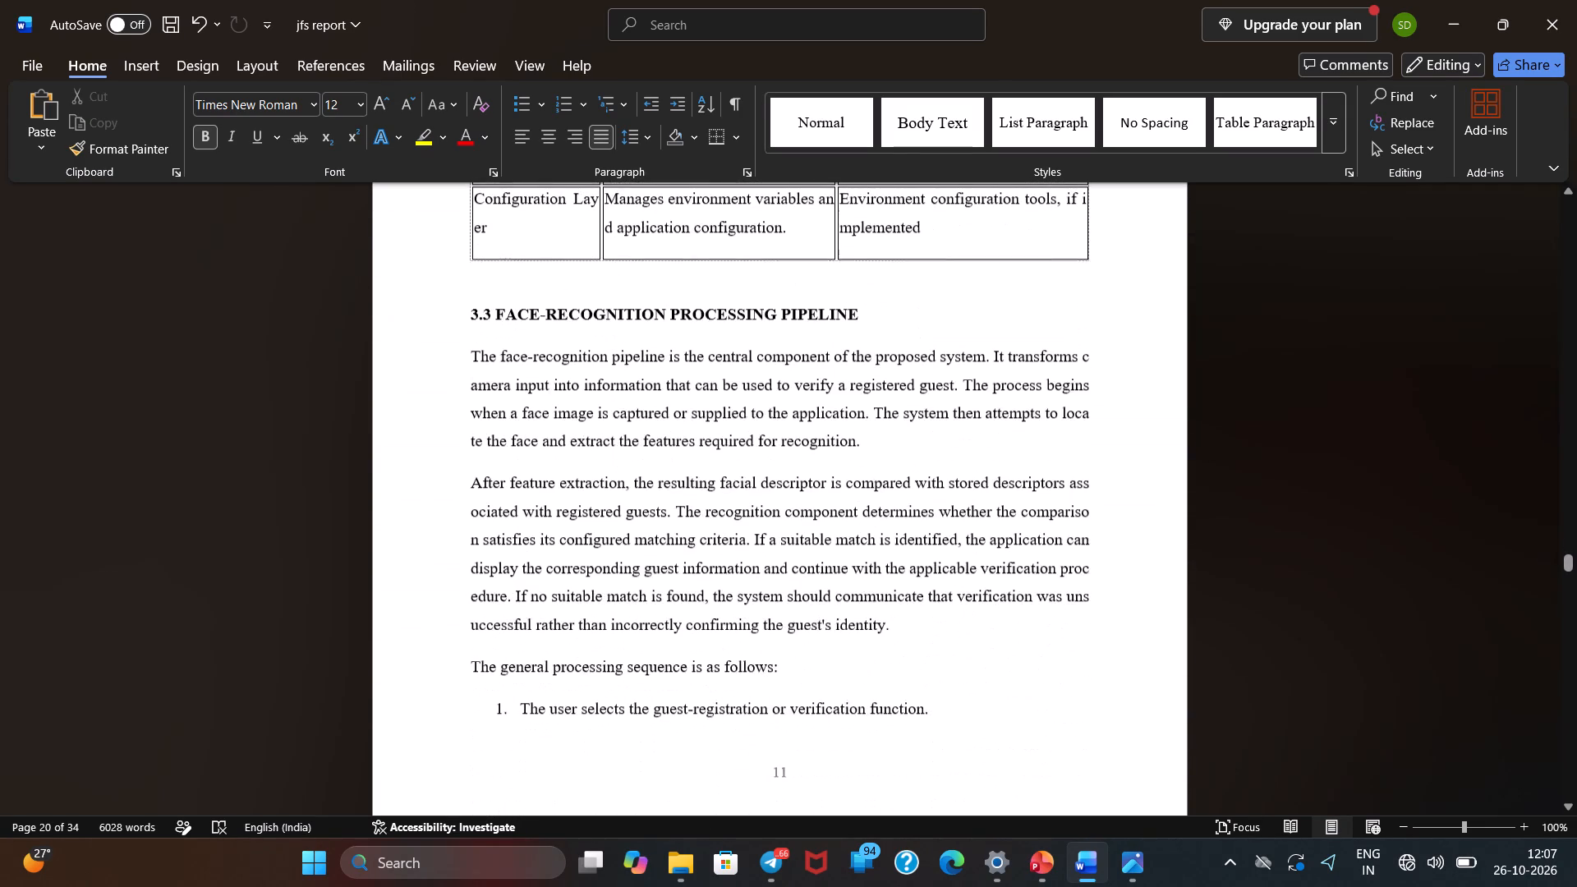
scroll(460, 415, down, 2)
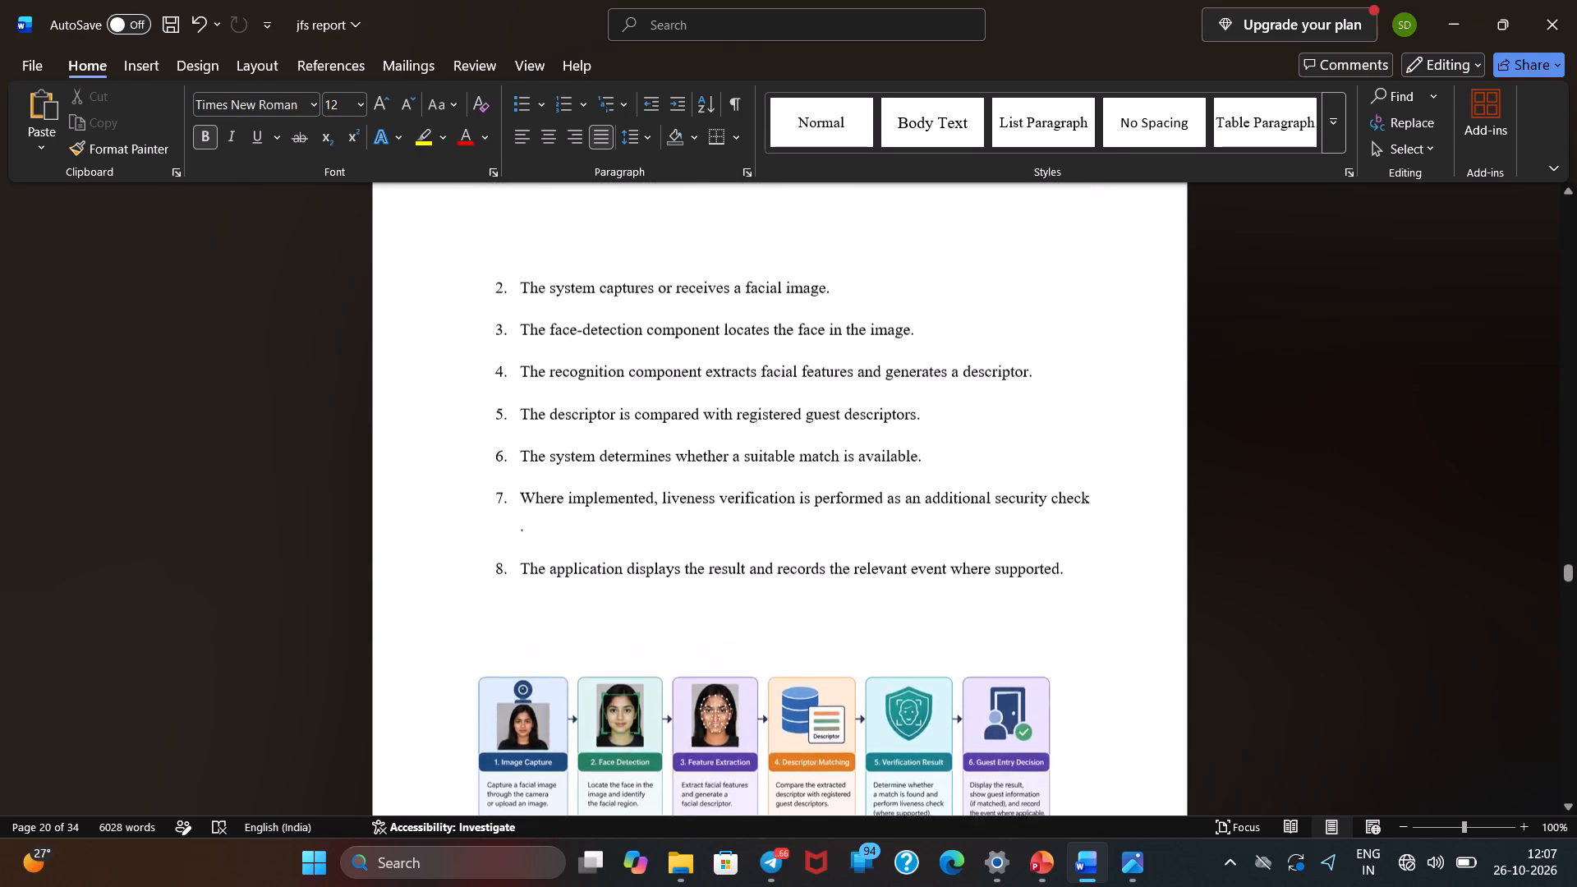
scroll(460, 415, down, 1)
scroll(460, 415, up, 3)
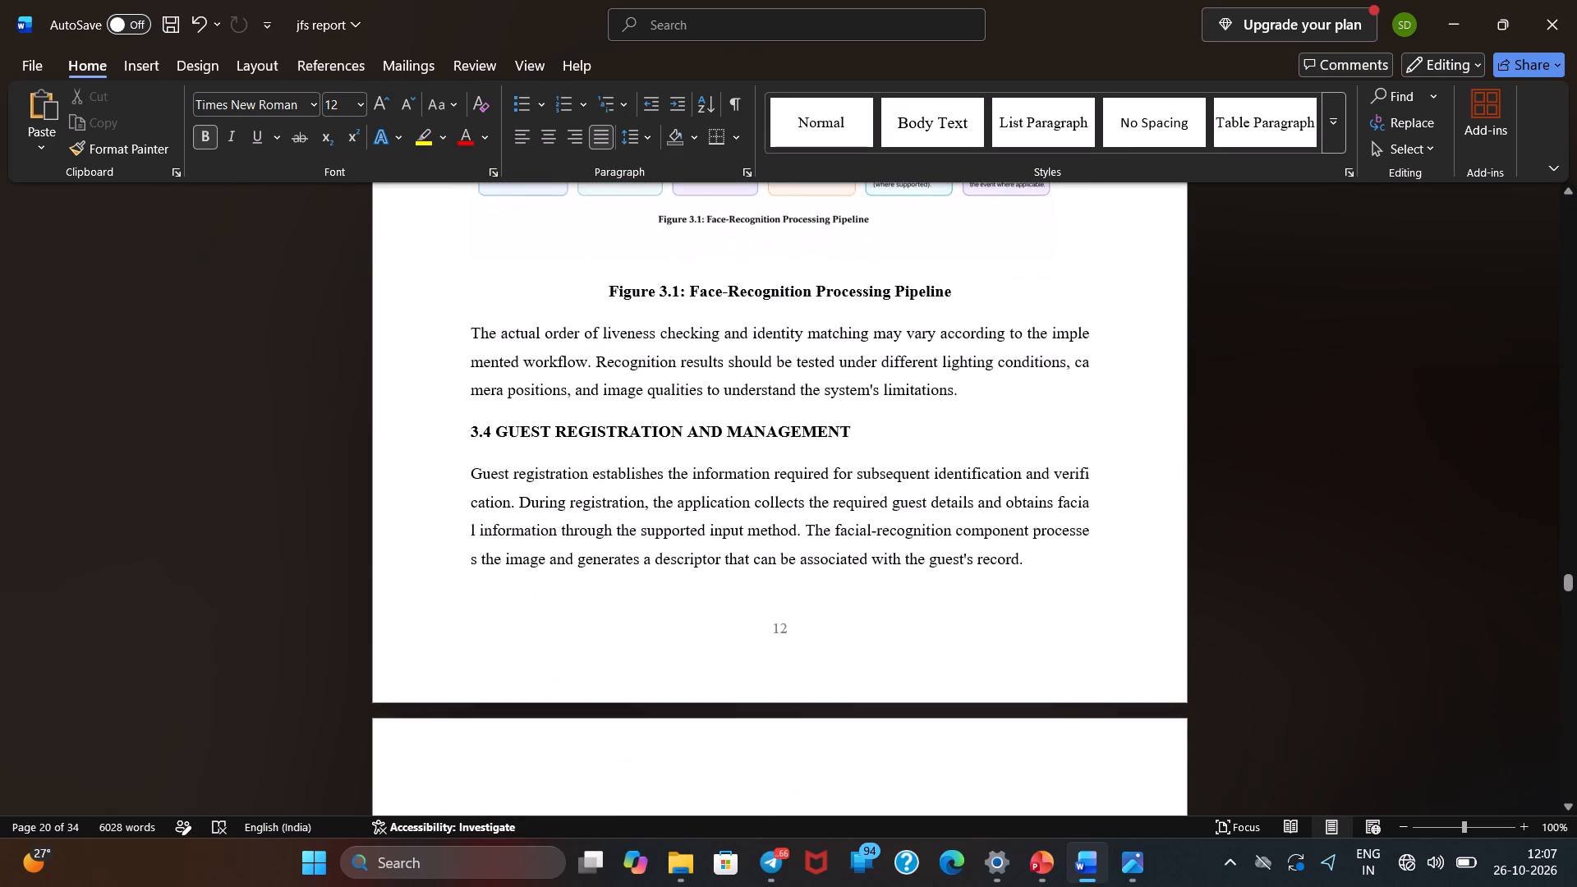
scroll(460, 415, up, 1)
scroll(460, 415, up, 20)
scroll(460, 415, up, 4)
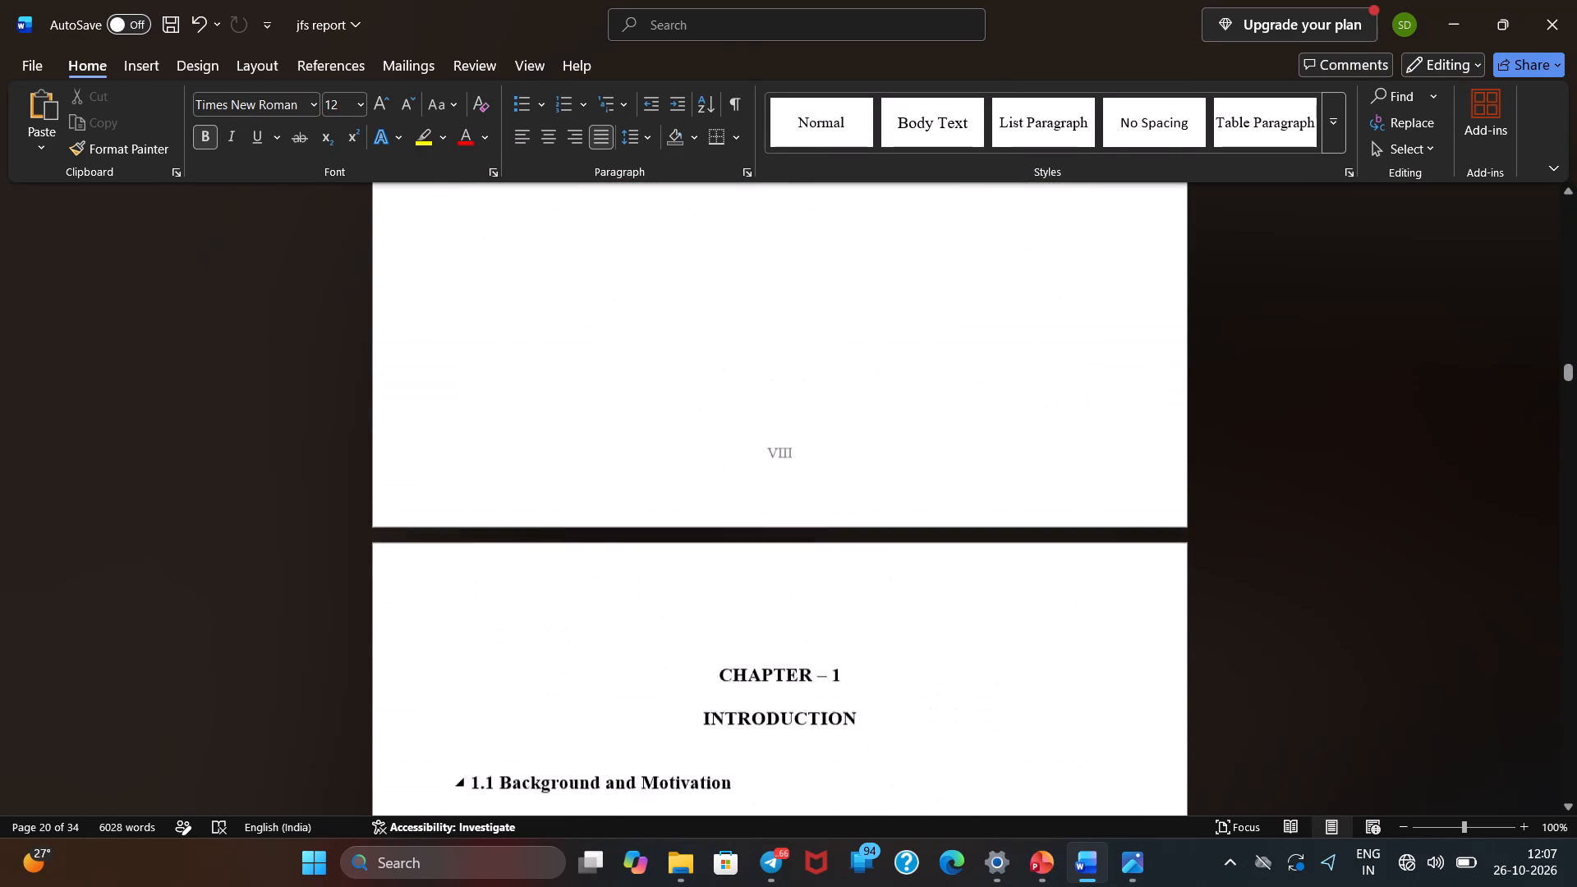
scroll(460, 415, up, 20)
scroll(460, 415, up, 13)
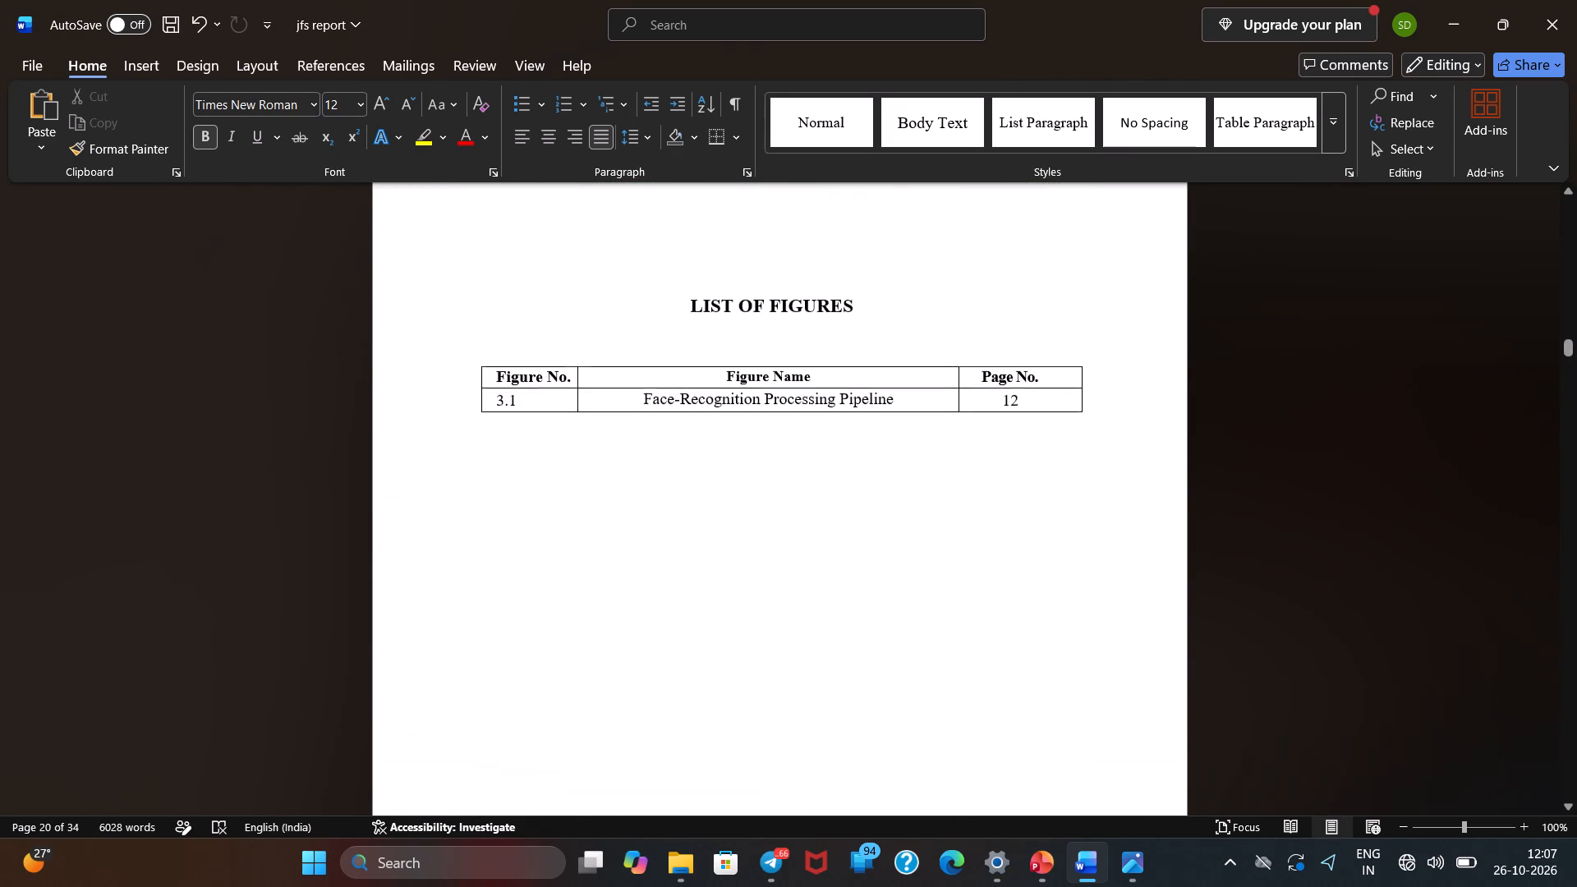
scroll(460, 415, down, 20)
scroll(460, 415, down, 20)
scroll(460, 415, down, 20)
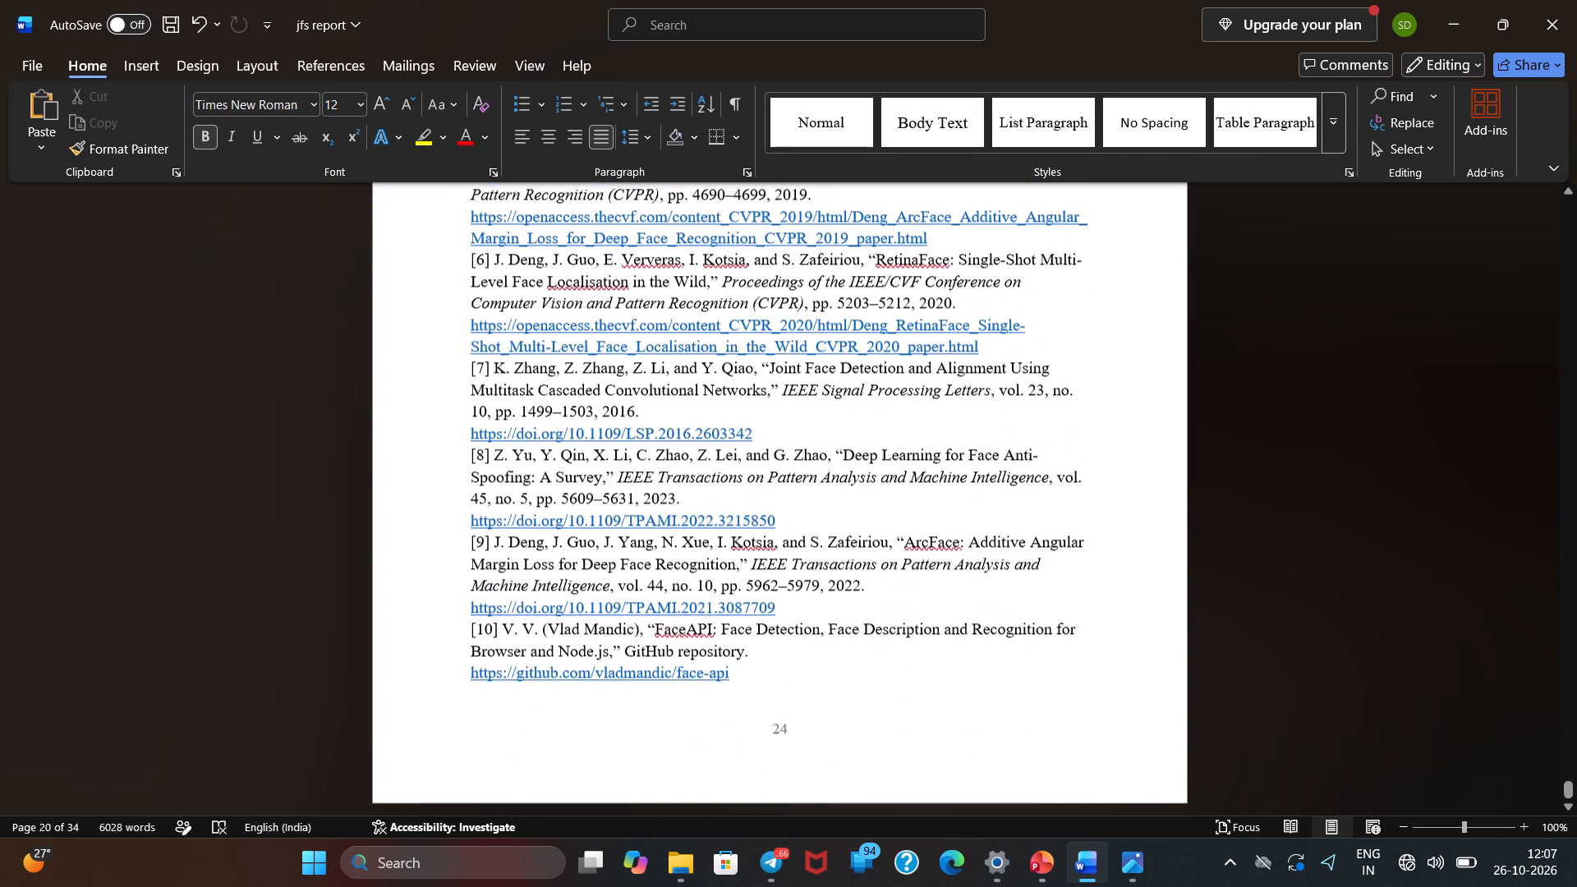
scroll(460, 415, down, 2)
Place the cursor below heading 4.5 System Performance and User Interaction, and copy seven Command Center screenshots from the File Explorer Gallery.
scroll(460, 415, up, 11)
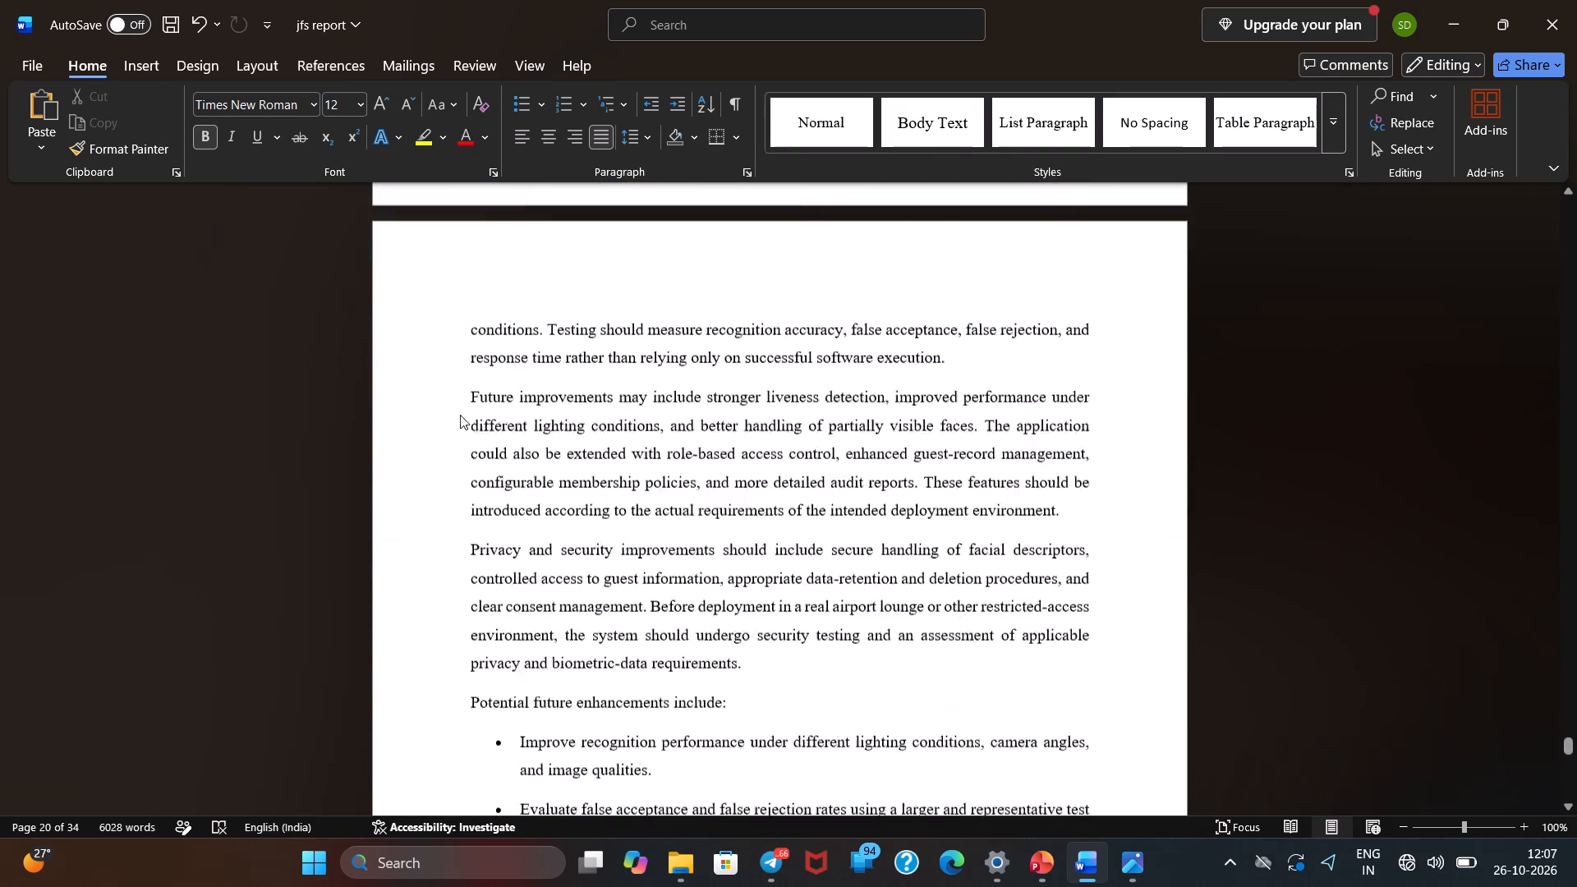
scroll(460, 415, up, 10)
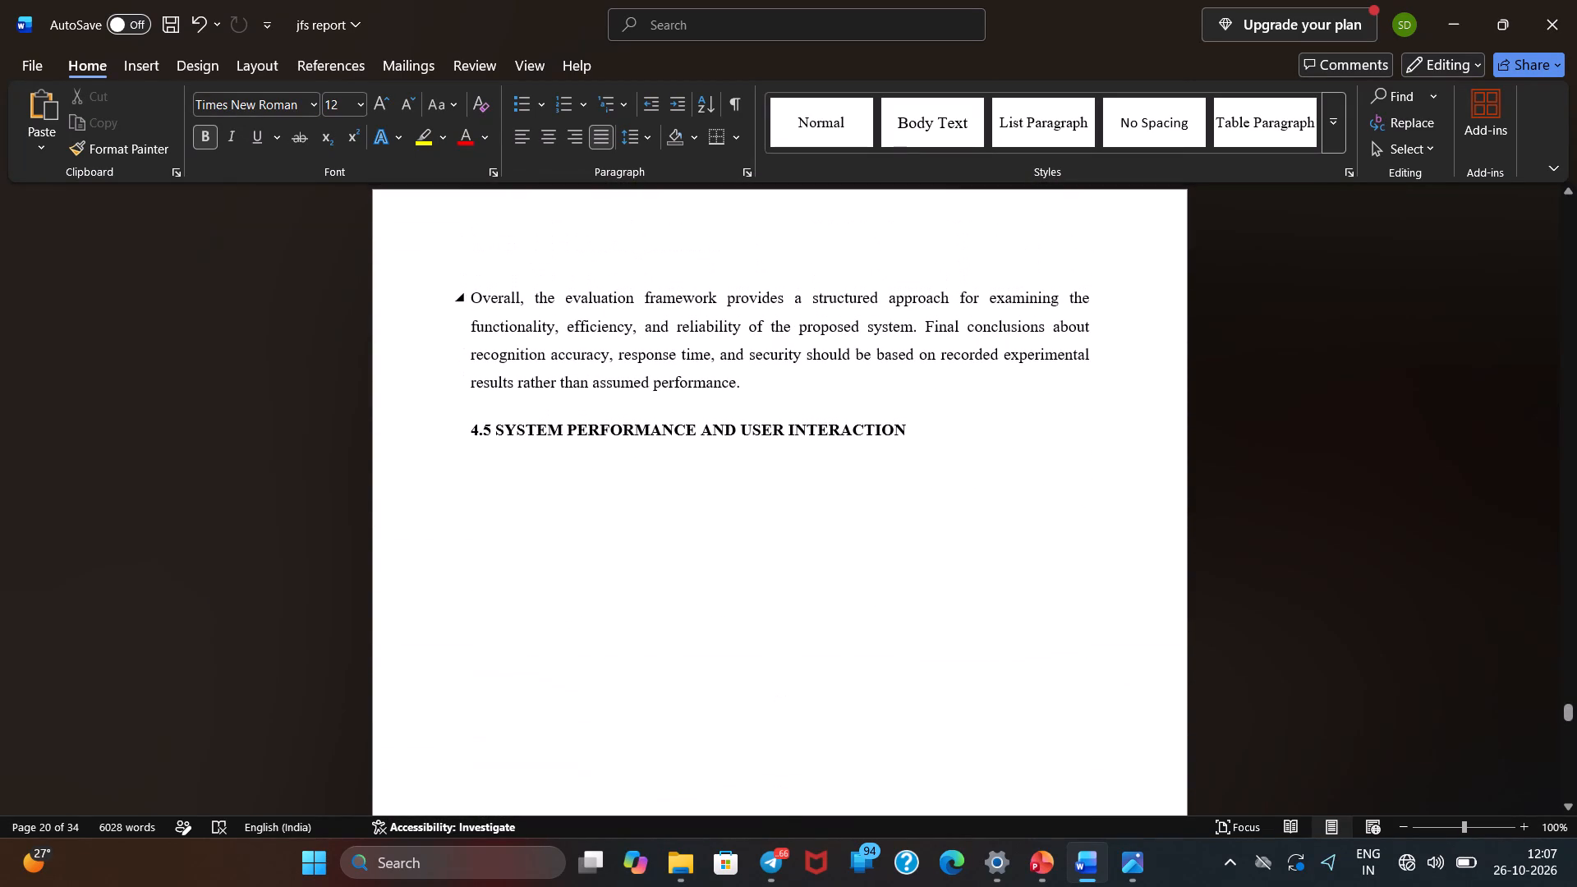
click(603, 572)
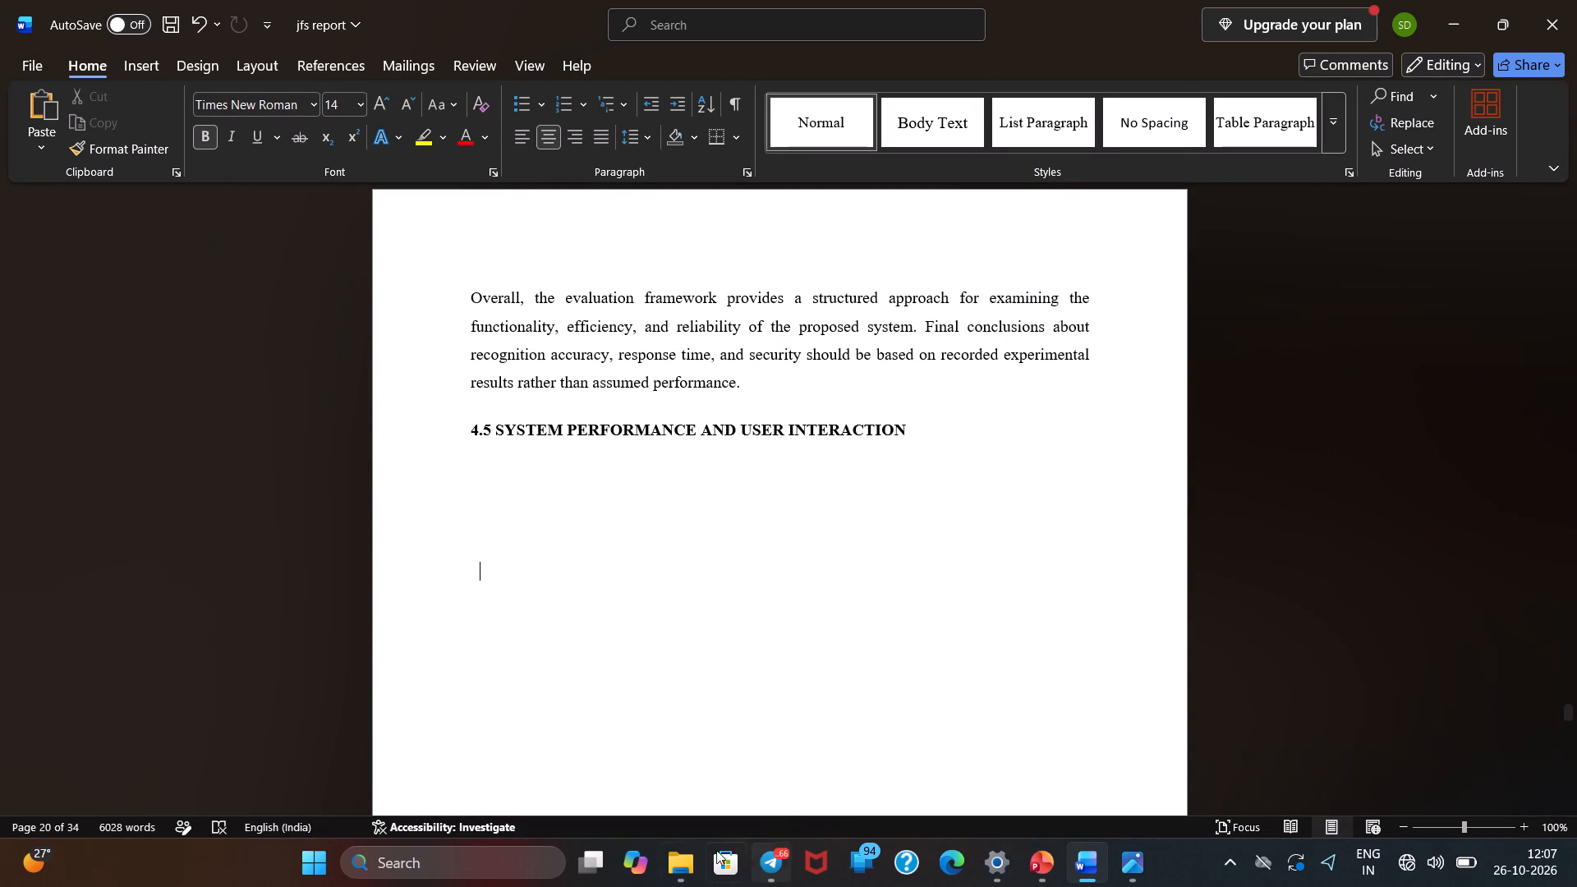
click(683, 850)
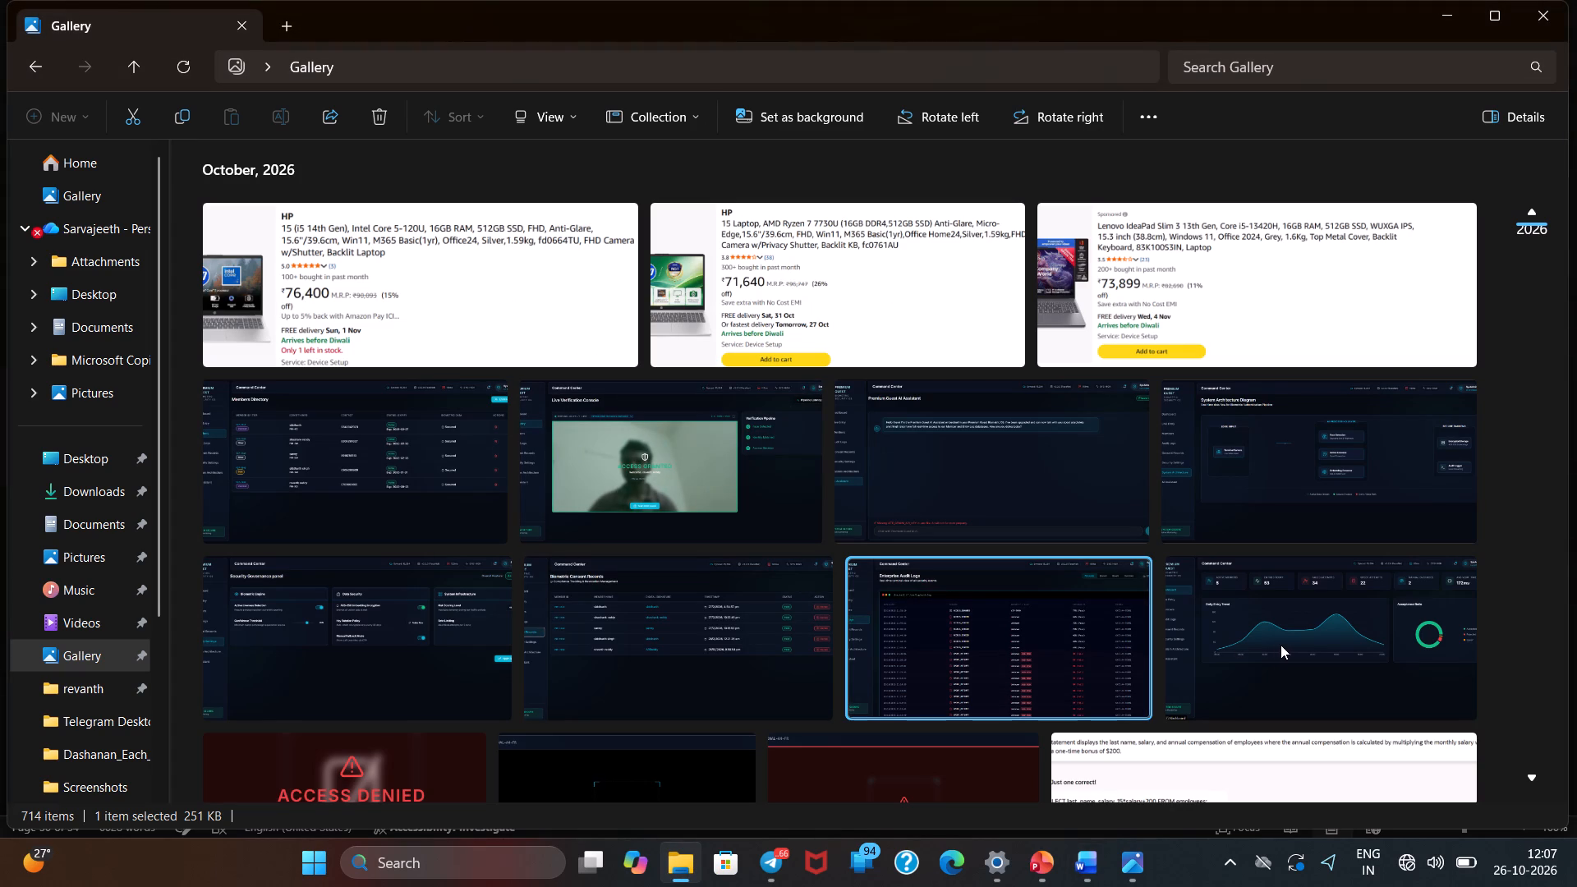
click(1284, 645)
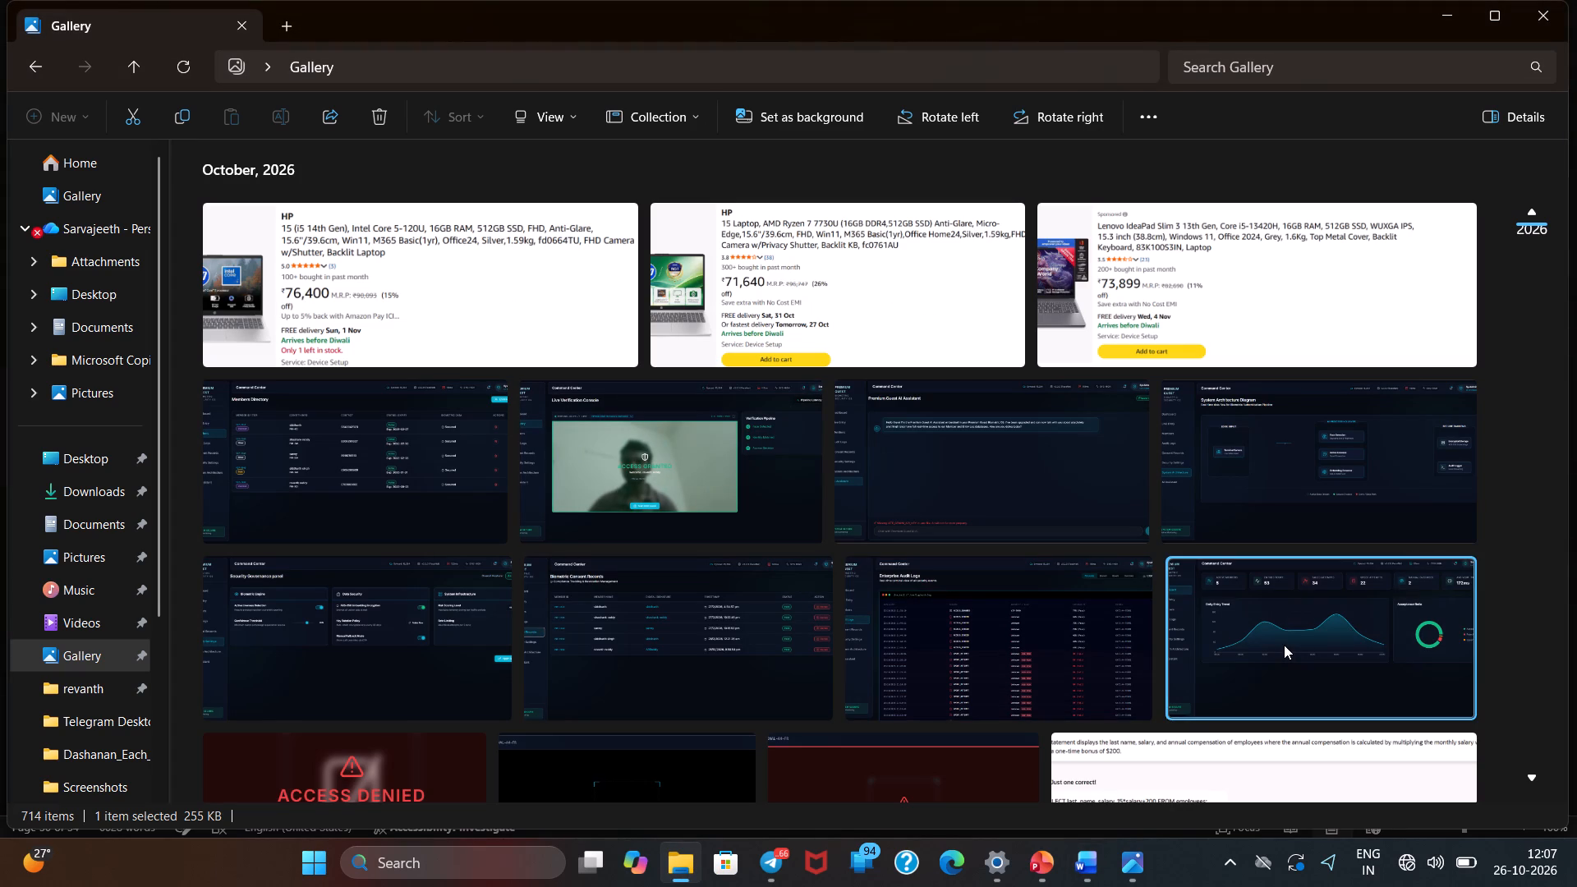
key(shift+Left)
key(shift+Left)
key(shift+Left)
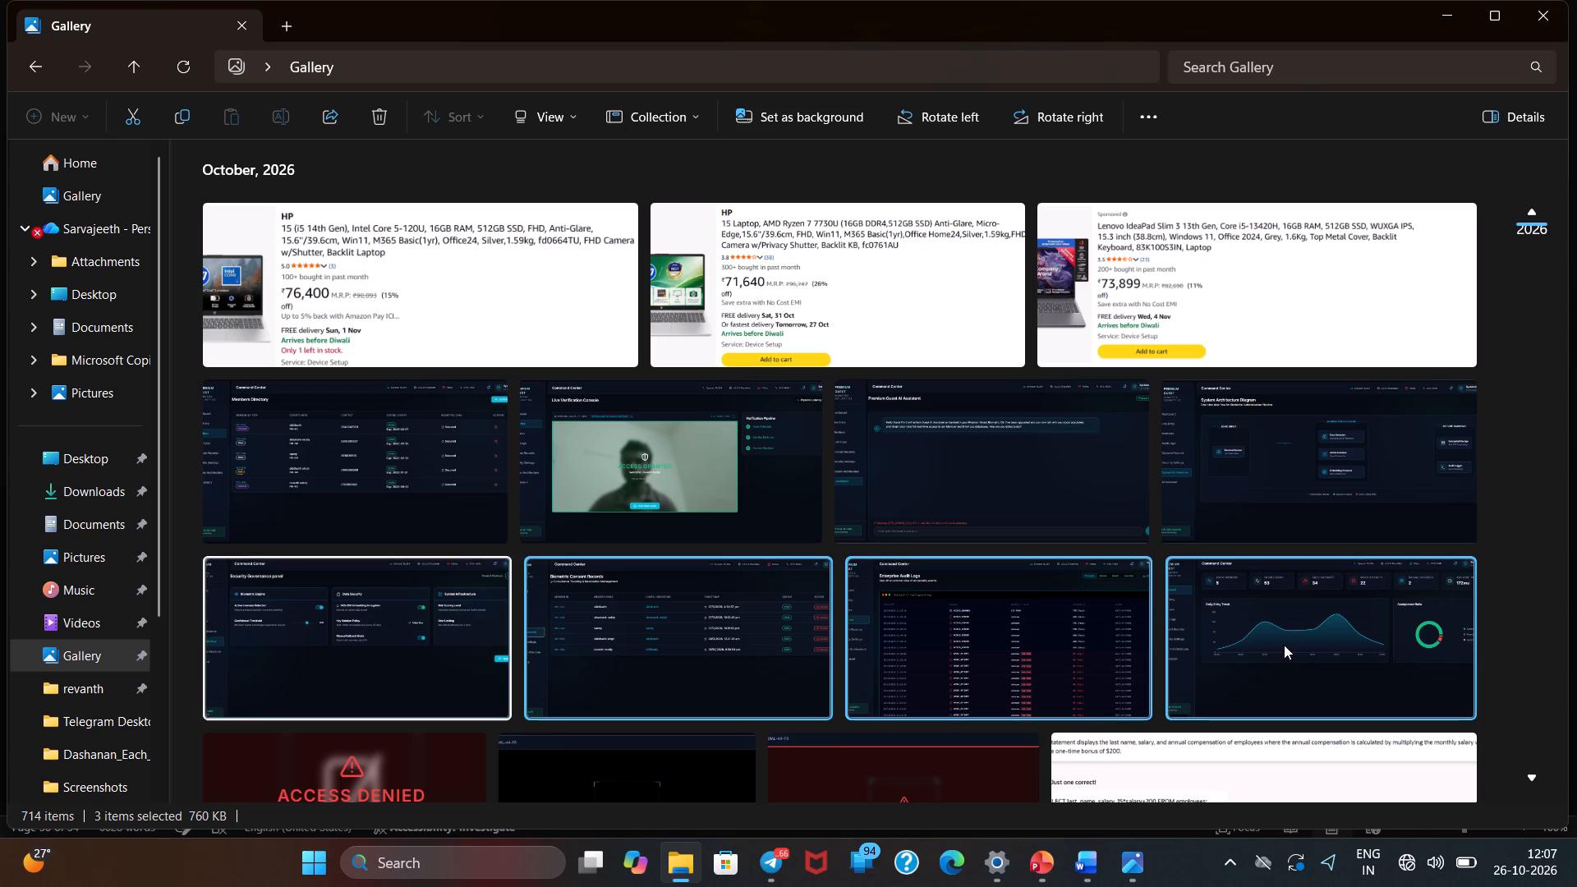
key(shift+Left)
key(shift+Left)
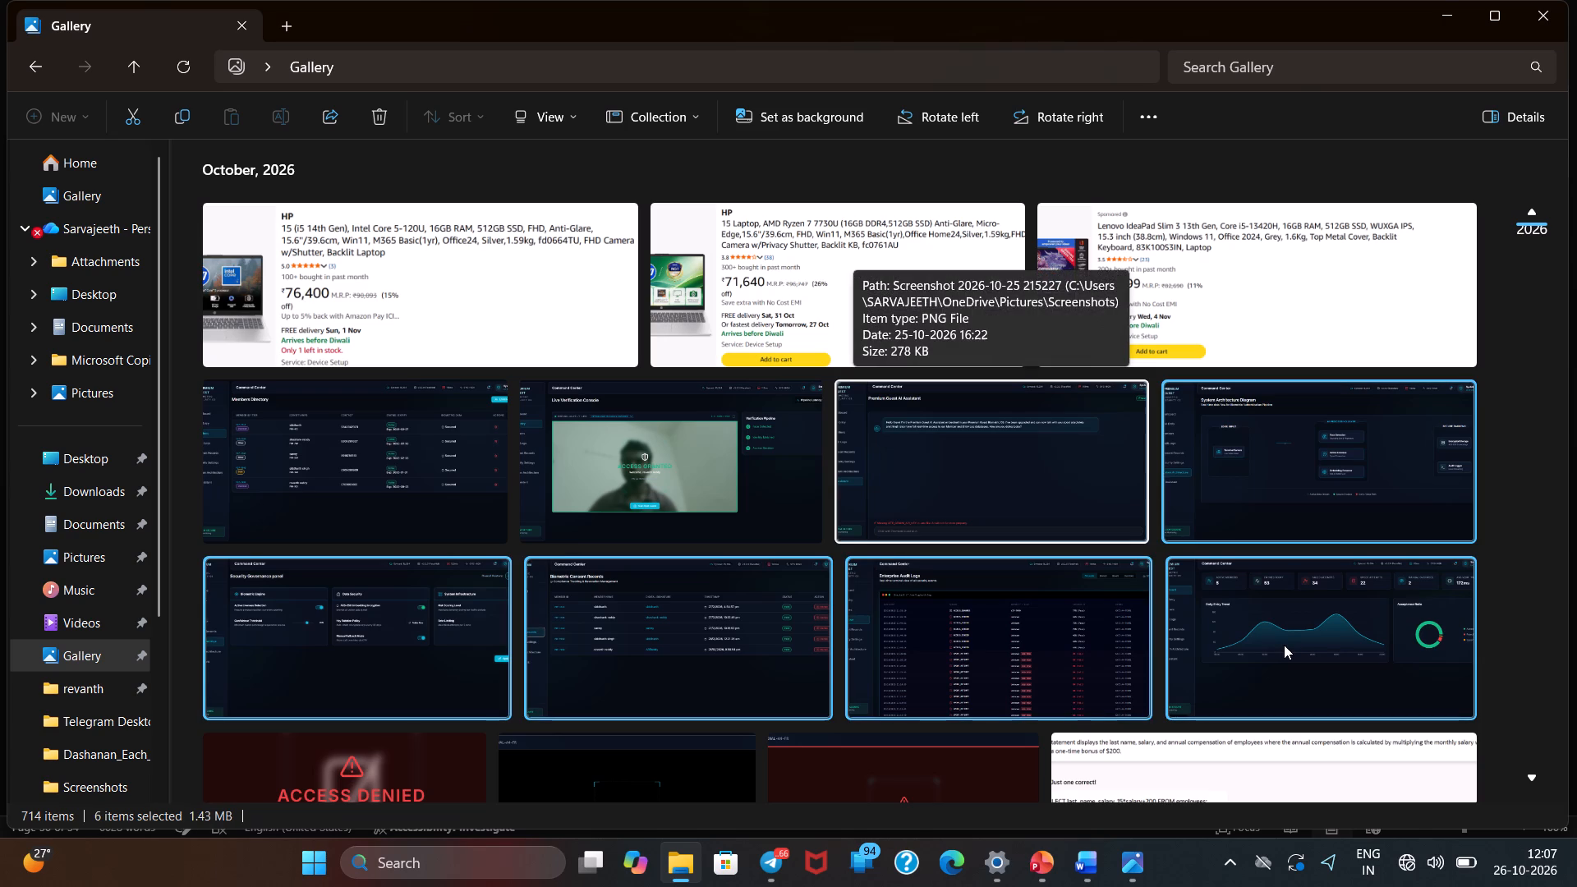
ctrl+click(389, 499)
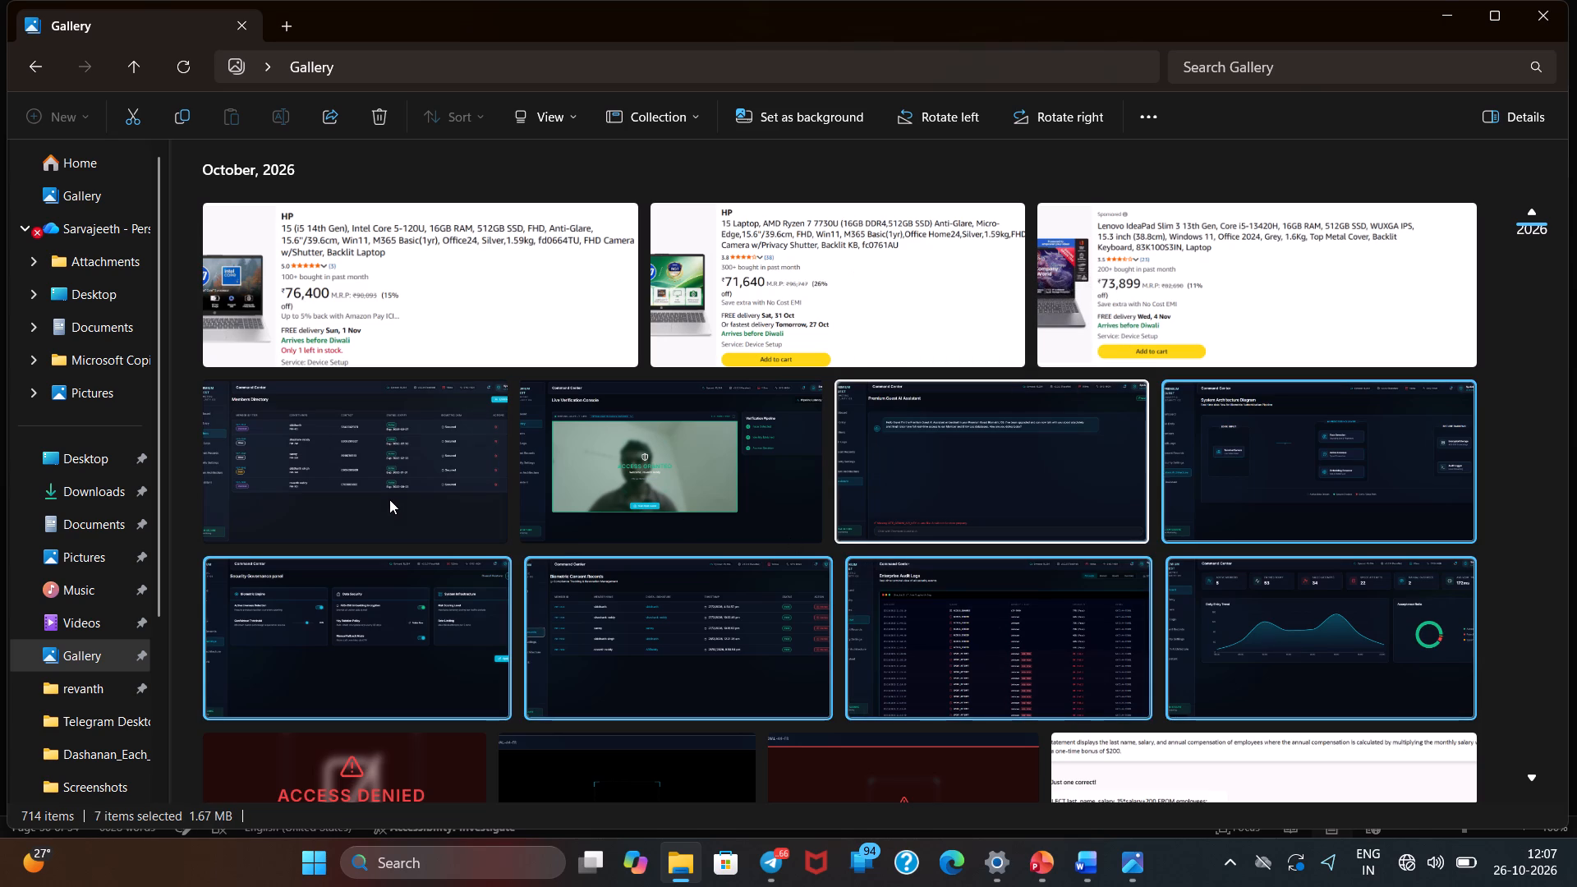
key(ctrl+c)
key(alt+Tab)
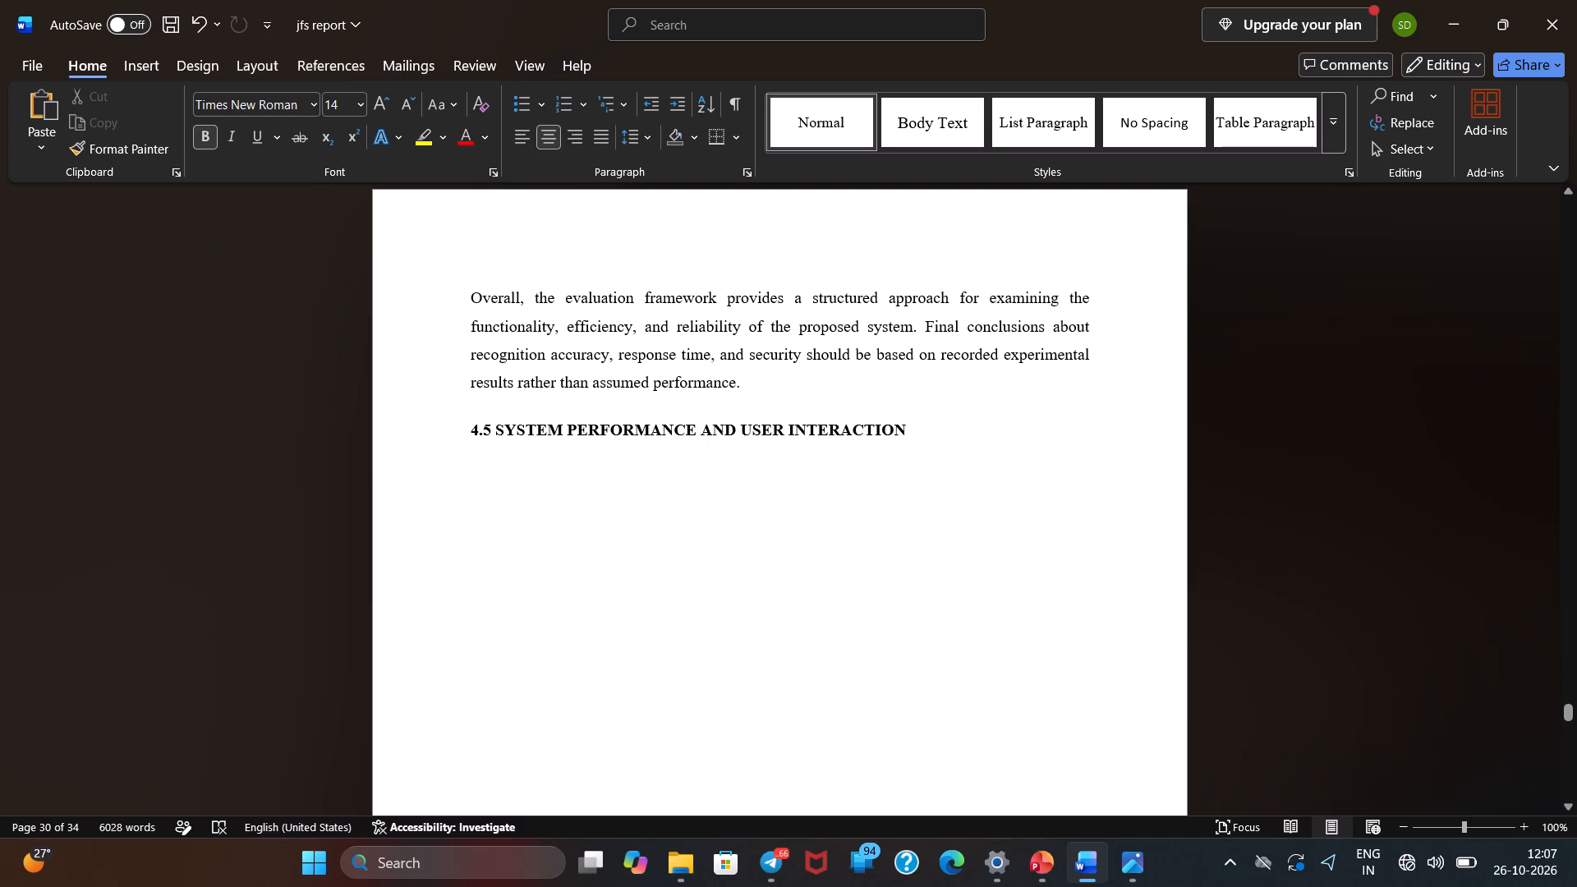
Back in the report, remove the blank space and page gap between heading 4.5 and CHAPTER 5.
key(BackSpace)
key(BackSpace)
key(BackSpace)
key(BackSpace)
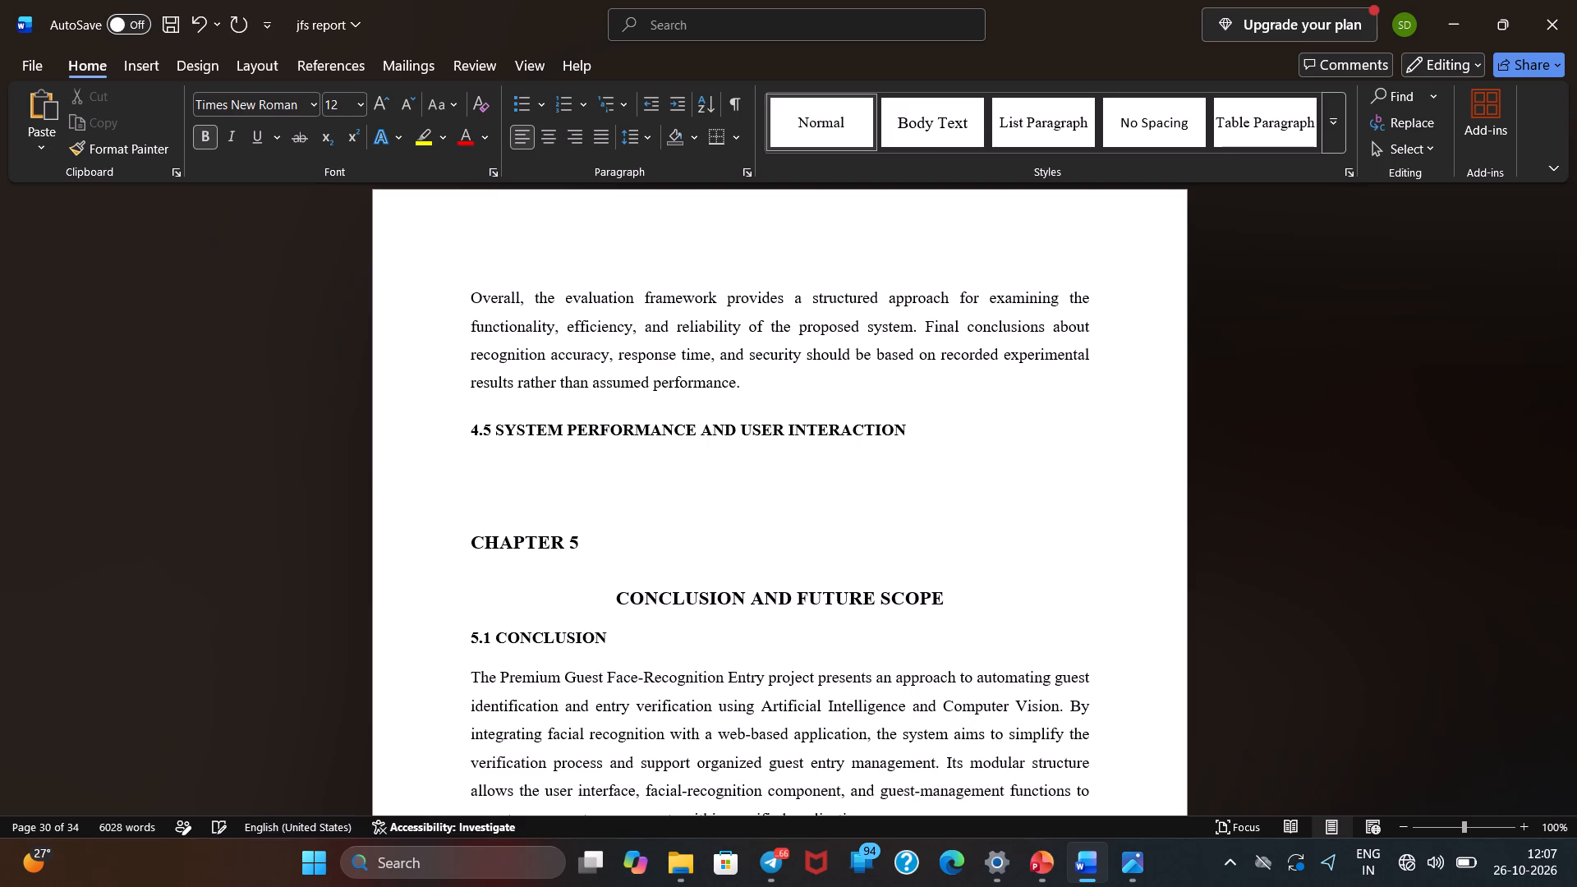
Add a space before the CHAPTER 5 heading and centre it.
key(Down)
key(Left)
key(space)
key(space)
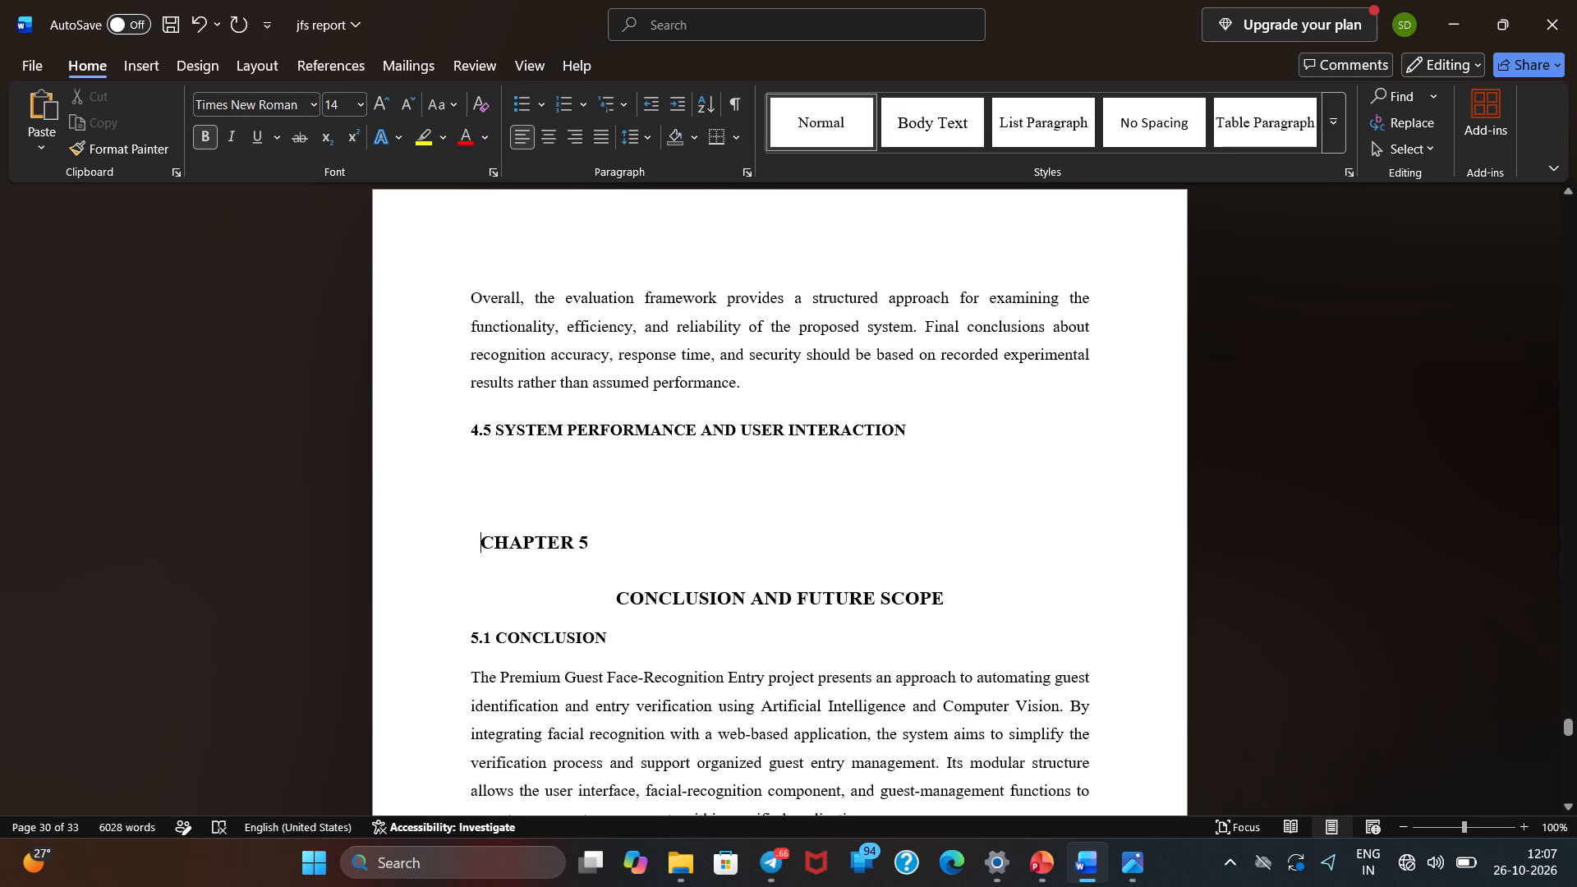
click(555, 142)
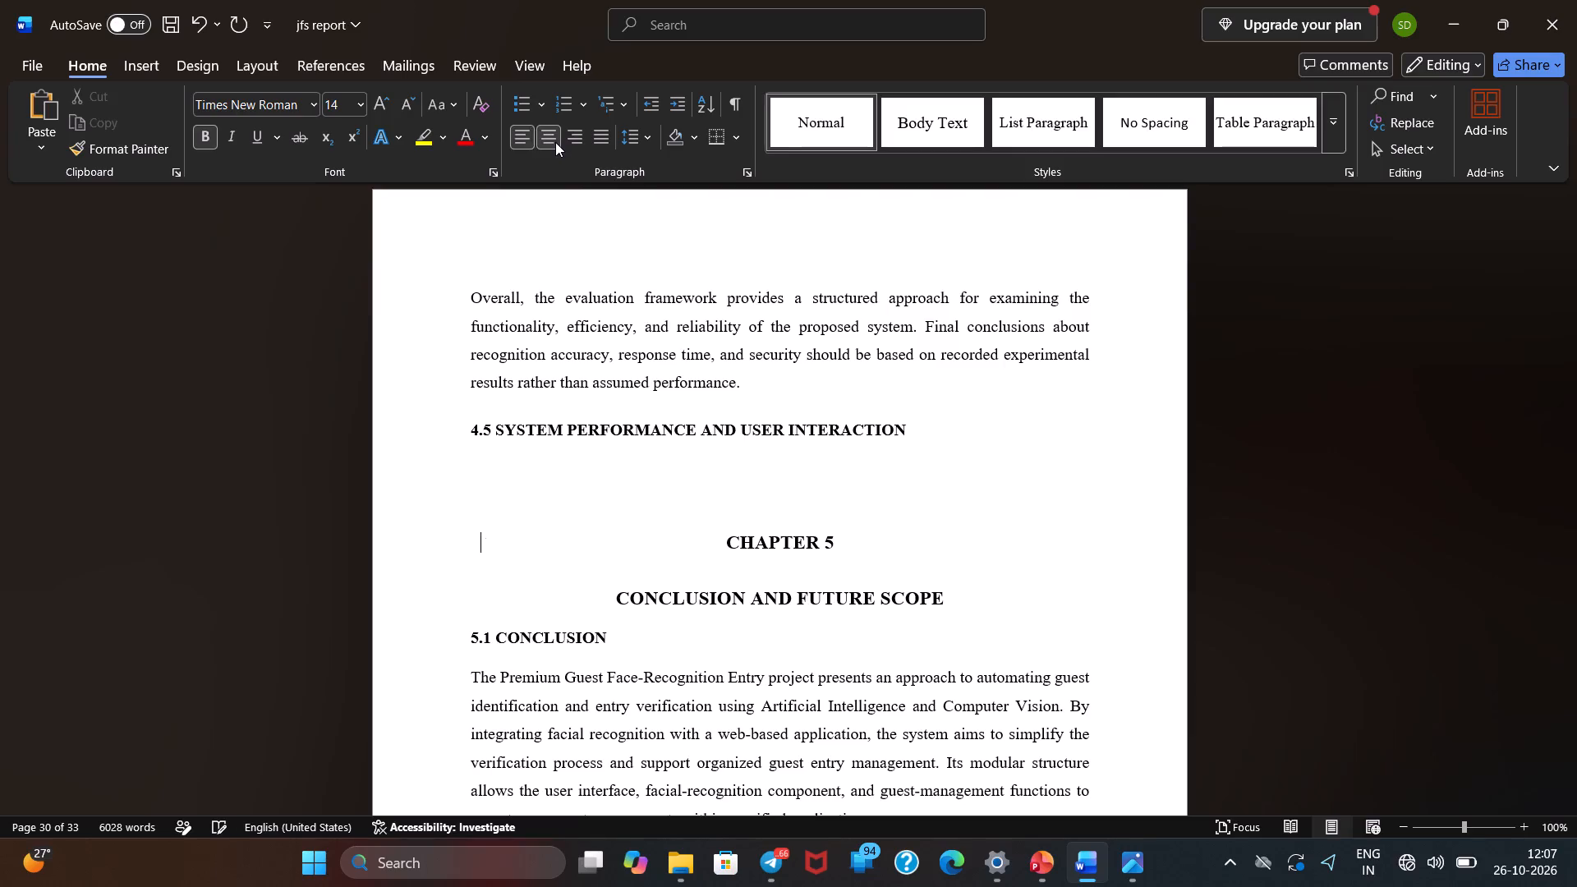
Add a new line after heading 4.5 System Performance and User Interaction and try to paste the copied screenshots there.
click(885, 464)
click(913, 430)
key(Return)
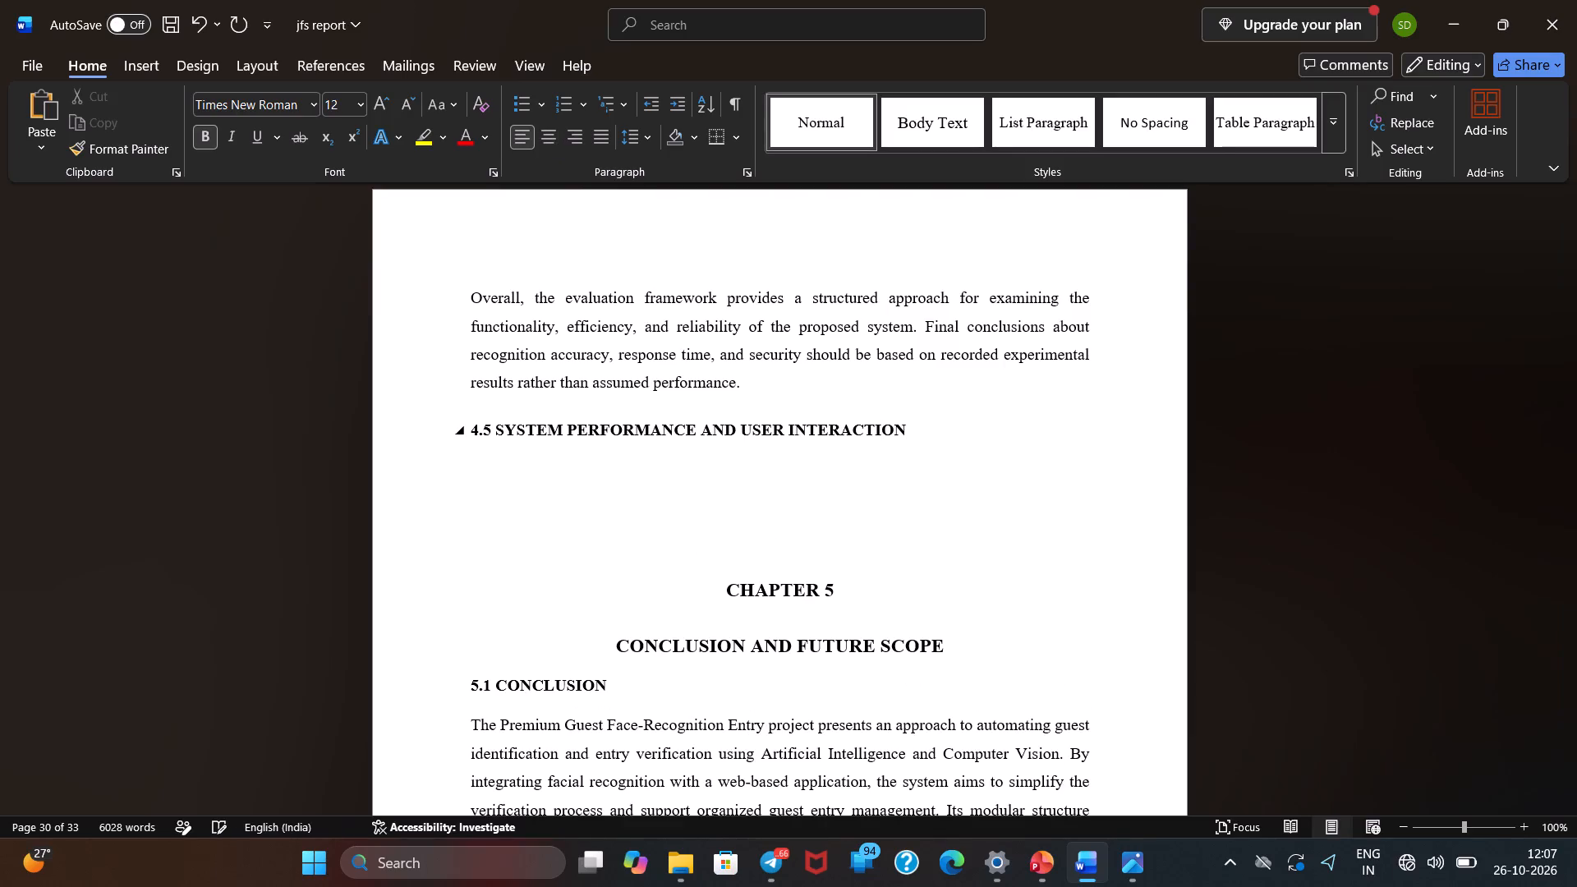
key(ctrl+v)
scroll(874, 582, down, 1)
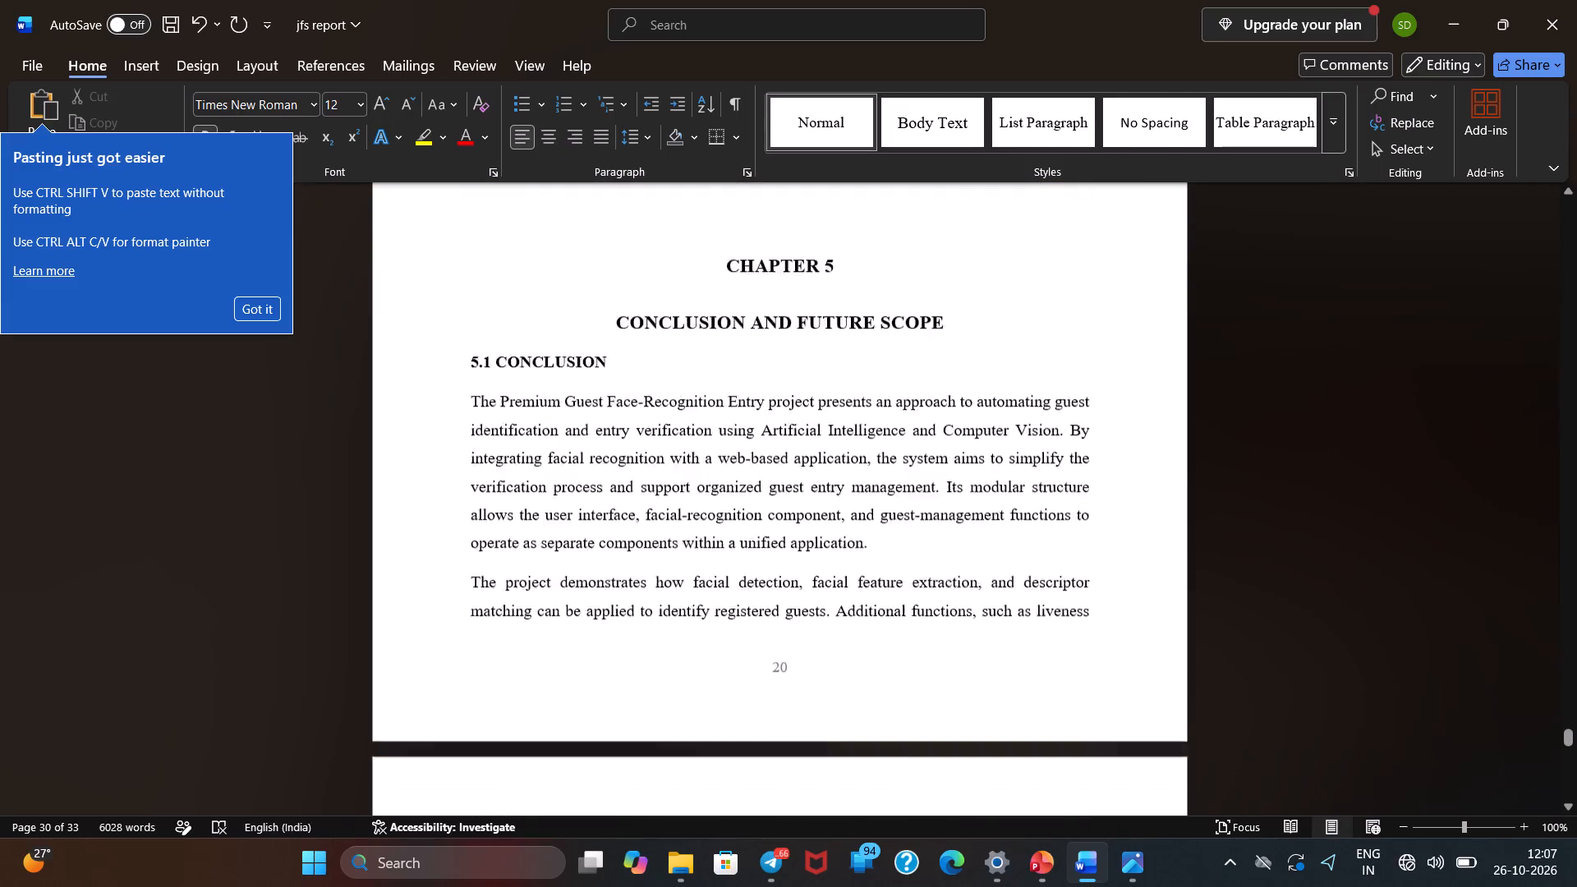
Place the cursor on the empty line below the Members Directory screenshot in section 4.5.
scroll(874, 582, down, 1)
scroll(874, 582, up, 1)
click(867, 600)
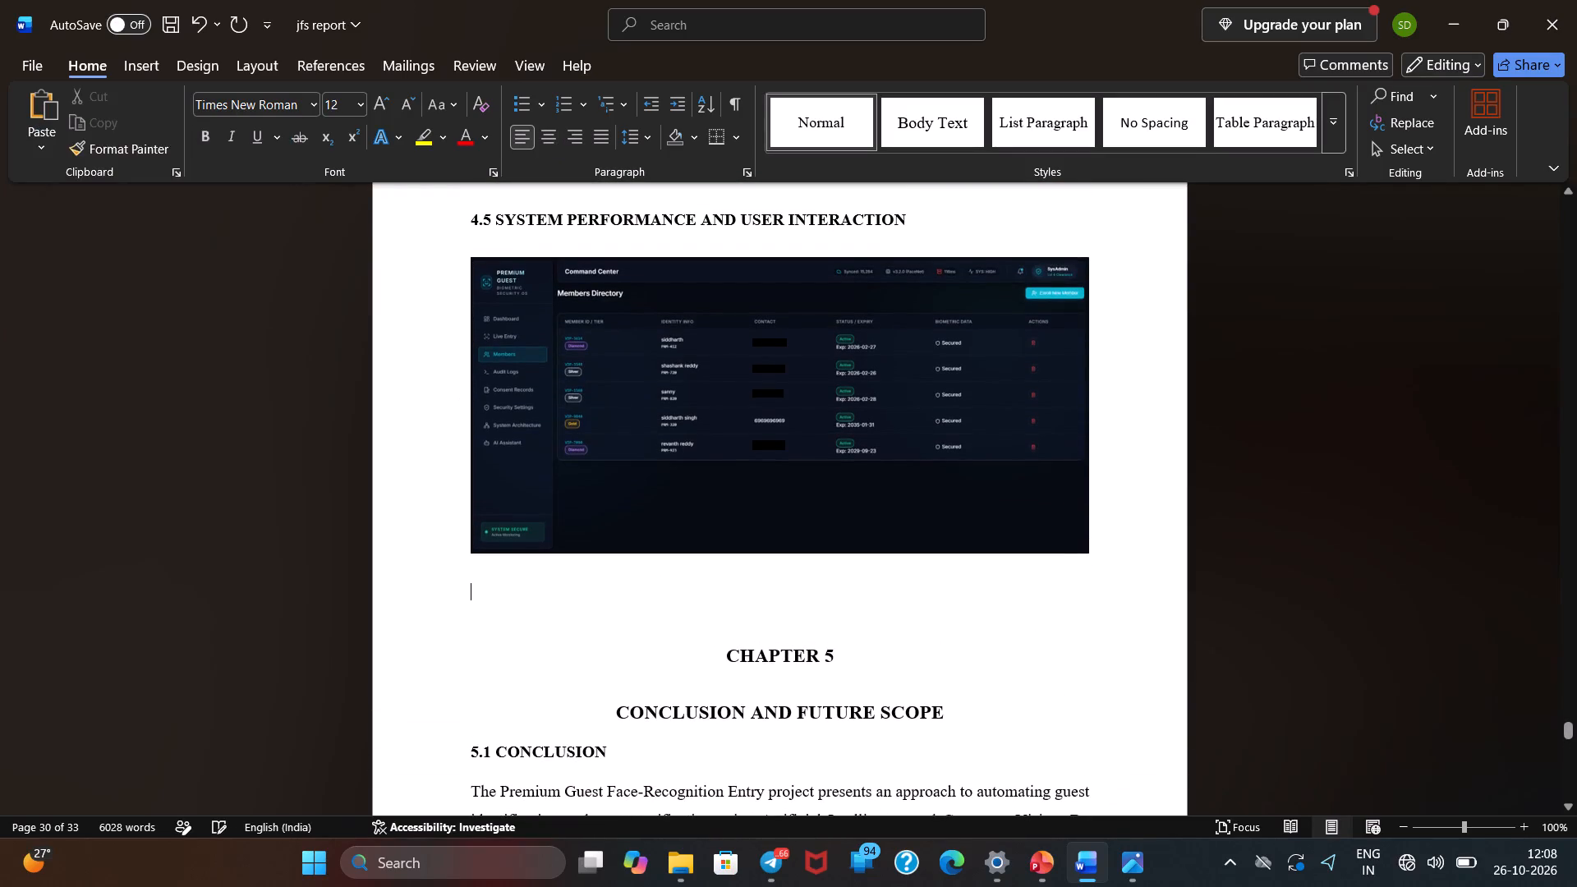
Switch to the File Explorer Gallery, browse the recent images and view the Premium Guest AI Assistant screenshot at full size.
key(alt+Tab)
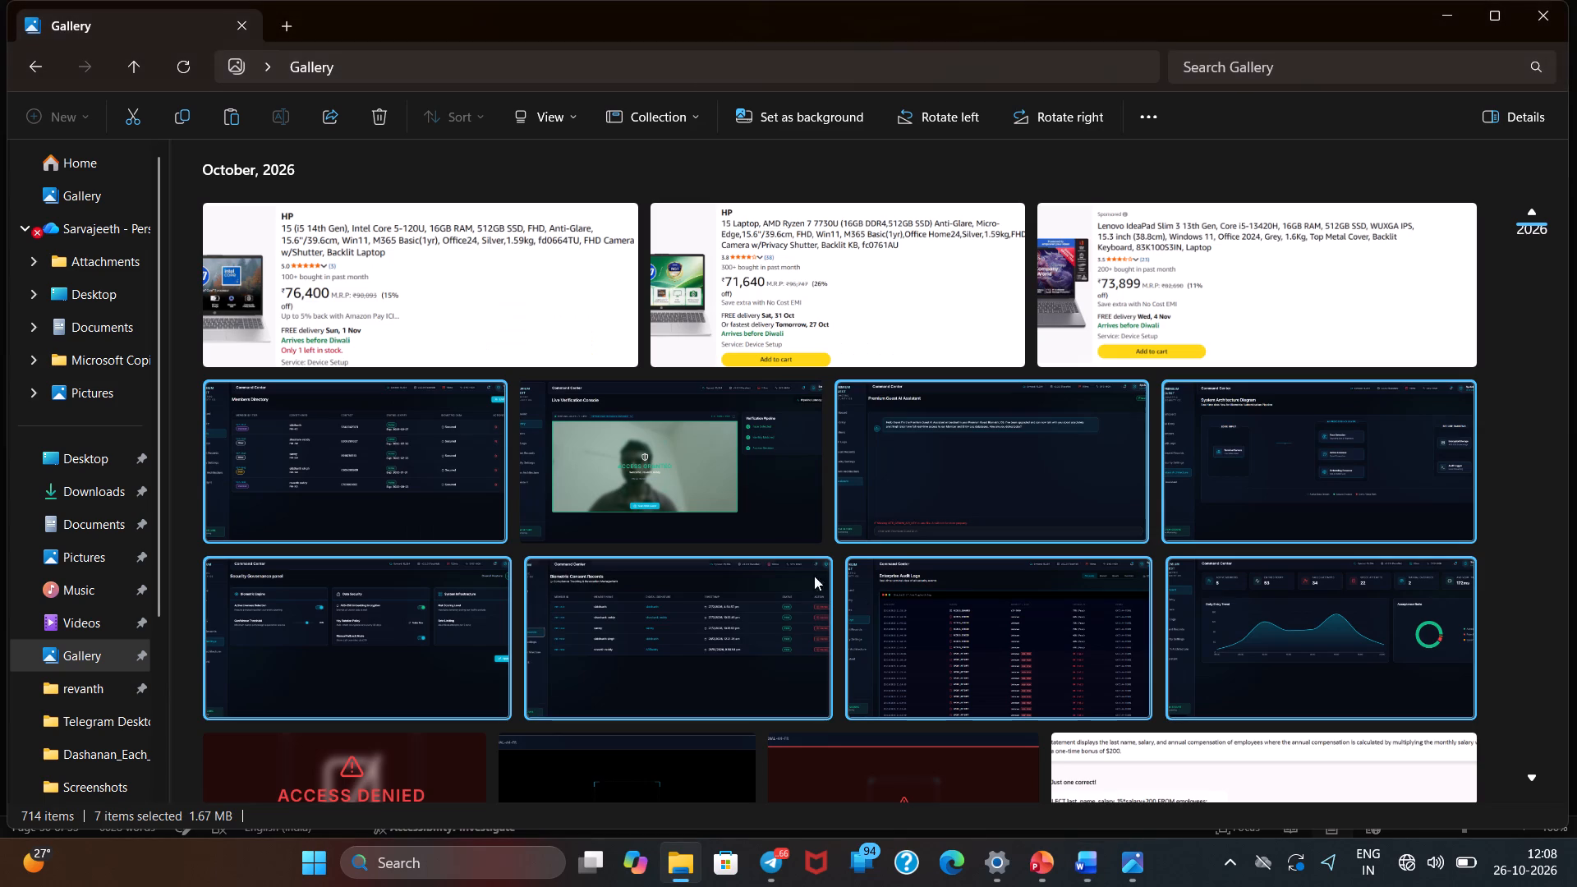
key(alt+Tab)
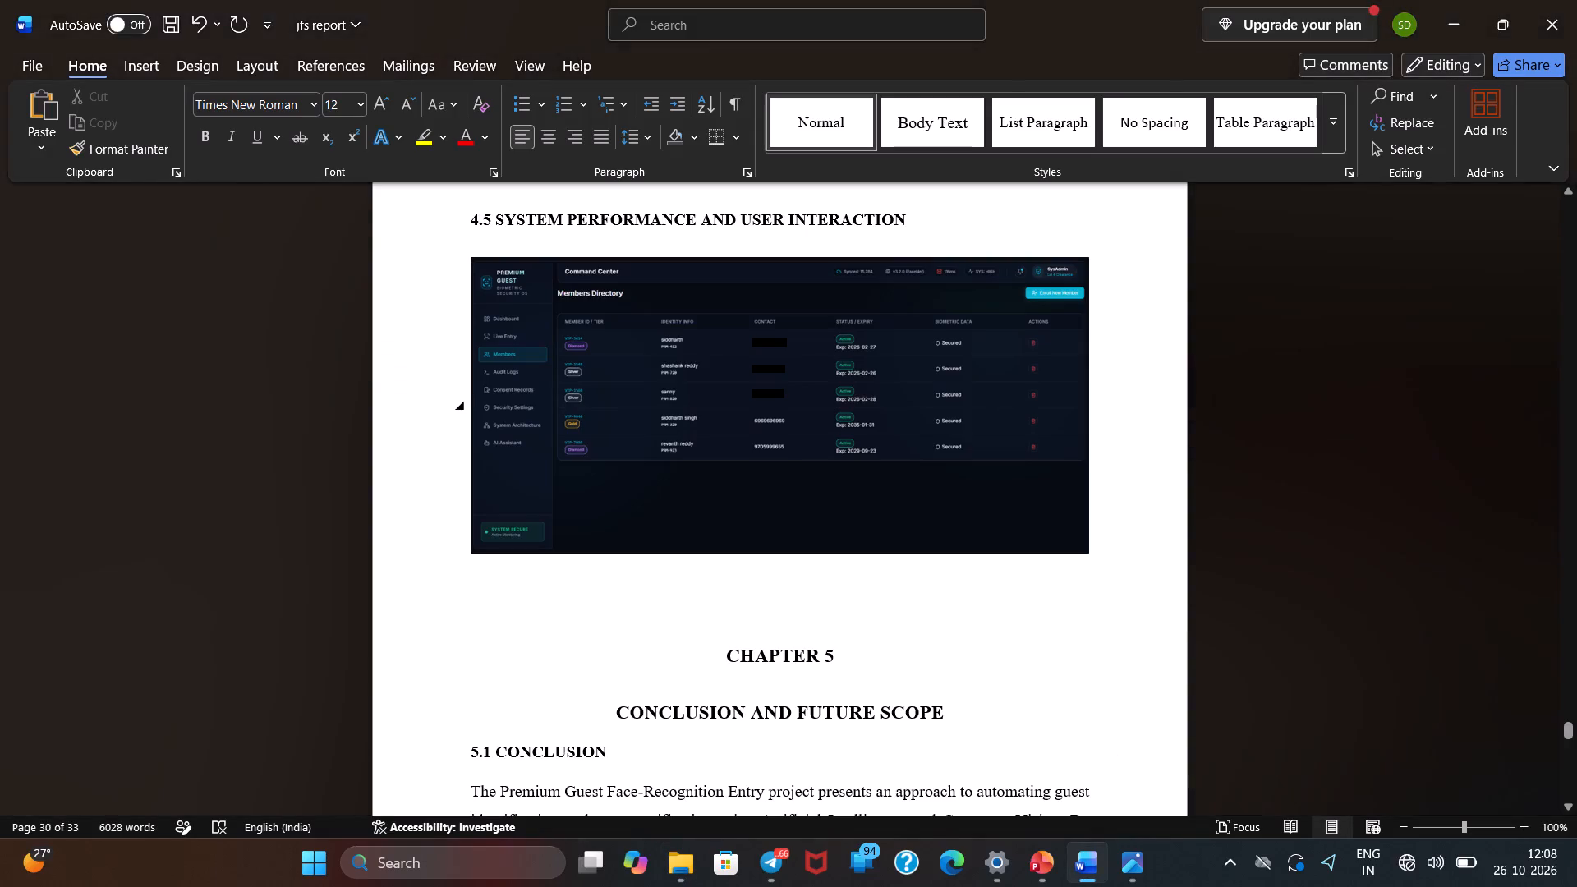
key(alt+Tab)
click(985, 524)
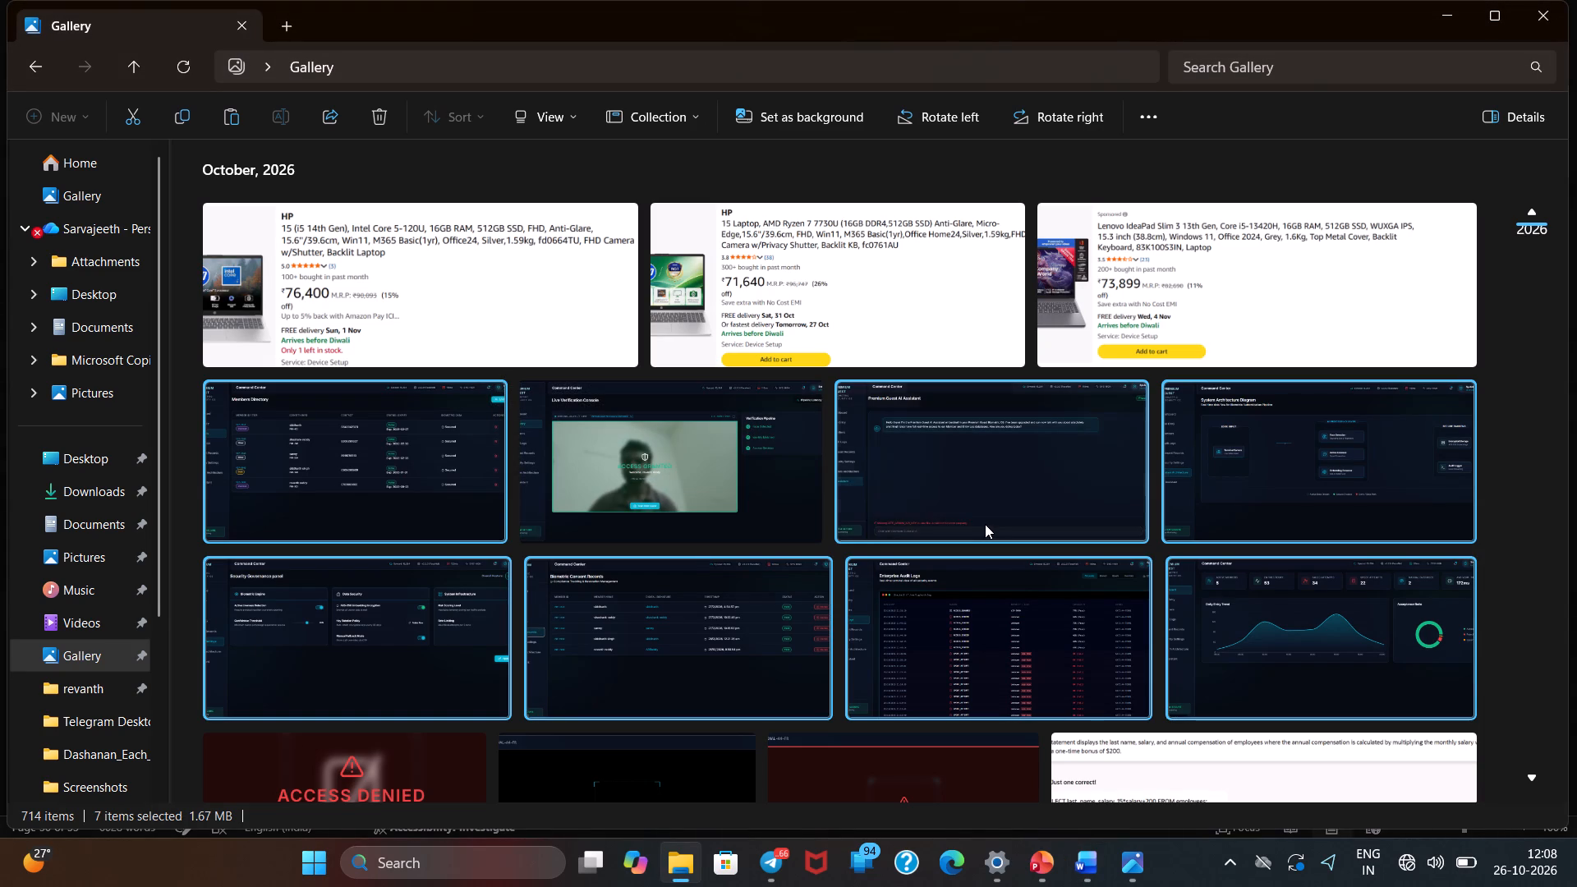
click(1536, 432)
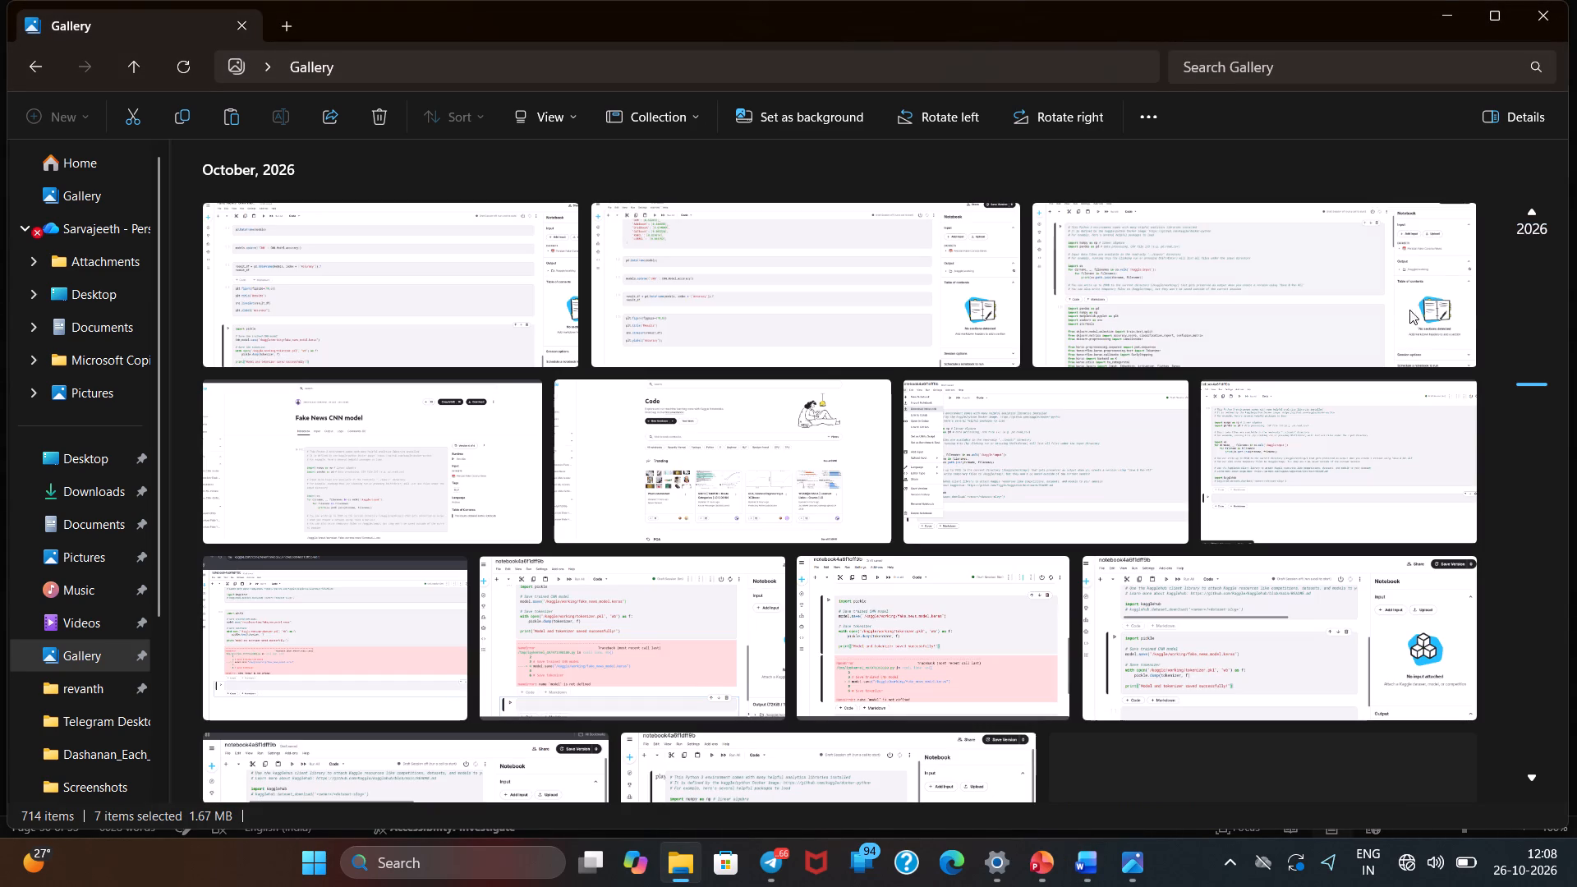
click(1537, 255)
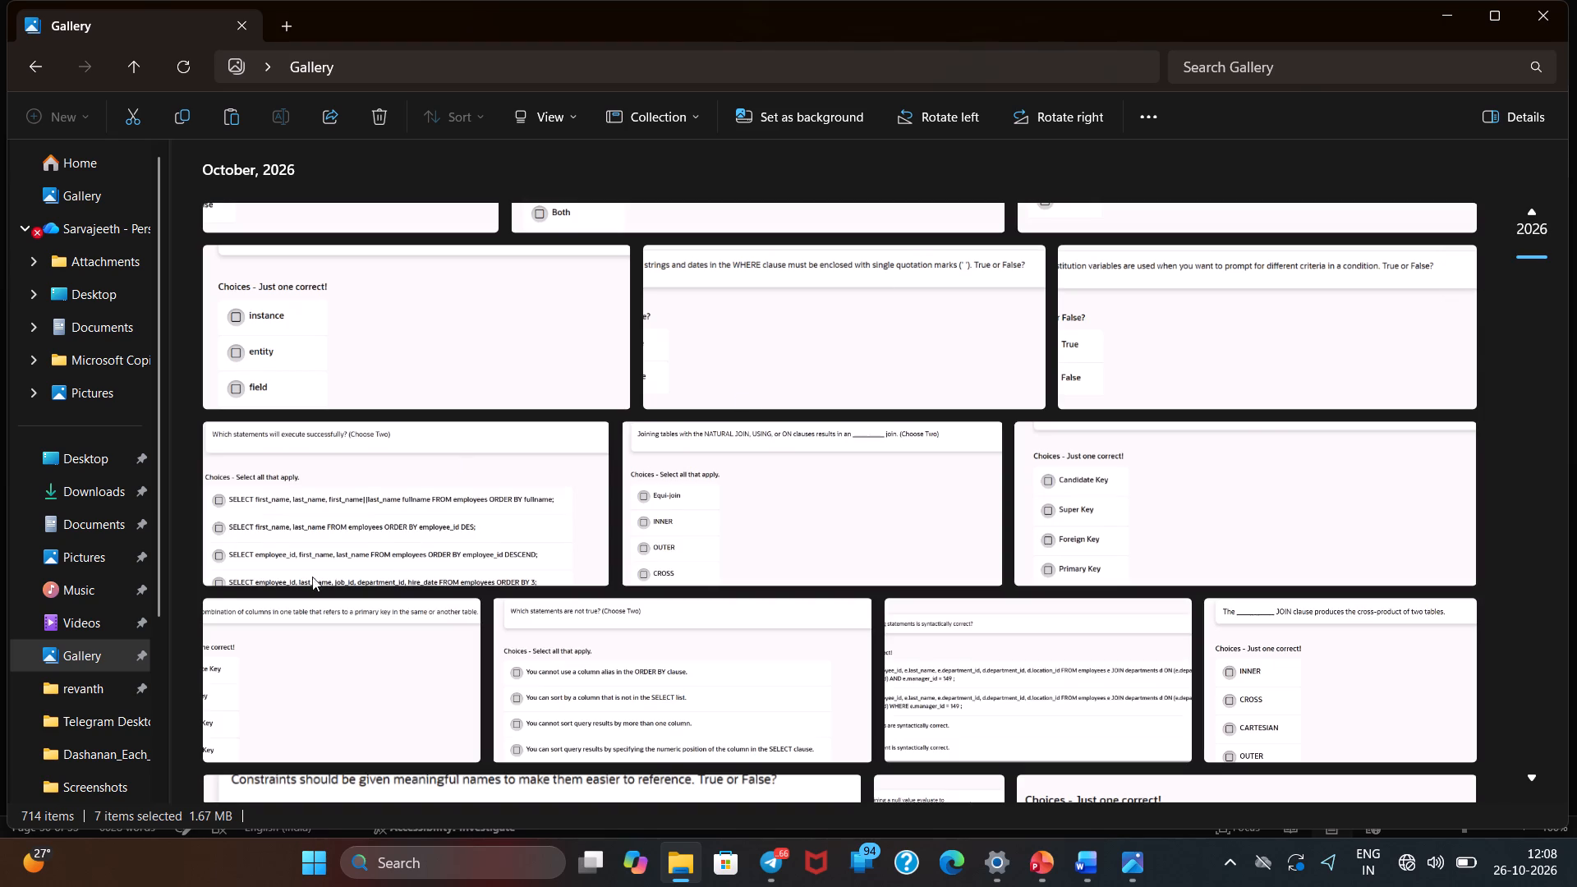
click(98, 653)
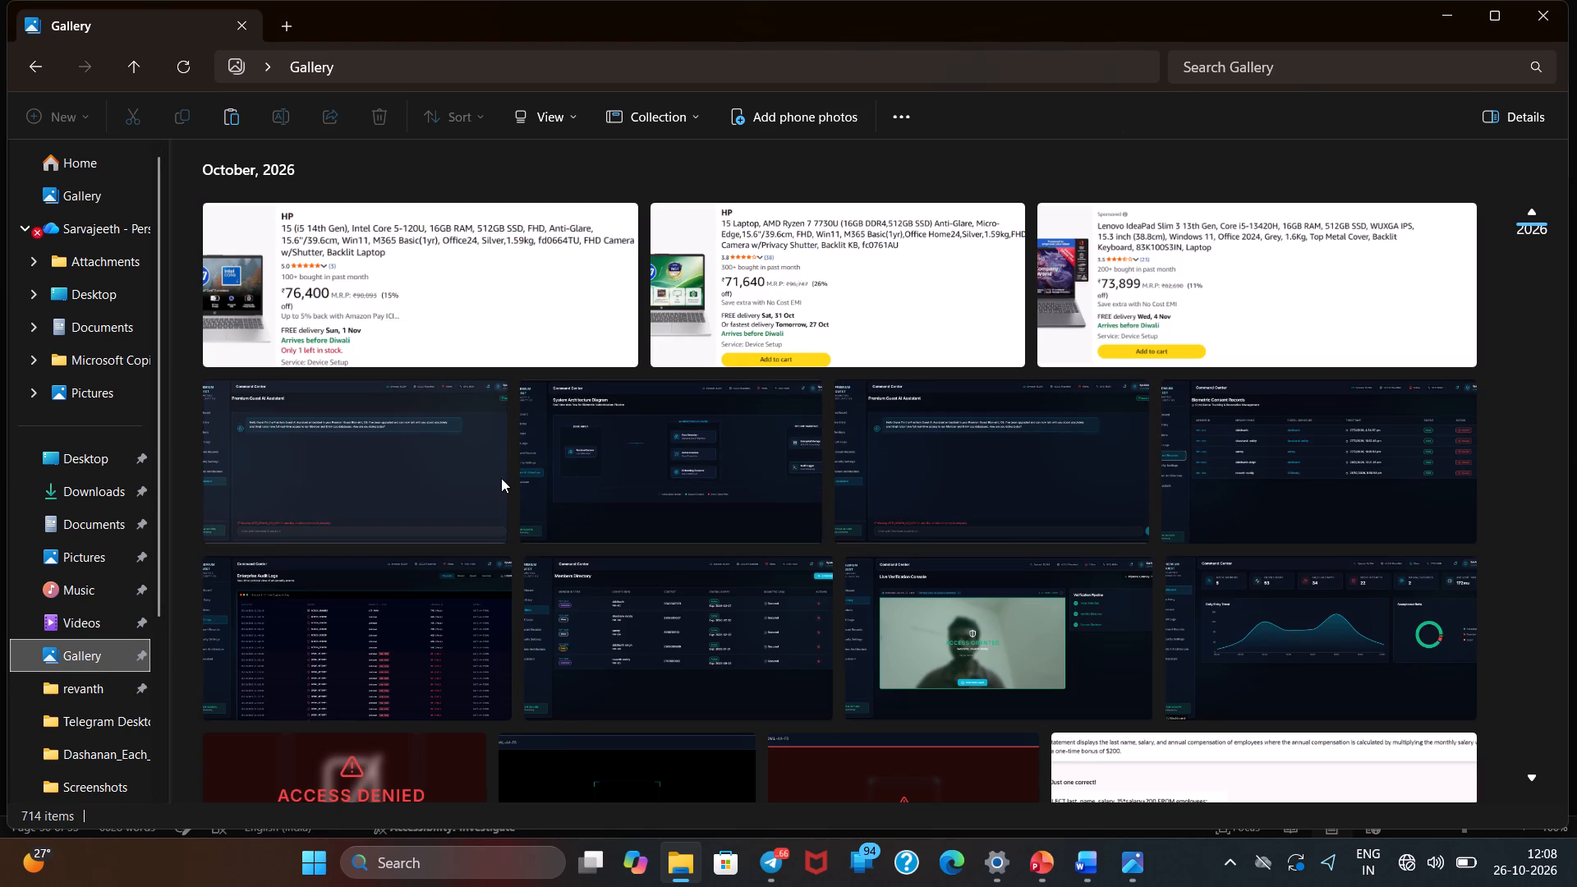
click(1081, 502)
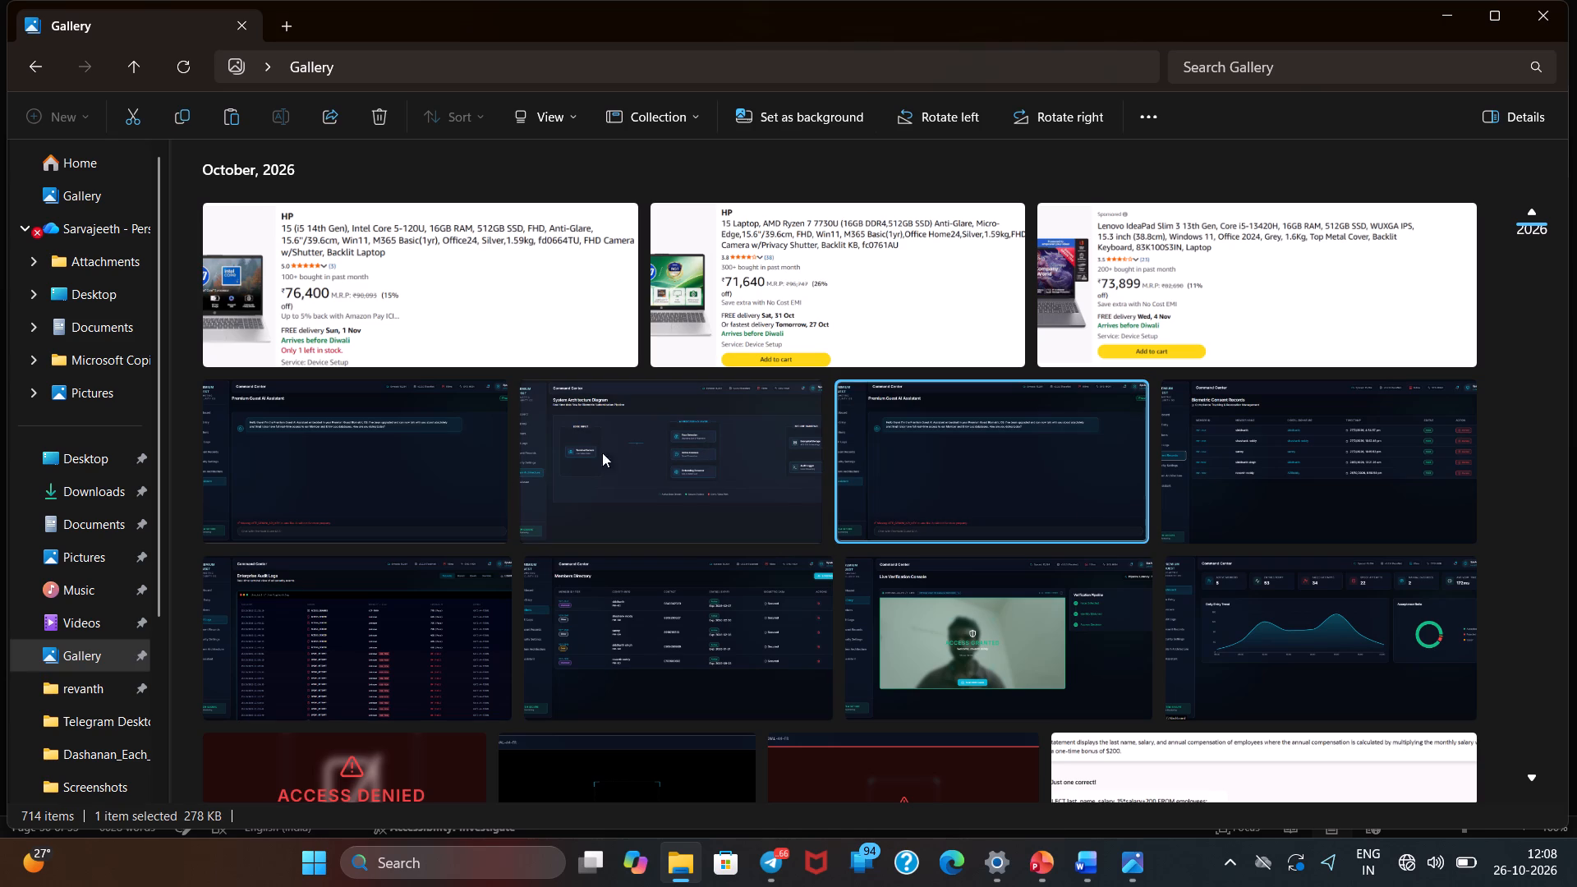
double_click(462, 471)
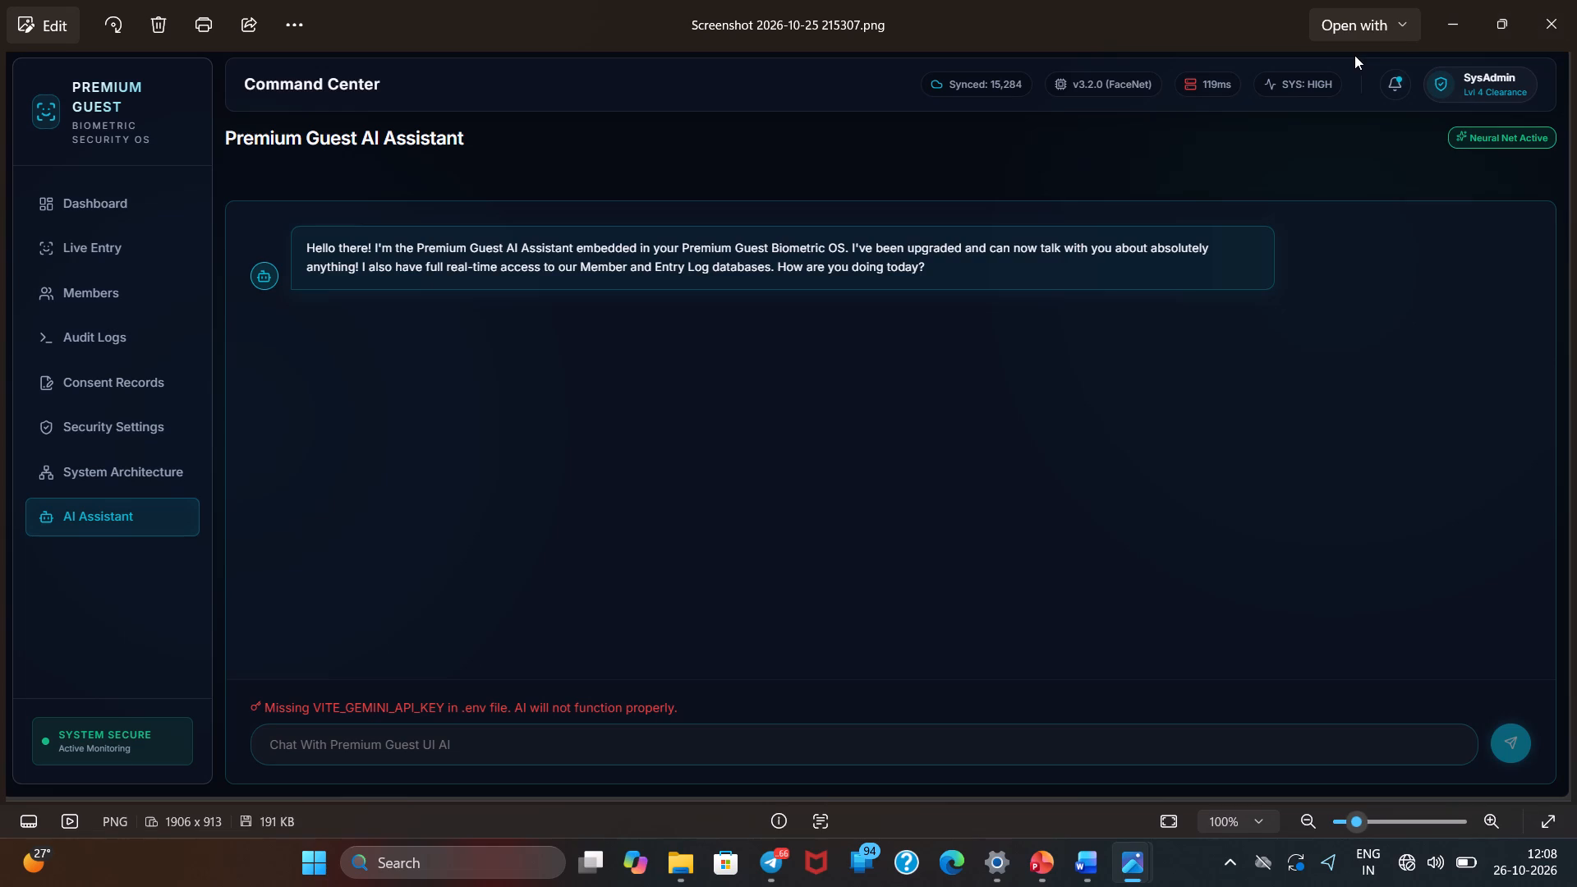
click(1576, 0)
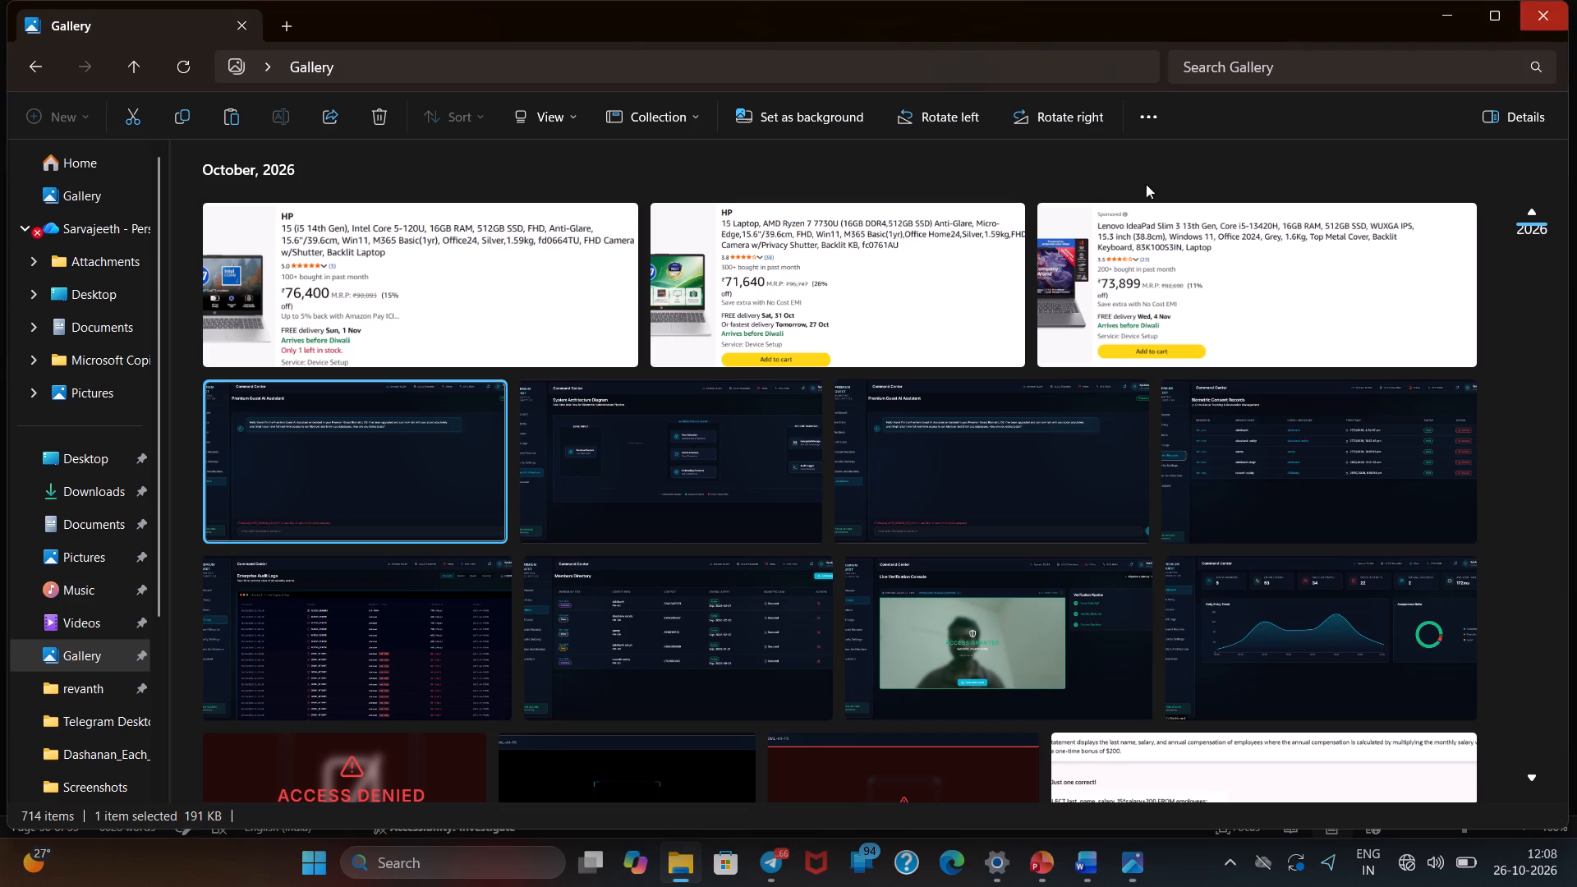
Copy seven Command Center screenshots from the Gallery, leaving out the Live Verification Console one.
click(458, 461)
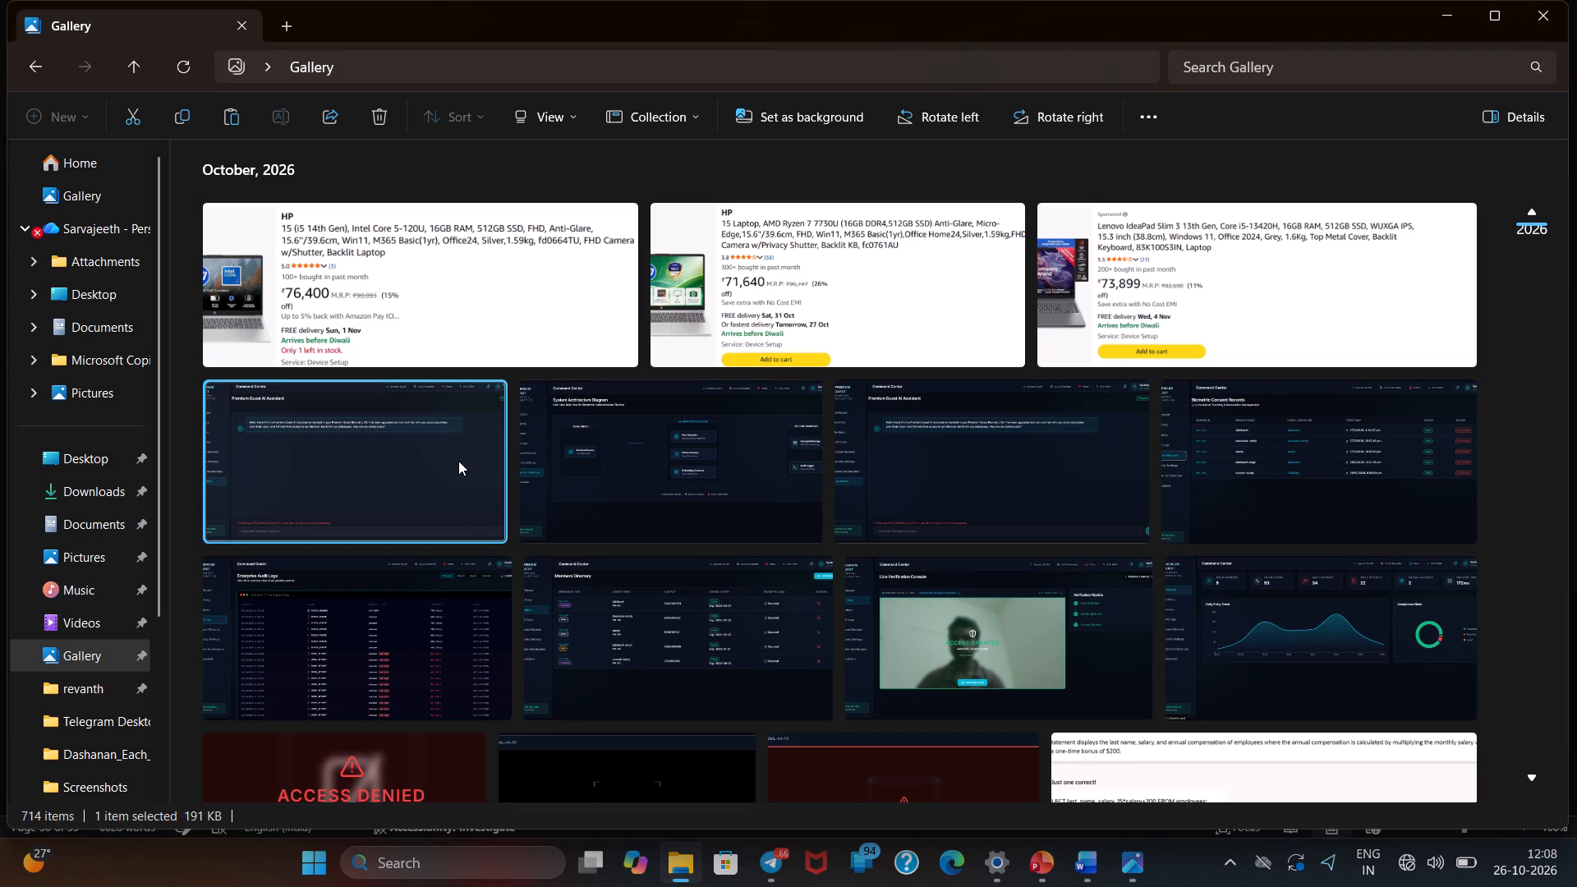
key(shift+Right)
key(shift+Right)
key(shift+Right)
key(shift+Right)
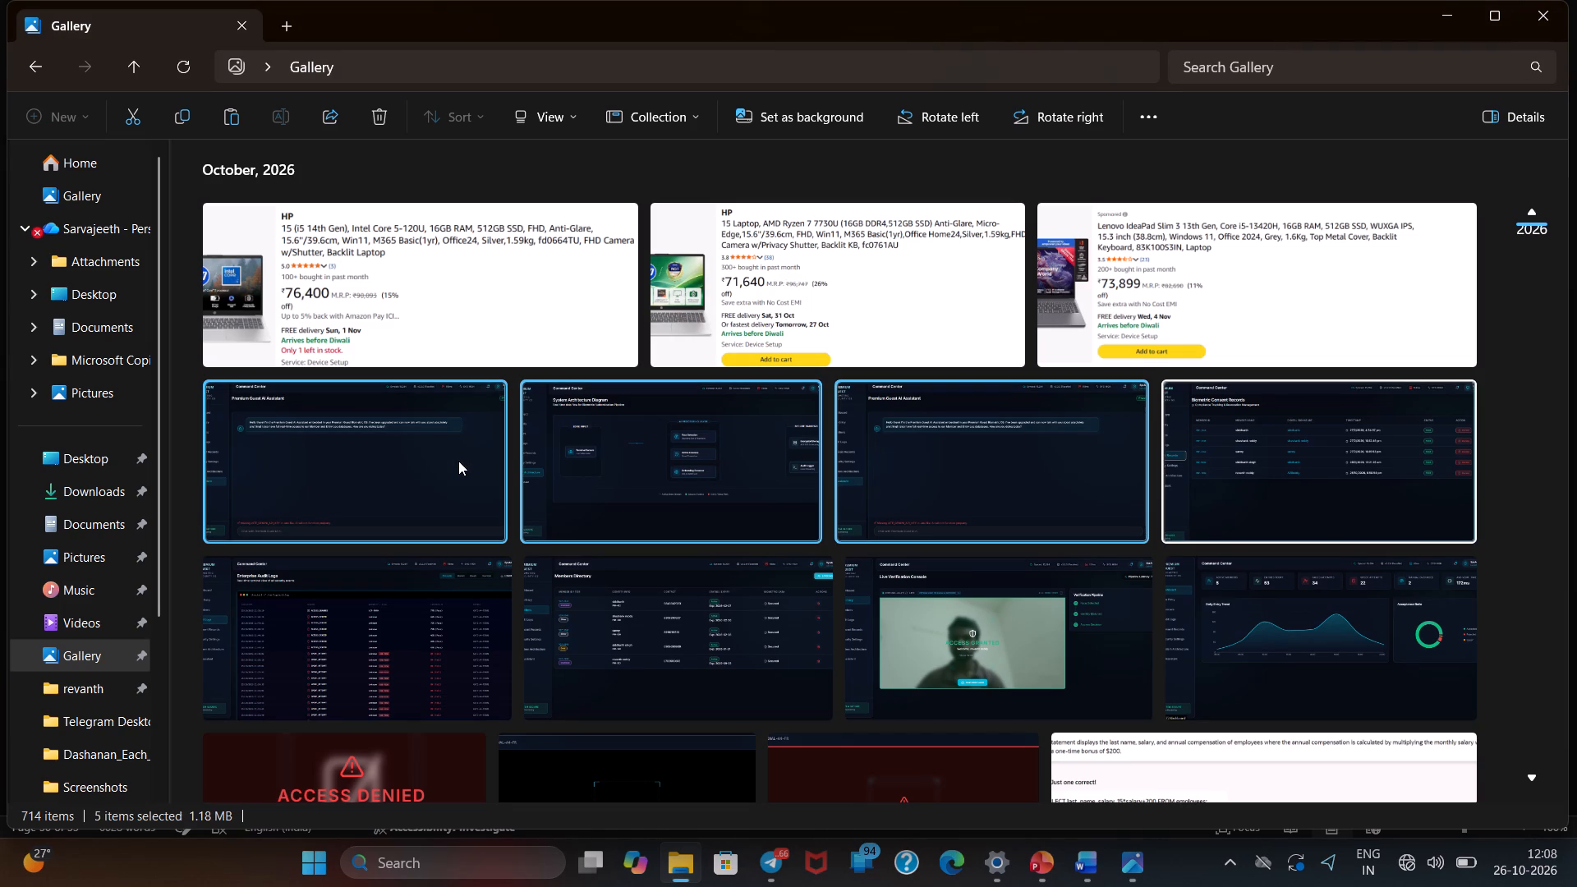
key(shift+Right)
ctrl+click(1270, 640)
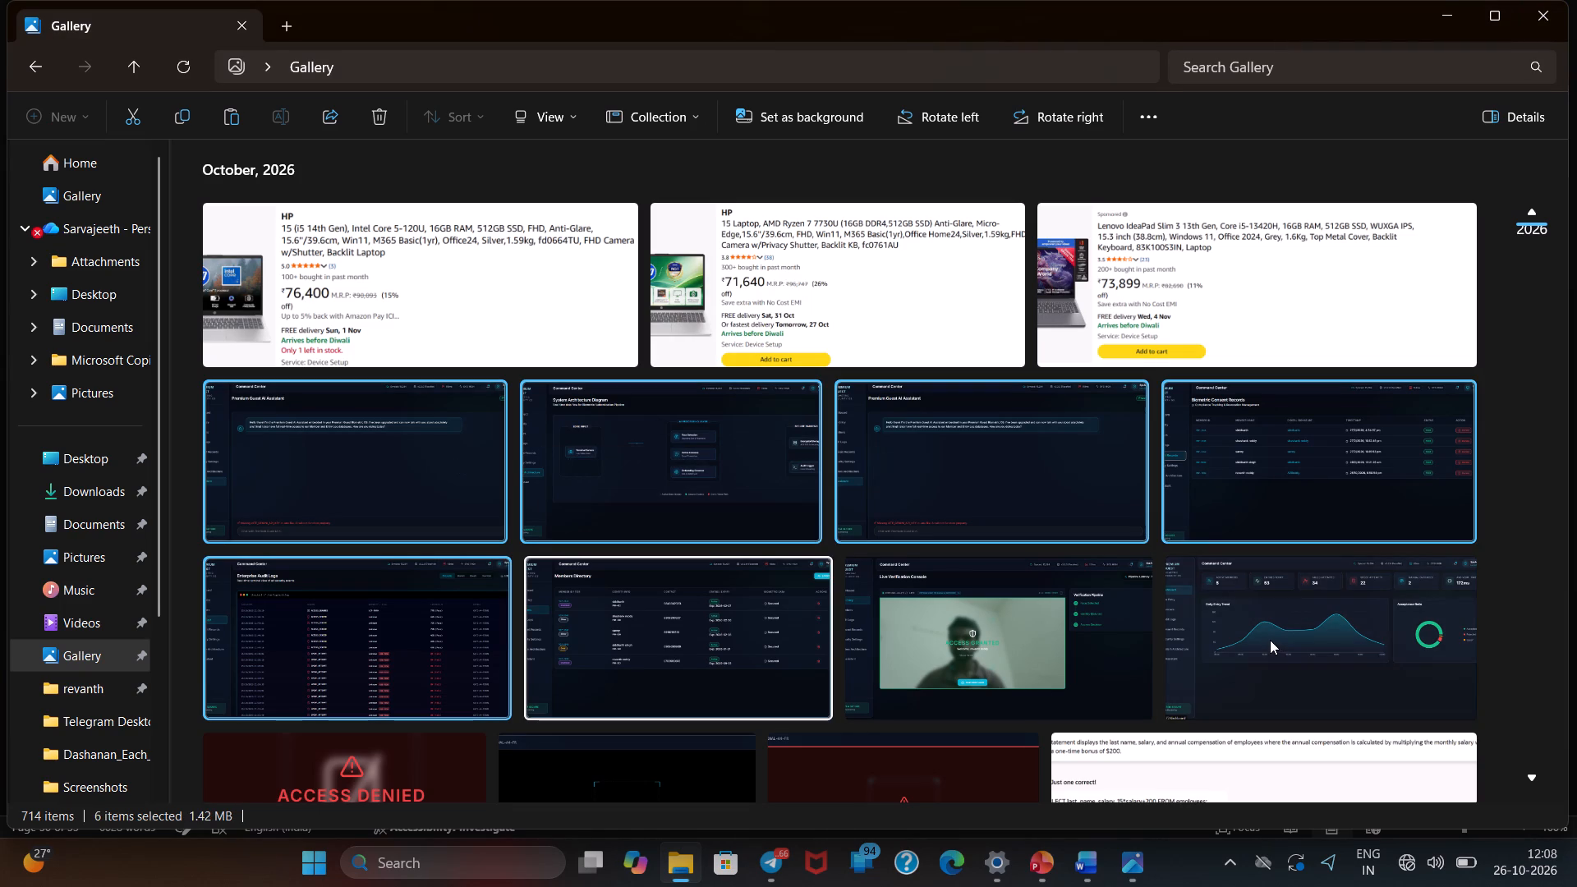
key(ctrl+c)
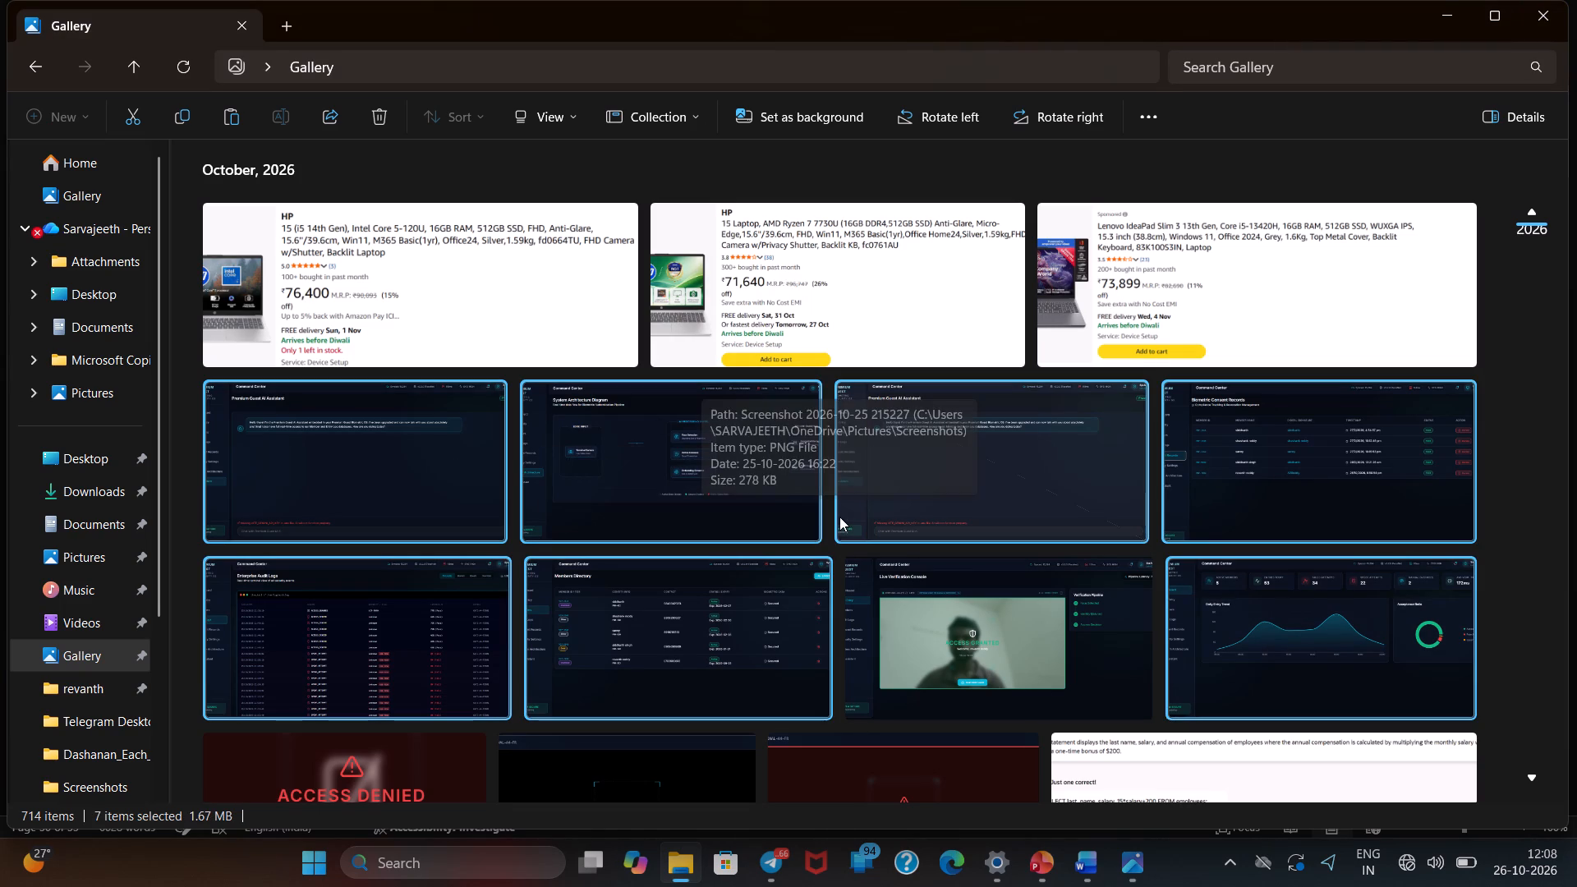
Back in the jfs report, paste the copied screenshots below the Members Directory screenshot in section 4.5.
key(alt+Tab)
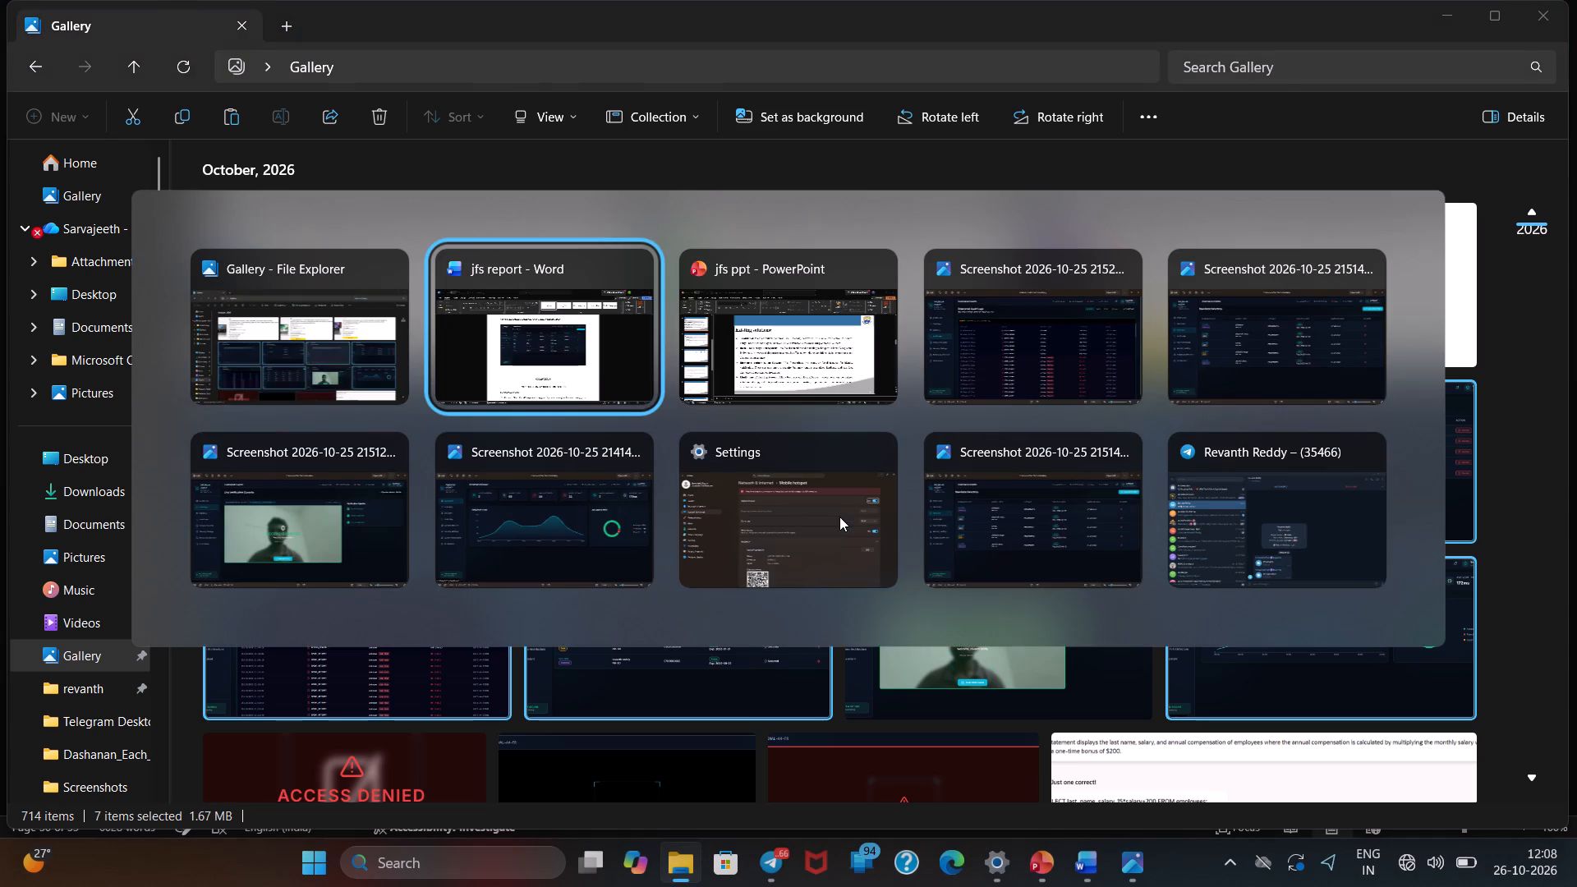
key(ctrl+v)
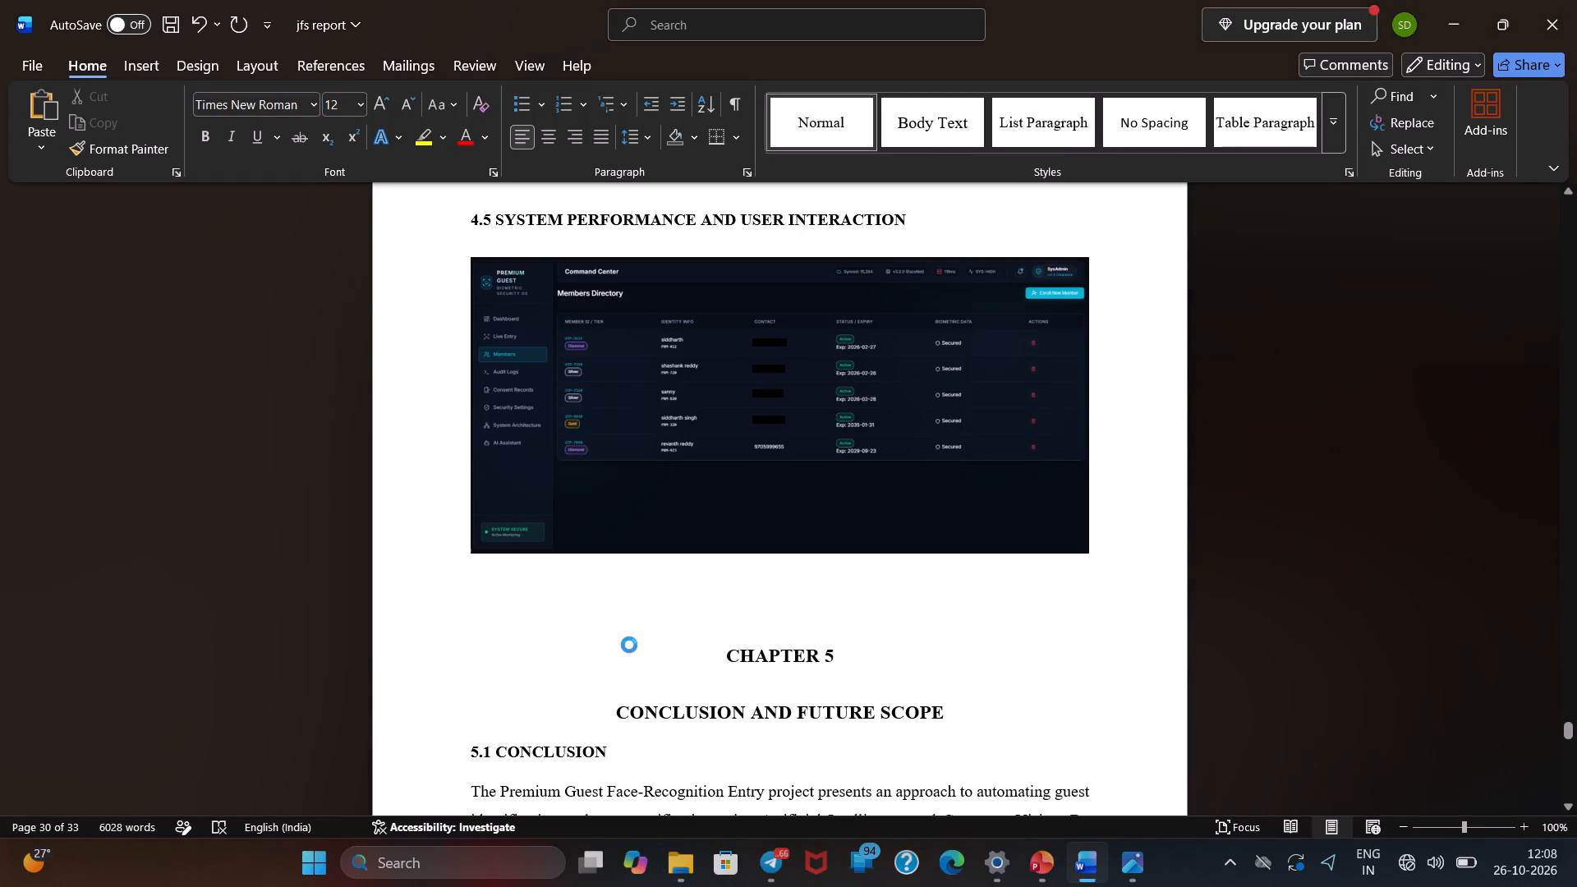
Delete the duplicate Members Directory screenshot above the Enterprise Audit Logs screenshot.
scroll(655, 623, down, 3)
scroll(655, 623, up, 2)
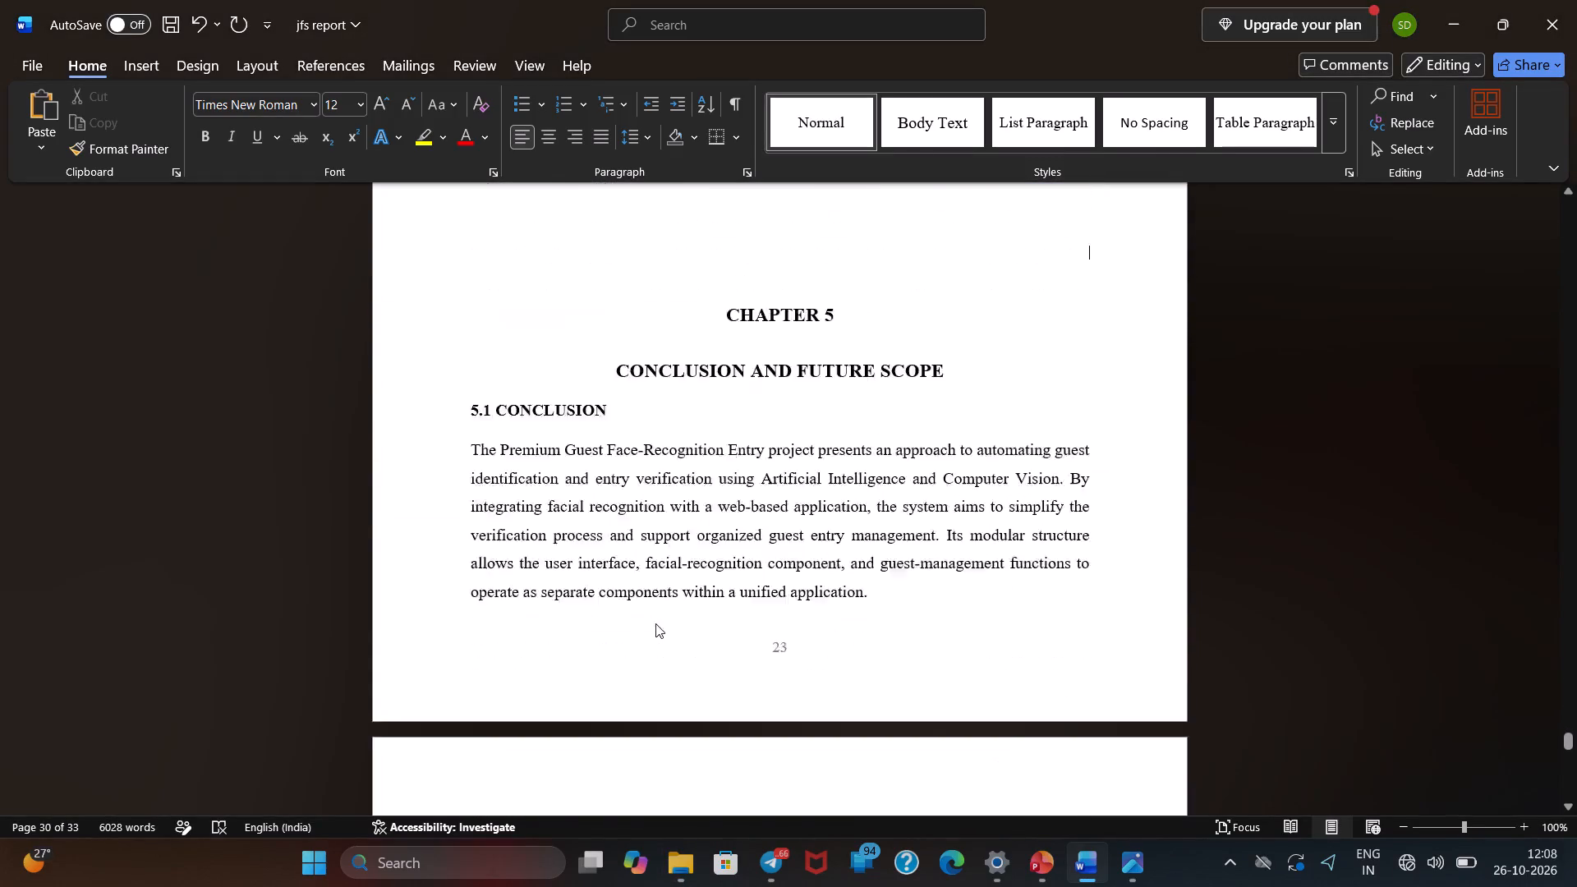
scroll(655, 623, up, 10)
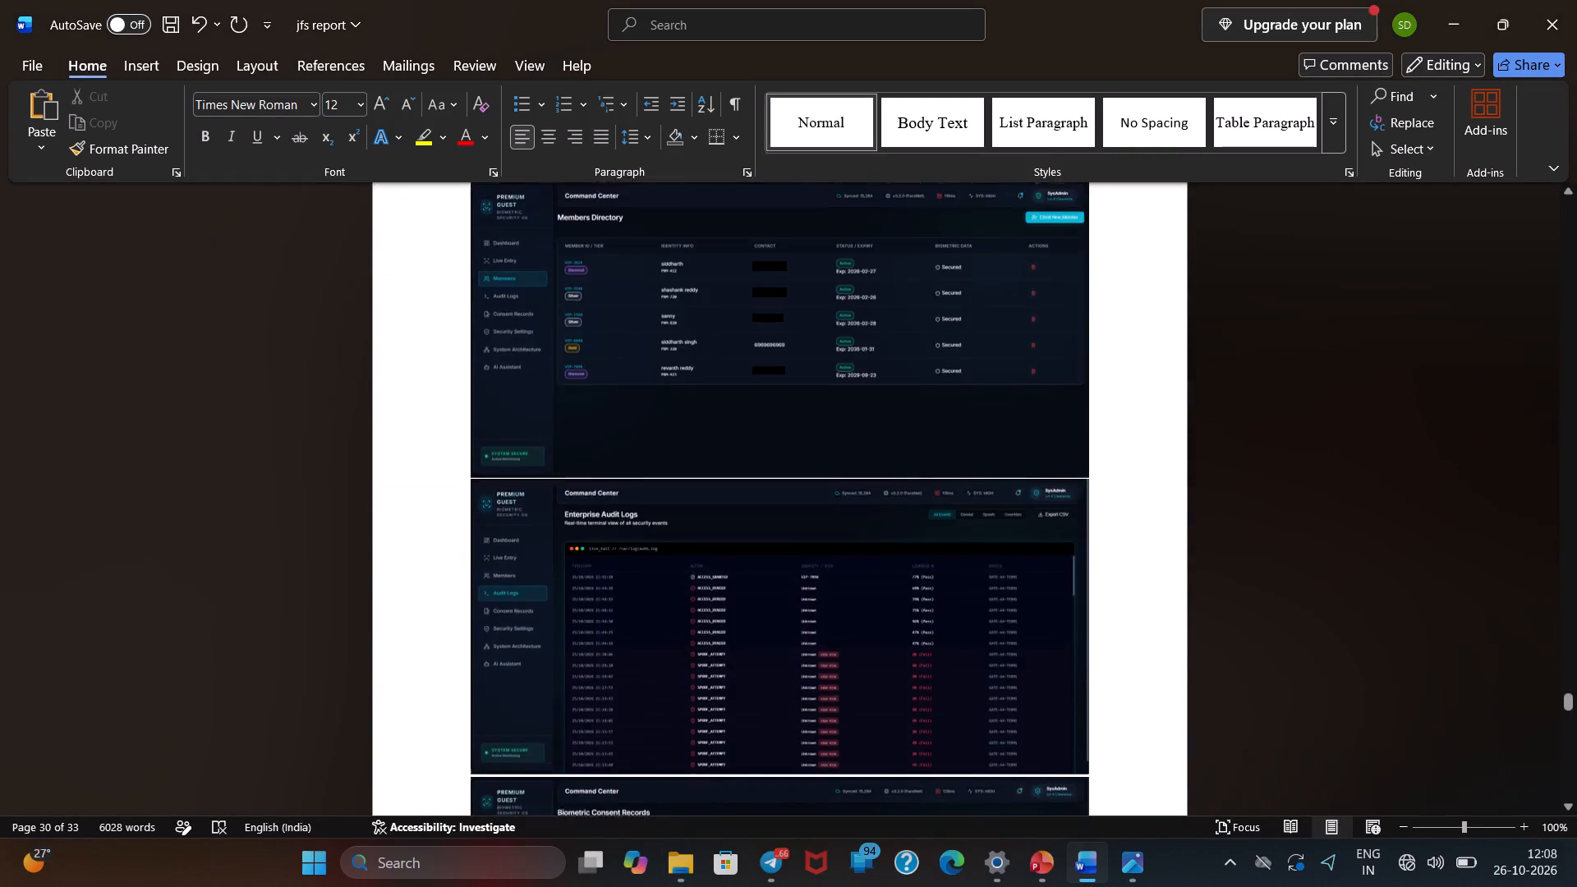
scroll(655, 623, up, 7)
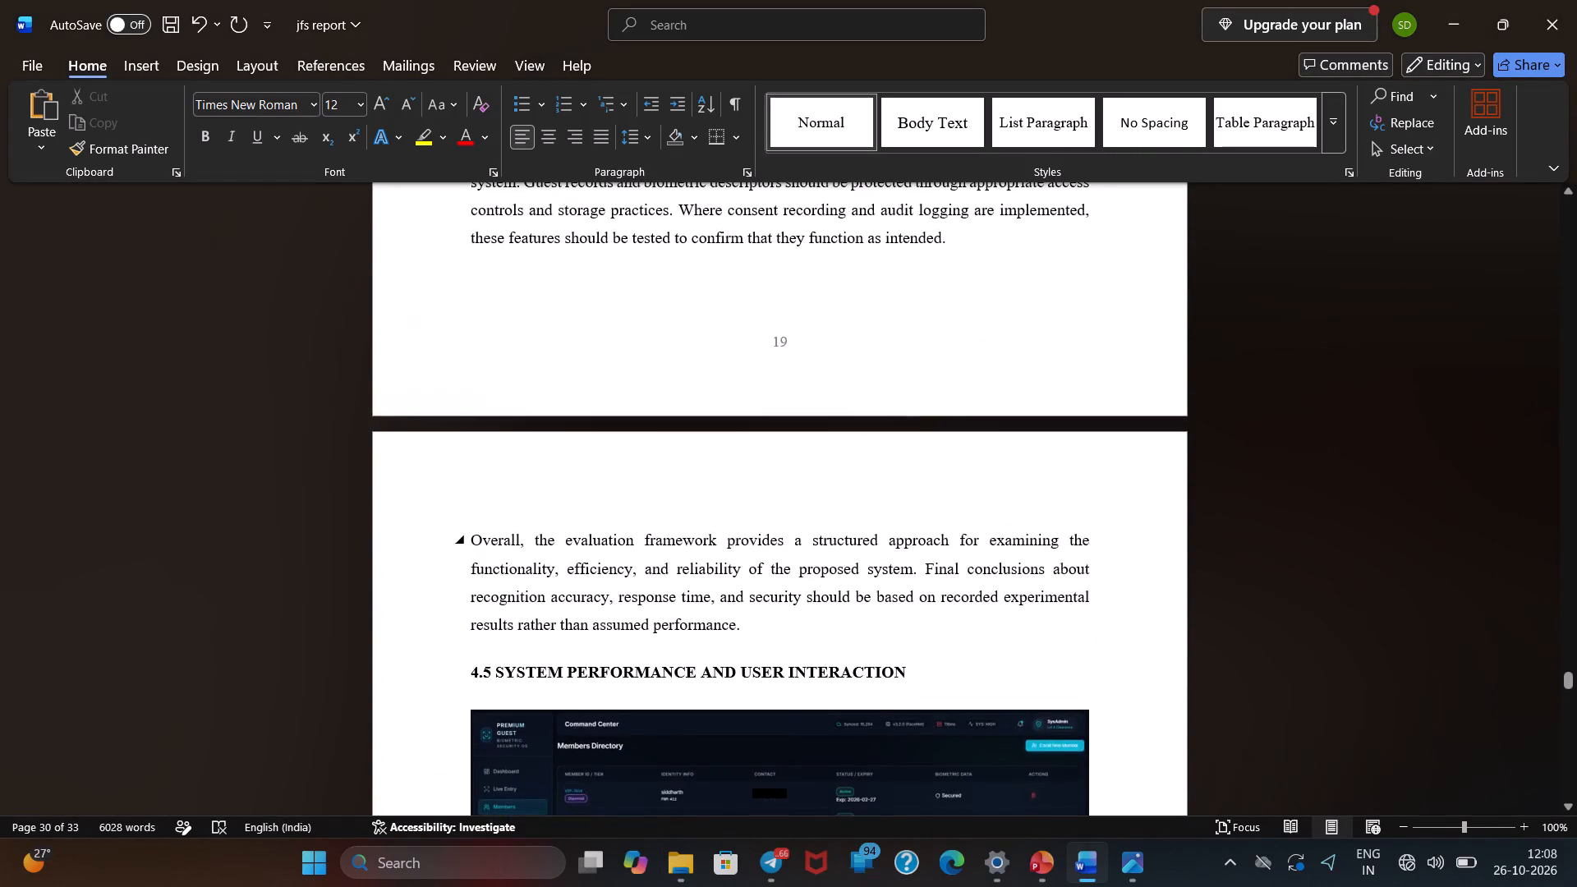
scroll(655, 623, down, 1)
scroll(701, 490, down, 1)
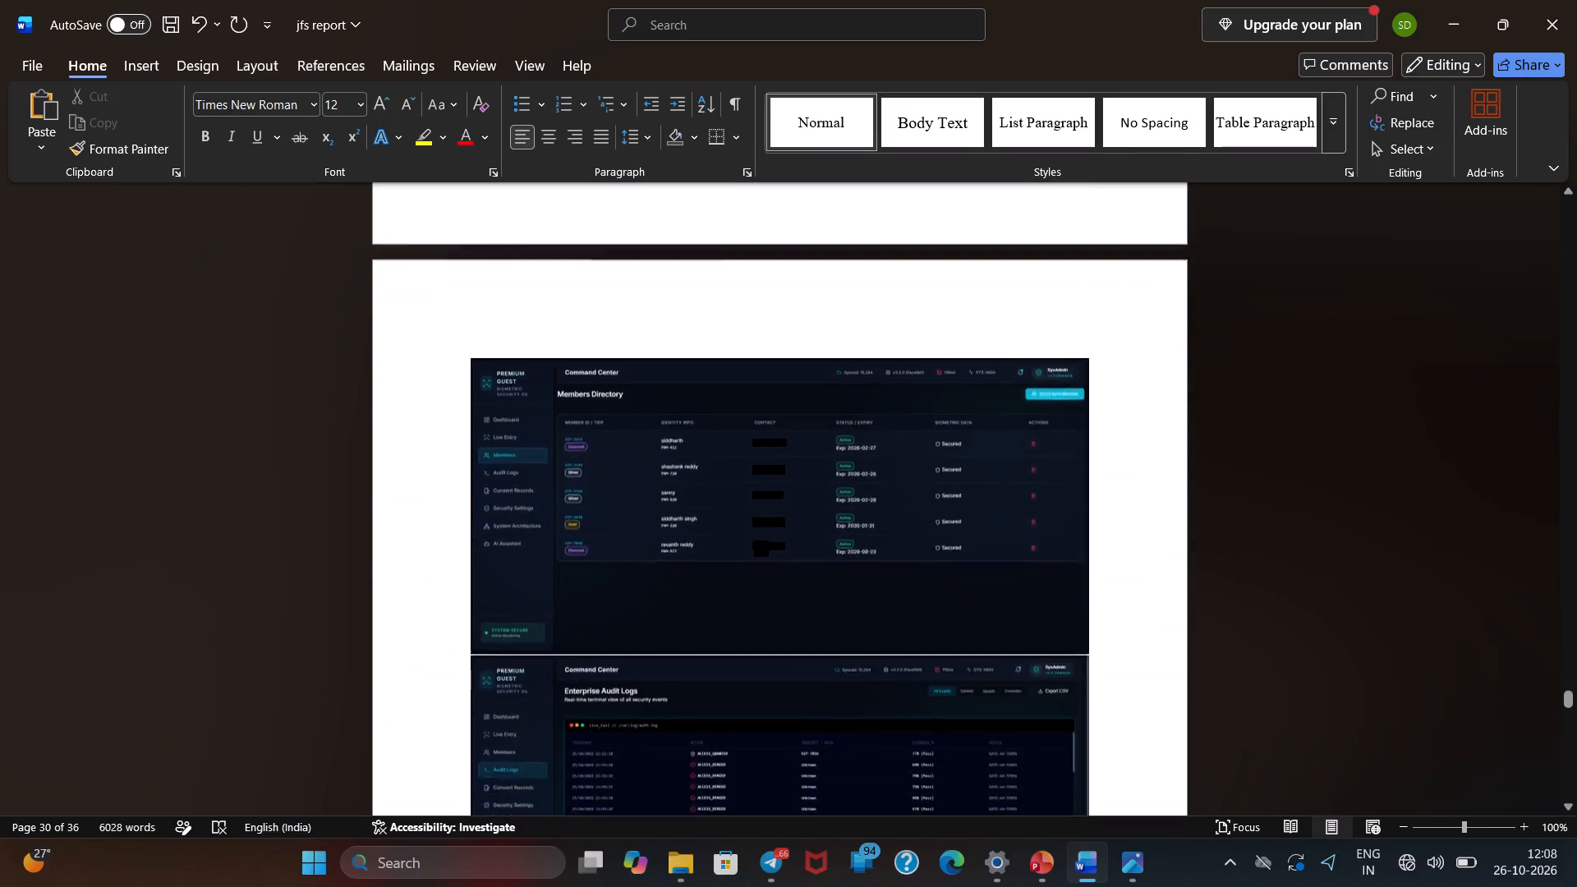
scroll(701, 490, down, 2)
scroll(701, 490, up, 1)
click(692, 563)
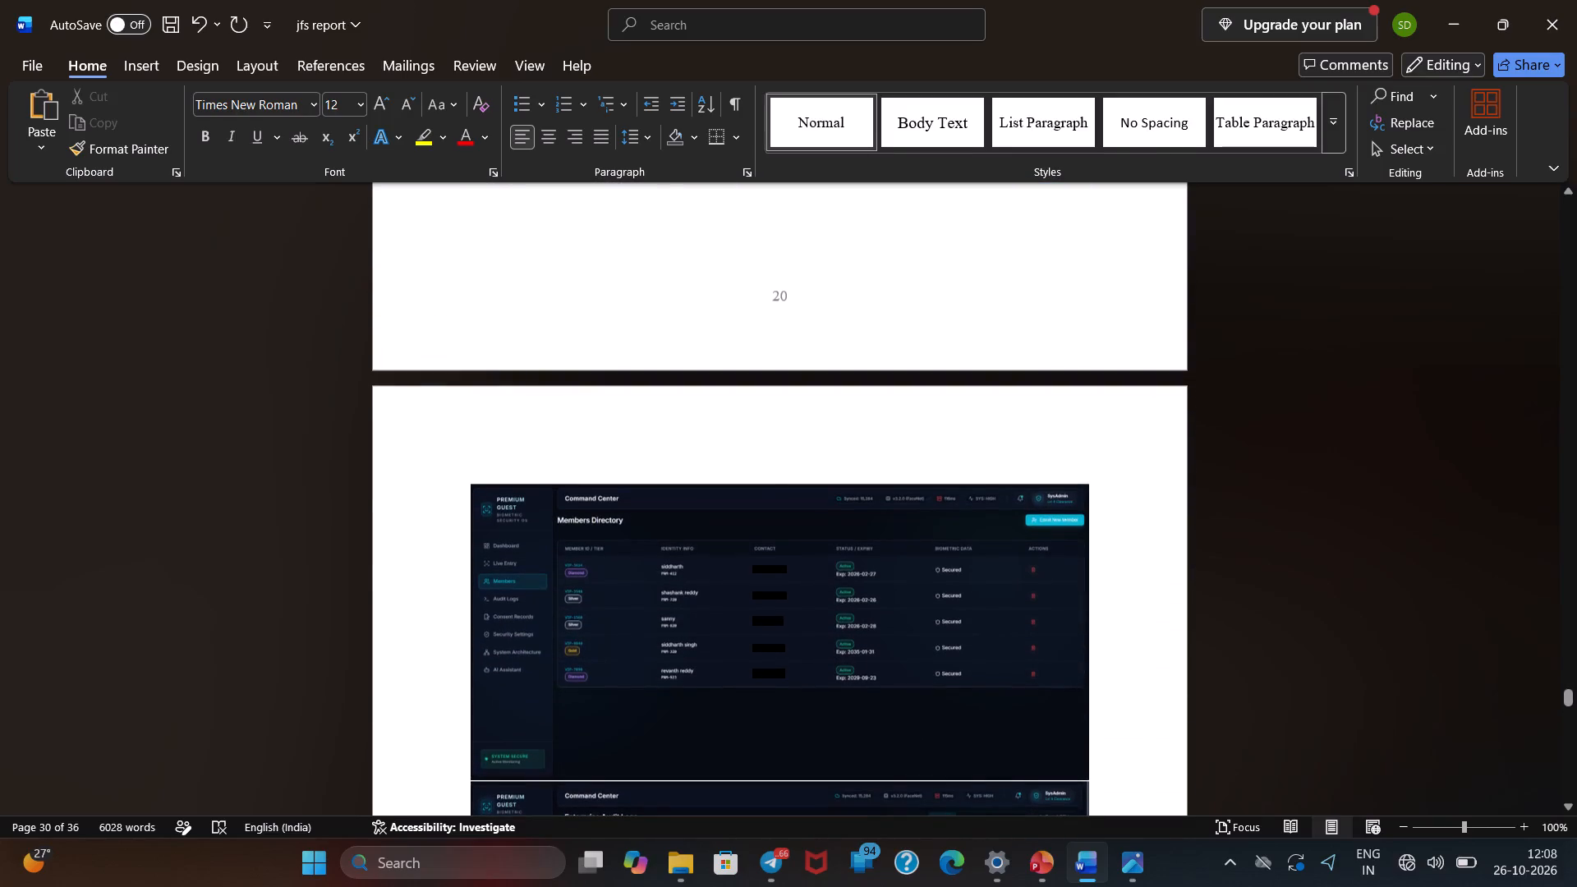
key(Delete)
Examine the screenshots in section 4.5 and how they are laid out across the pages before CHAPTER 5.
scroll(692, 563, up, 2)
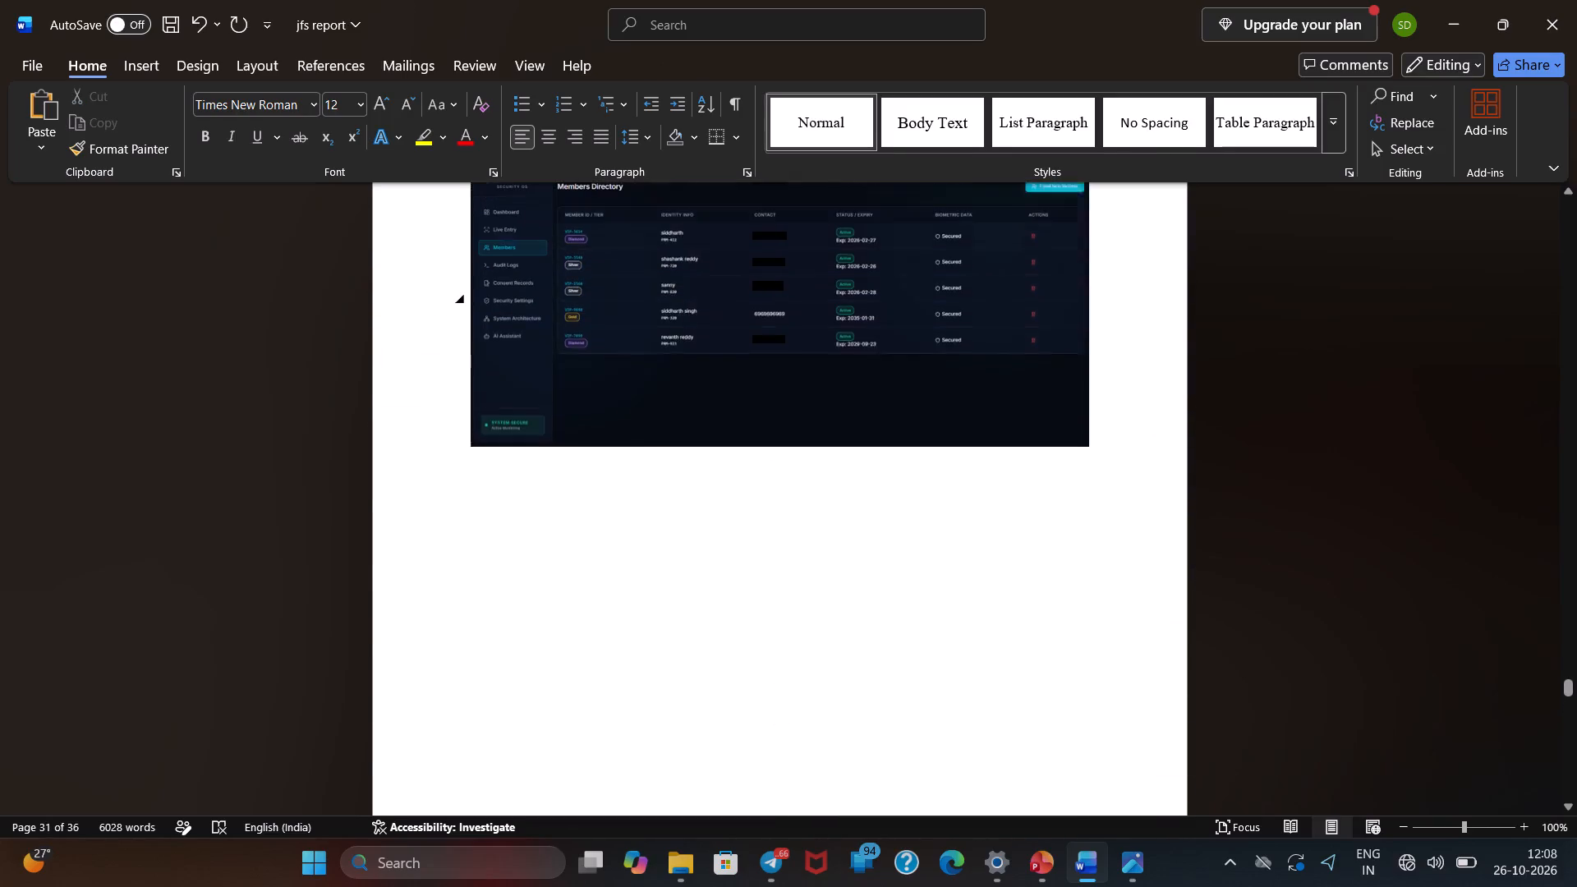
scroll(692, 563, up, 1)
scroll(722, 660, down, 1)
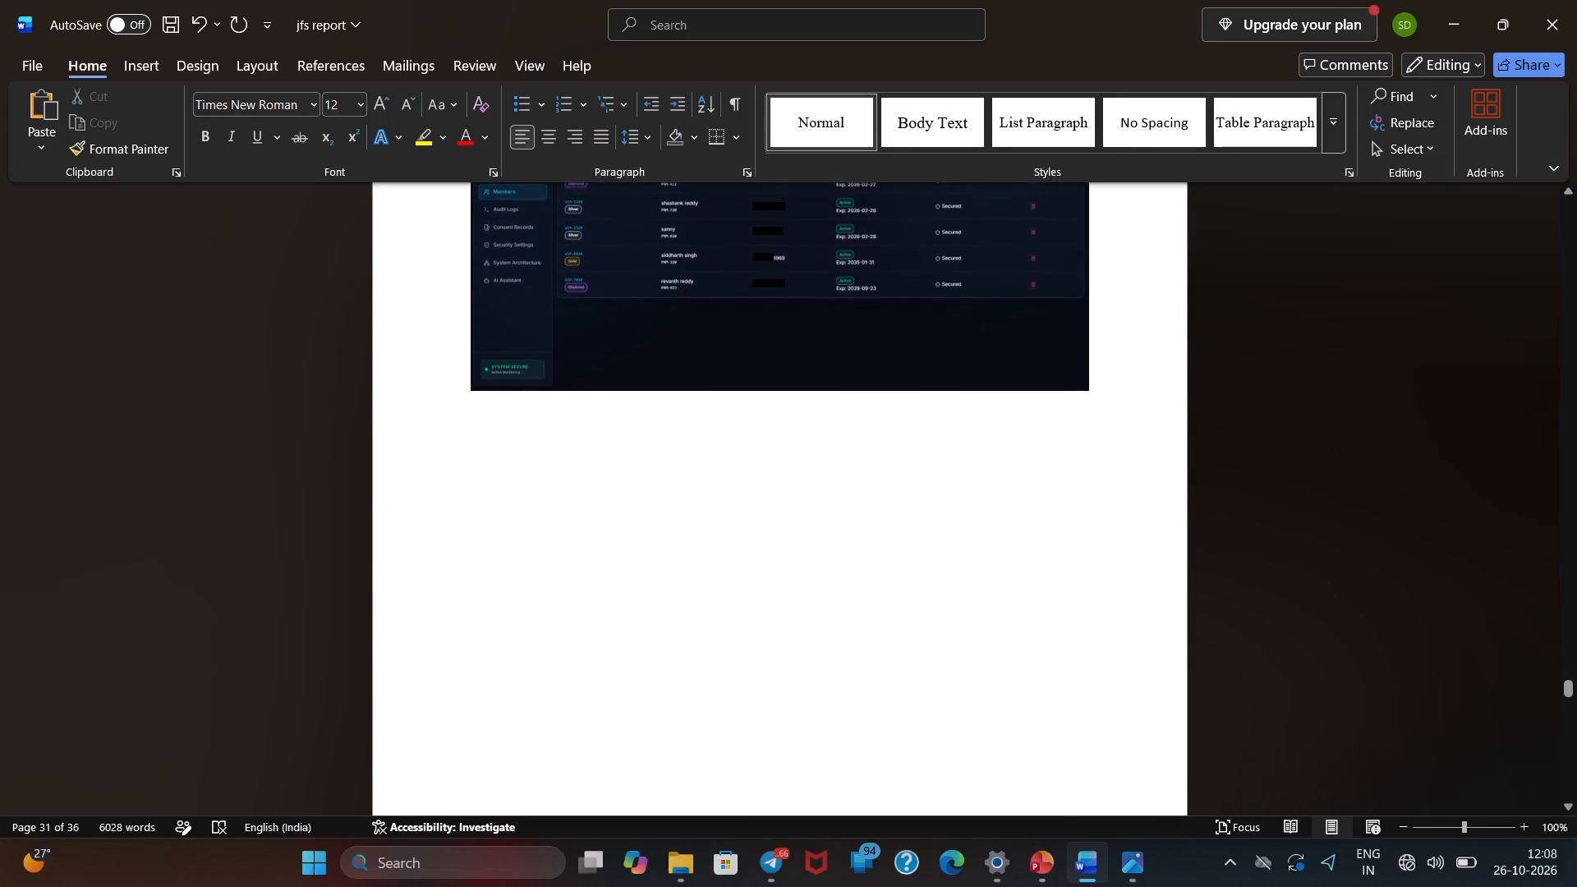
scroll(674, 452, down, 2)
click(674, 452)
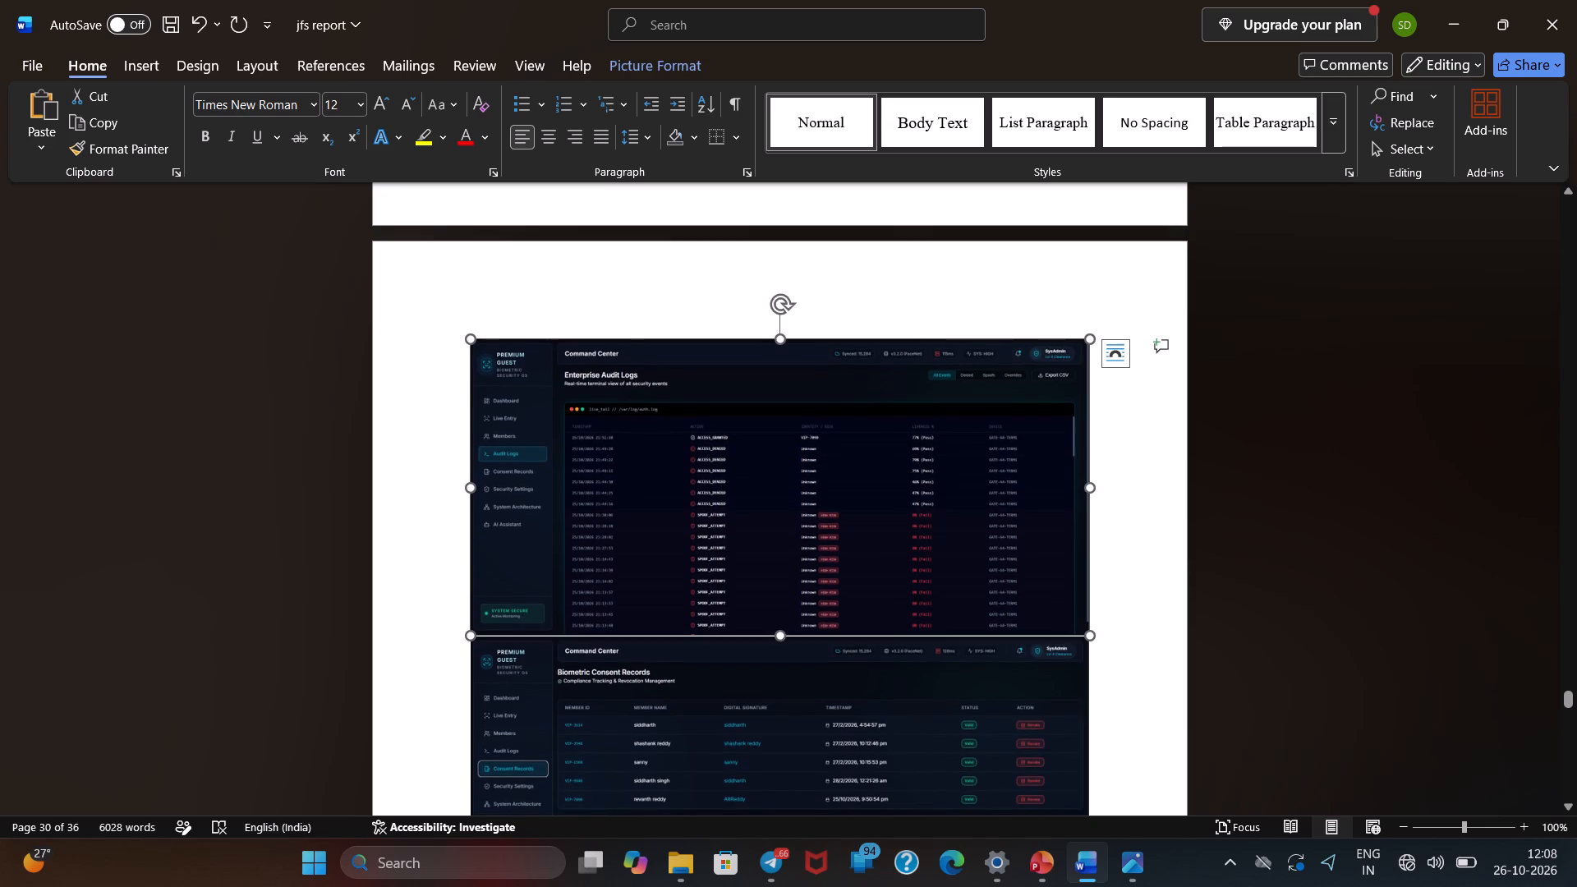
scroll(775, 682, down, 1)
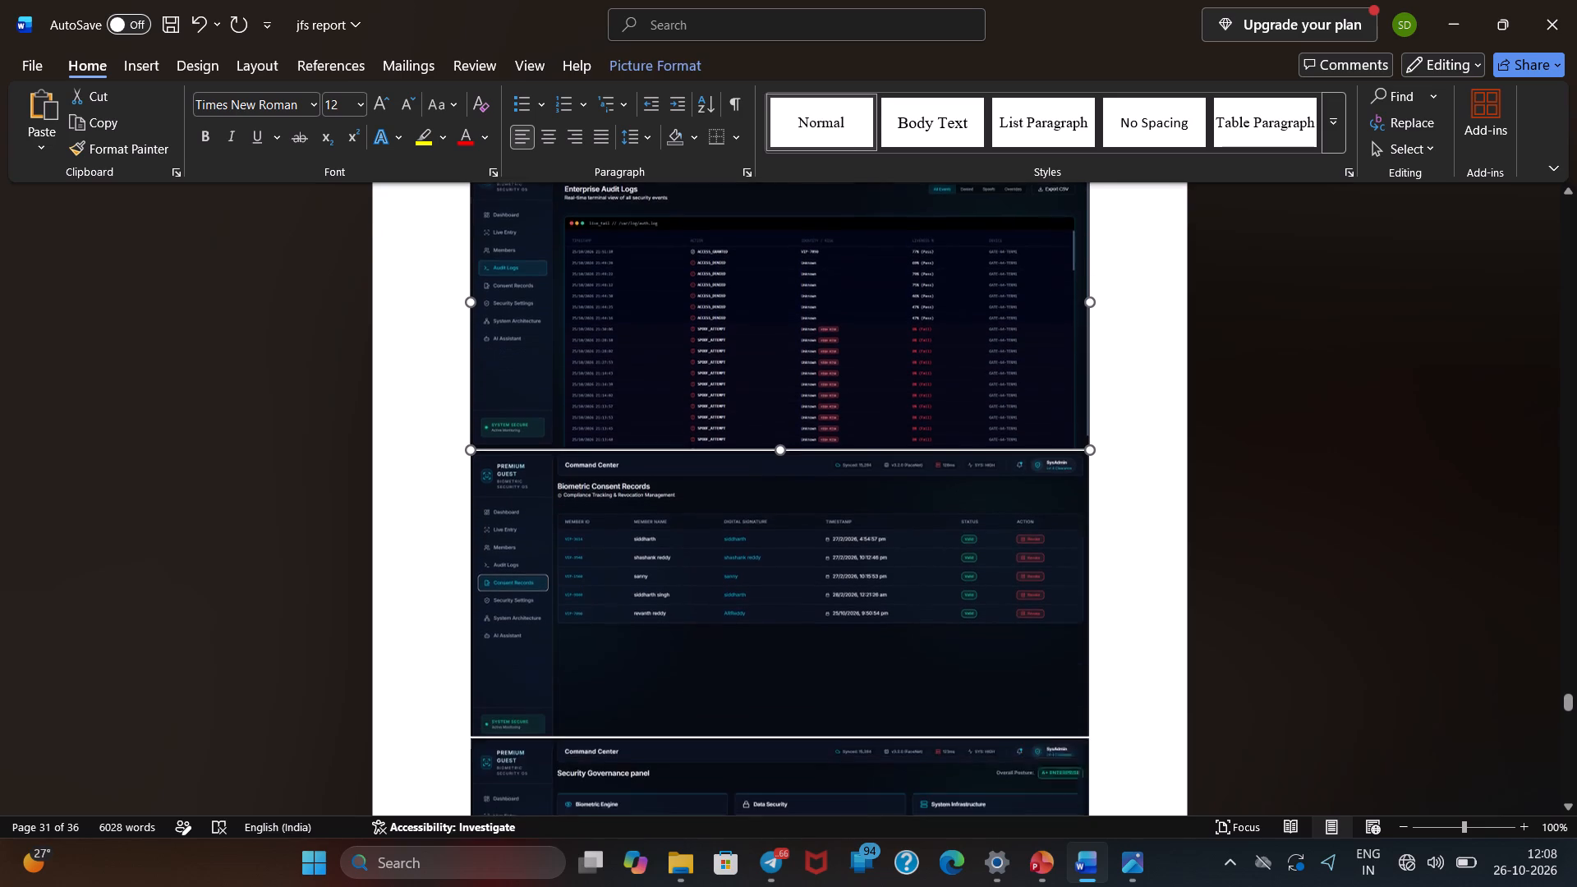
scroll(775, 682, down, 1)
scroll(761, 577, down, 4)
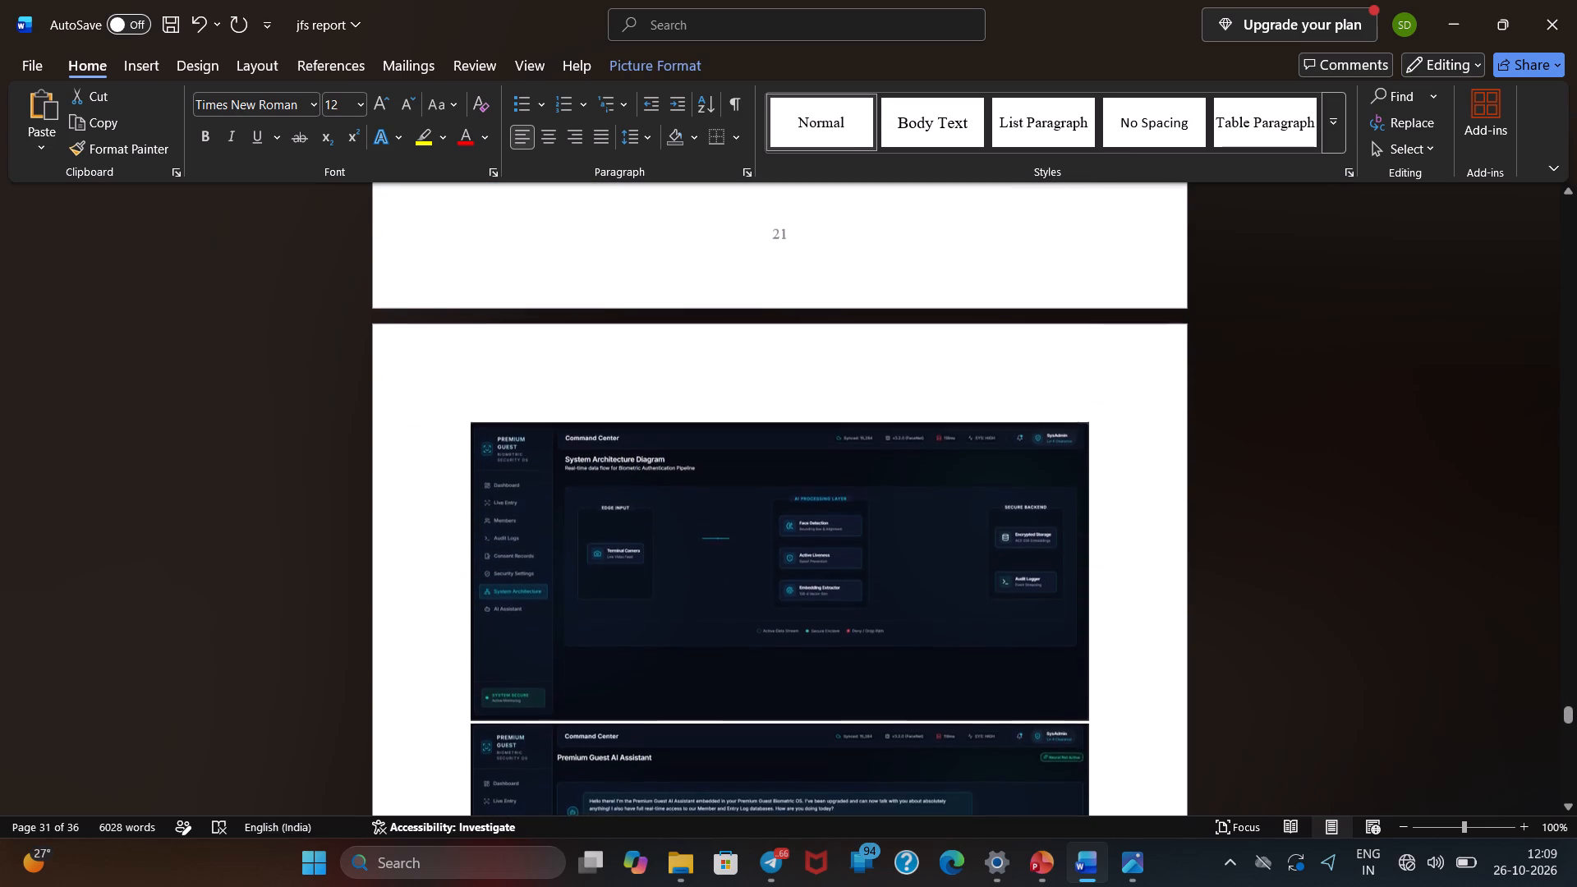
scroll(761, 577, down, 5)
scroll(761, 577, up, 2)
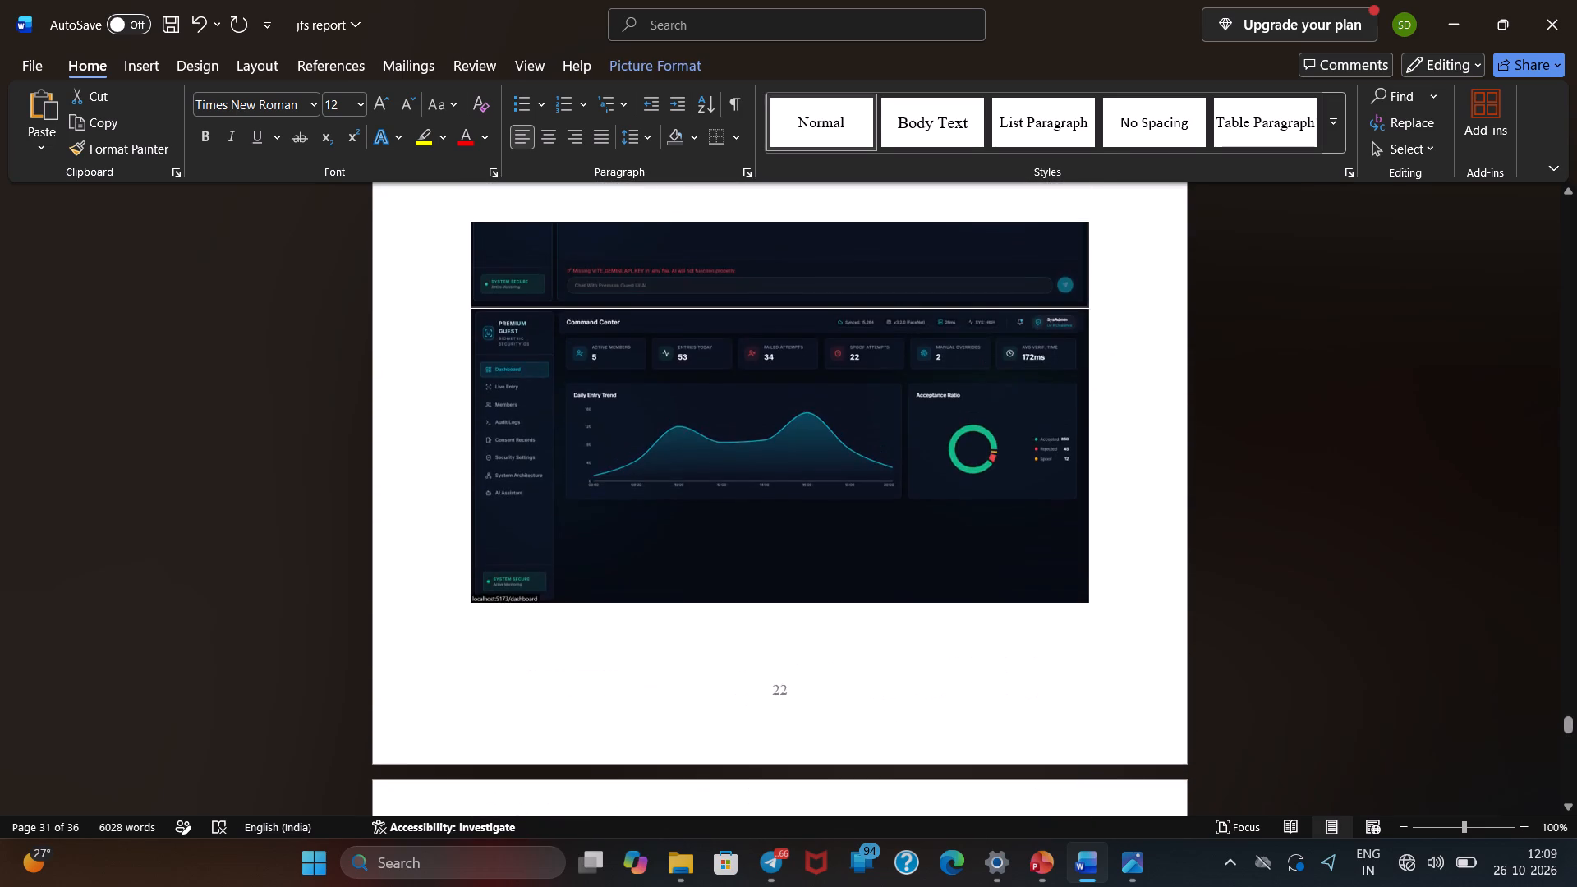
scroll(761, 577, up, 6)
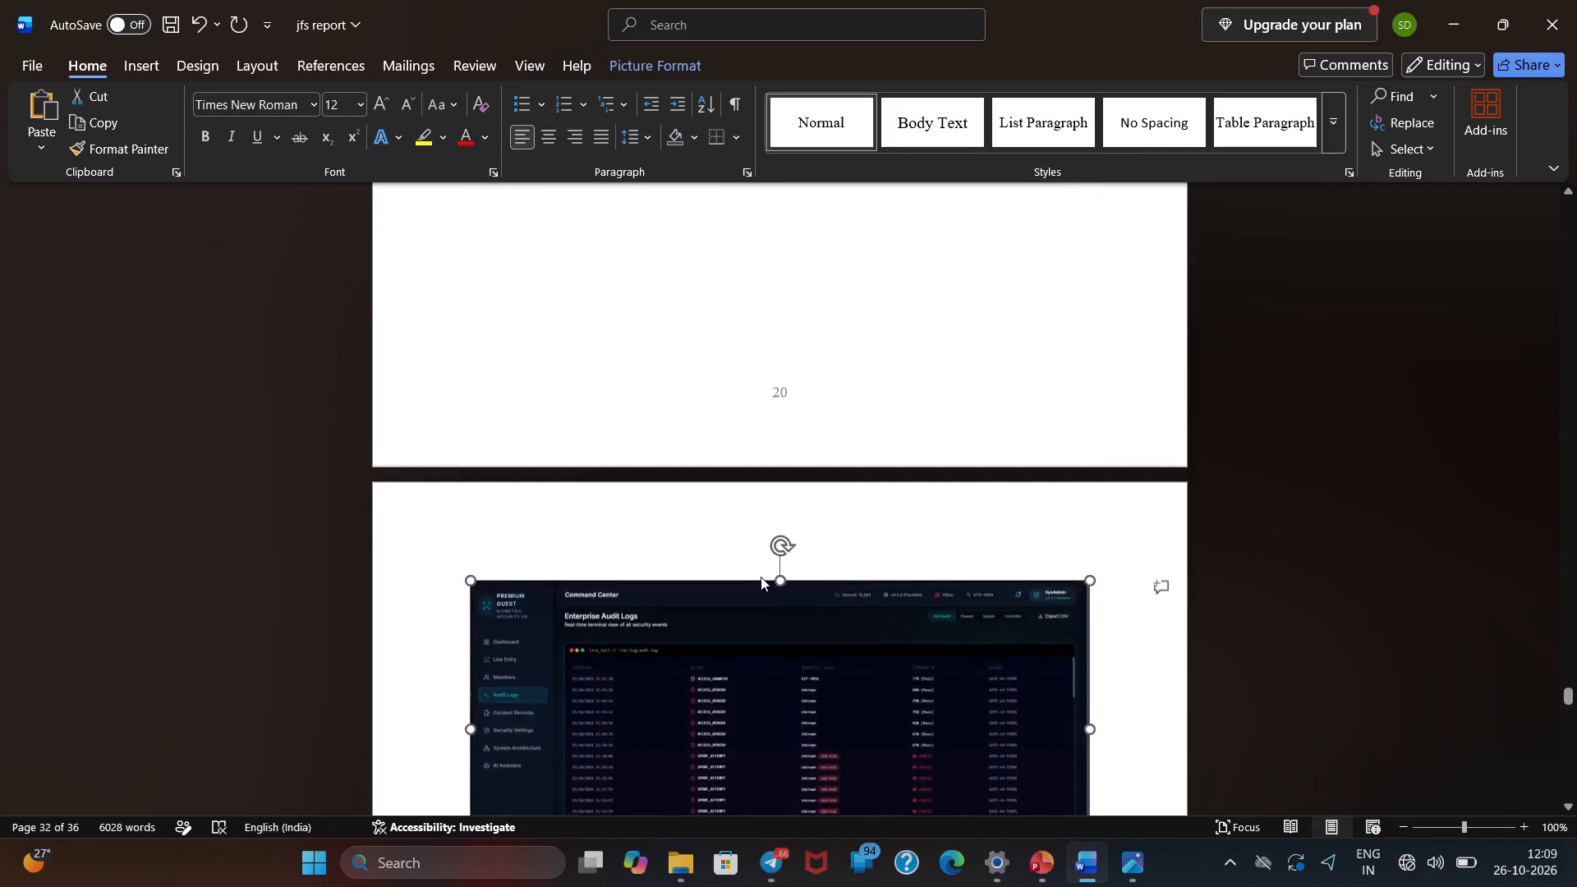
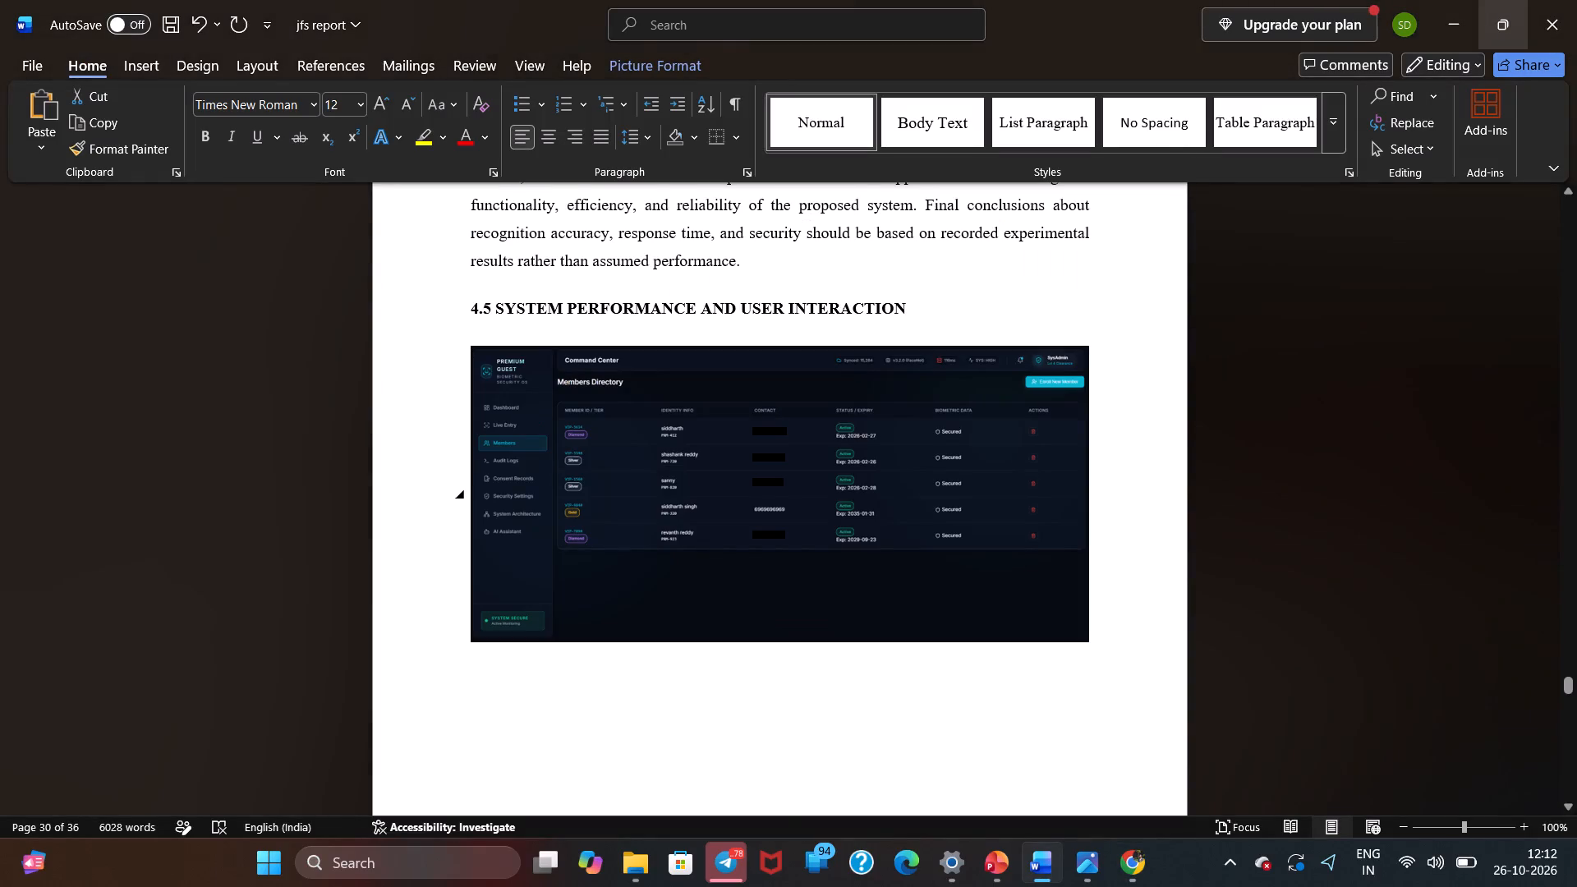
scroll(652, 467, down, 5)
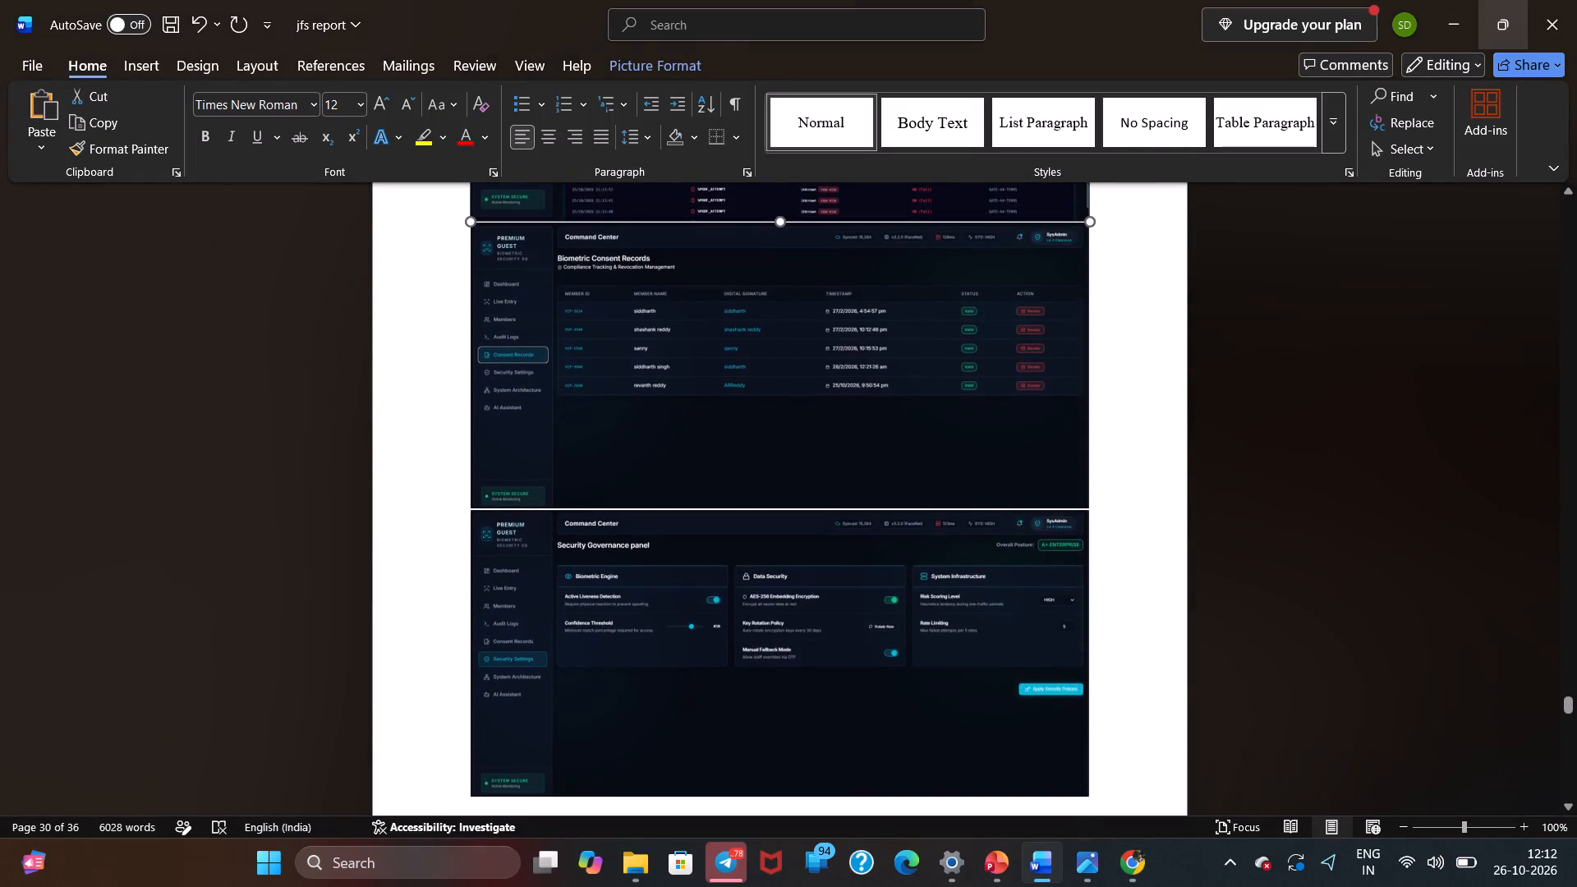
scroll(652, 467, down, 3)
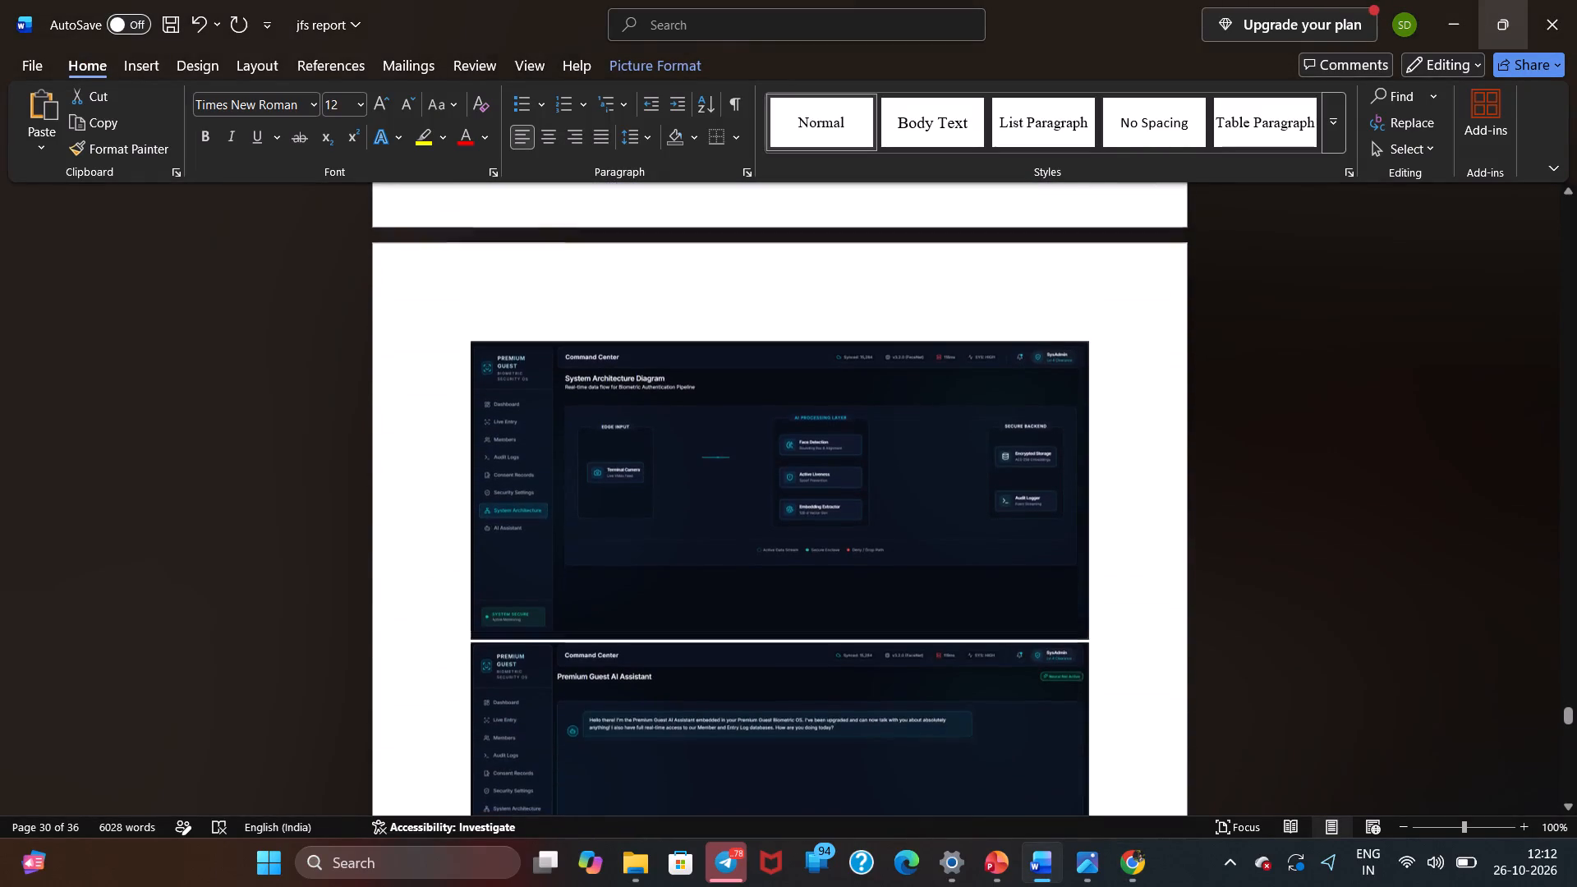
scroll(652, 467, down, 3)
click(652, 467)
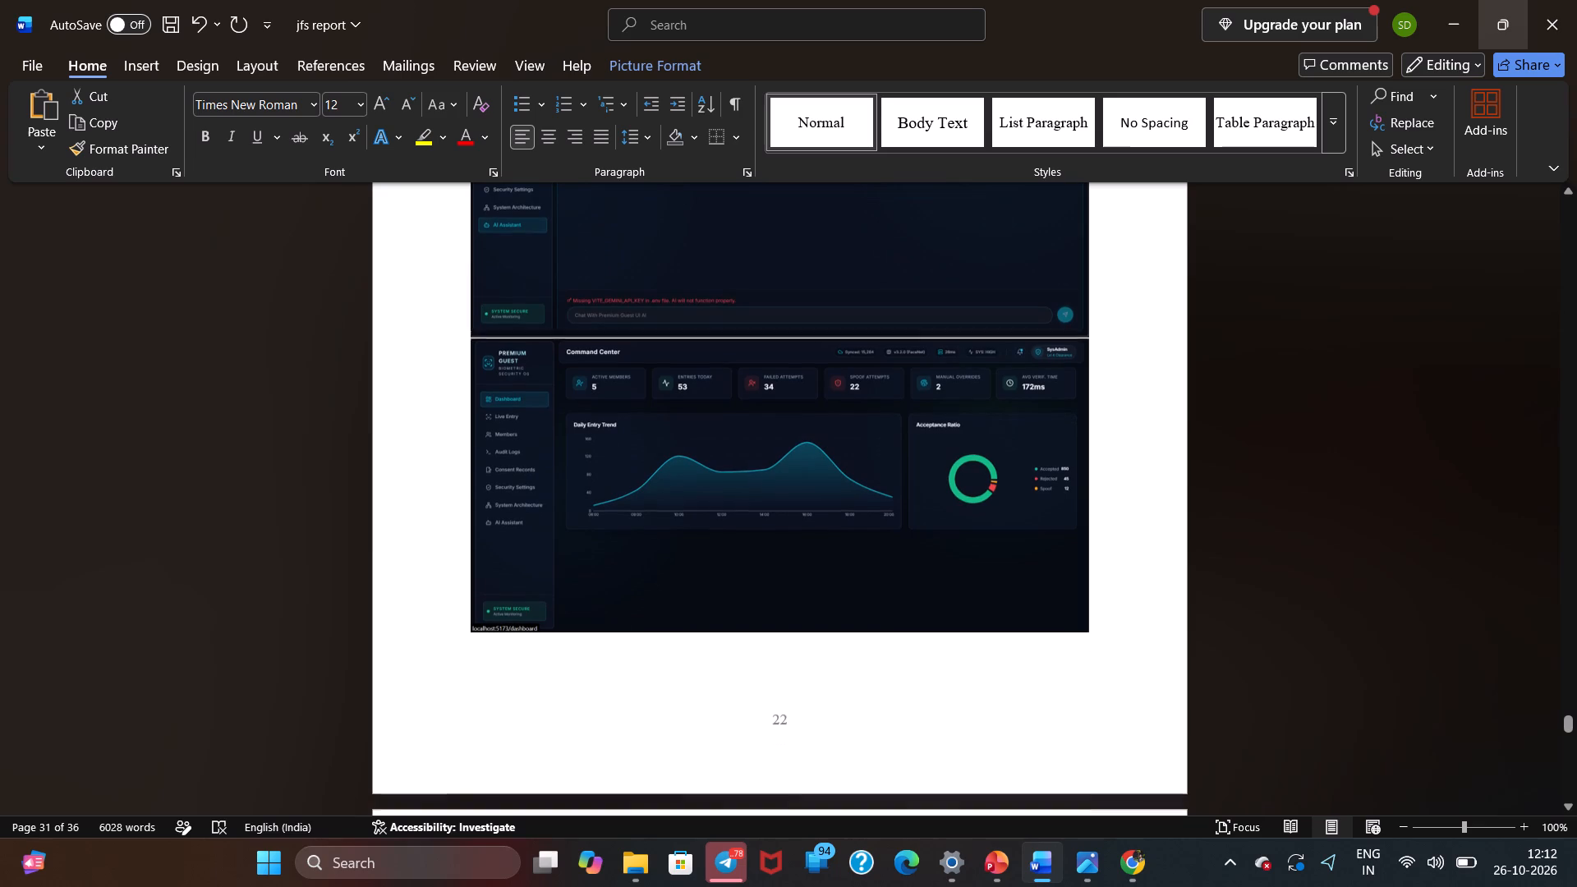
drag(652, 467, 661, 287)
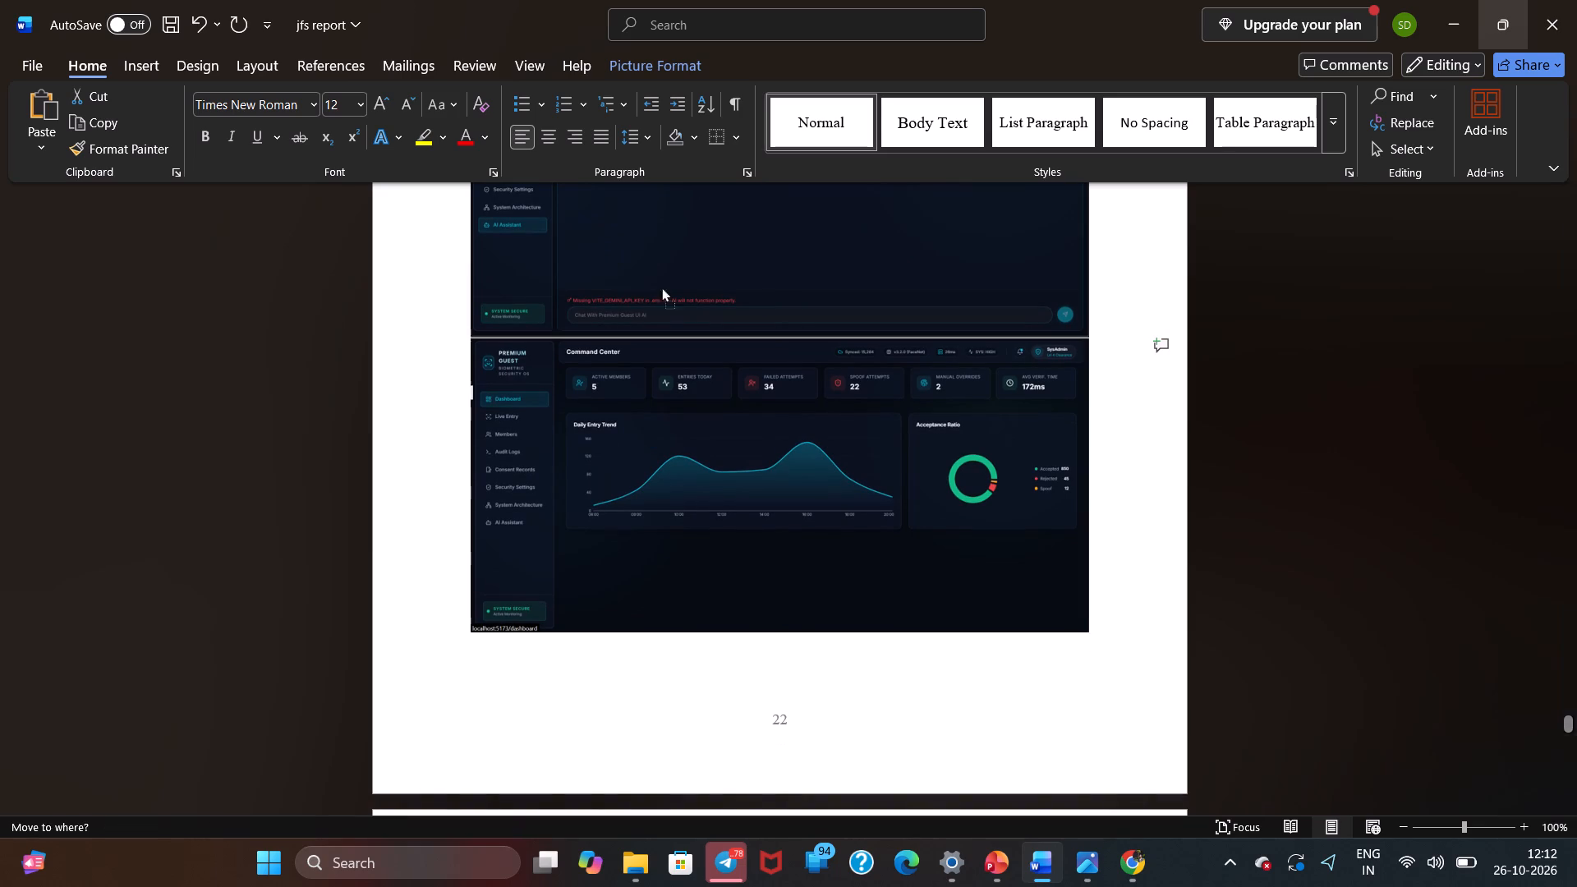
drag(661, 287, 645, 197)
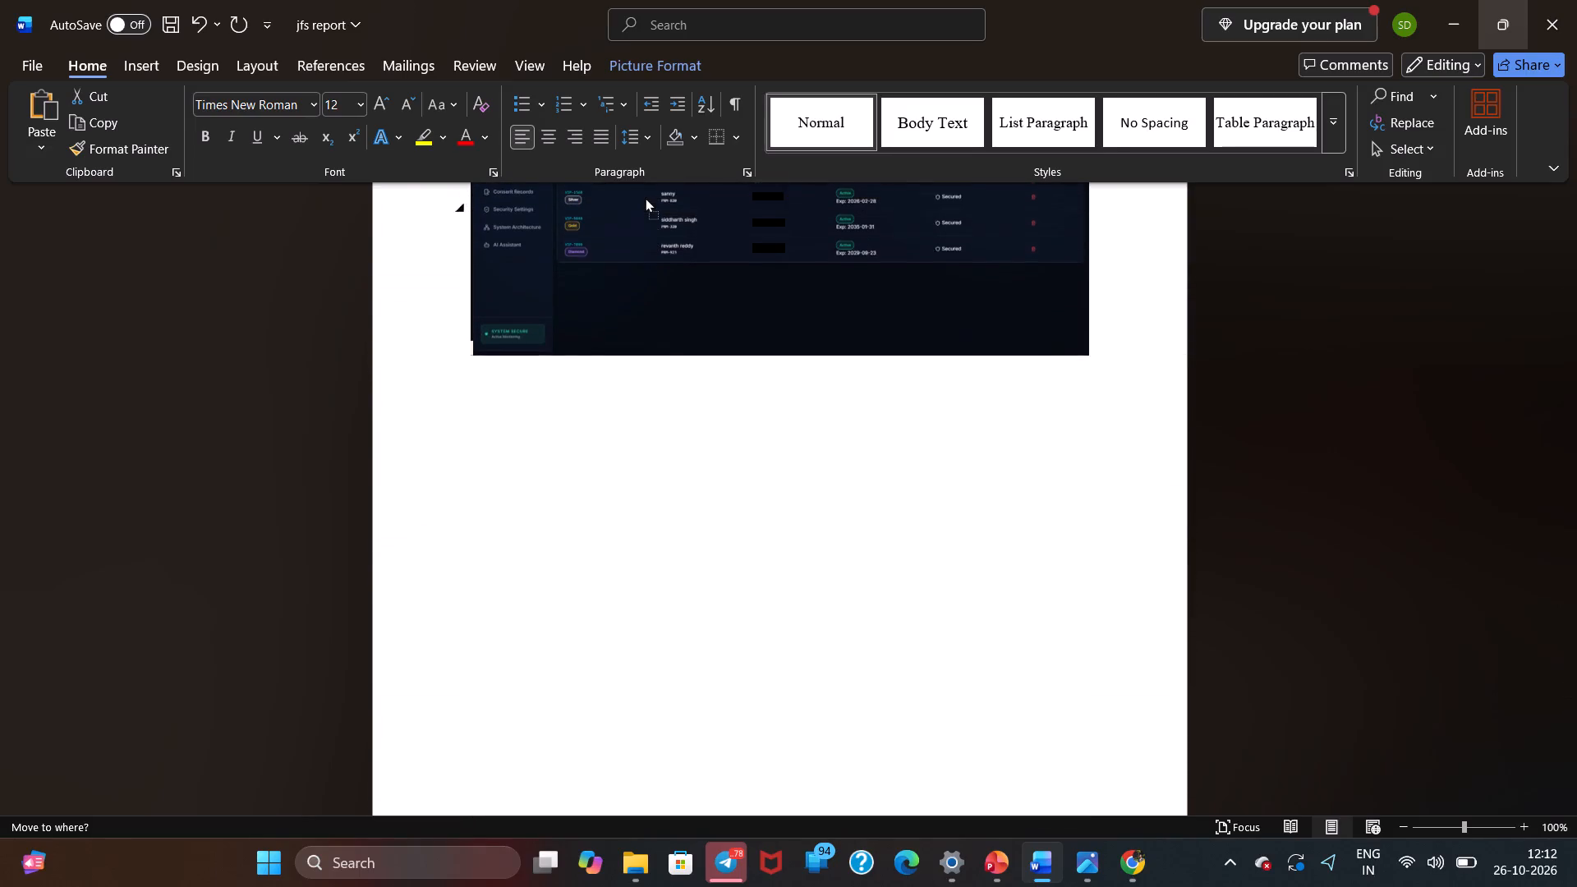
drag(645, 197, 898, 292)
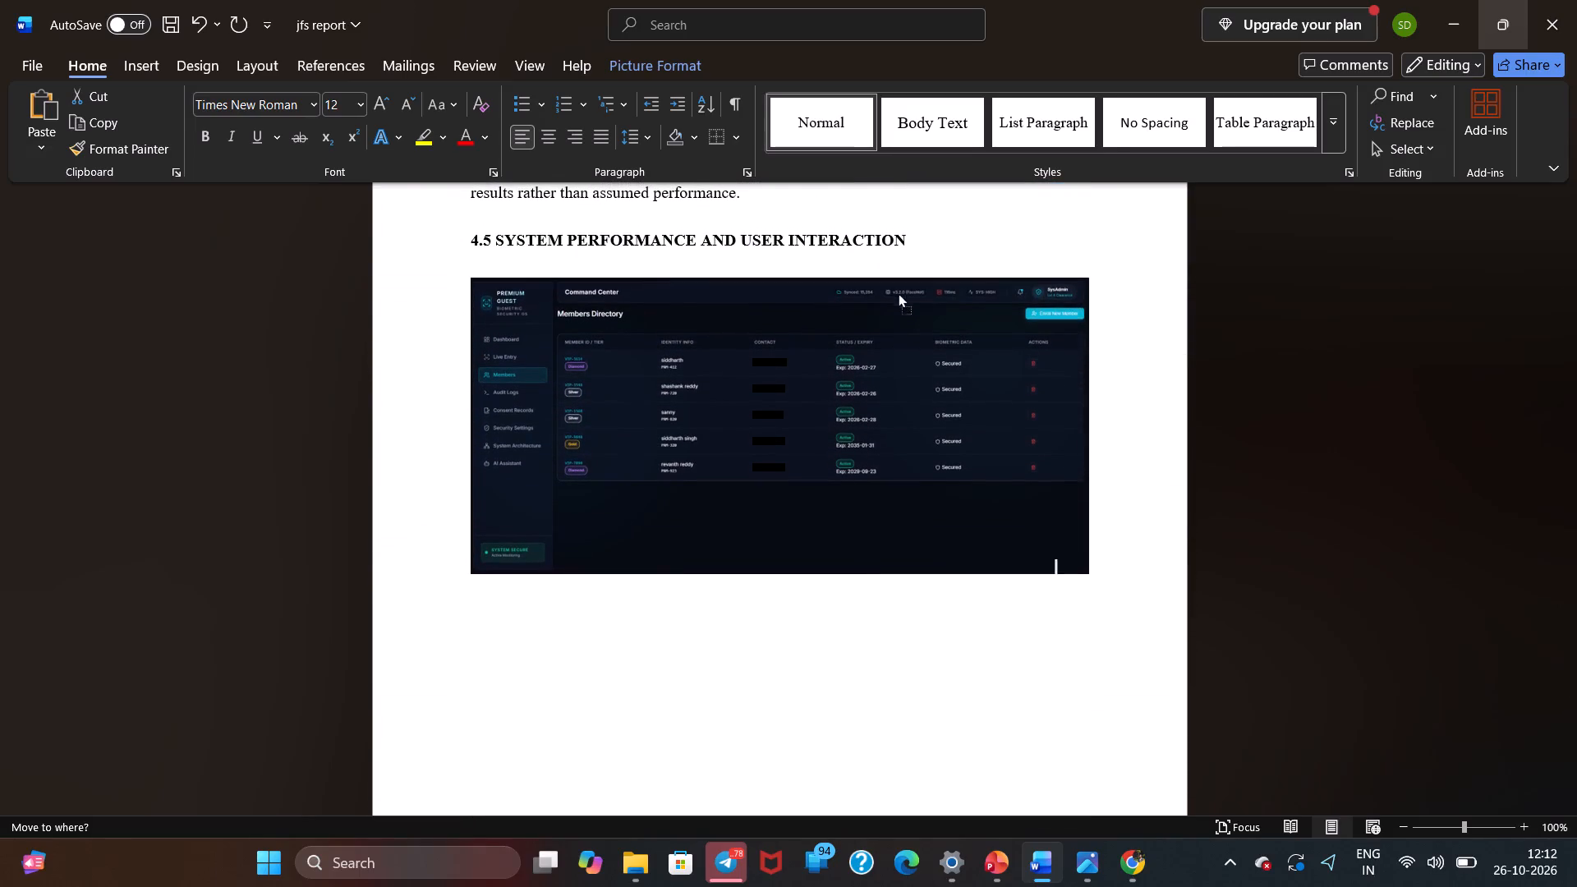
drag(898, 292, 955, 246)
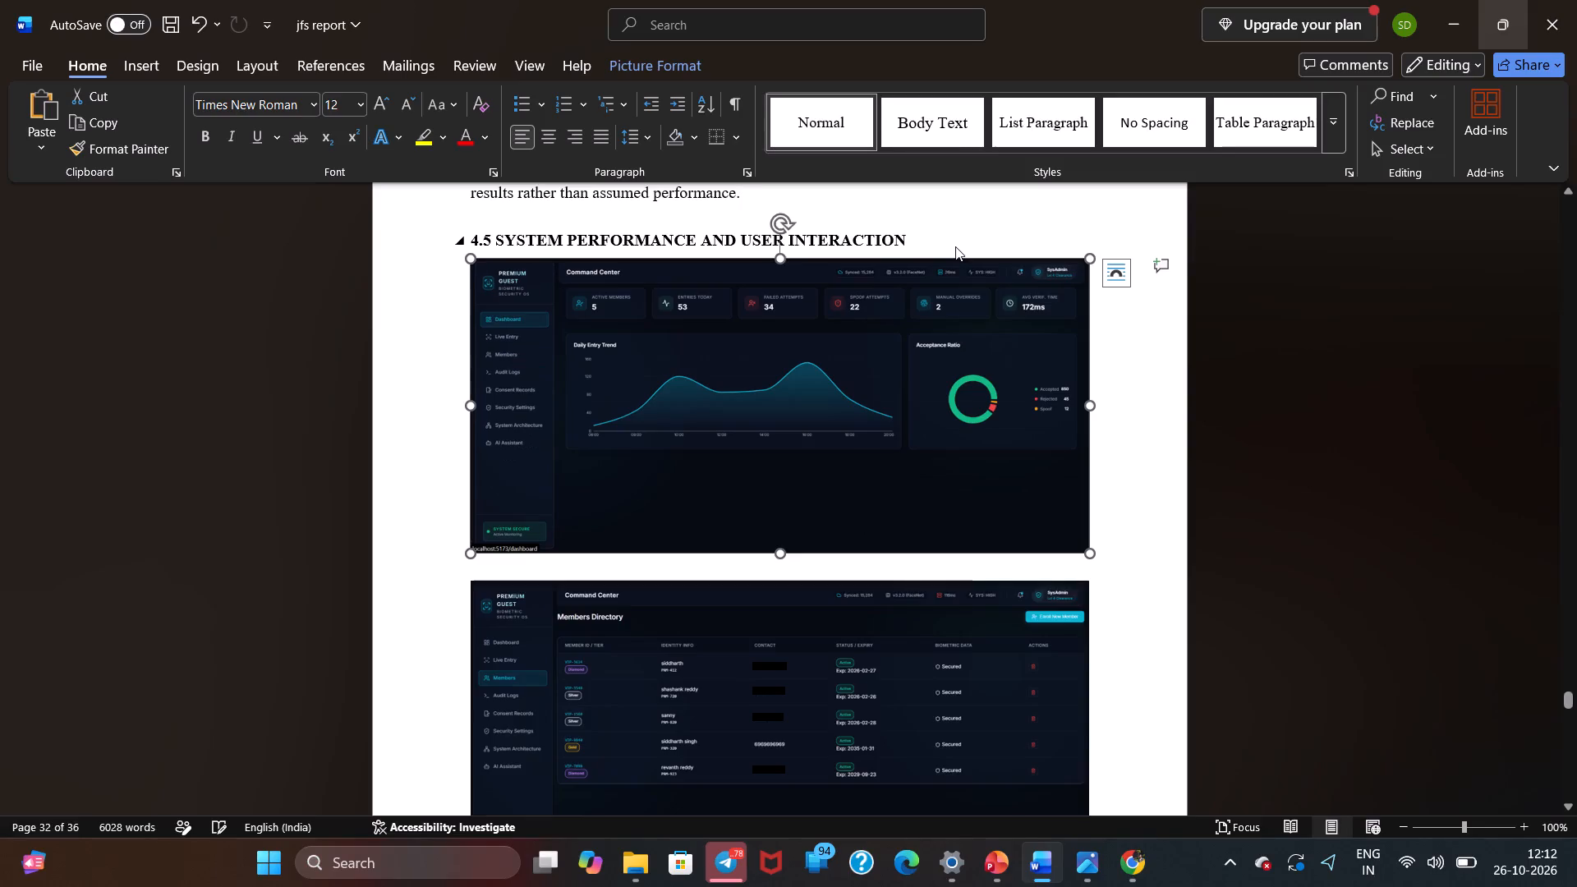
Paste the copied Dashboard name and description on a new line below the Dashboard screenshot.
click(1151, 555)
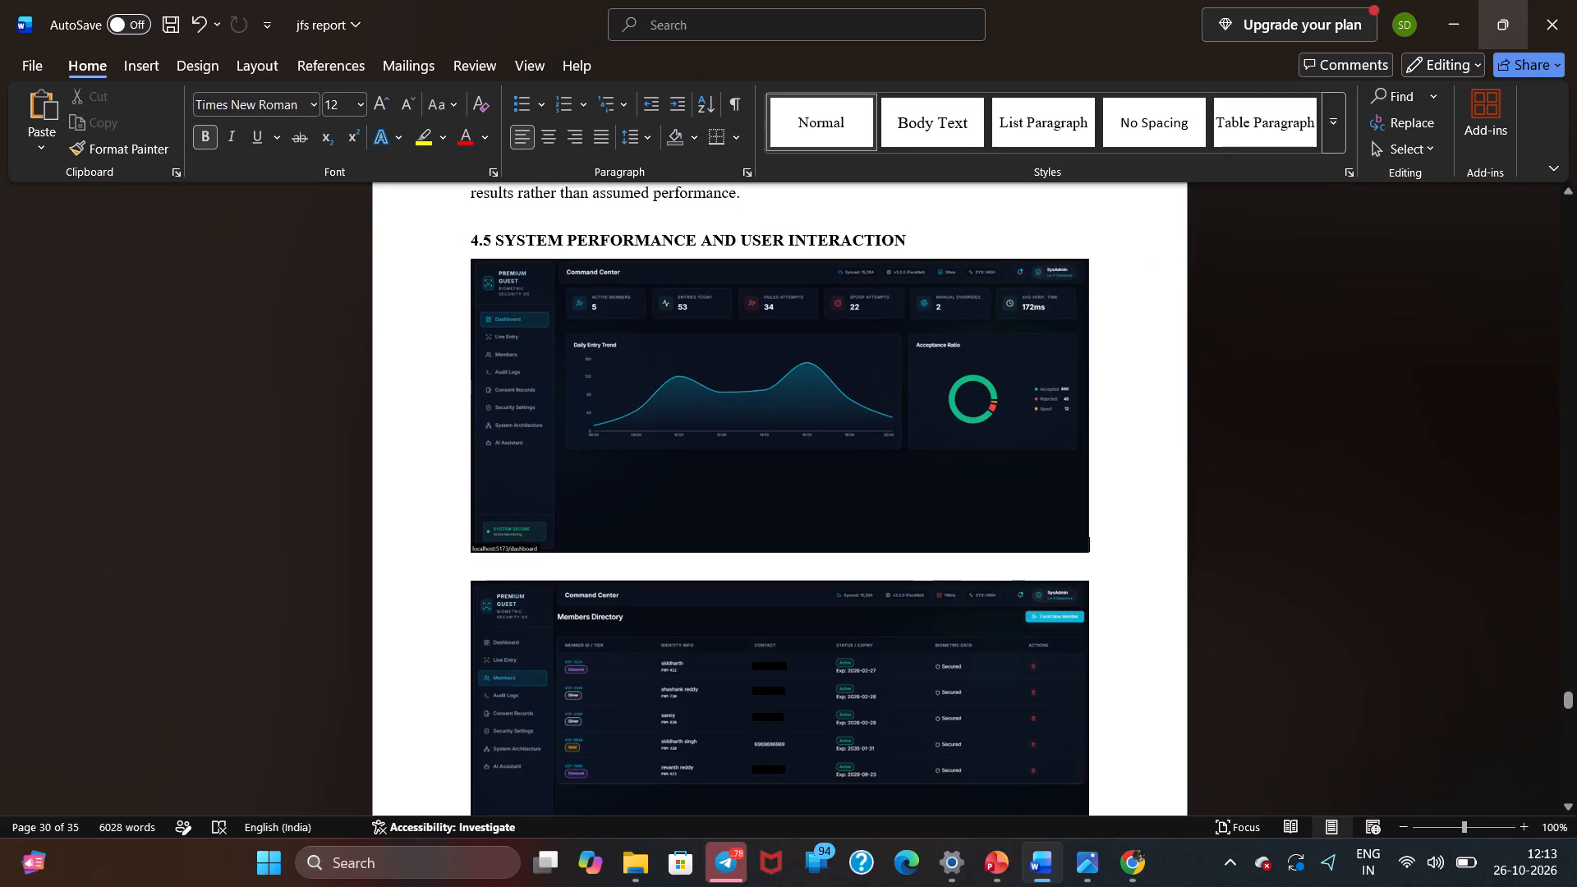
key(Return)
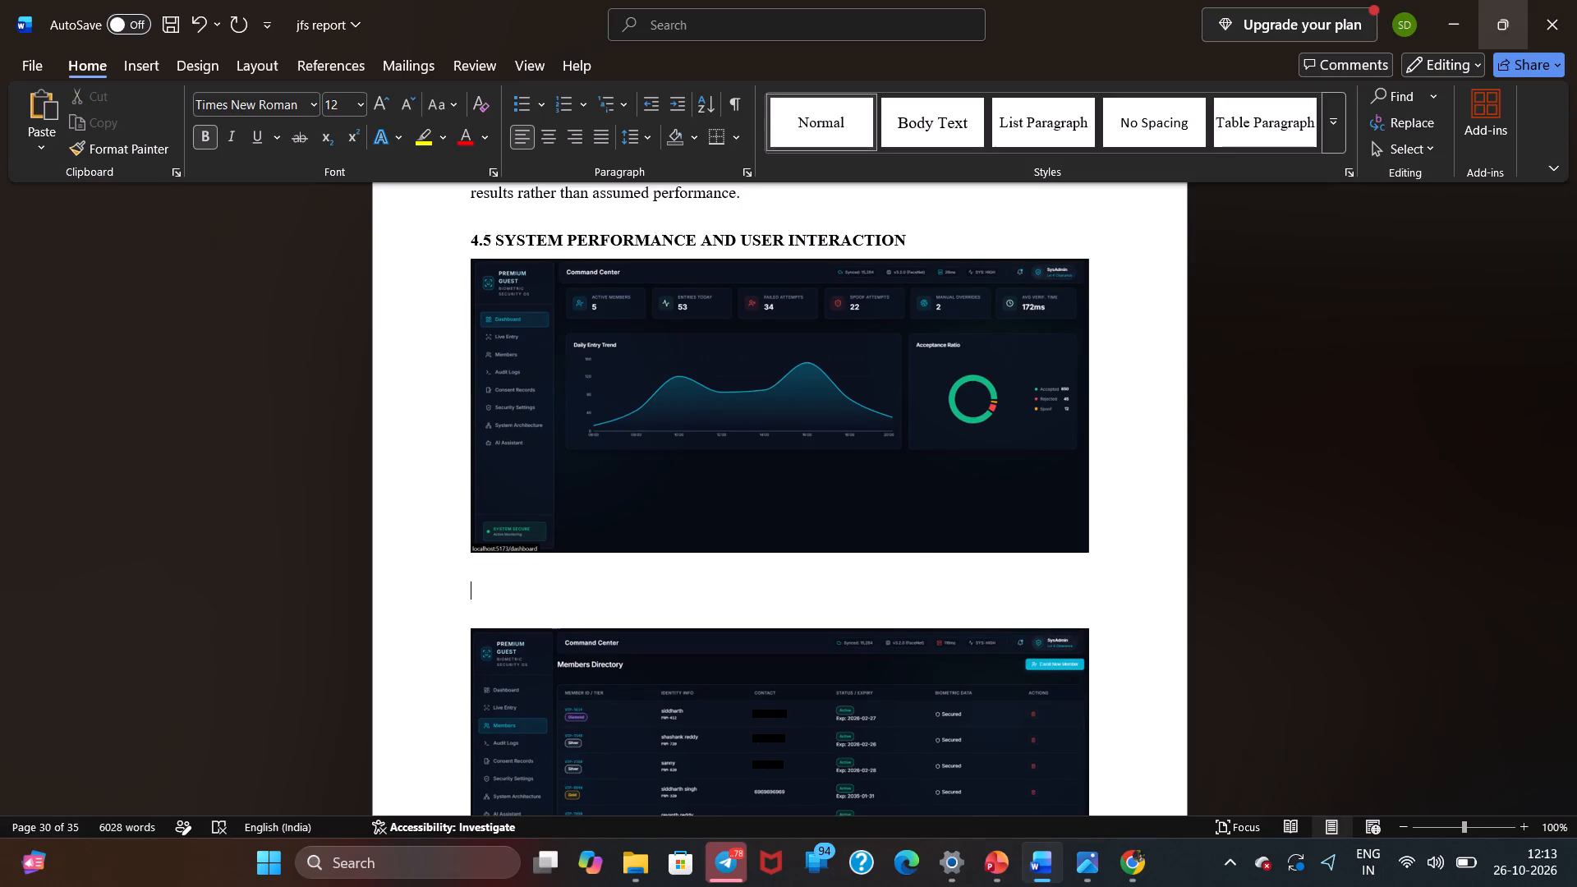
key(ctrl+v)
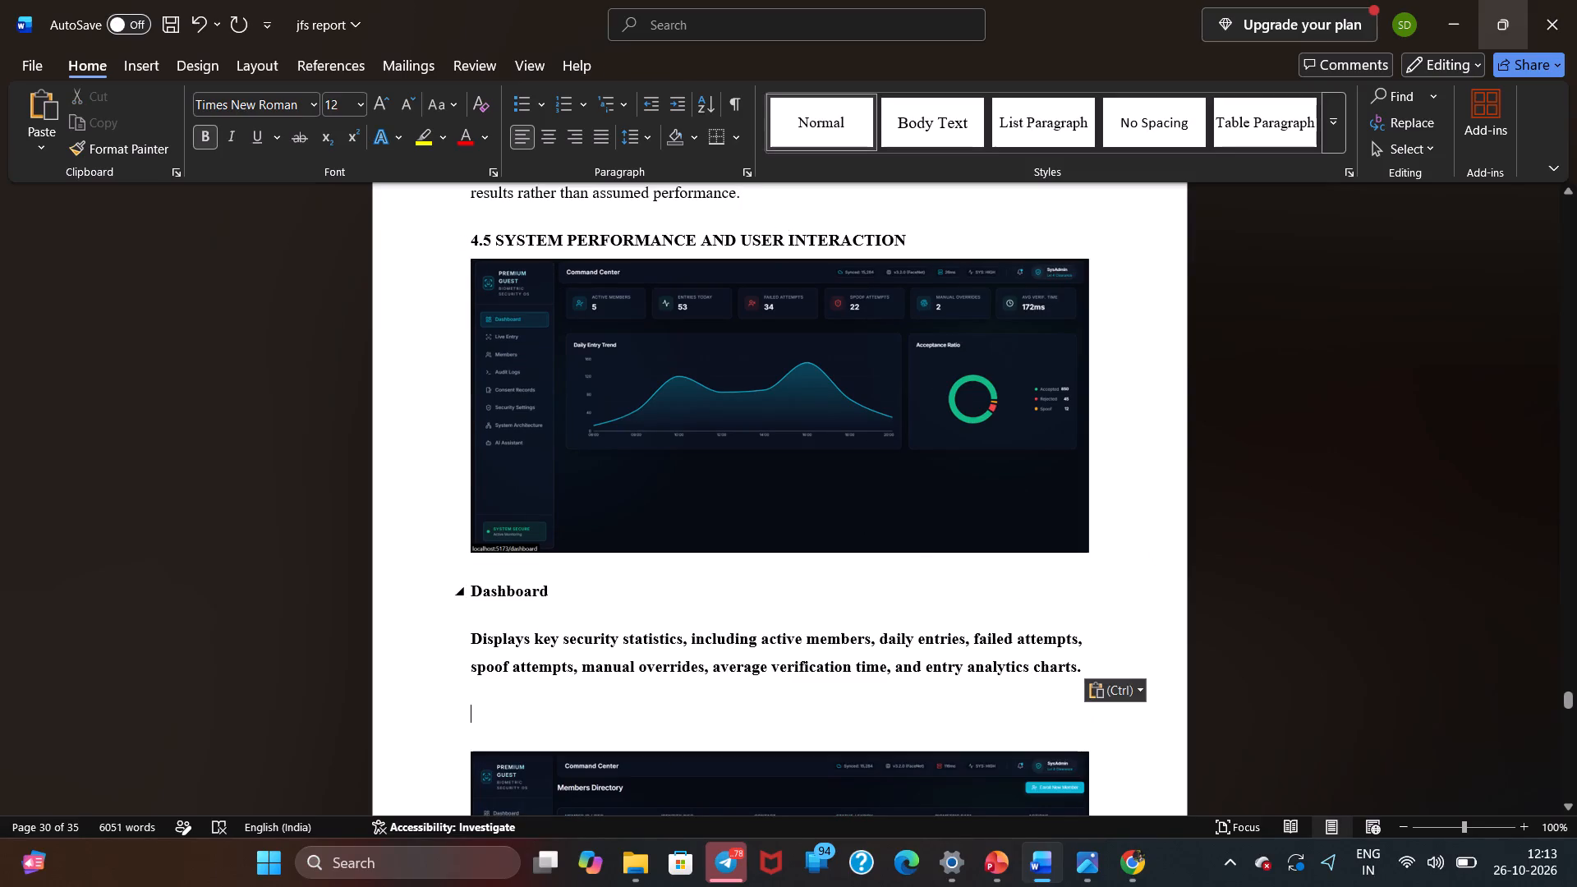
Centre the Dashboard name below the screenshot and prefix it with "Fig 4.1" as a figure caption.
click(471, 595)
click(545, 140)
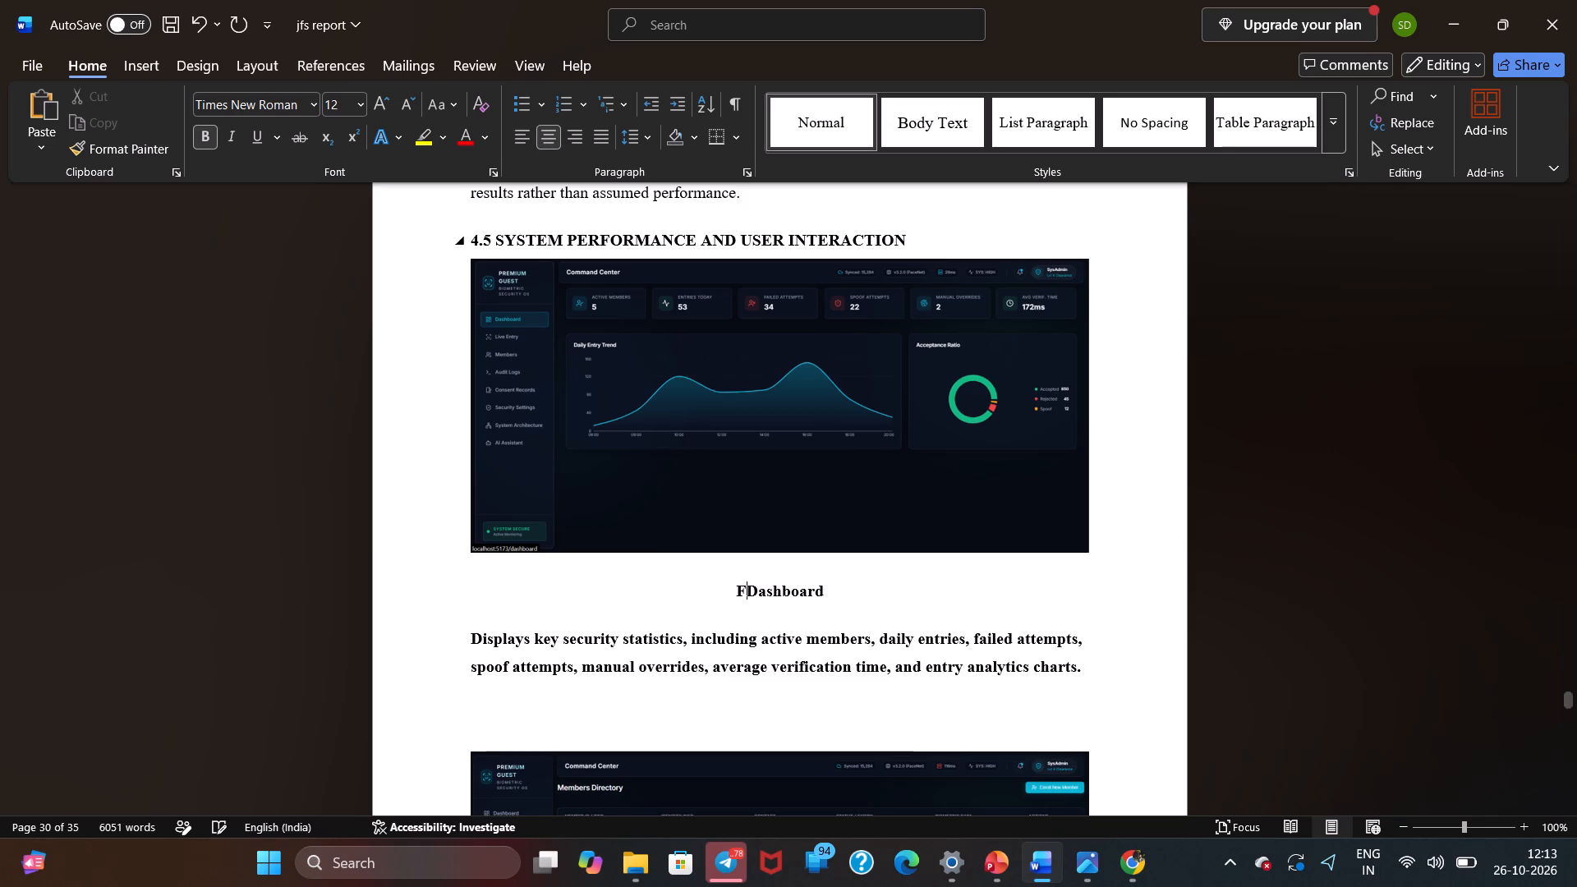
key(i)
key(g)
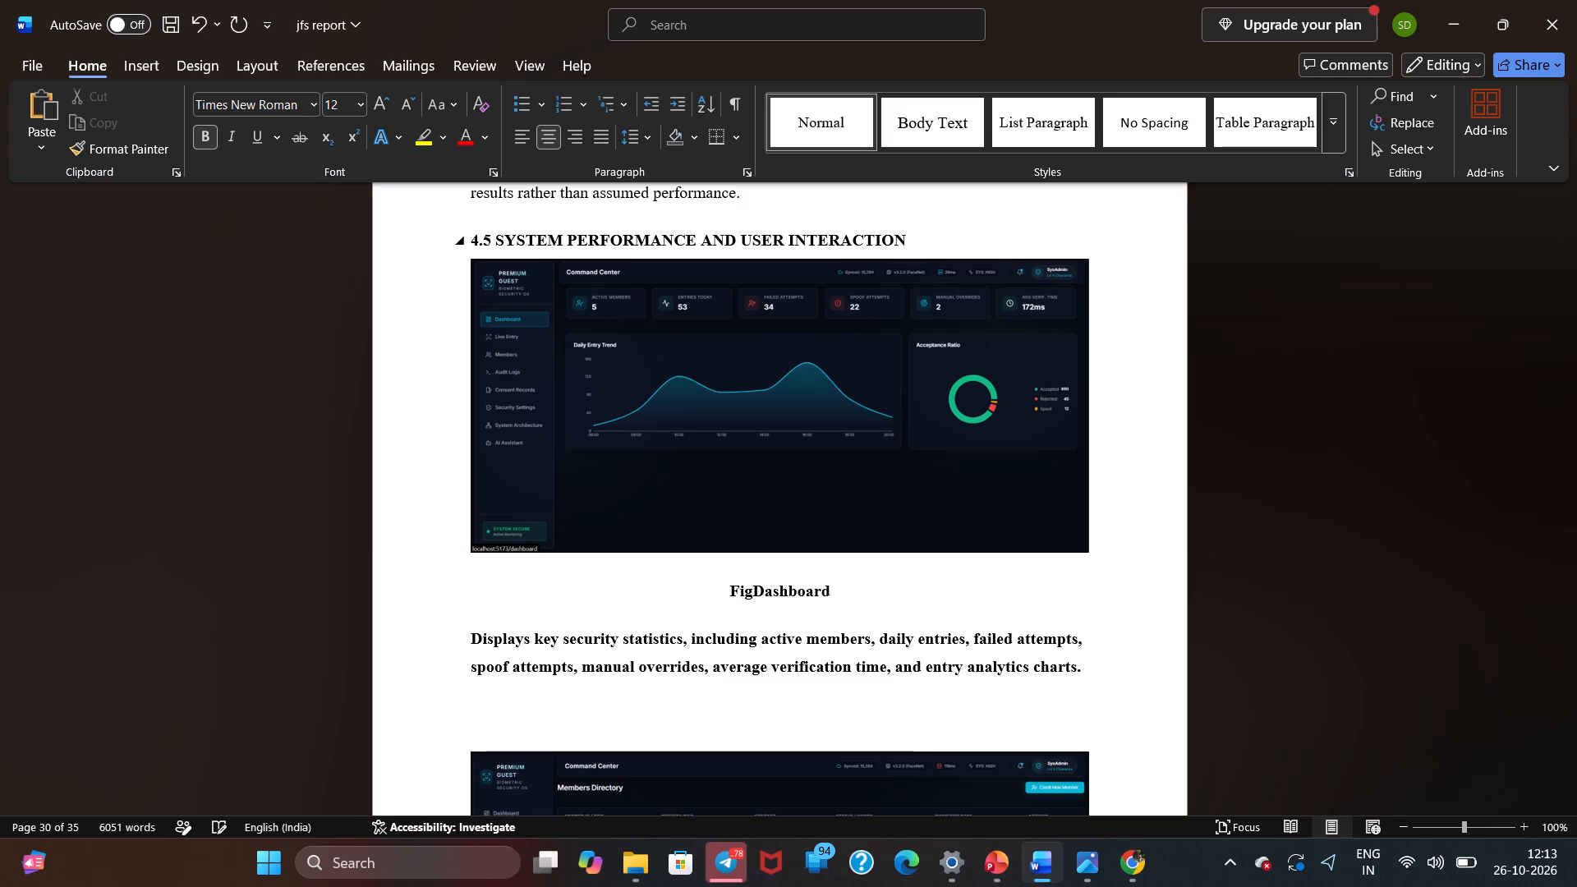
key(space)
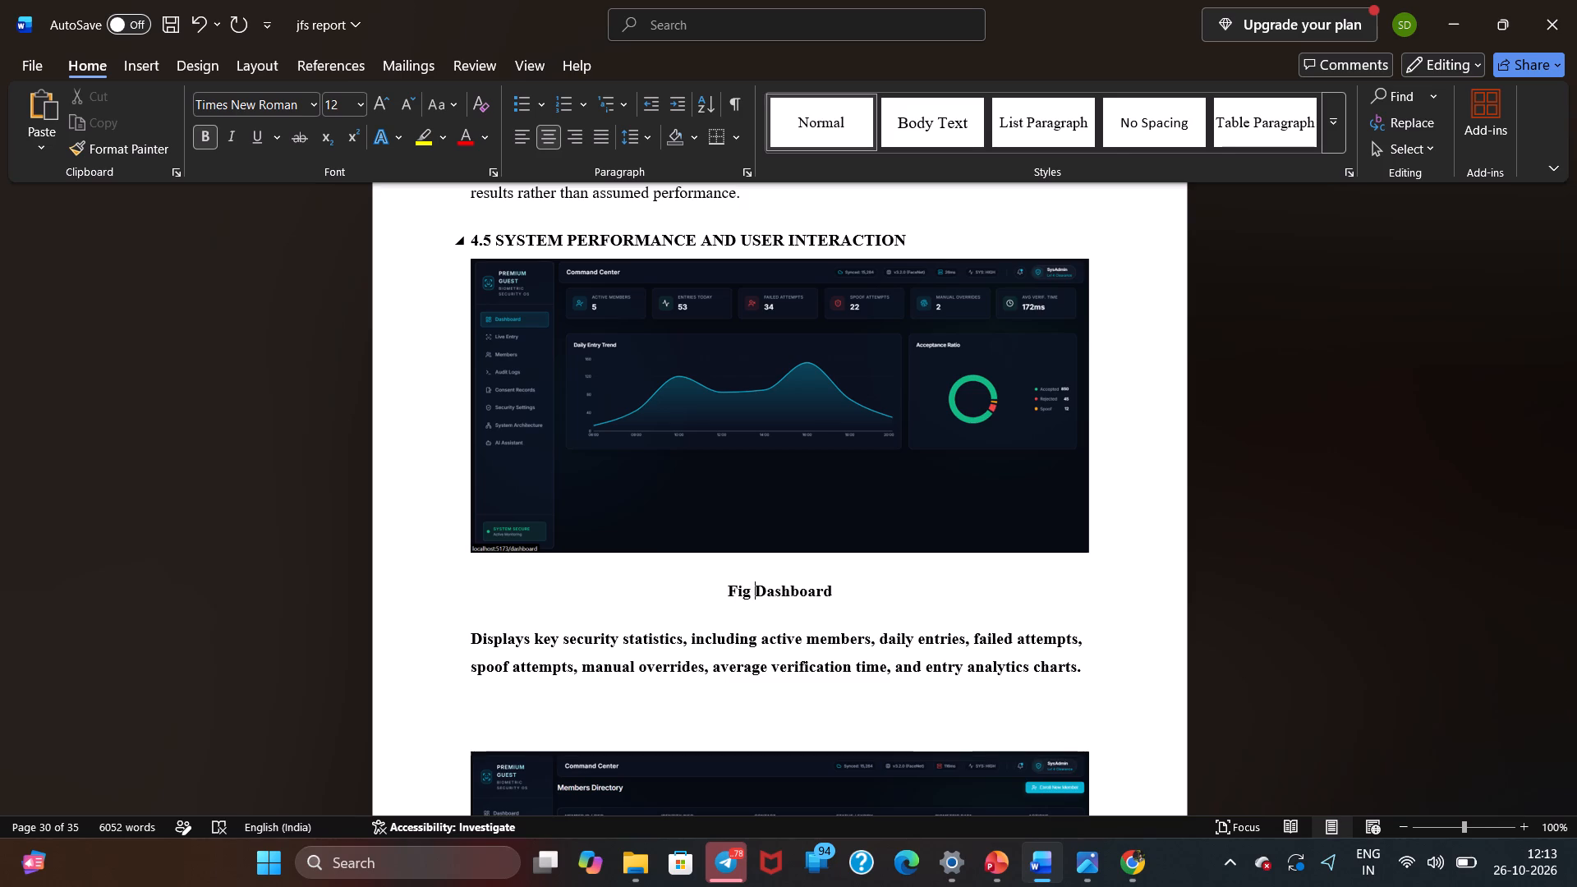
scroll(761, 491, up, 3)
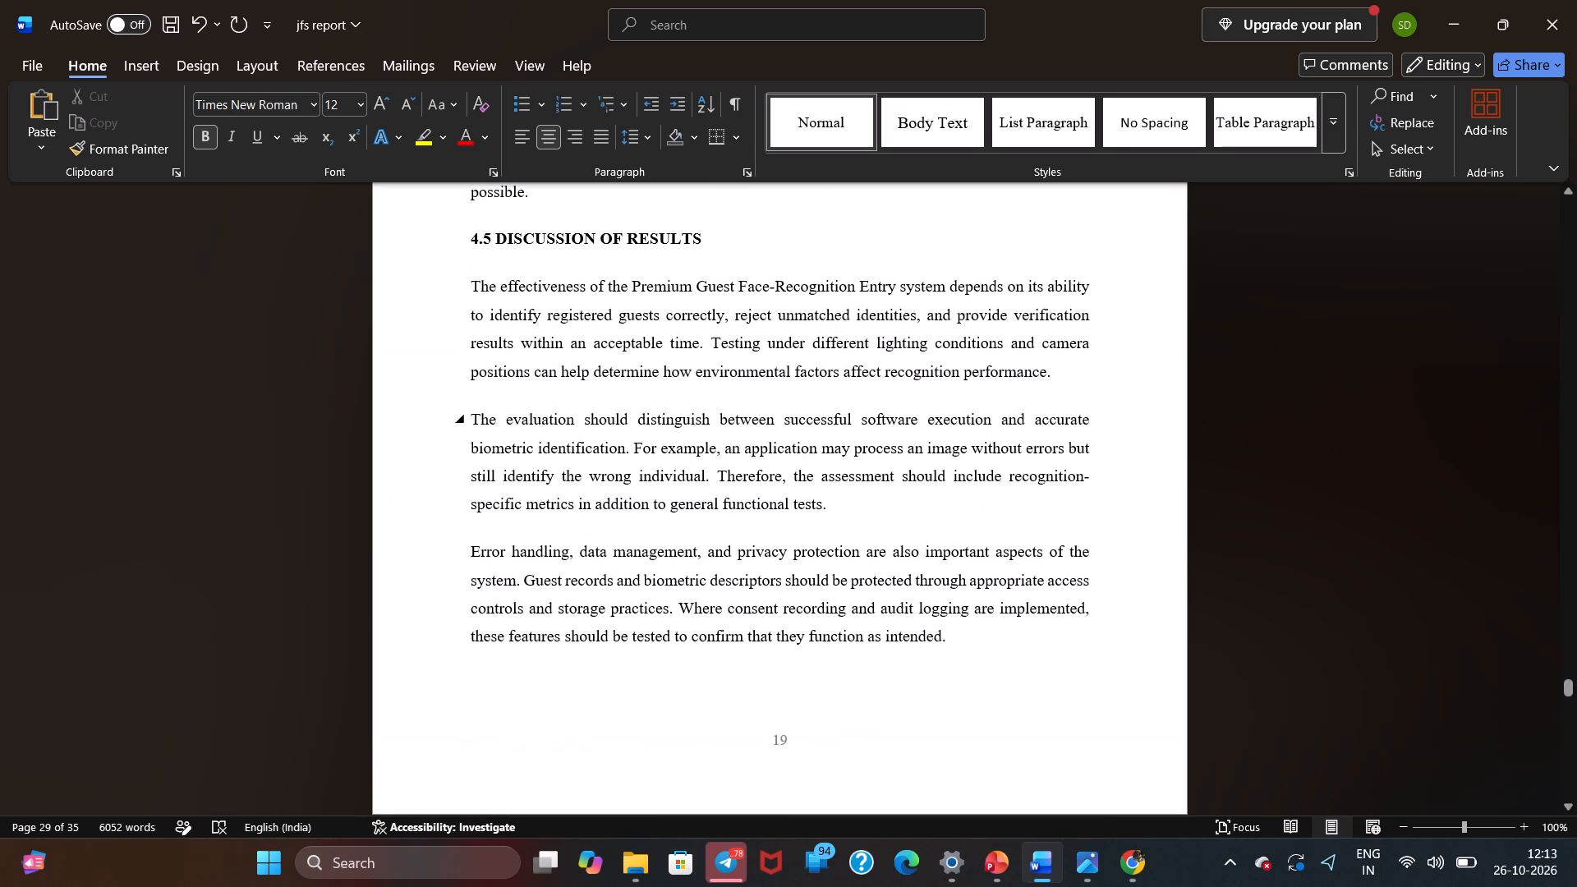
scroll(761, 491, up, 4)
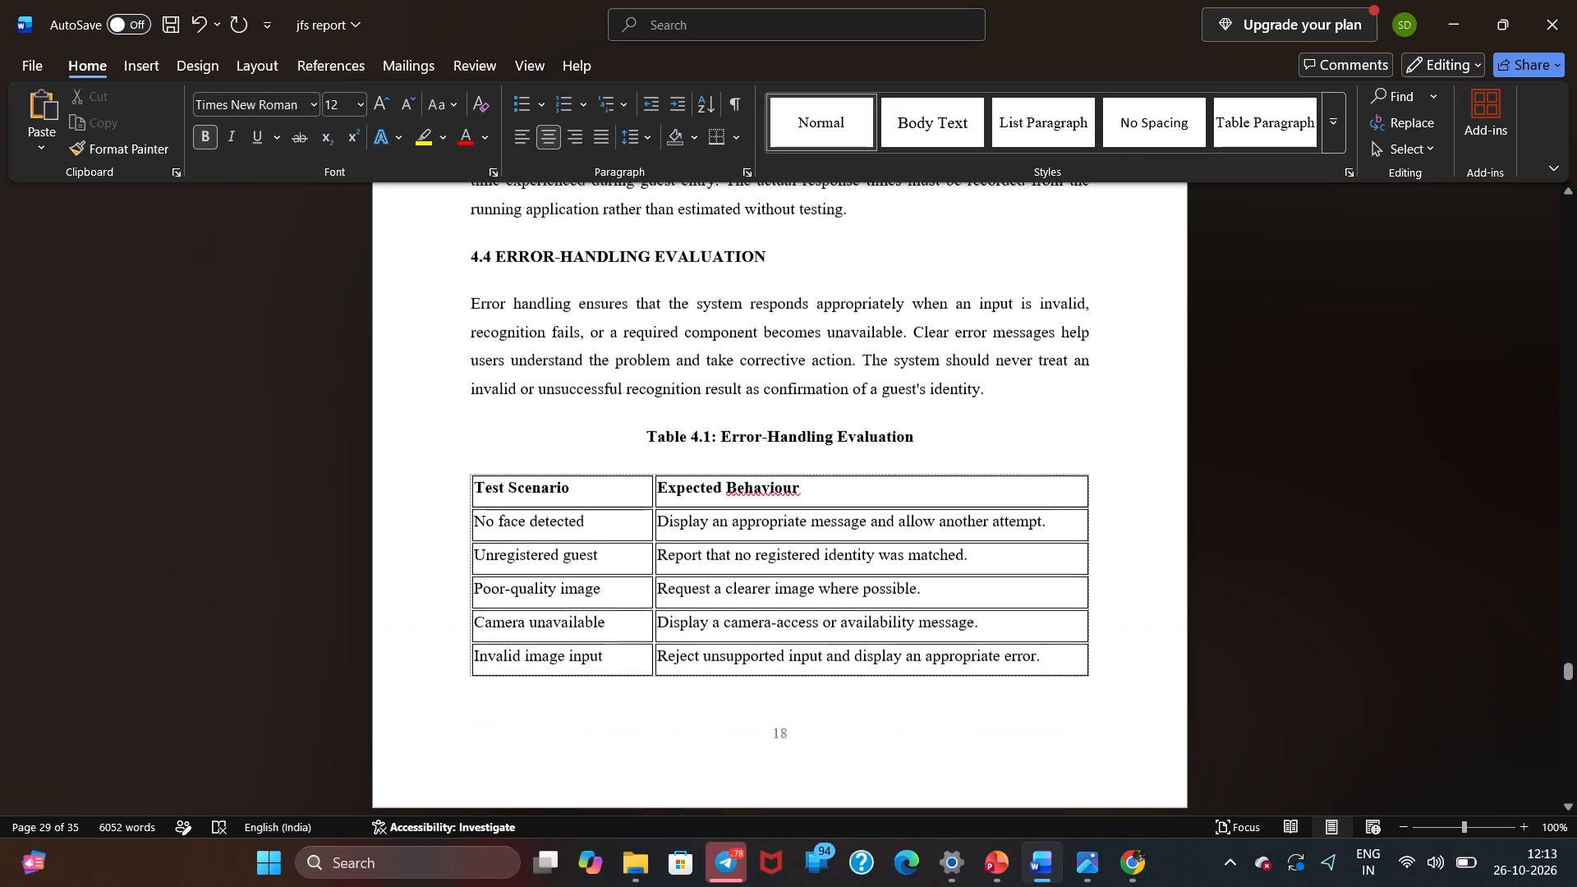
scroll(761, 491, up, 6)
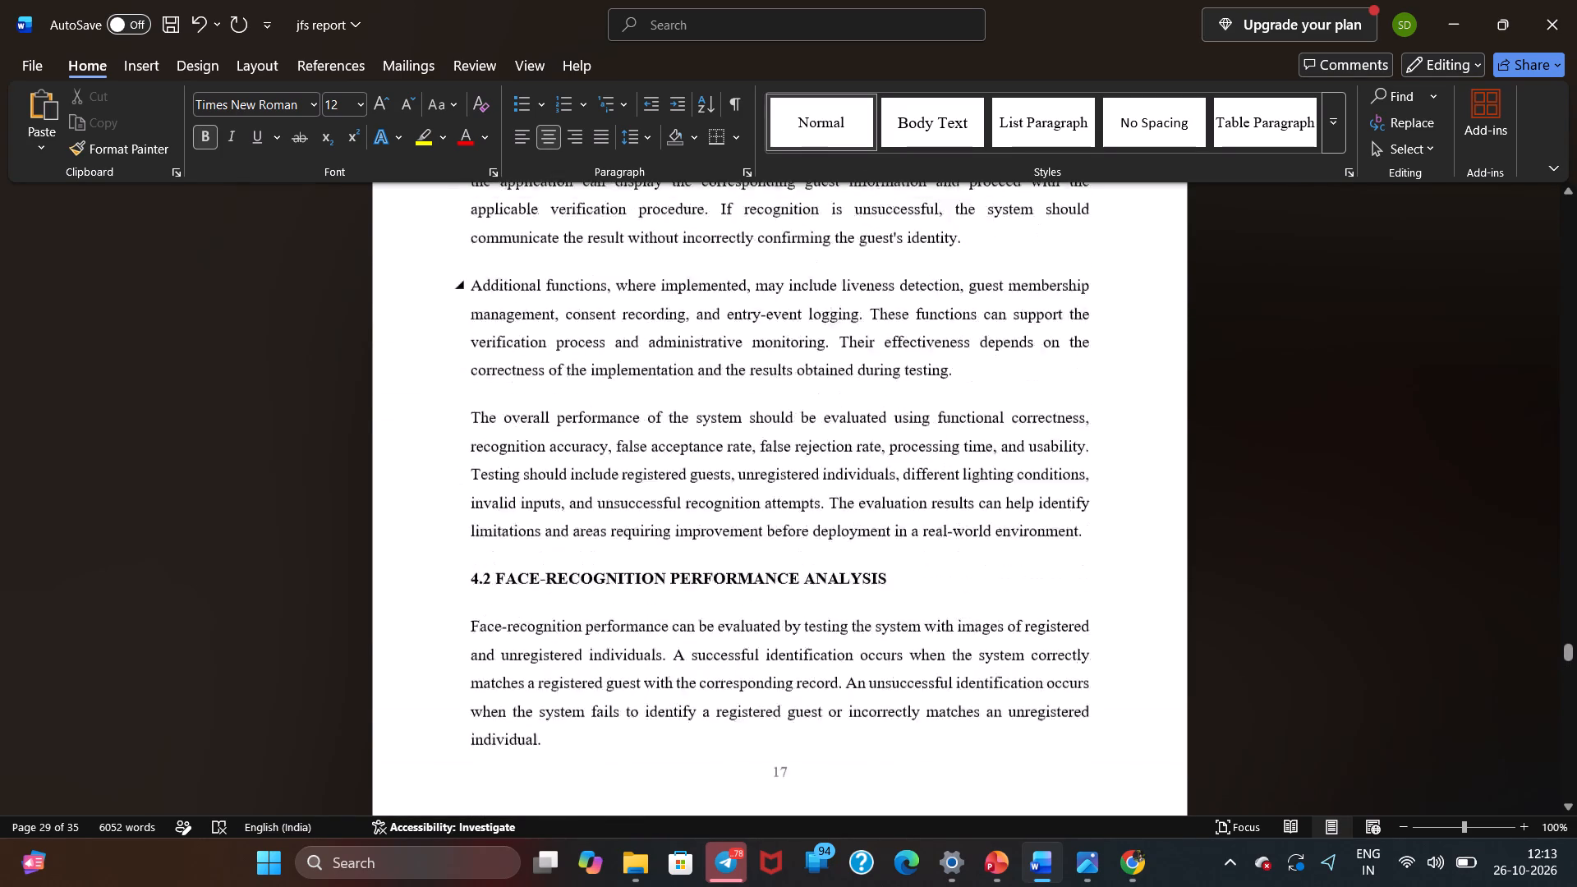
scroll(761, 491, up, 3)
scroll(761, 491, down, 6)
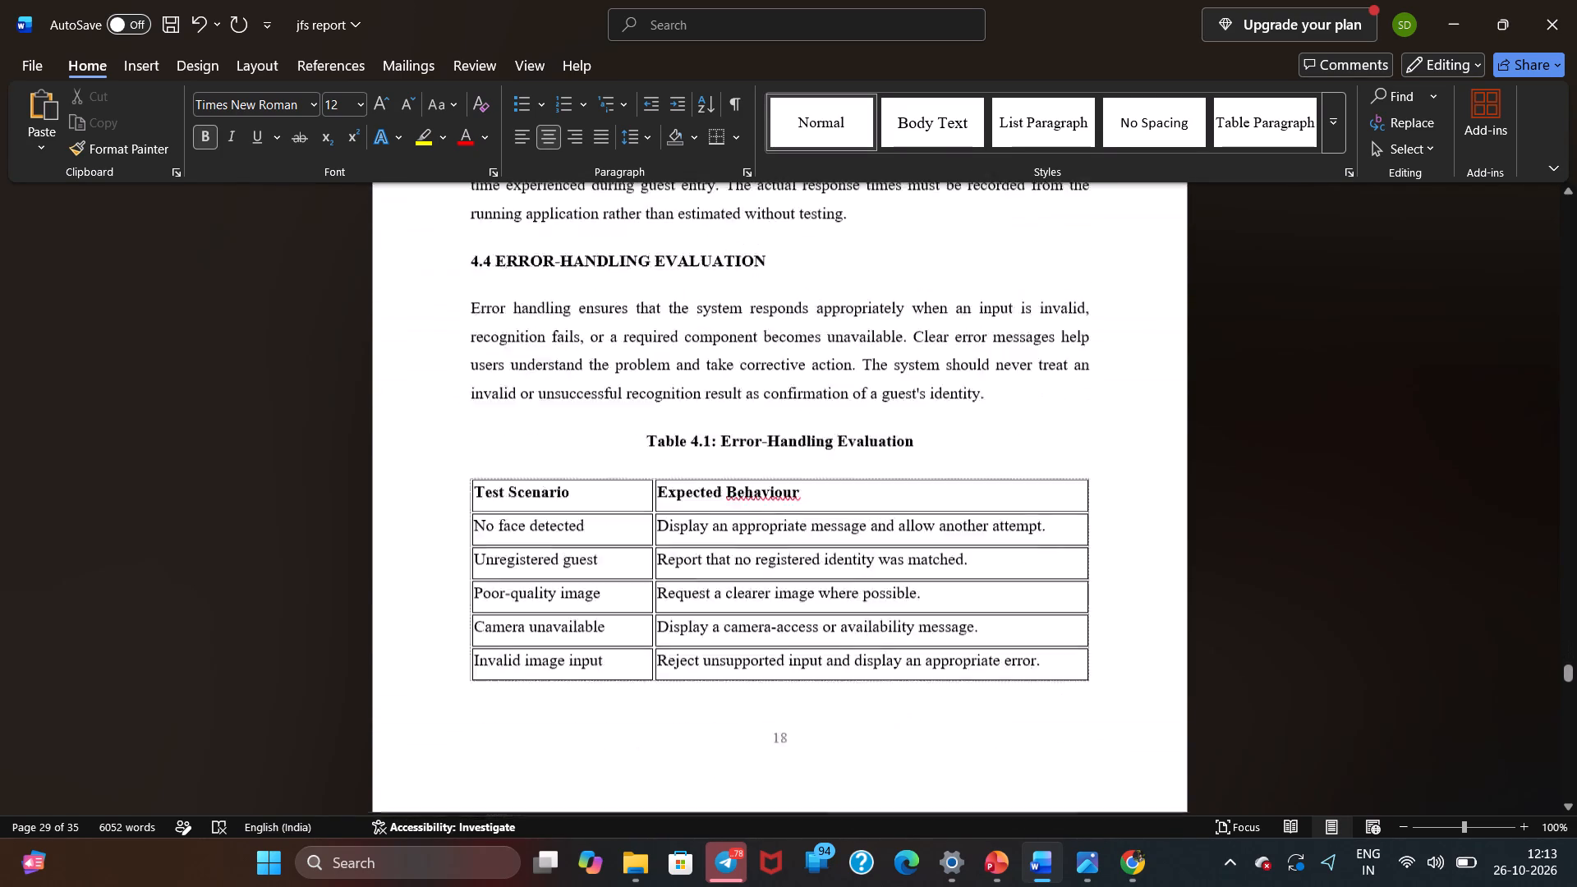
scroll(761, 491, down, 8)
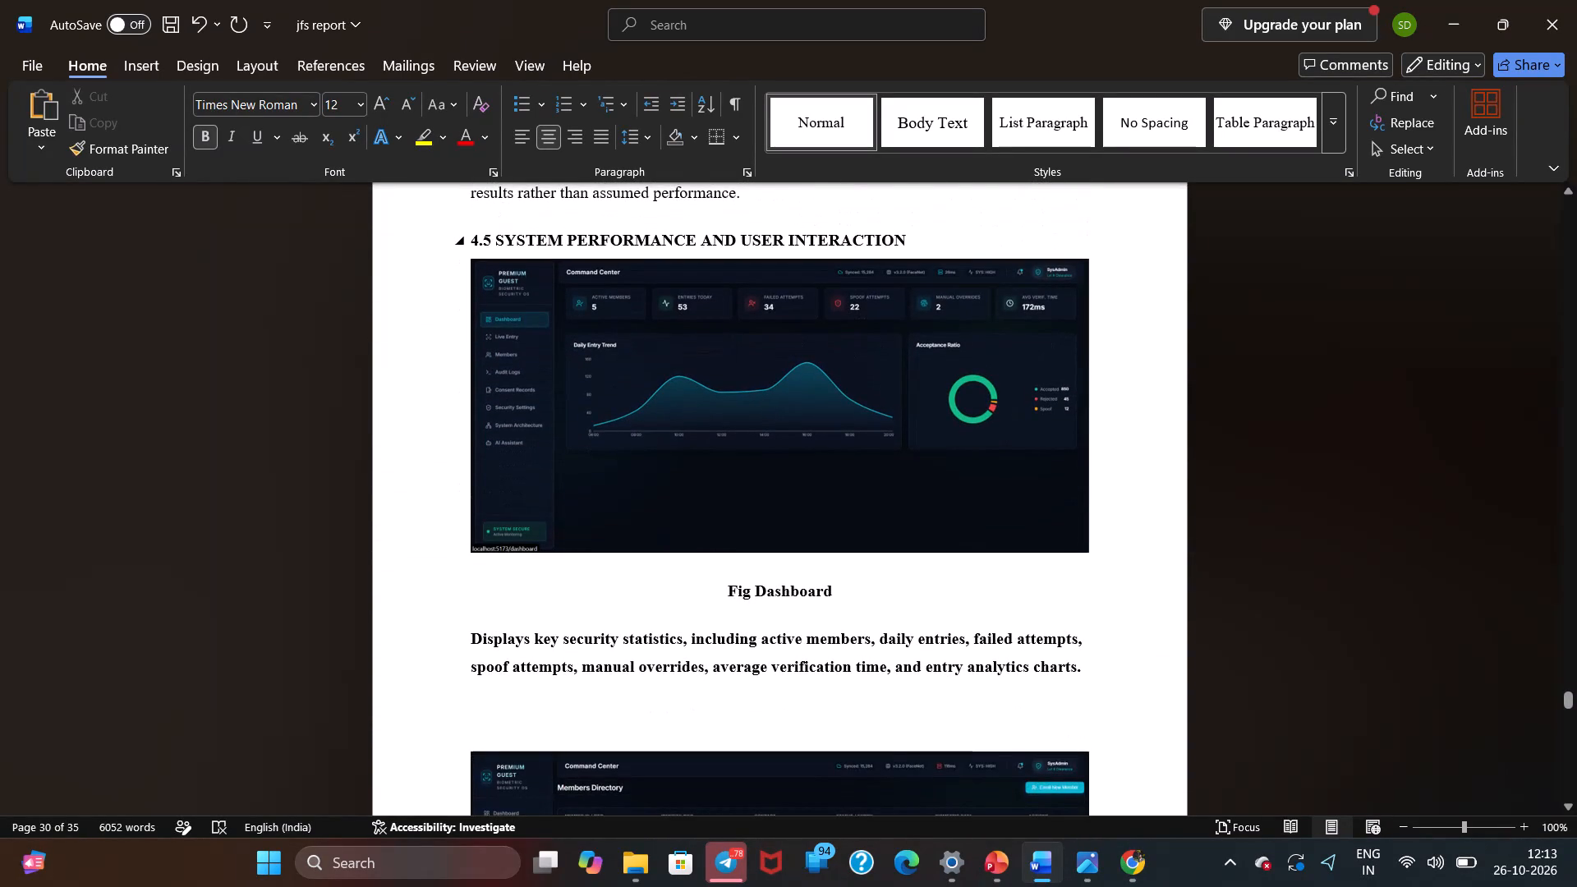
text(4.)
text(1)
key(space)
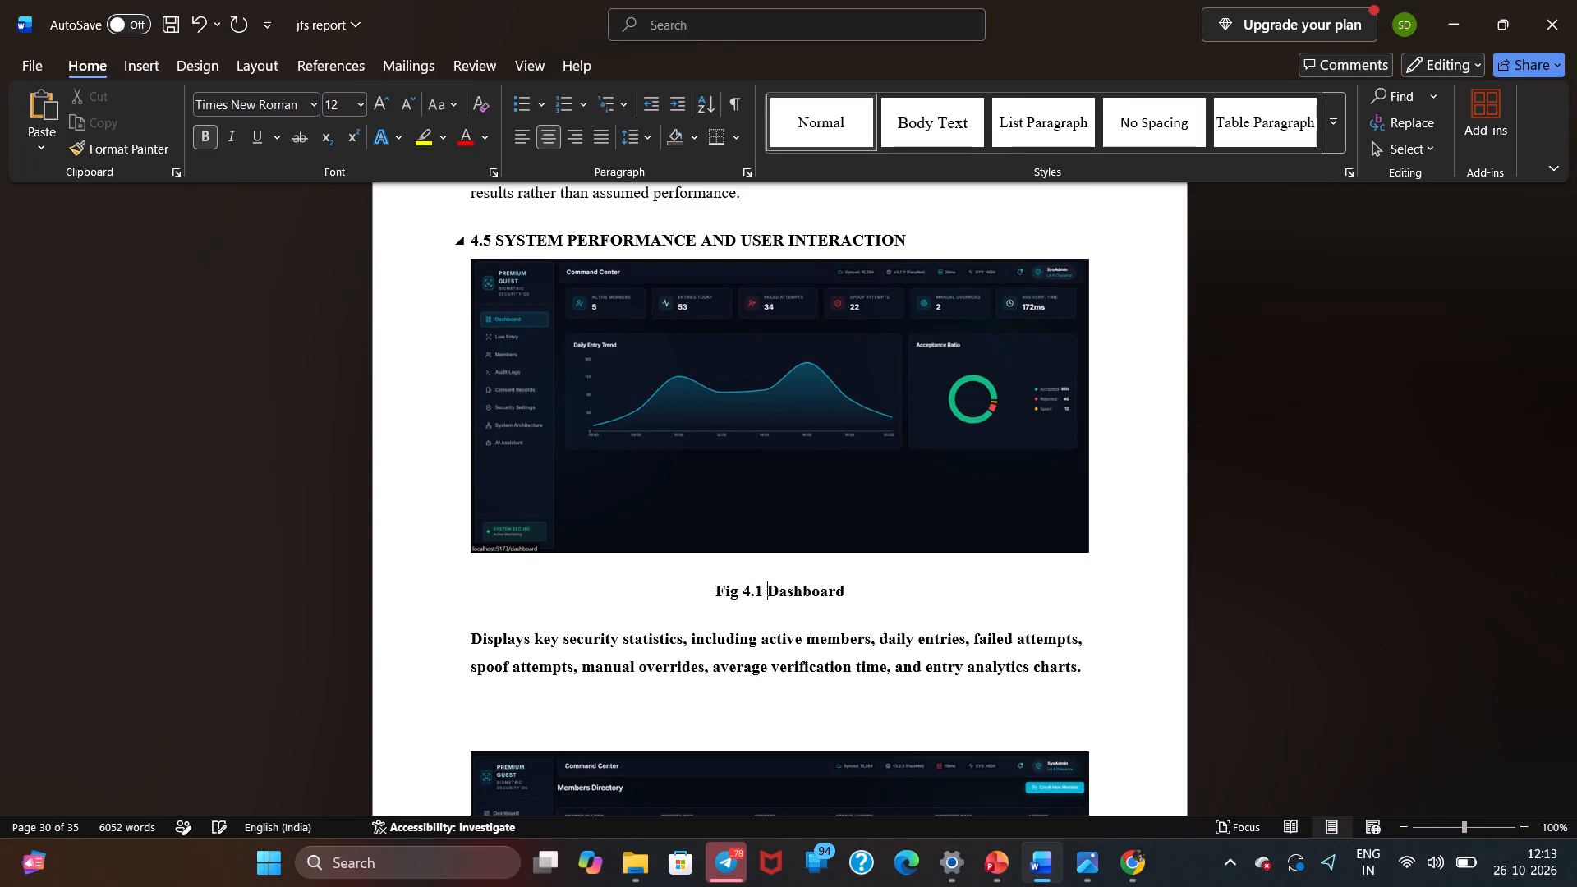
Remove the bold from the Dashboard description paragraph and justify it.
drag(1092, 677, 522, 639)
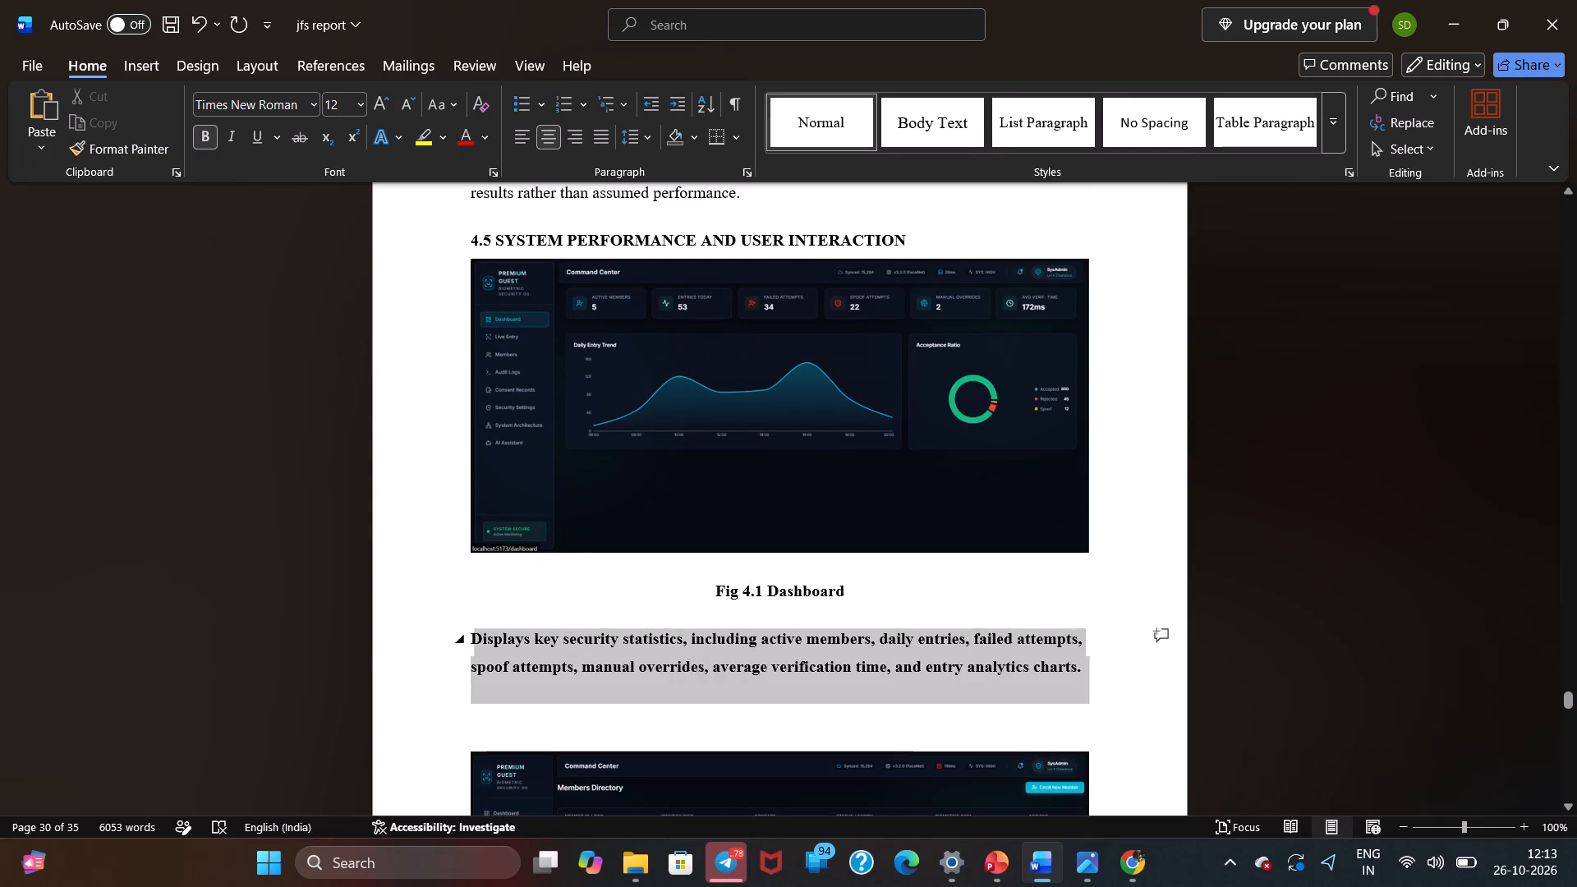
drag(522, 639, 476, 643)
key(ctrl+c)
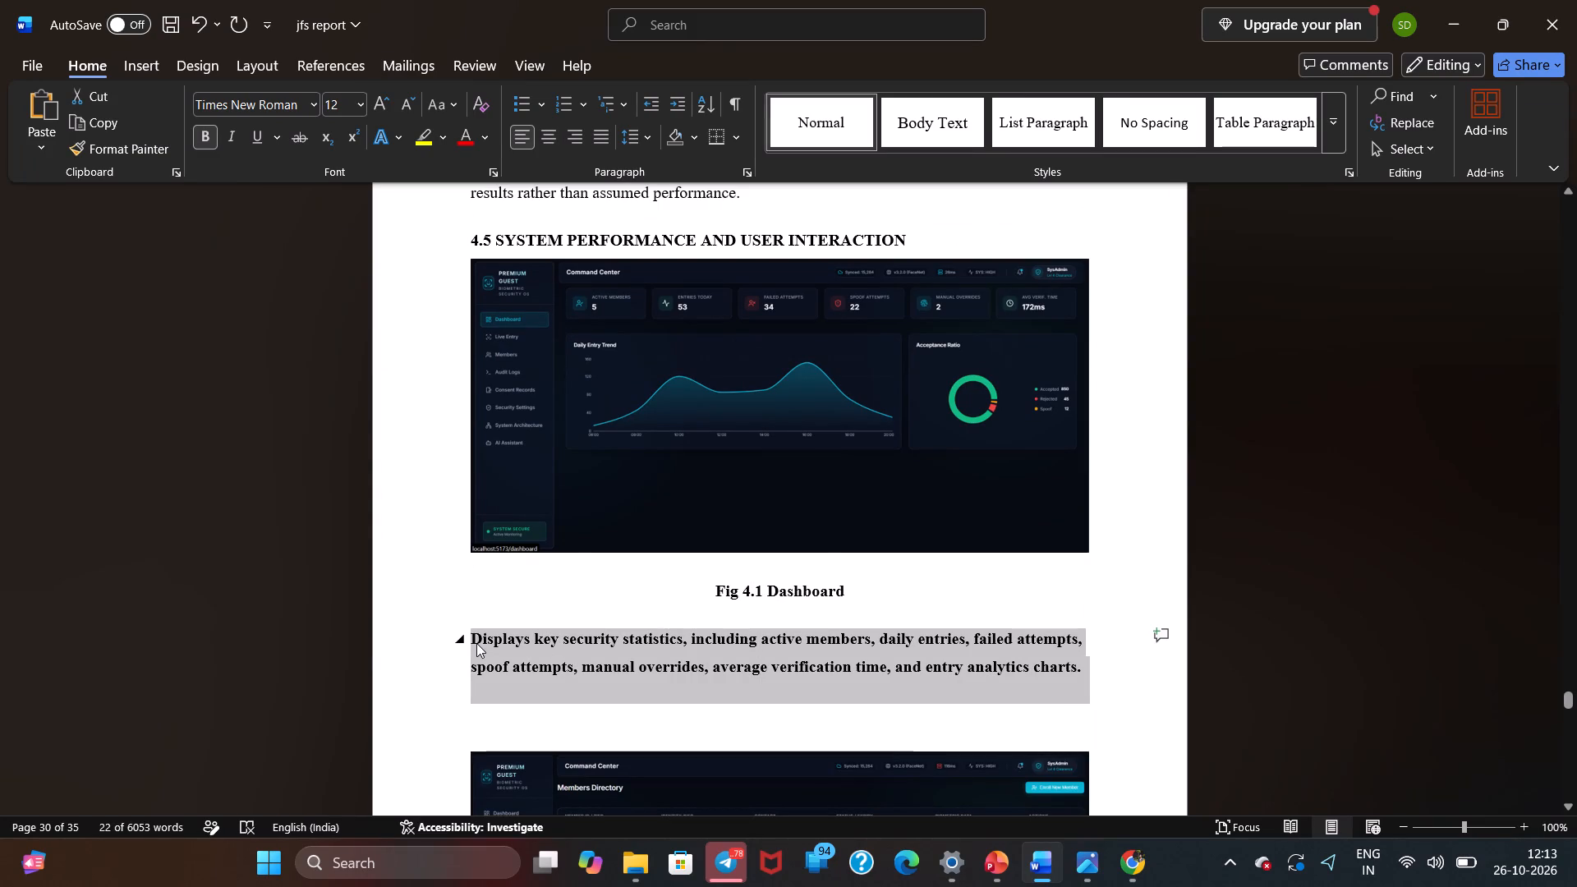
key(ctrl+b)
key(ctrl+j)
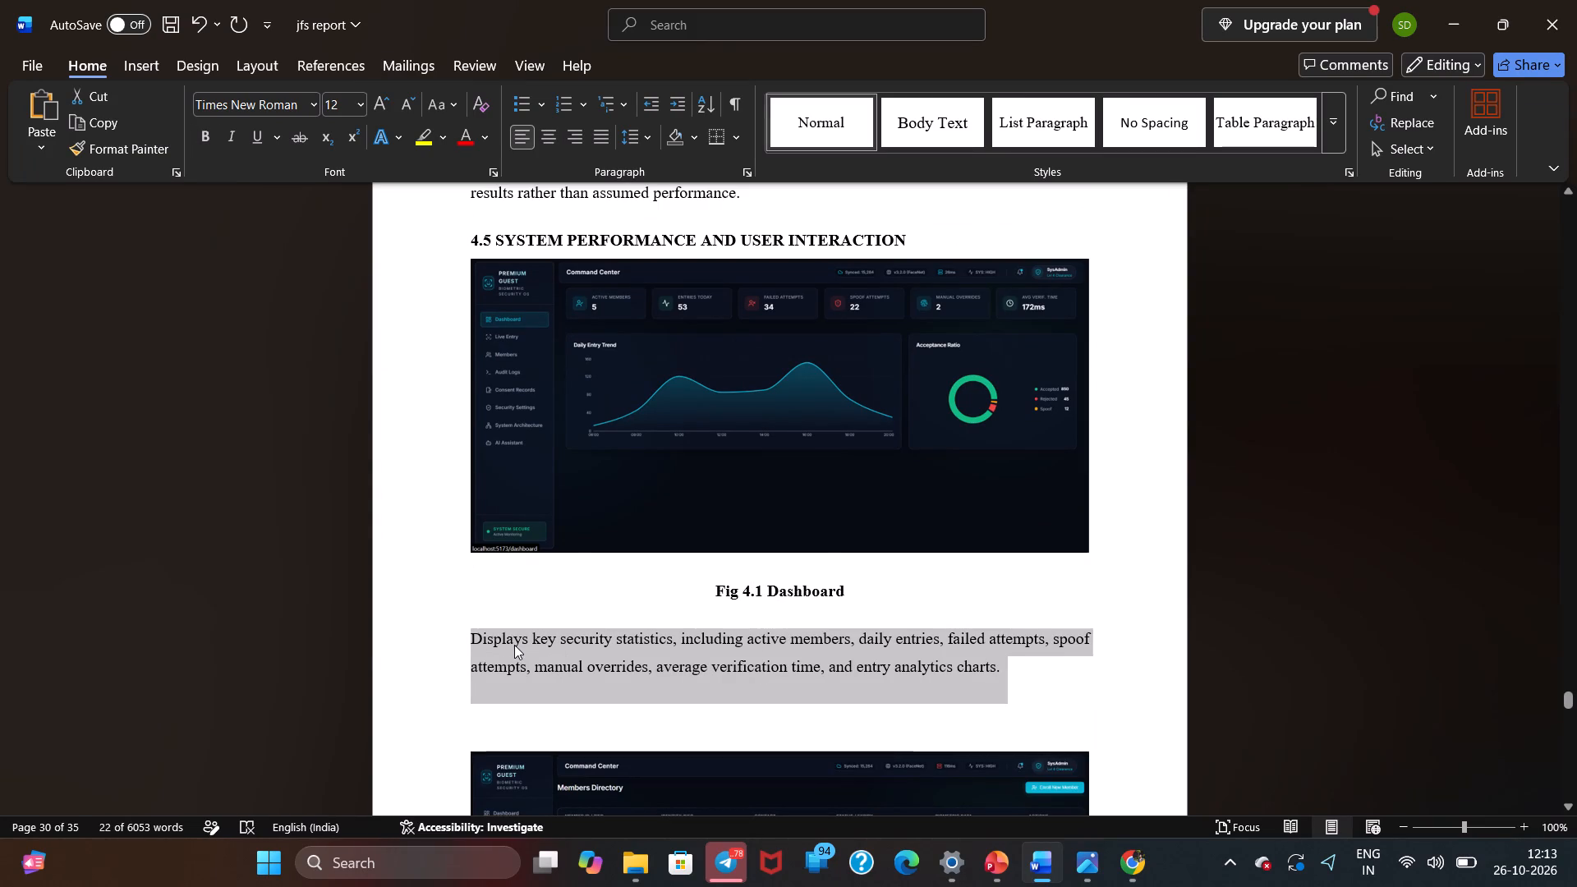
click(482, 637)
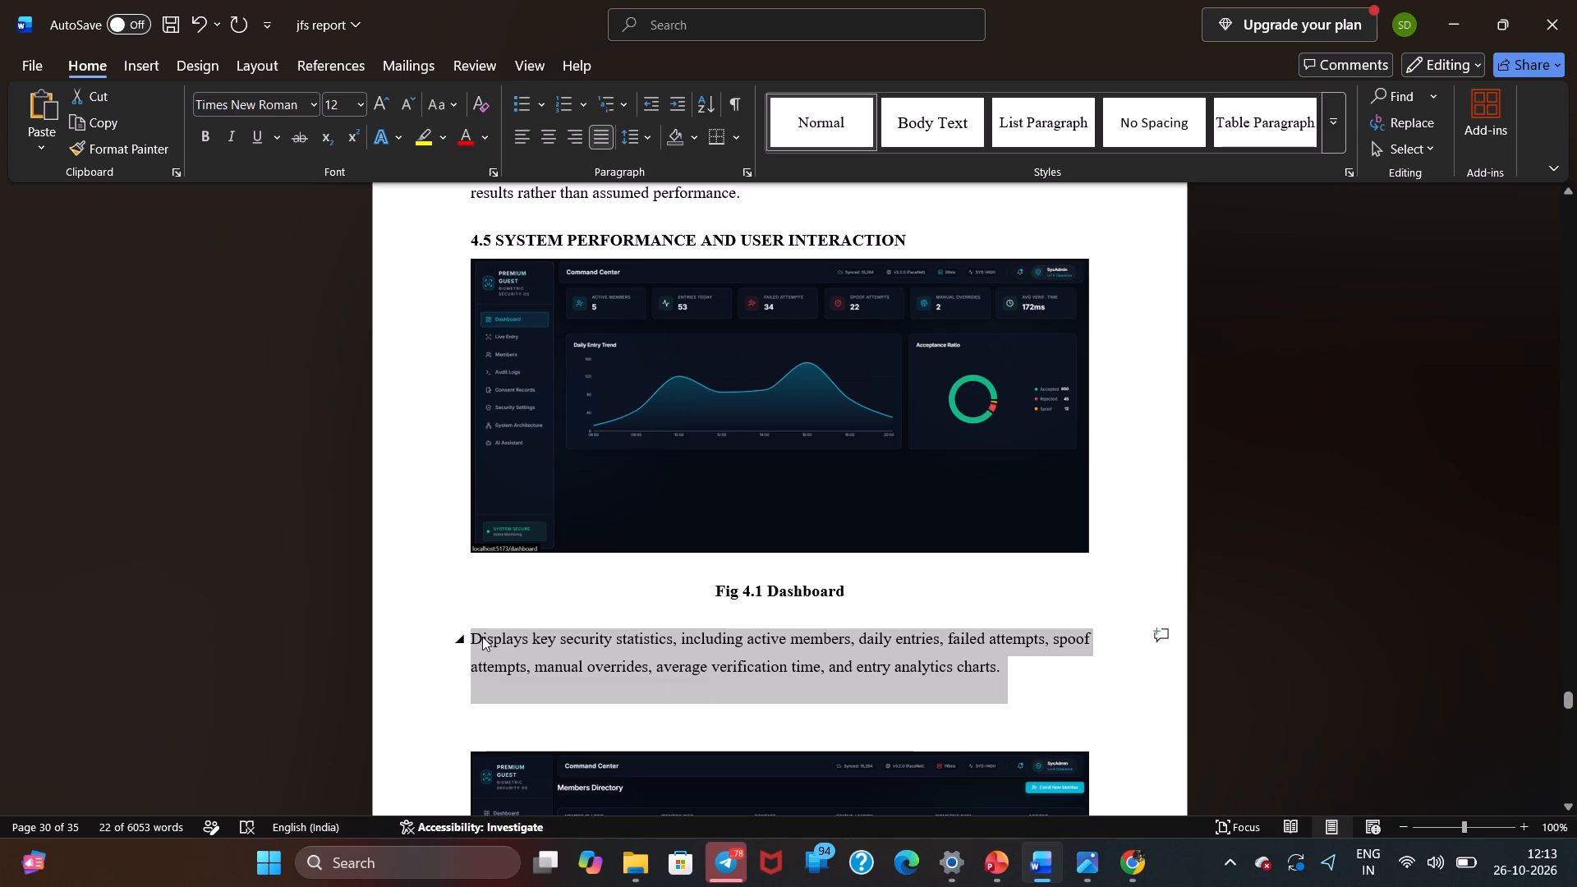
Begin the Dashboard description with "Fig 4.1 sows" and change "Displays" to lower-case "displays".
click(471, 637)
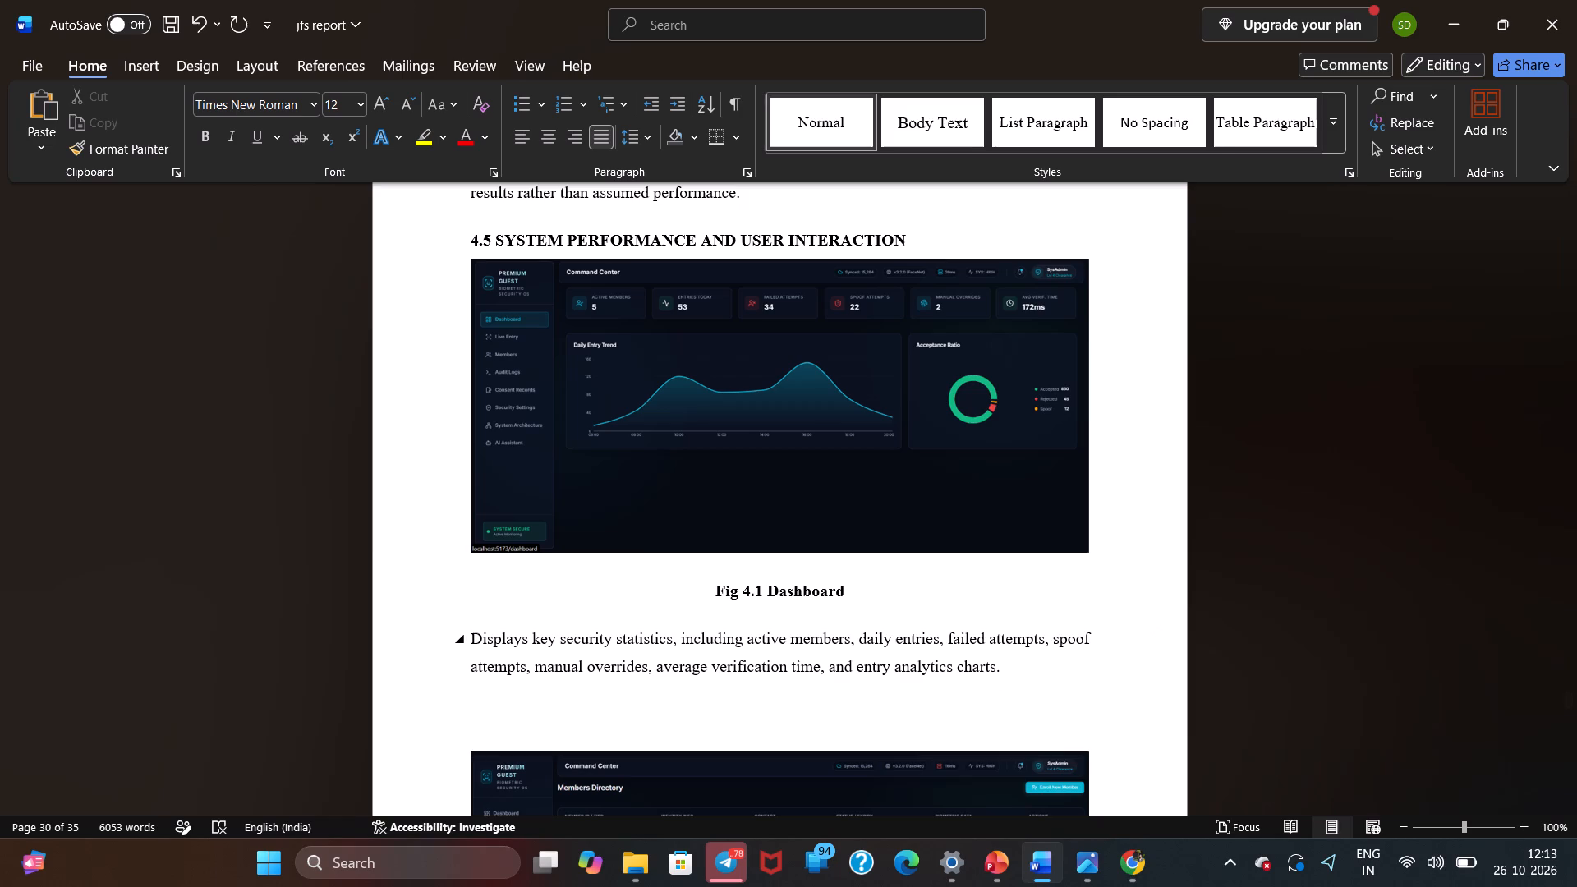
key(f)
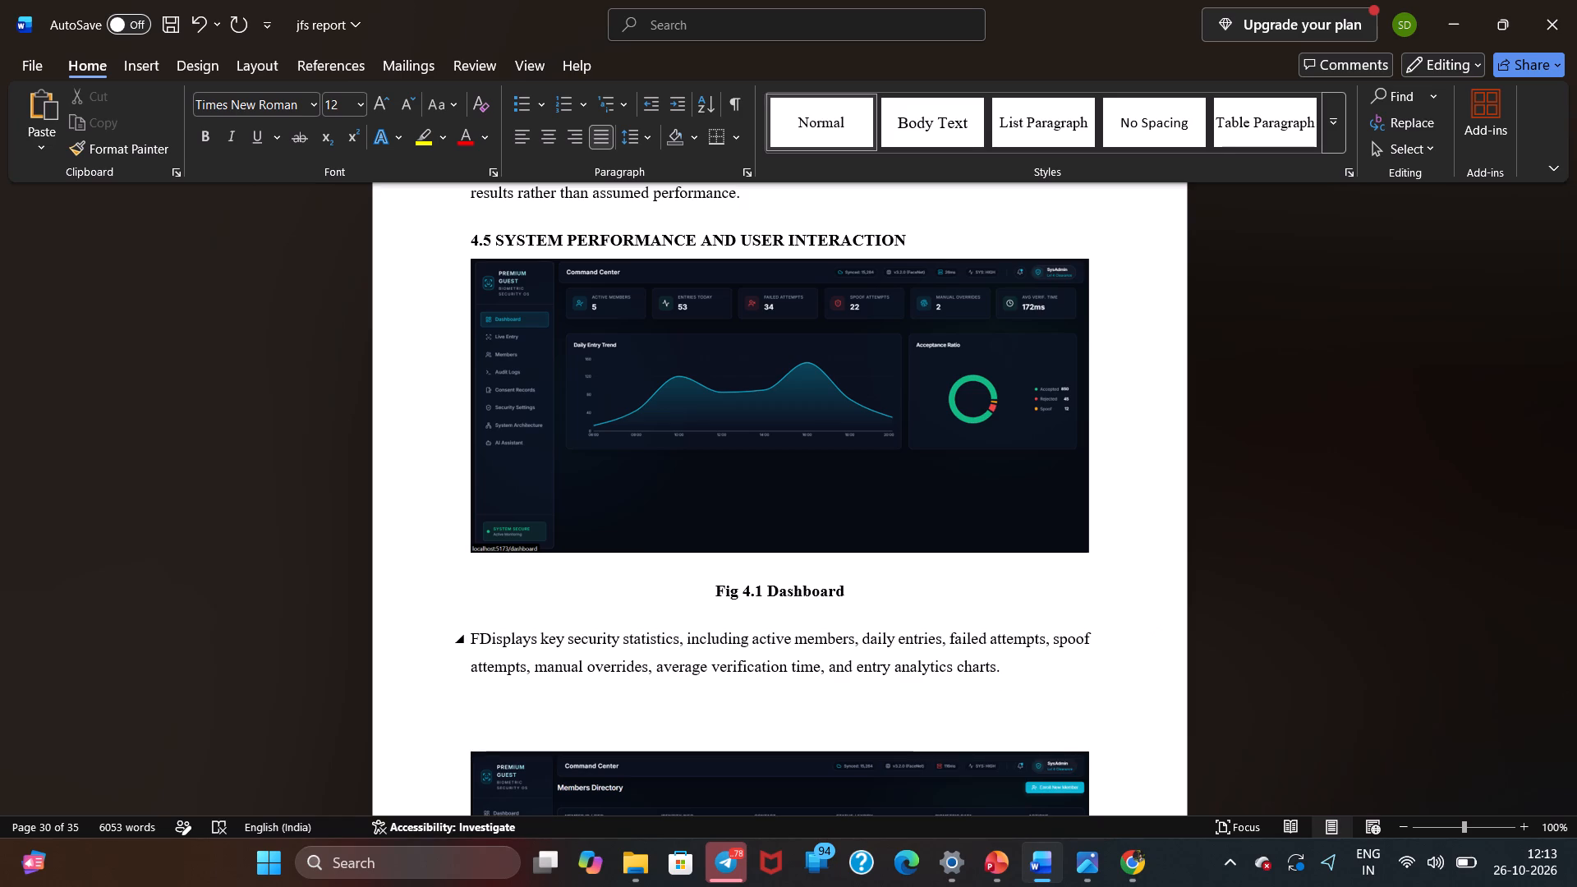
text(ig)
key(space)
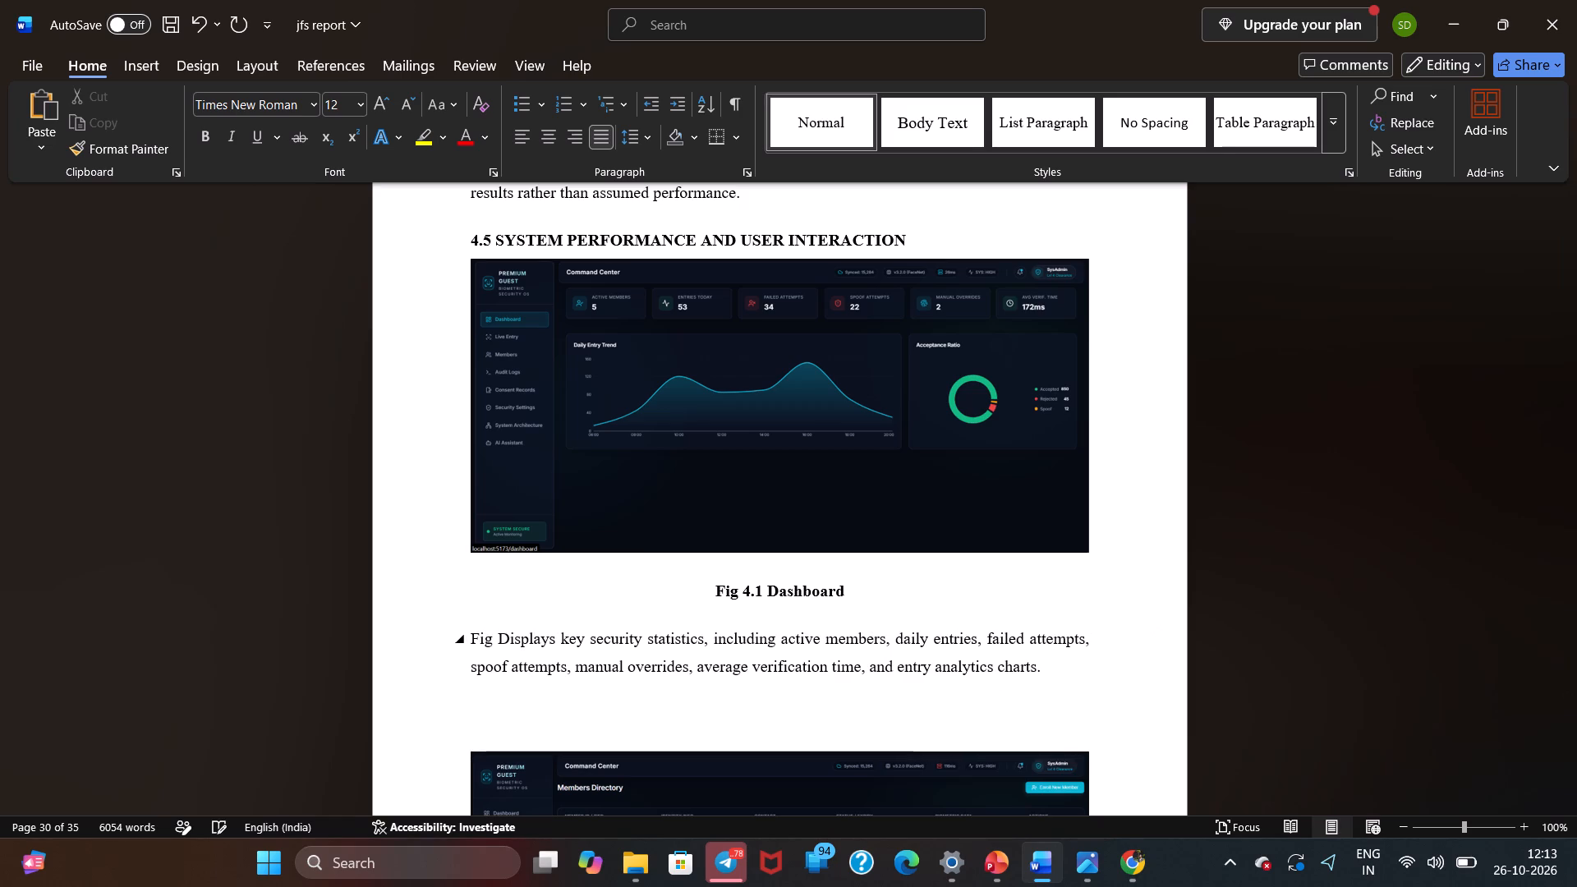
text(4.1 sh)
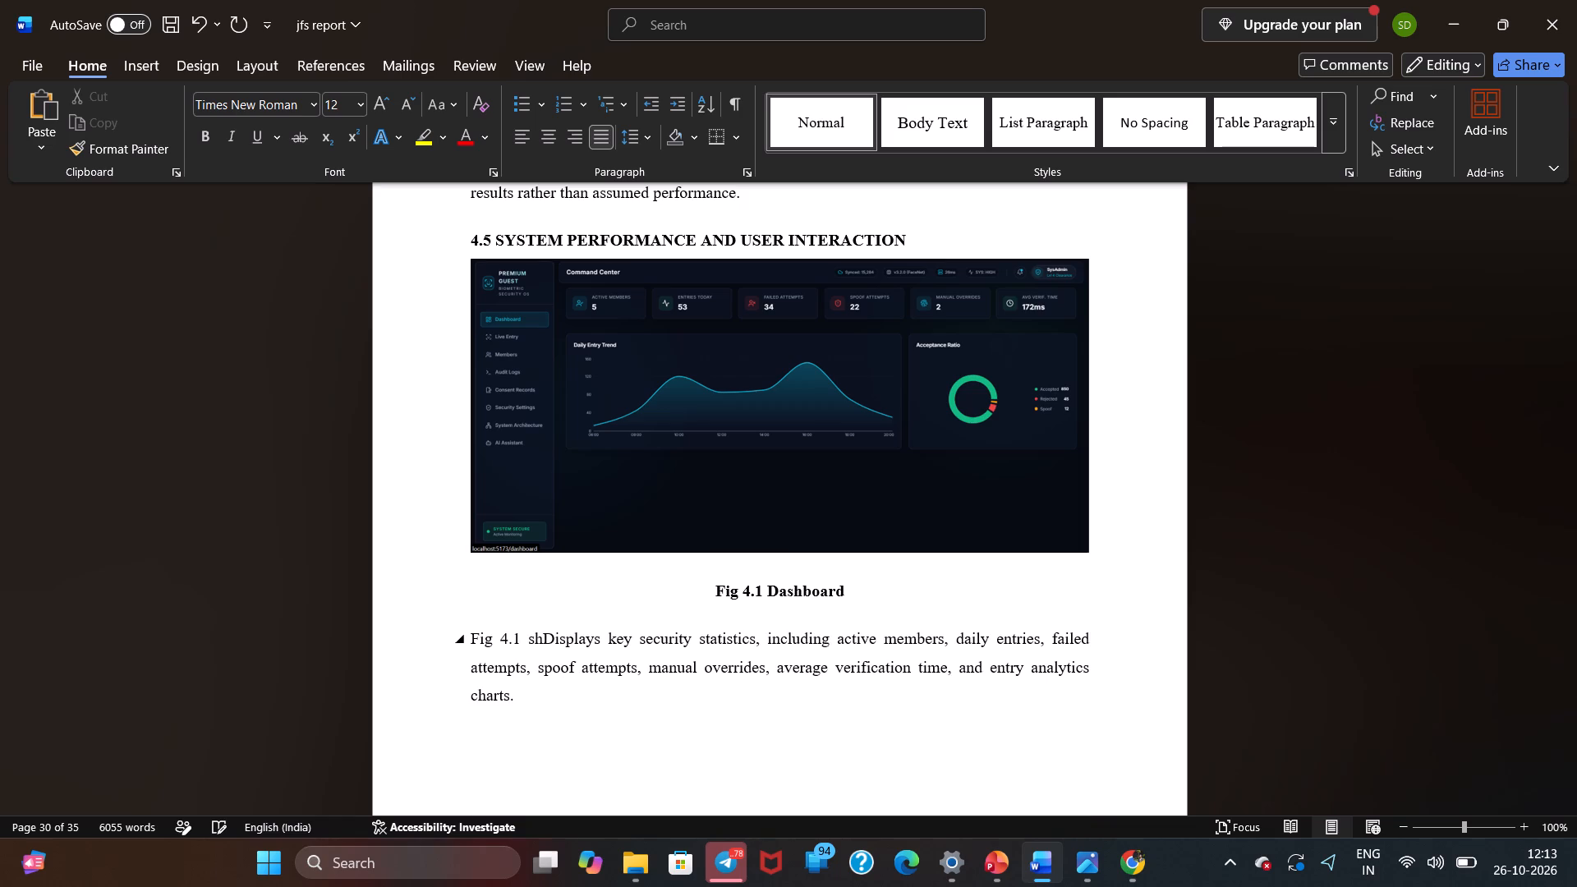
key(BackSpace)
text(ows)
key(Right)
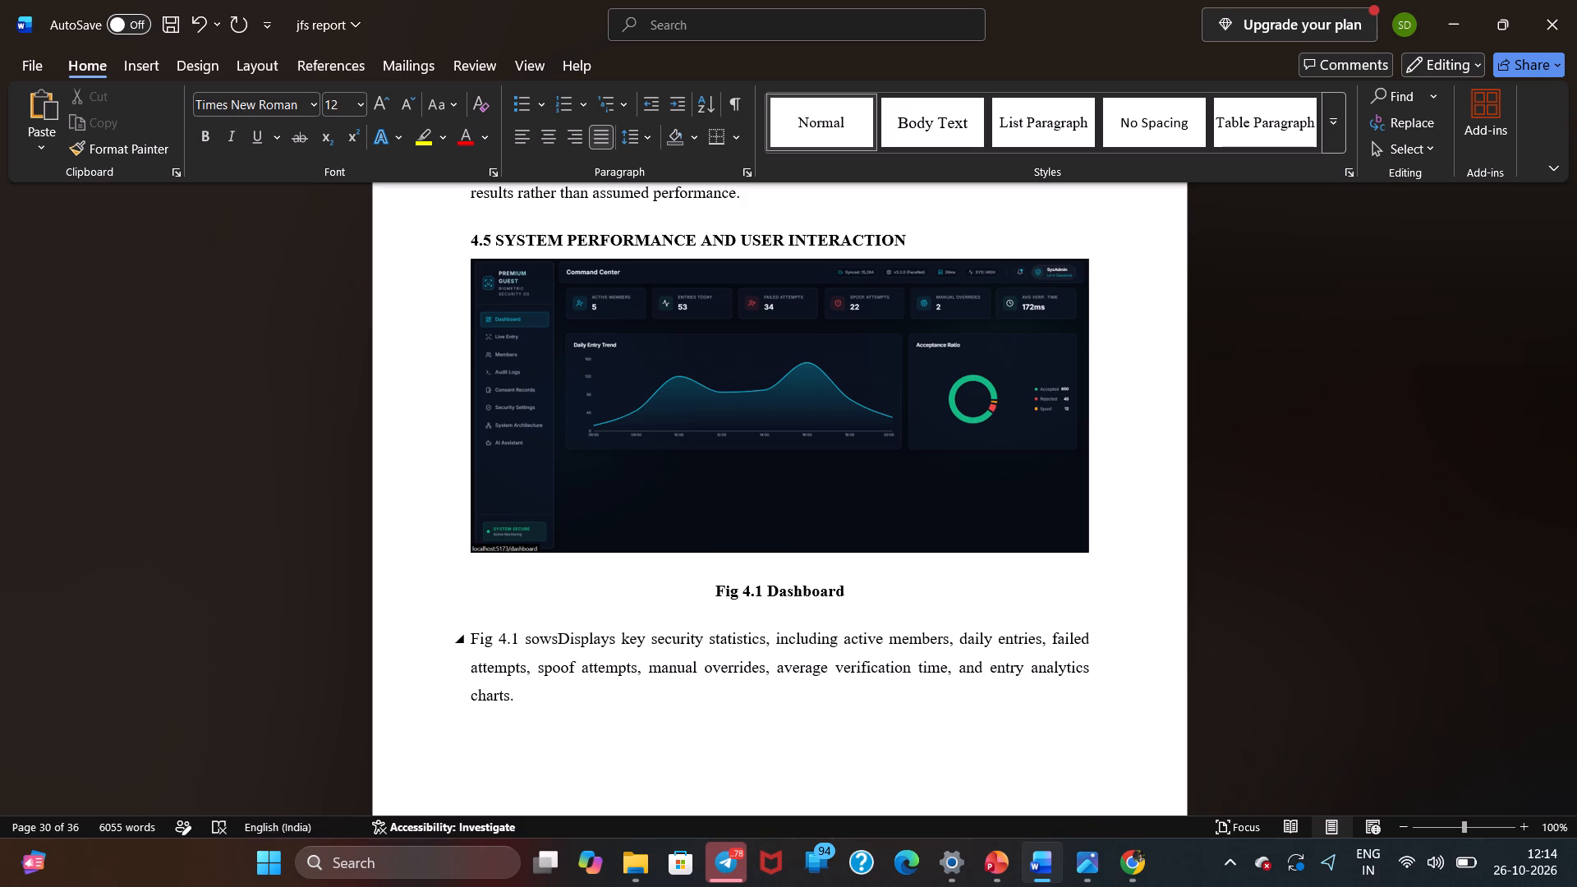
key(BackSpace)
key(space)
text(d)
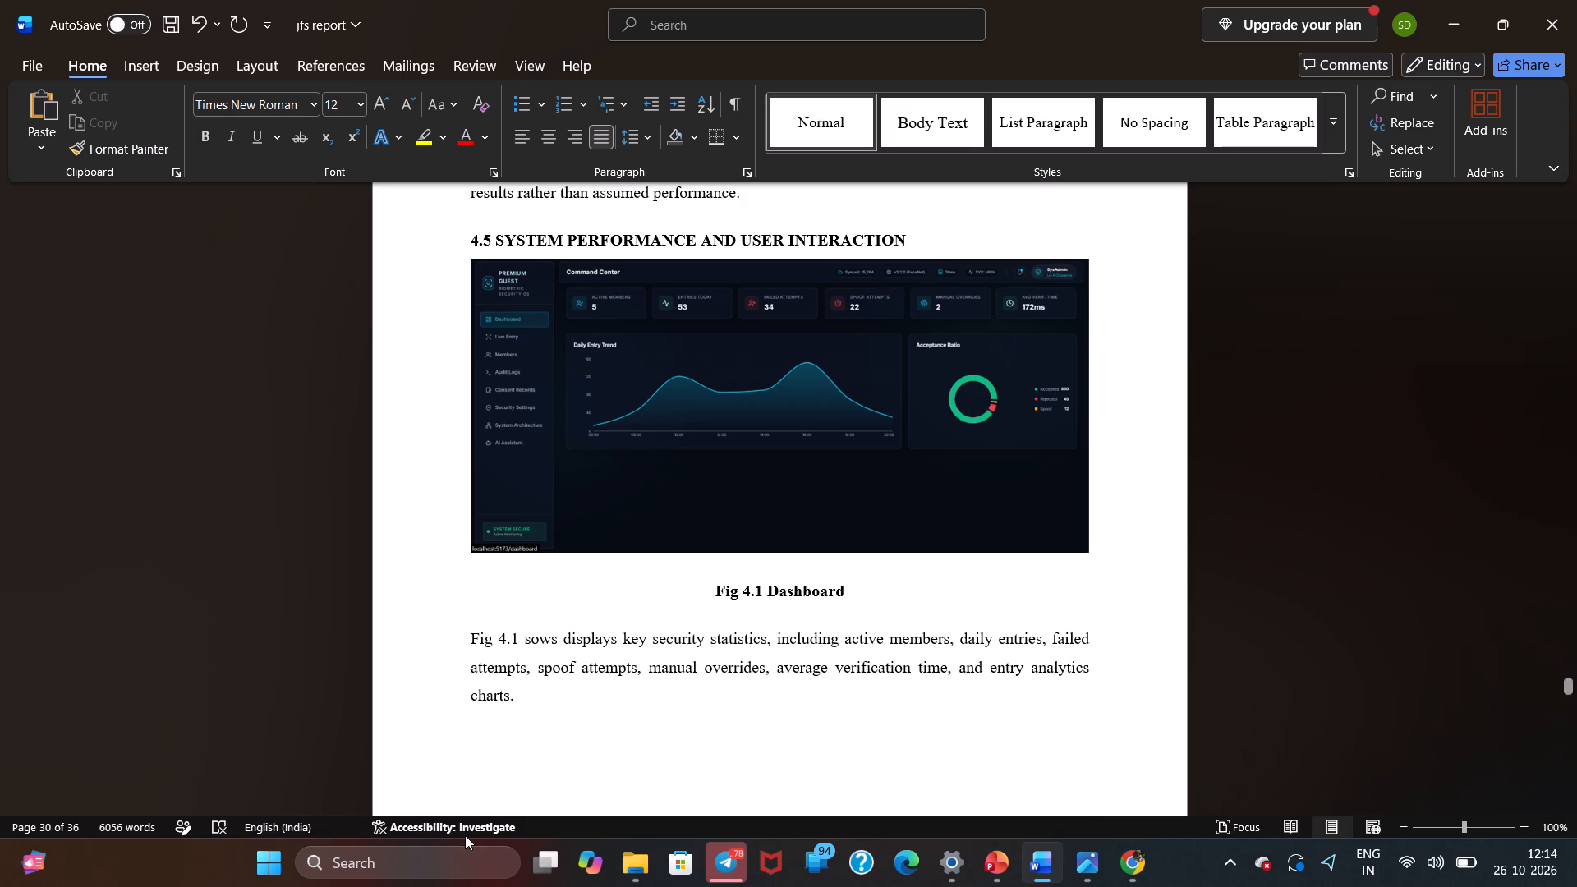
Insert a paragraph break between the 4.5 System Performance and User Interaction heading and the Dashboard screenshot.
scroll(660, 664, right, 1)
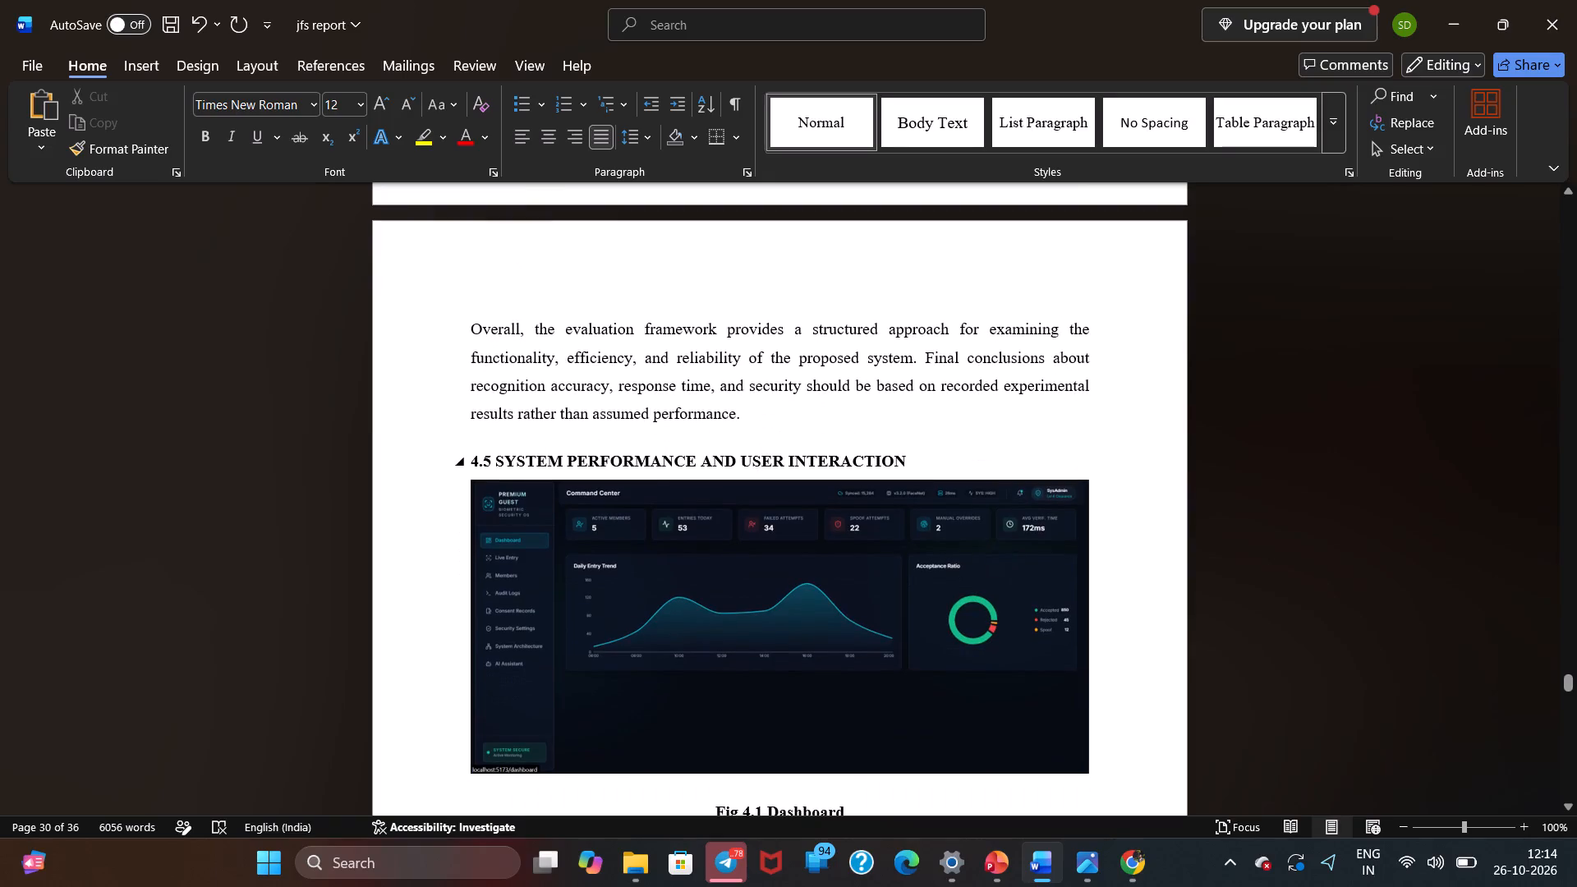
click(945, 448)
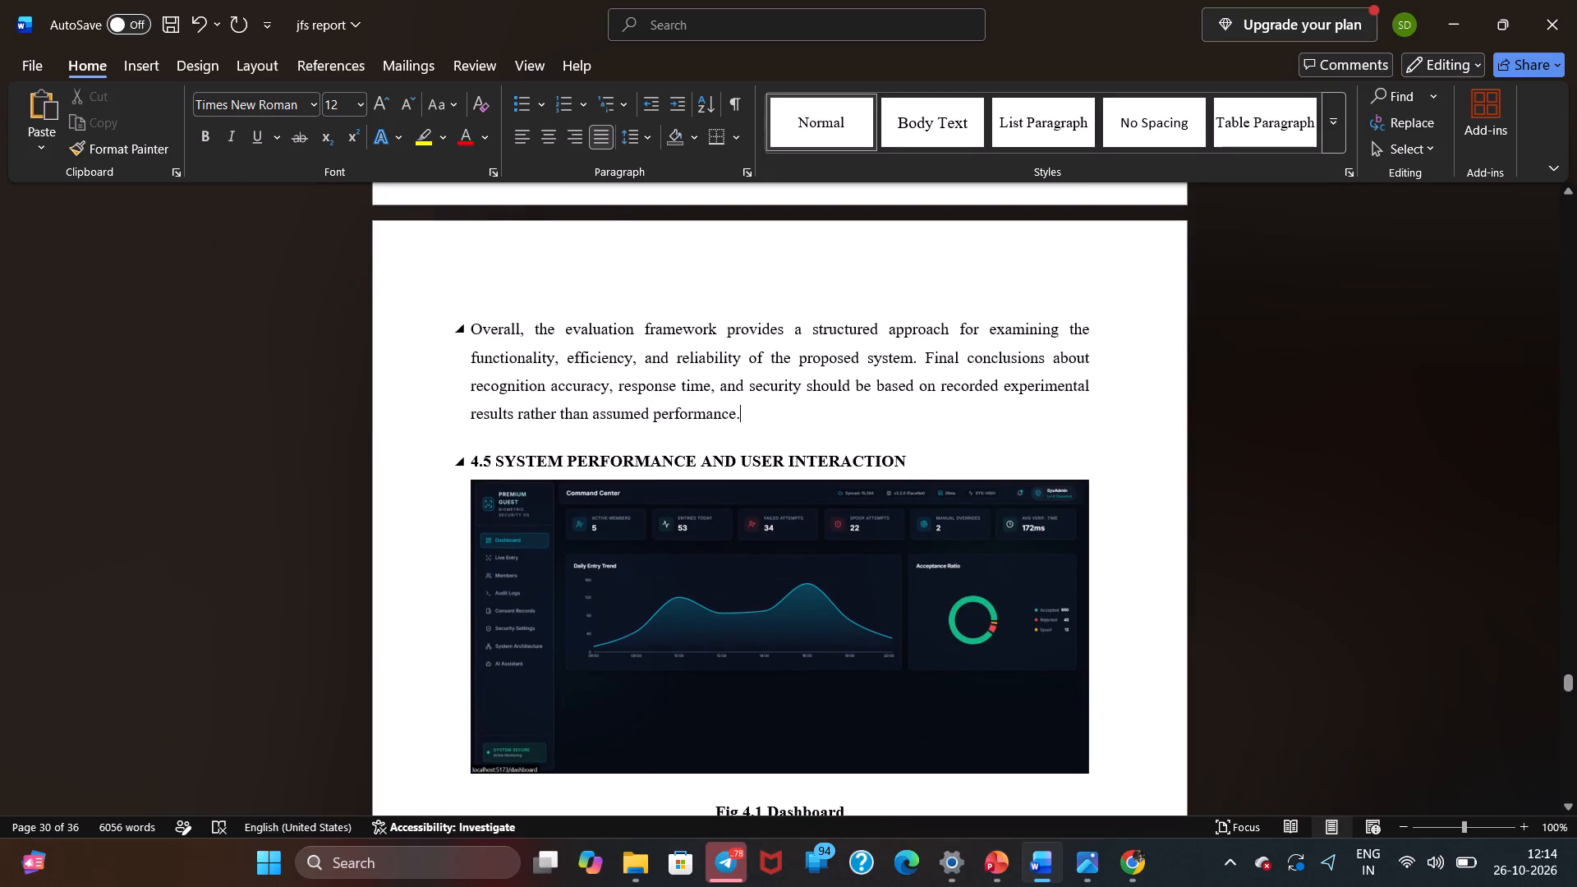
click(939, 460)
key(Return)
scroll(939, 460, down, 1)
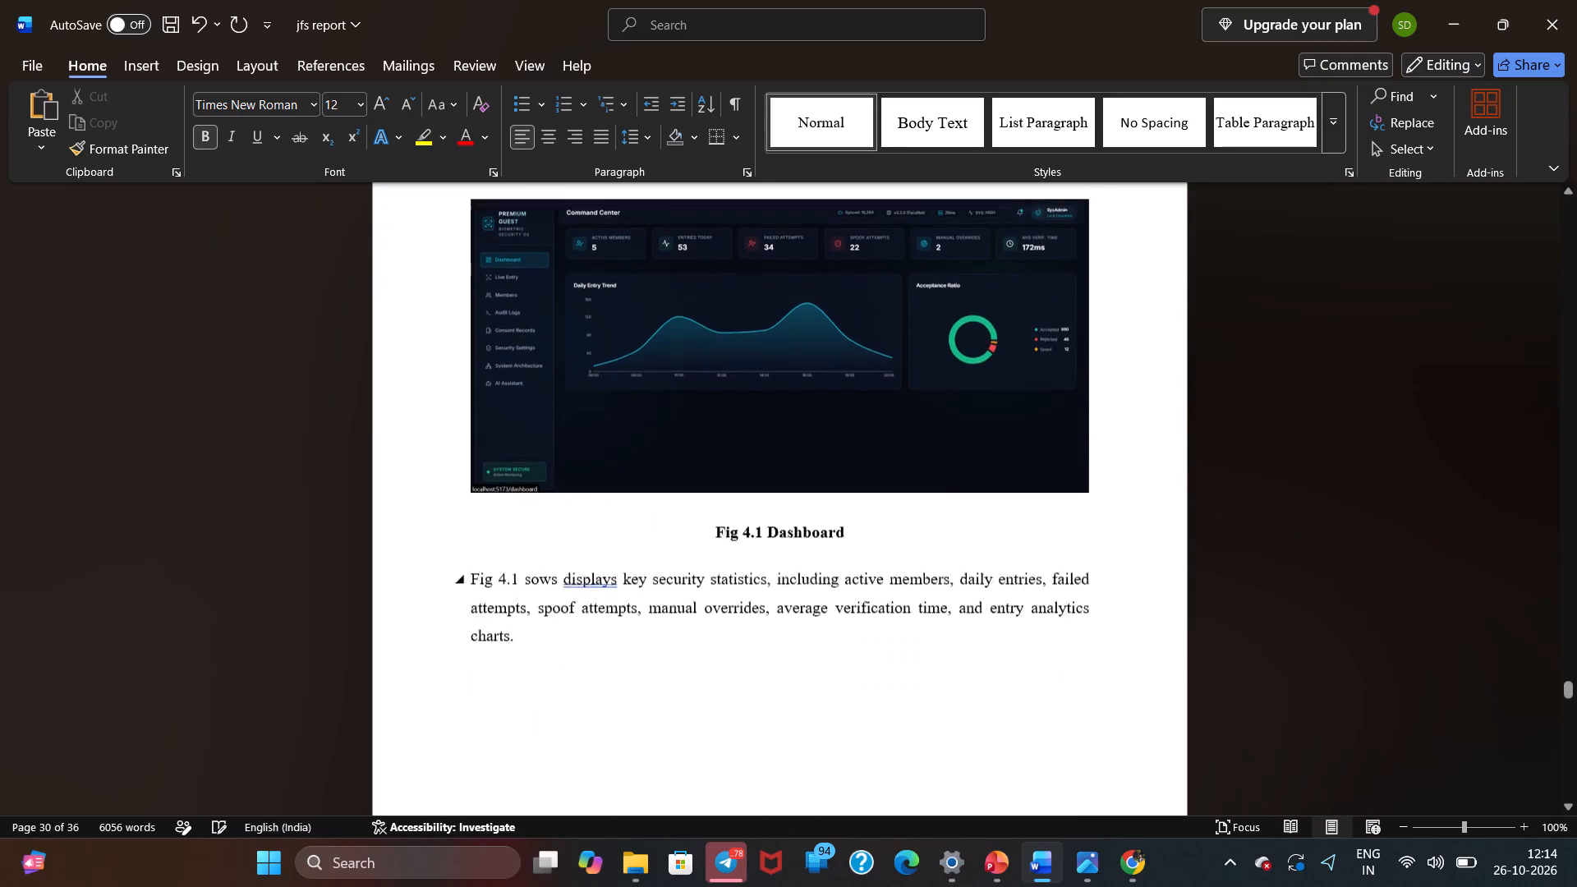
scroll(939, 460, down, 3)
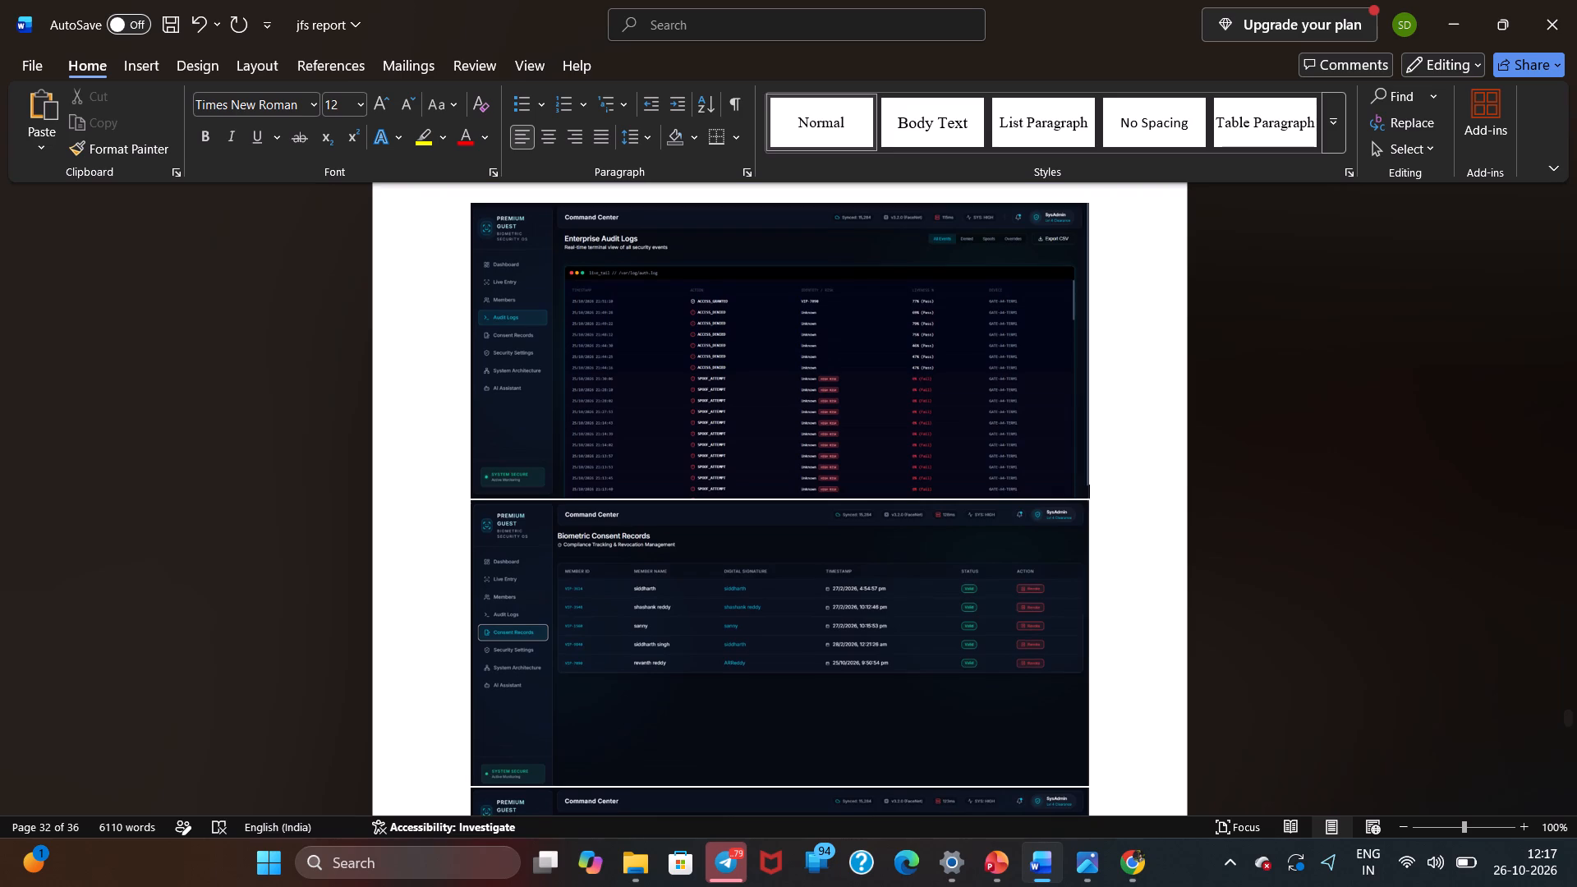
key(Return)
key(ctrl+v)
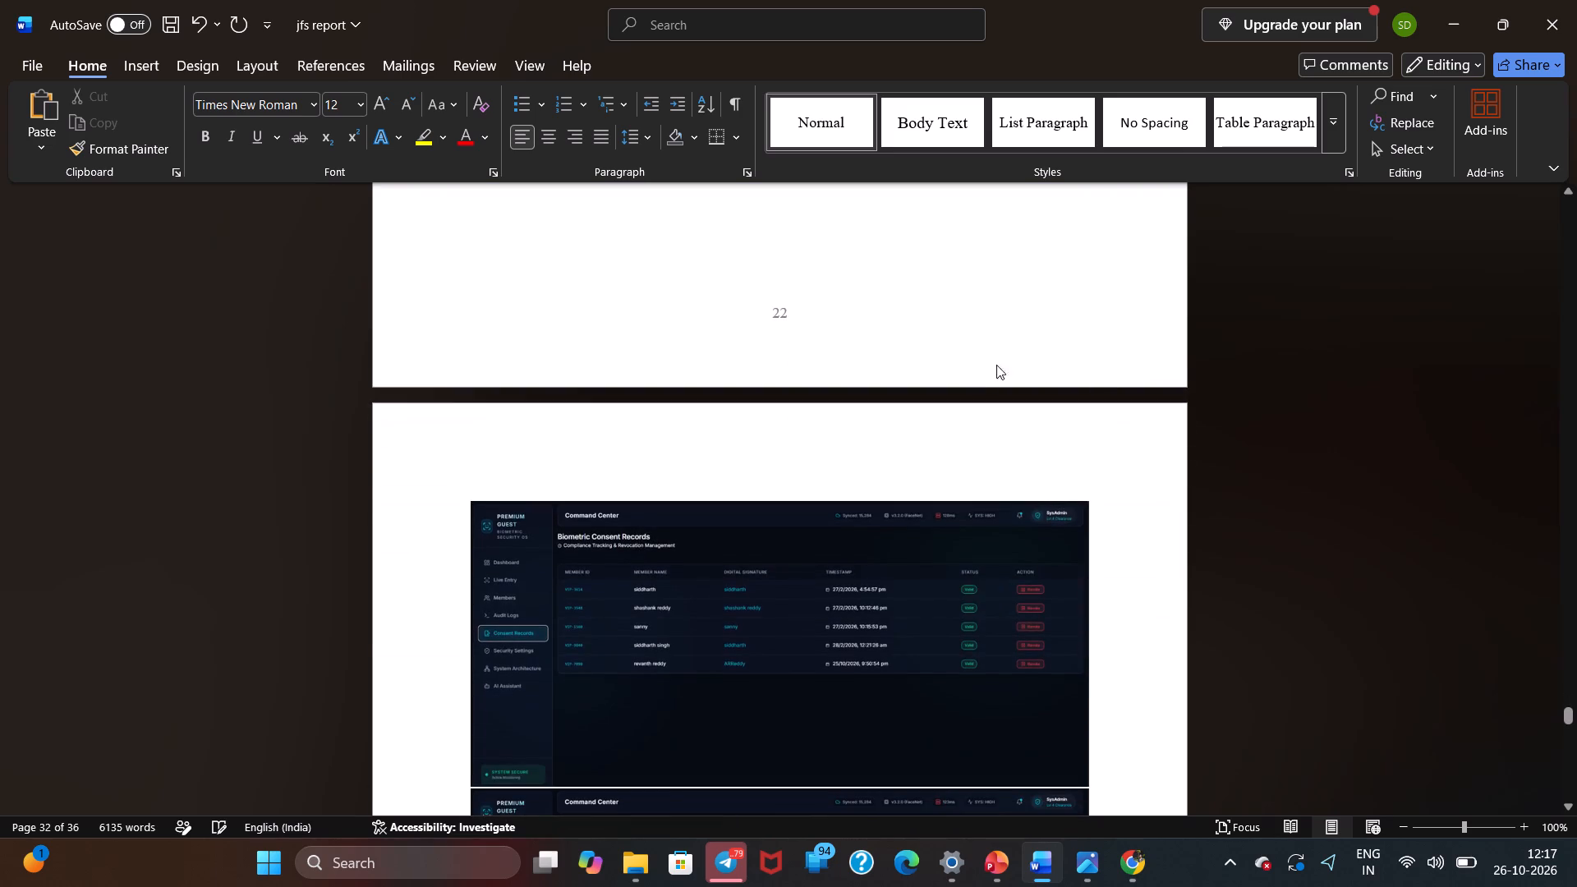
Make the Enterprise Audit Logs caption bold, prefix it with "Fig 4.4" and centre it.
scroll(980, 373, up, 2)
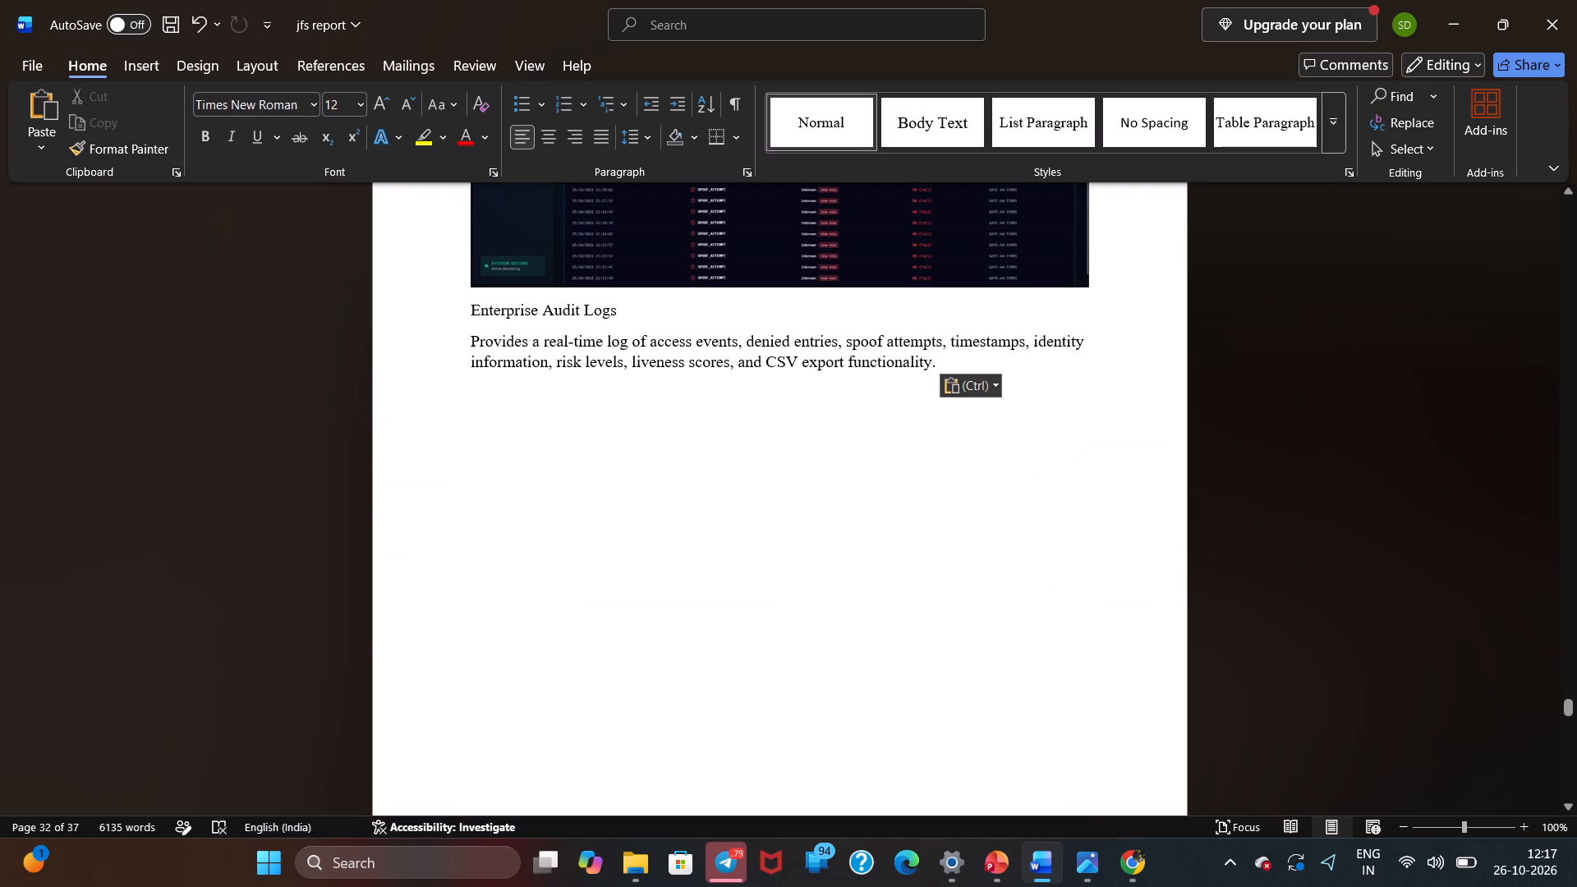
drag(626, 315, 453, 312)
key(ctrl+b)
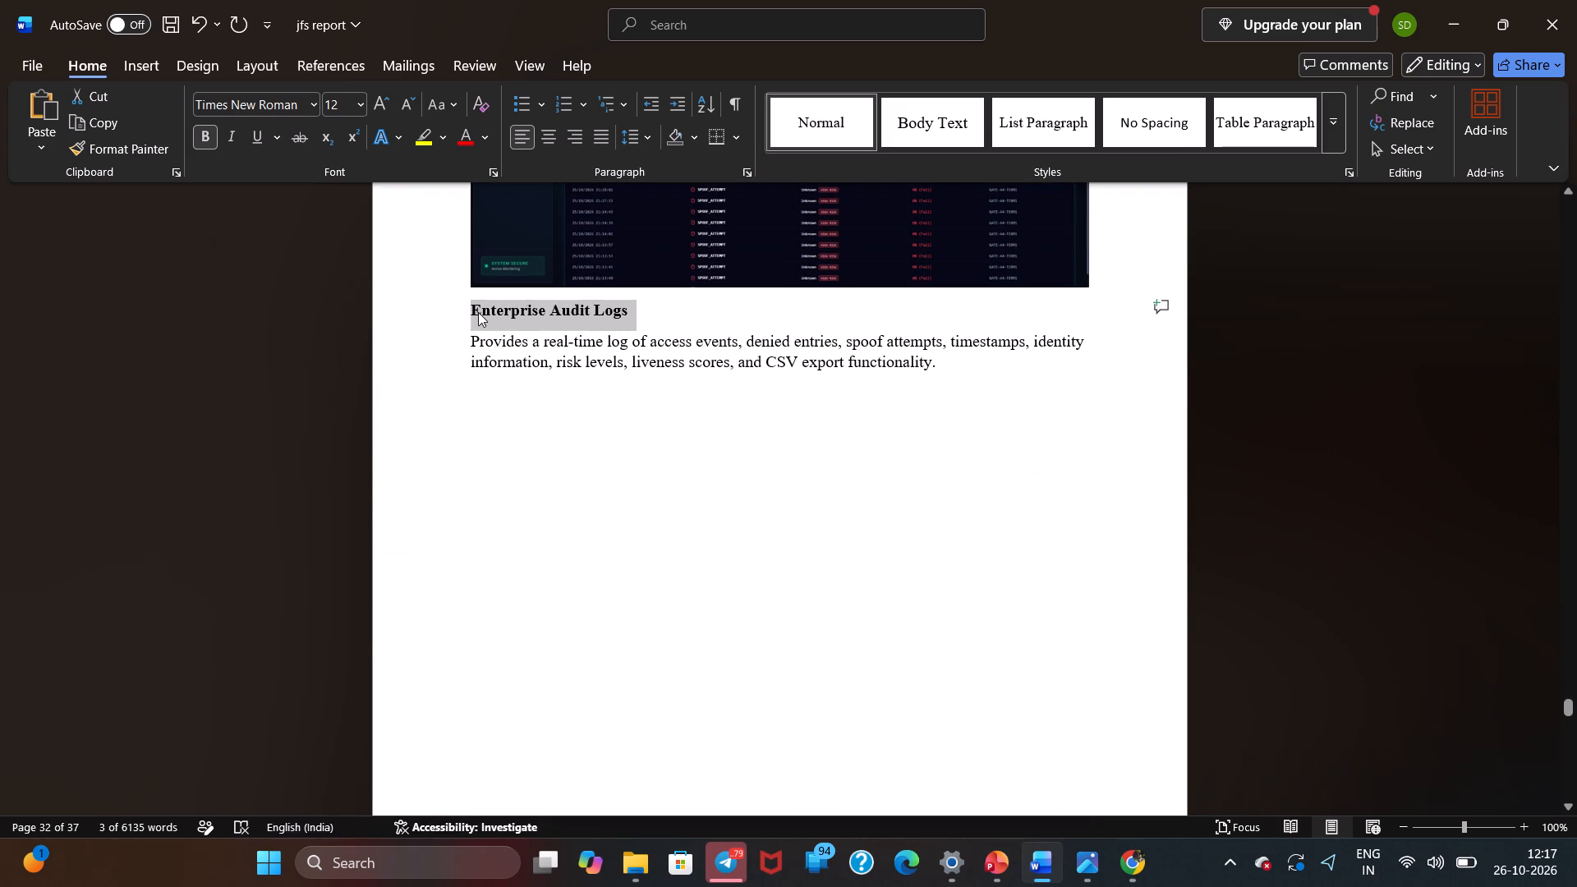
click(475, 309)
text(ig)
key(space)
text(4.4)
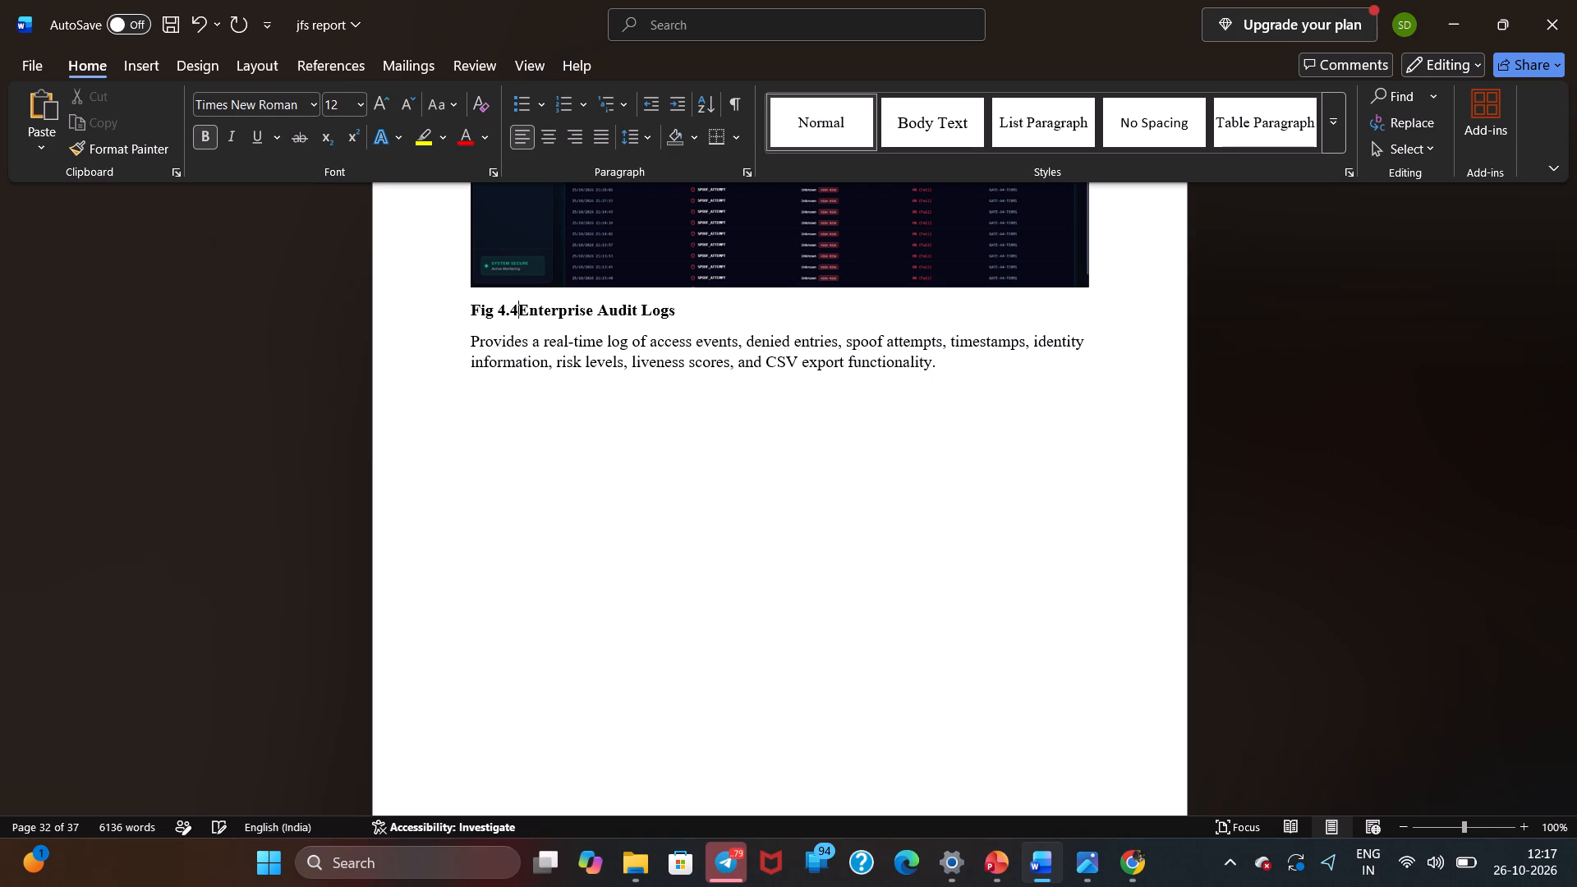
key(space)
drag(684, 313, 468, 314)
click(554, 131)
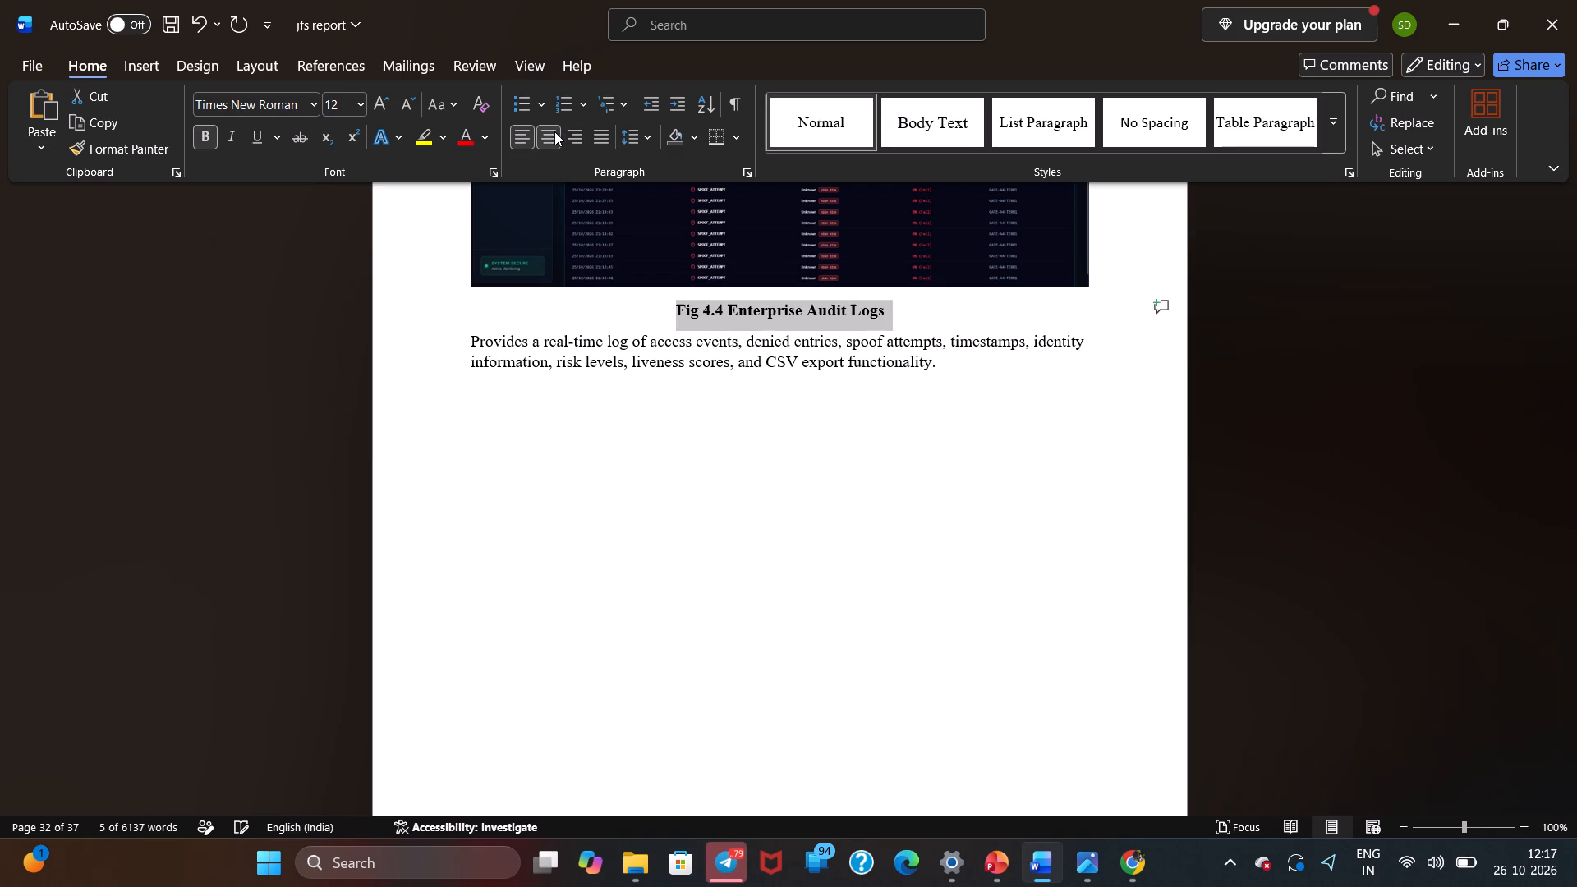
Keep the Enterprise Audit Logs description non-bold, justify it, and reword its opening to "Fig 4.4 provides".
drag(956, 372, 471, 348)
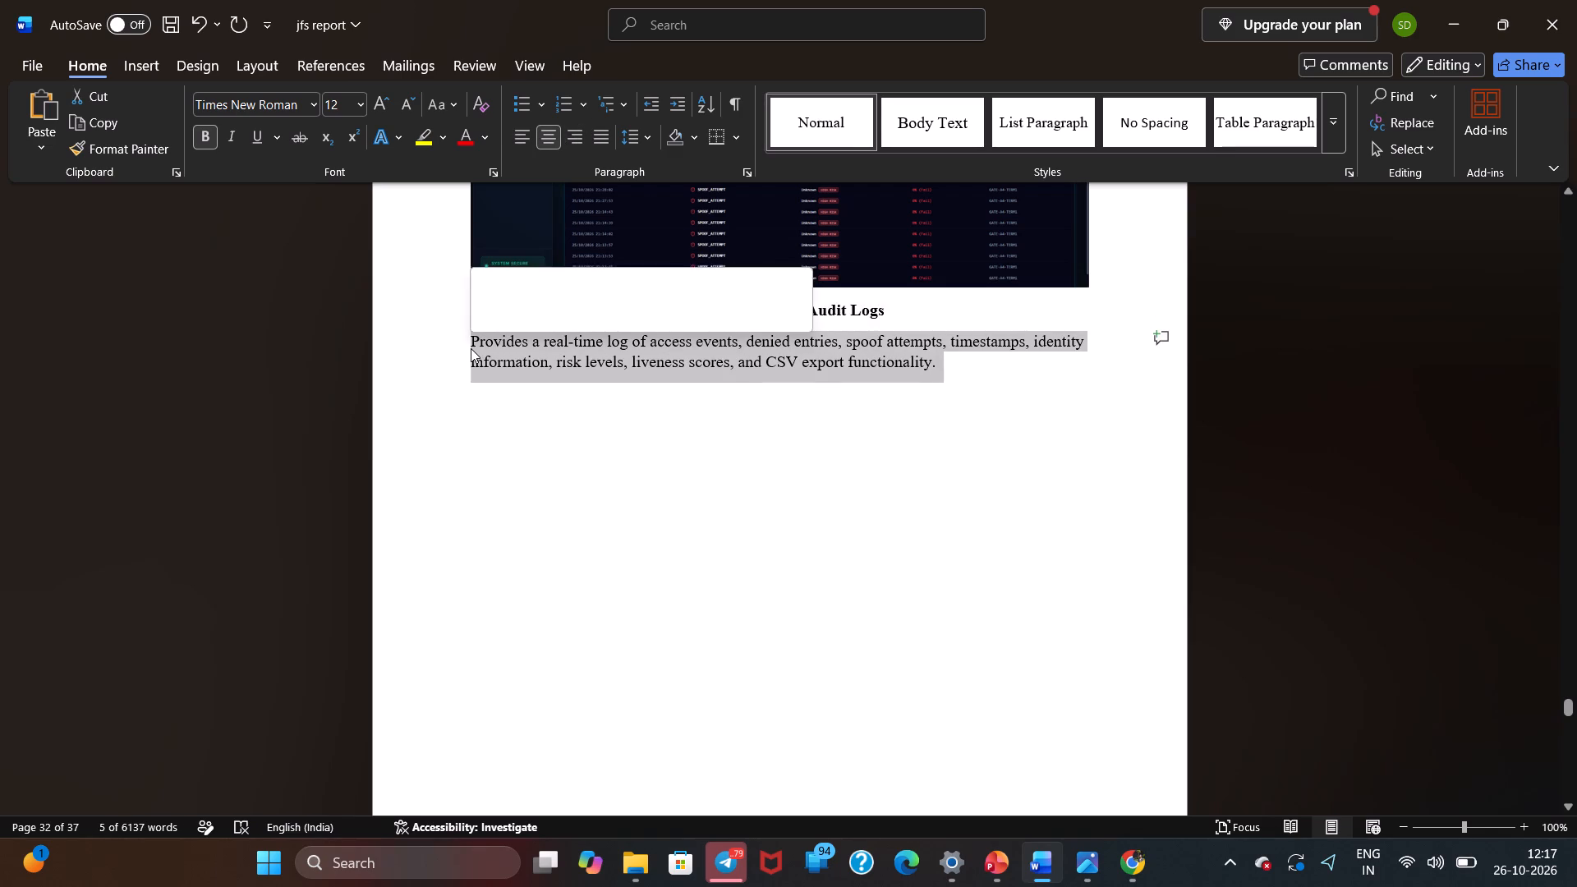
key(ctrl+b)
key(ctrl+b)
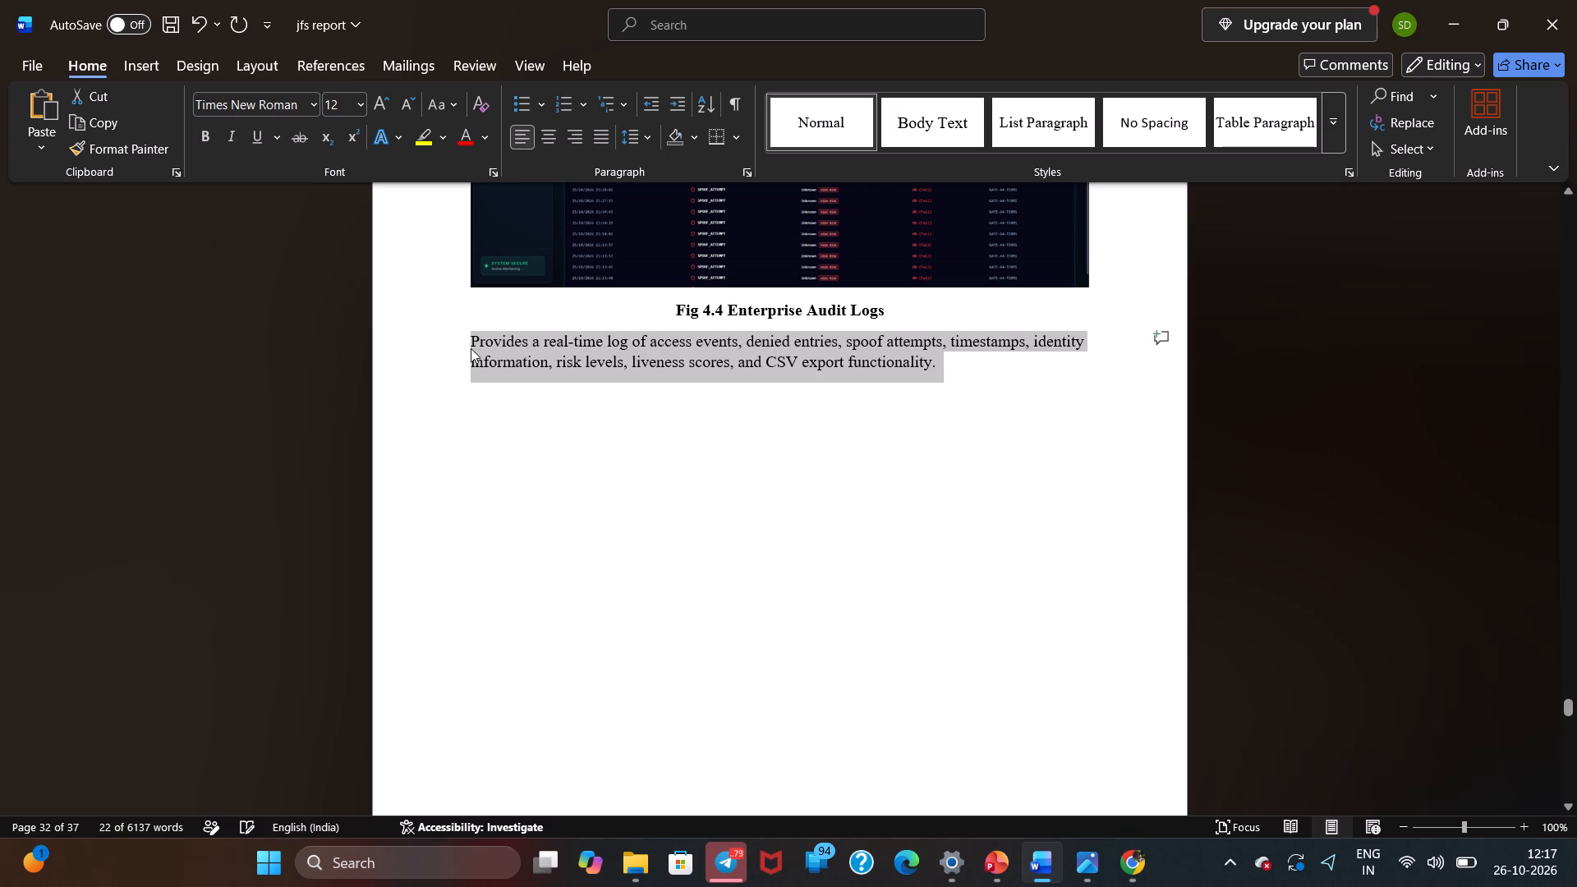
key(ctrl+j)
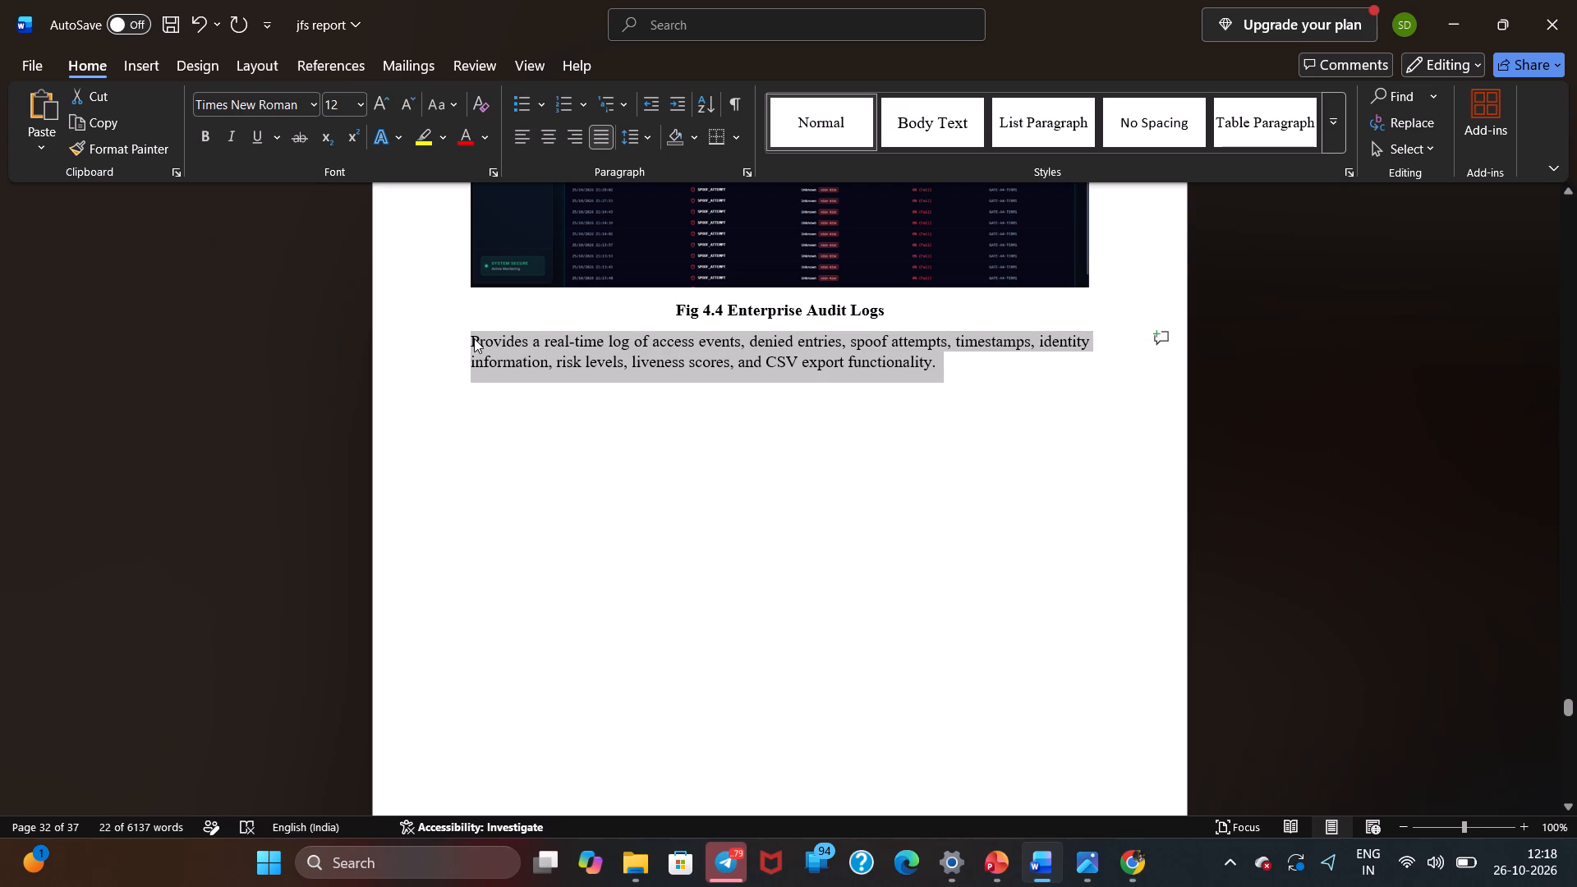
click(474, 338)
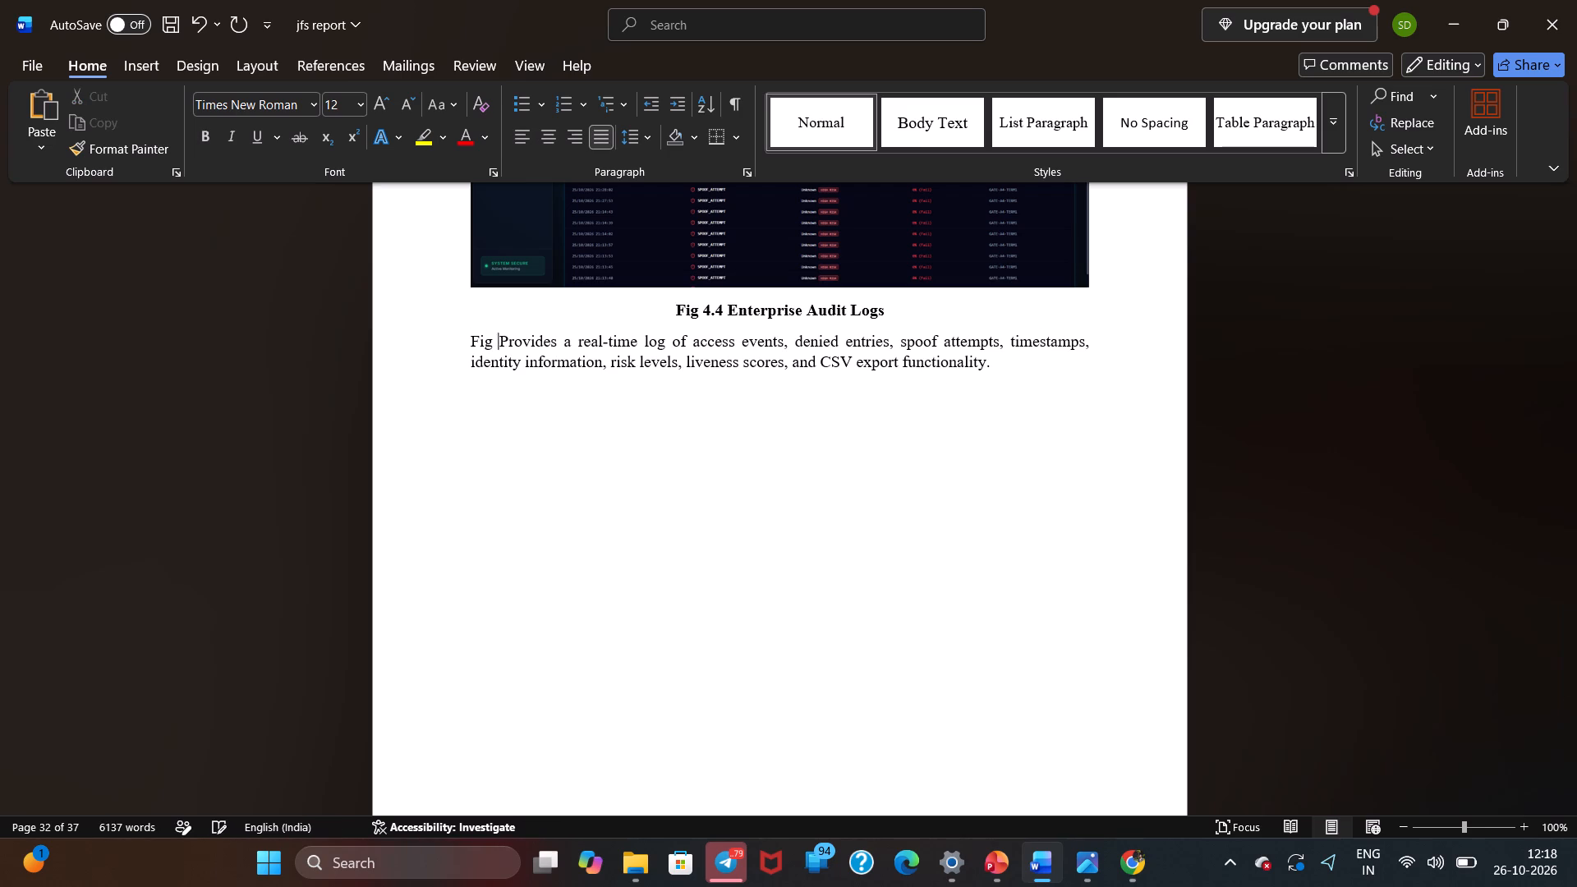
text(4.4)
key(space)
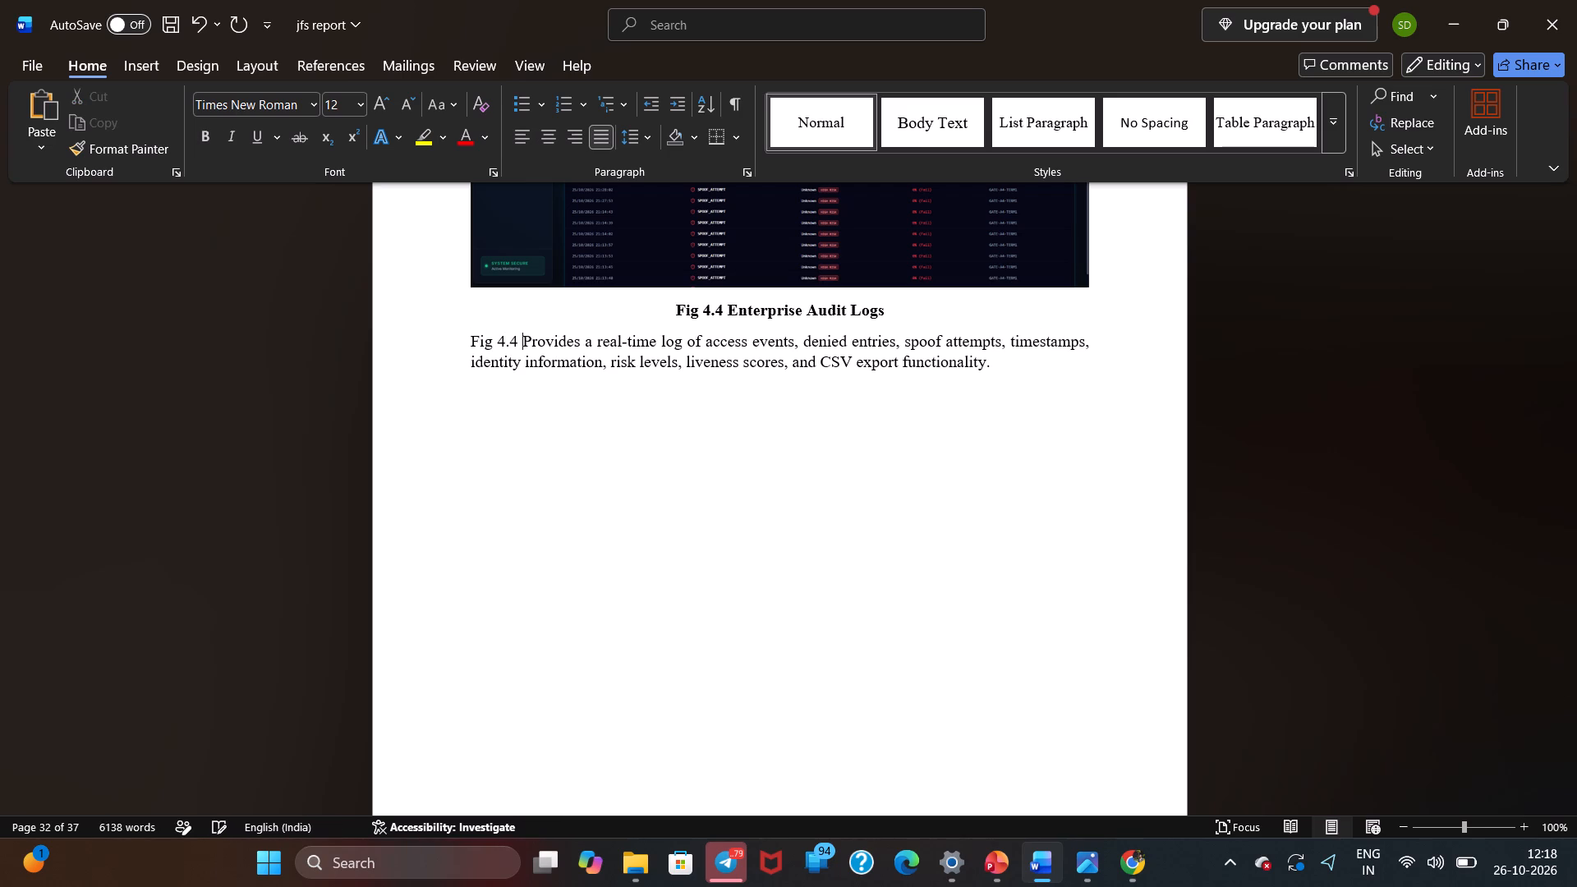
key(Right)
key(BackSpace)
key(p)
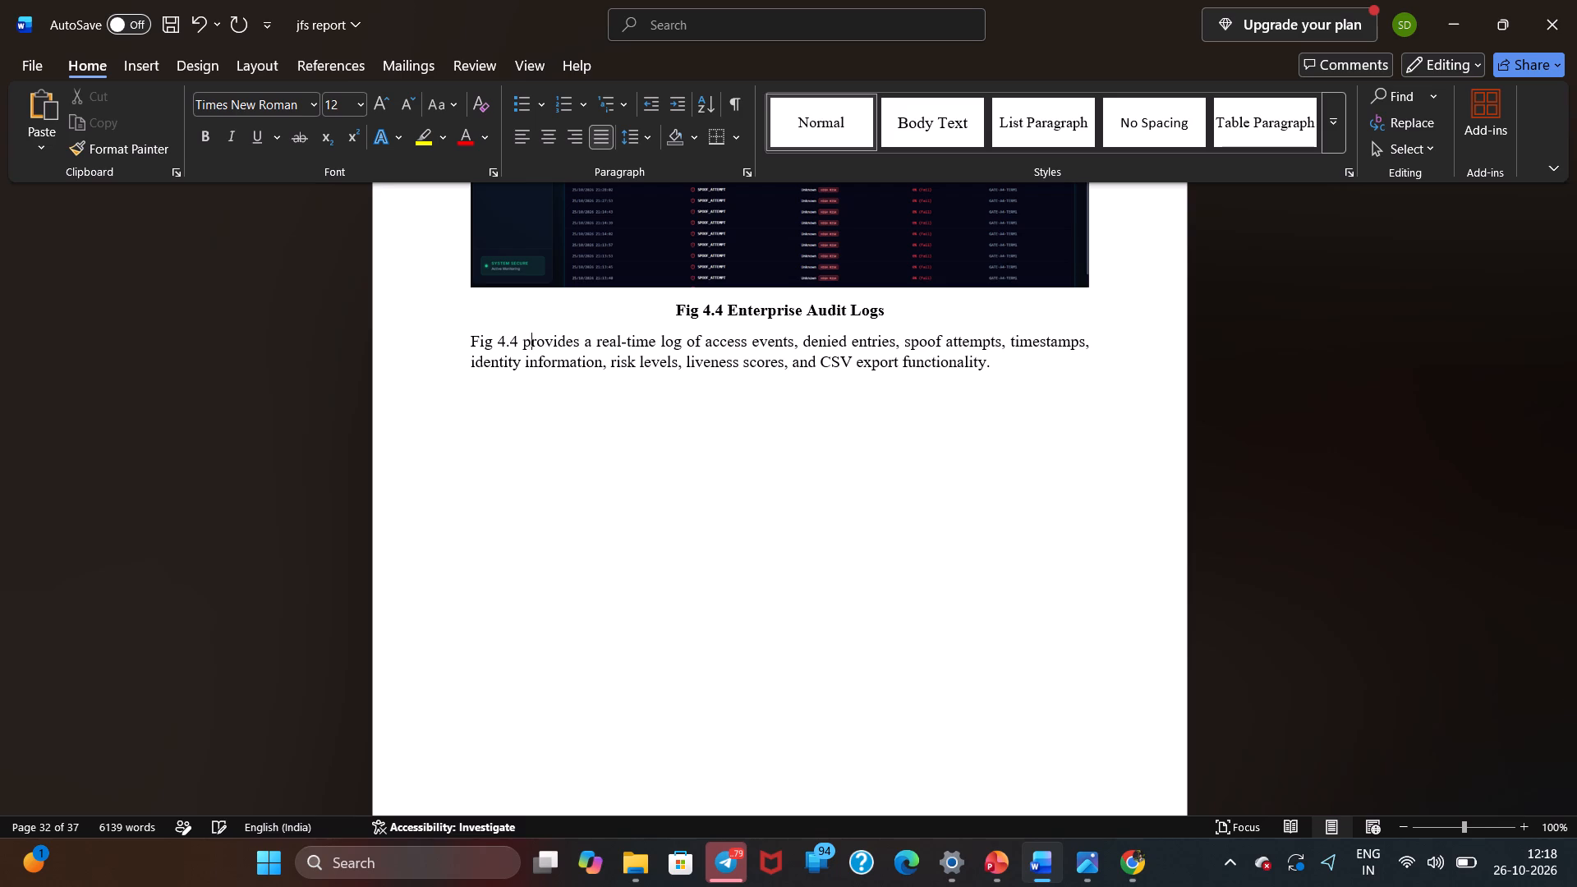
Remove the paragraph break after the Fig 4.4 description to pull the Biometric Consent Records screenshot up onto the same page.
scroll(557, 554, down, 1)
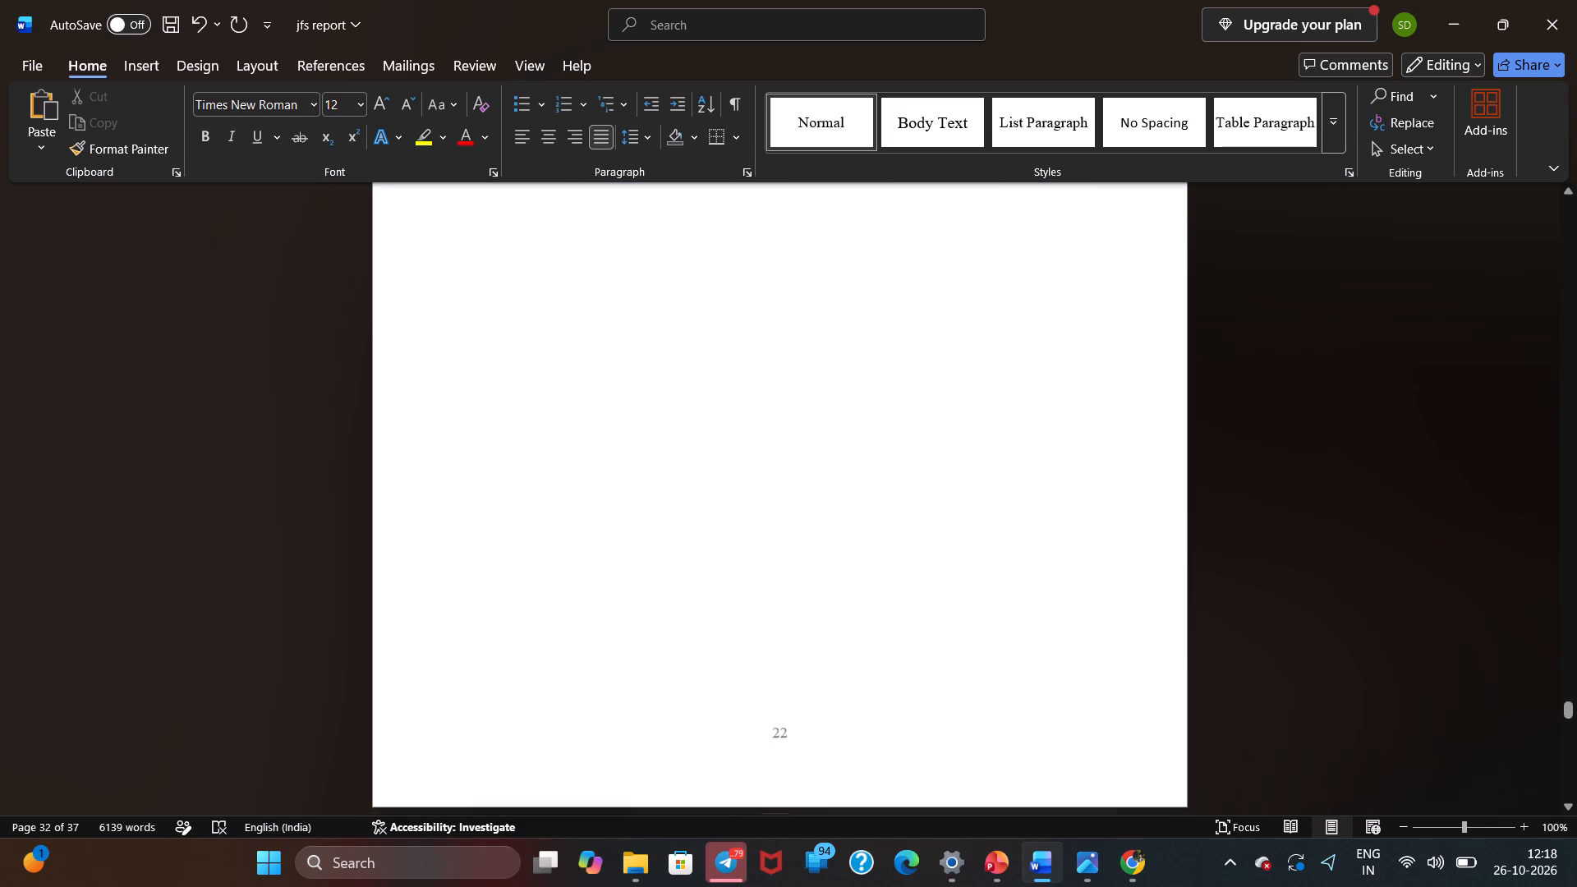
scroll(557, 554, down, 2)
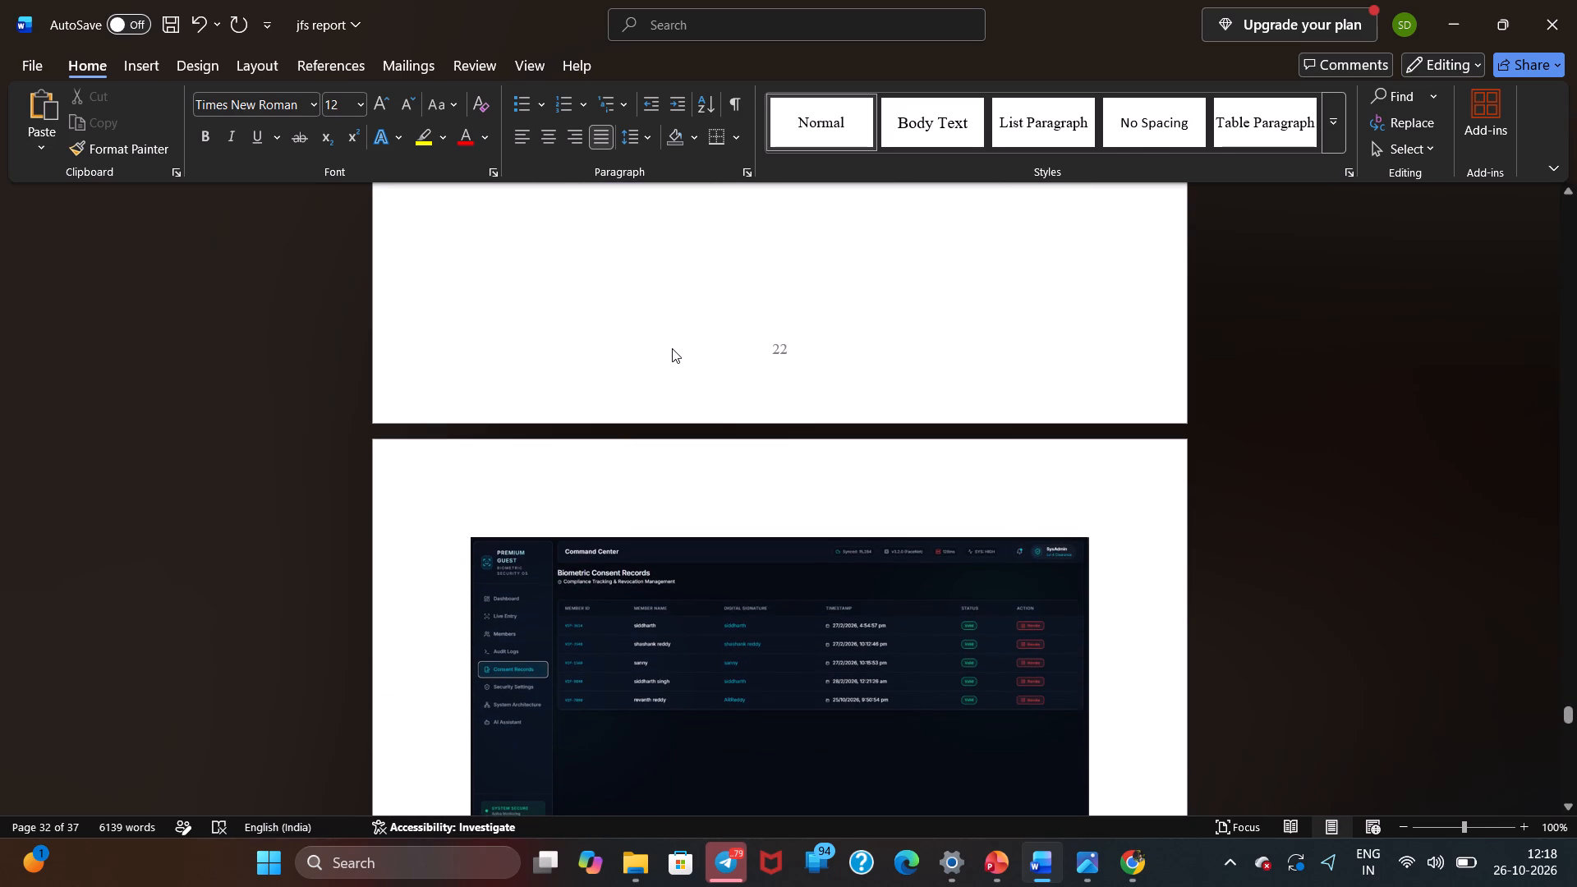
click(679, 315)
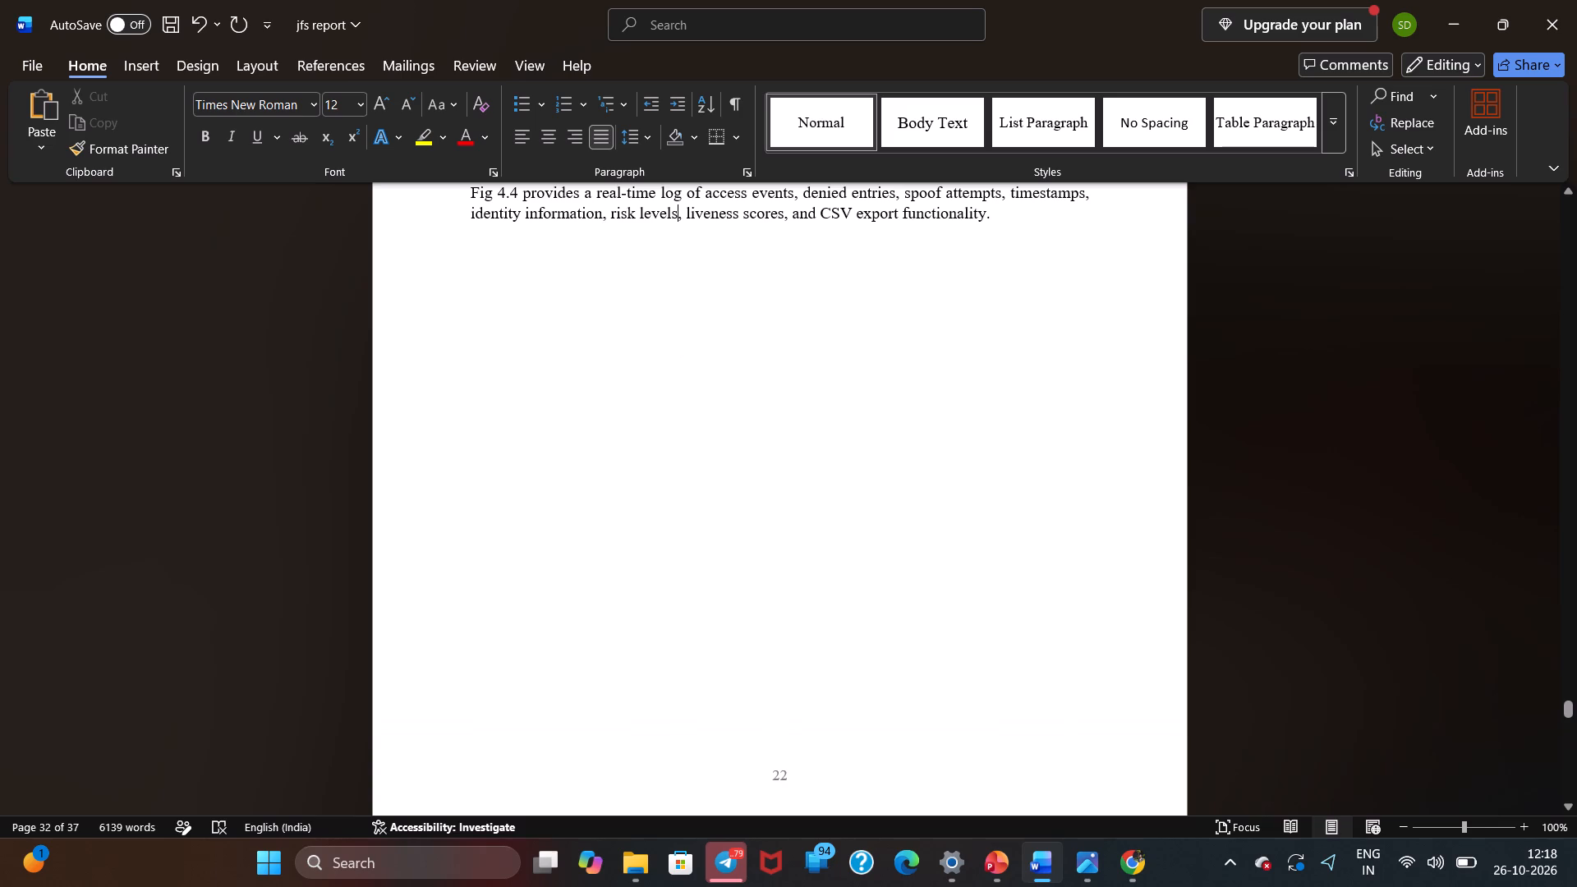
key(Right)
key(Right)
key(Right)
key(Right)
key(Right)
key(Right)
key(Right)
key(Right)
key(Right)
key(Right)
key(Right)
key(Right)
key(Right)
key(Right)
key(Right)
key(Right)
key(Right)
key(Right)
key(Right)
key(Right)
key(Right)
key(Right)
key(Right)
key(Right)
key(Right)
key(Right)
key(Right)
key(Right)
key(Right)
key(Right)
key(Right)
key(Right)
key(Right)
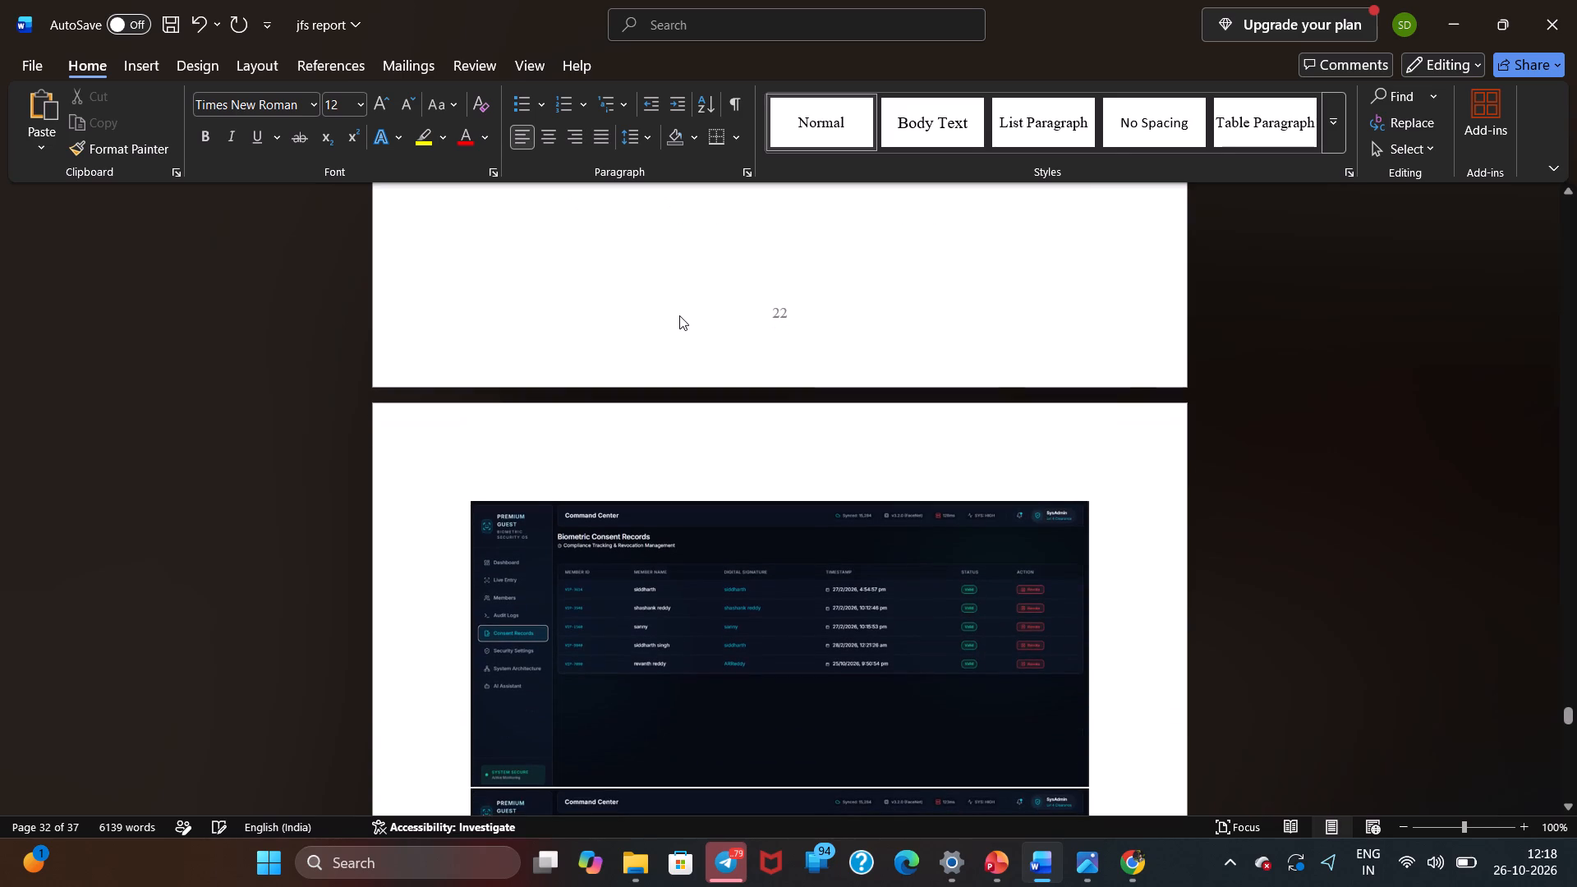
key(Left)
key(Delete)
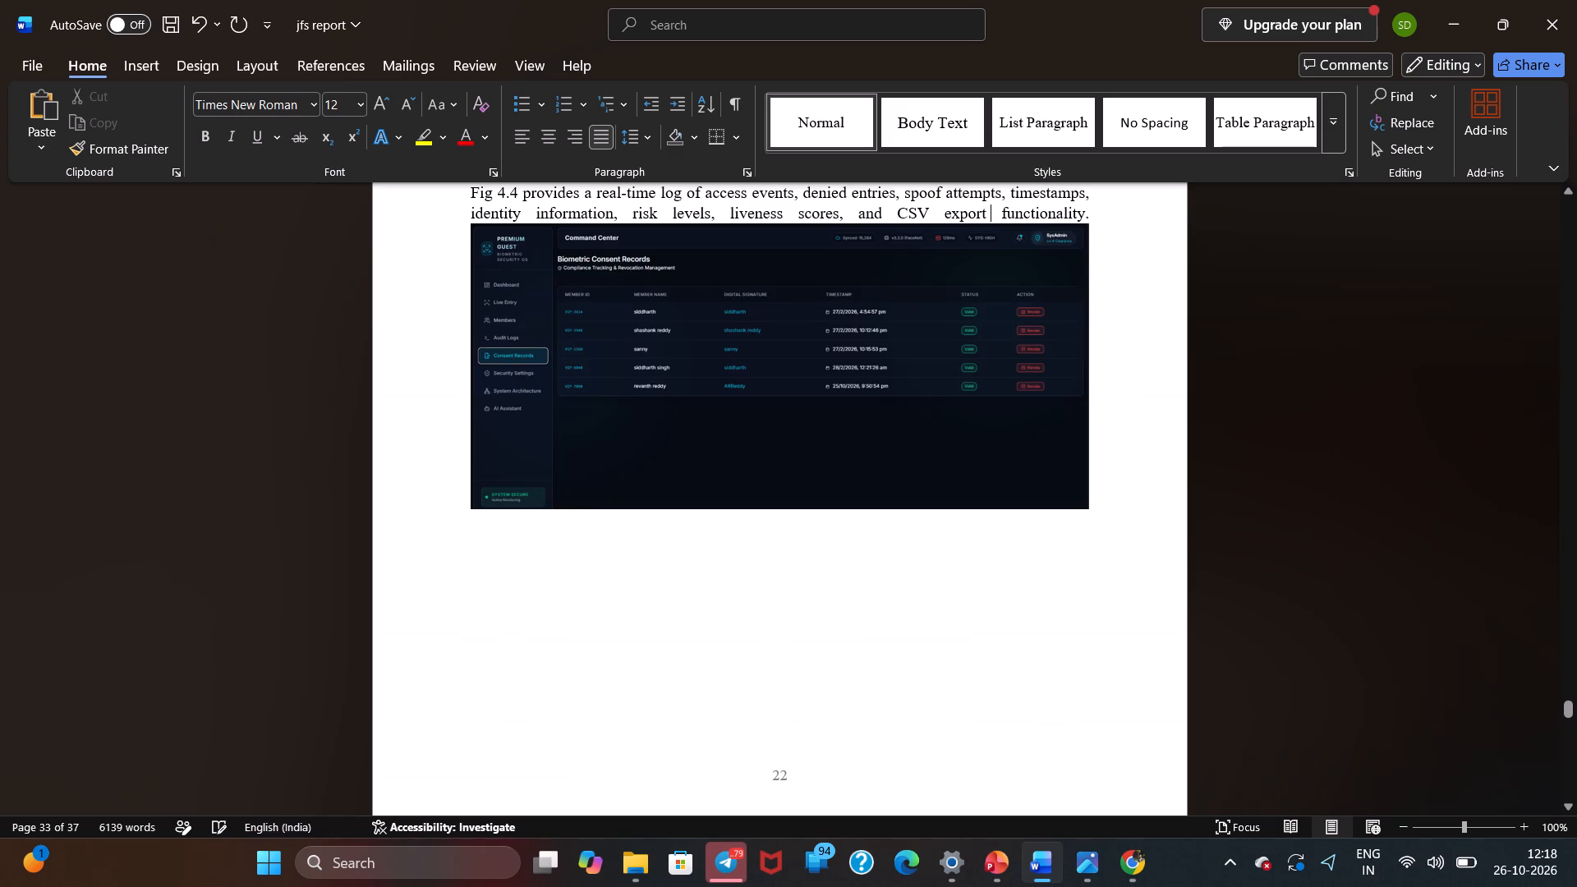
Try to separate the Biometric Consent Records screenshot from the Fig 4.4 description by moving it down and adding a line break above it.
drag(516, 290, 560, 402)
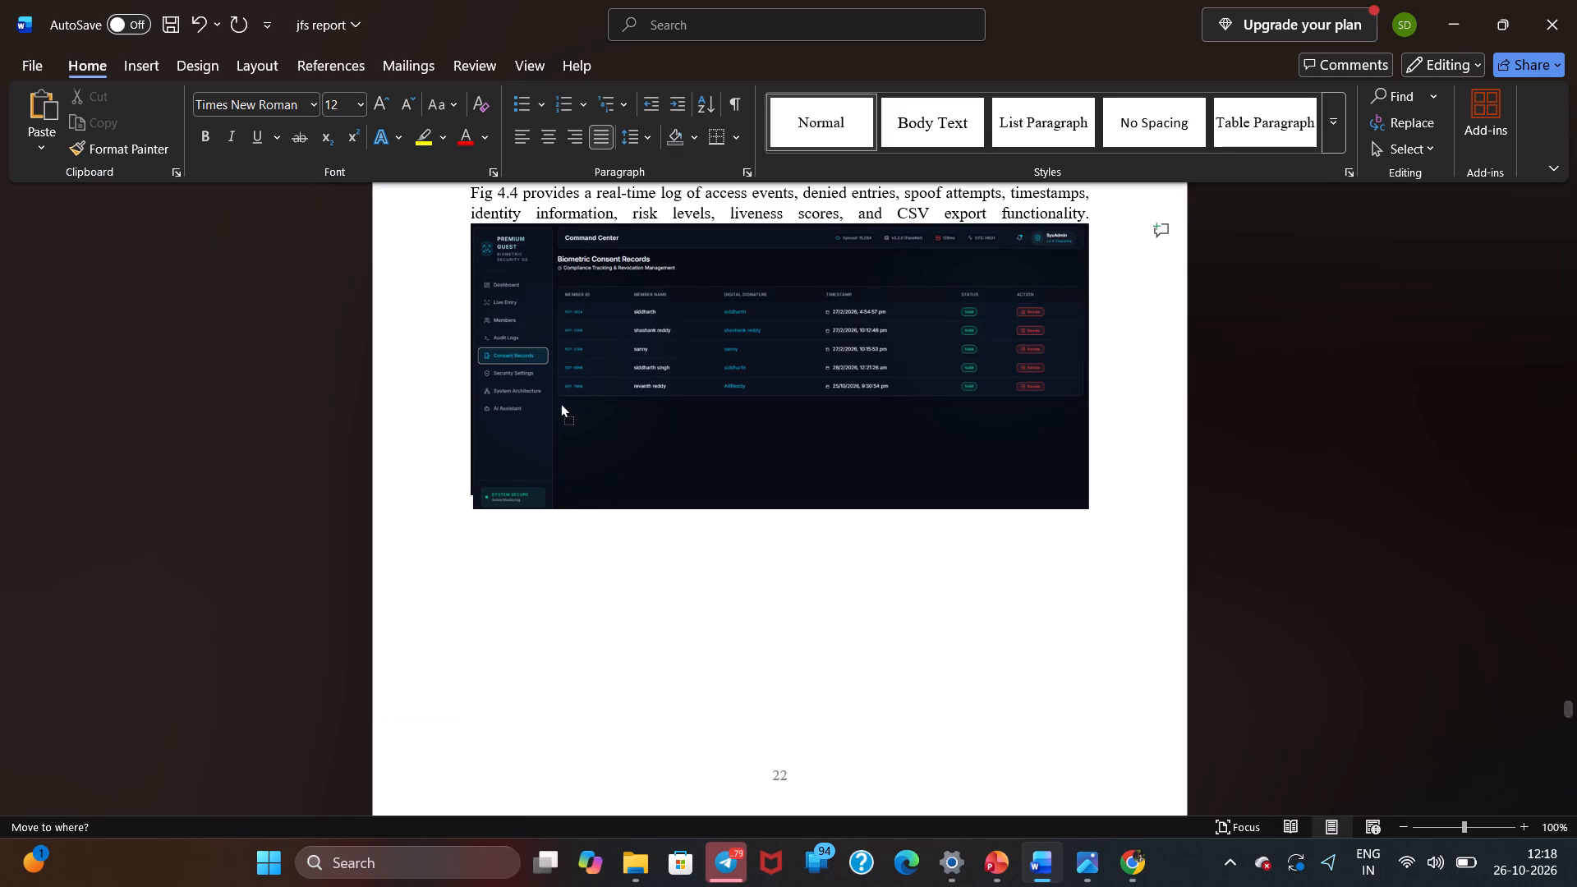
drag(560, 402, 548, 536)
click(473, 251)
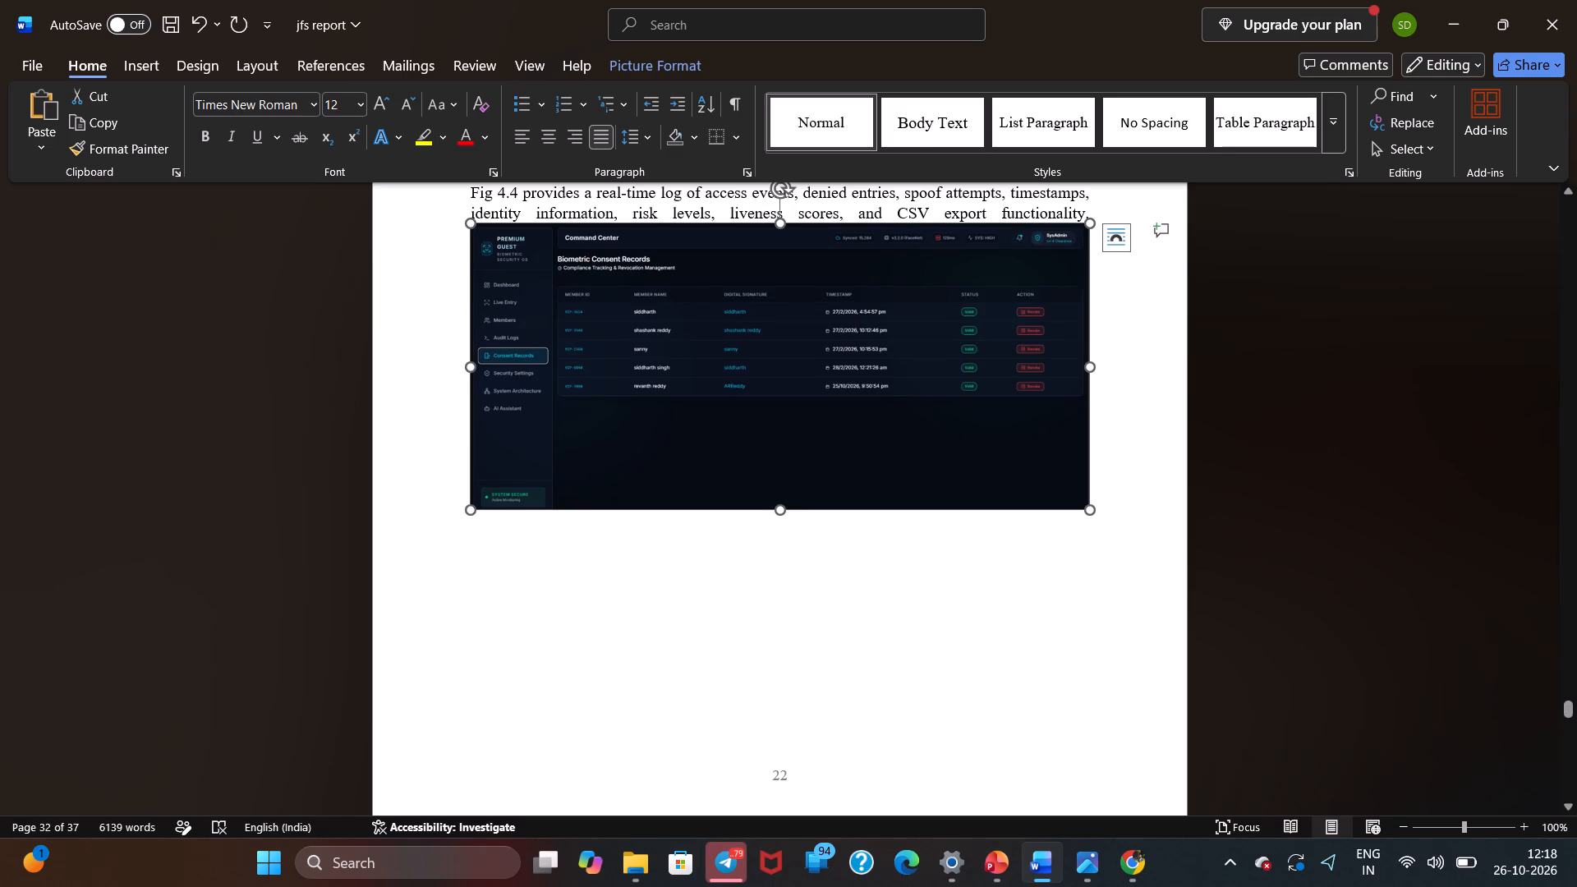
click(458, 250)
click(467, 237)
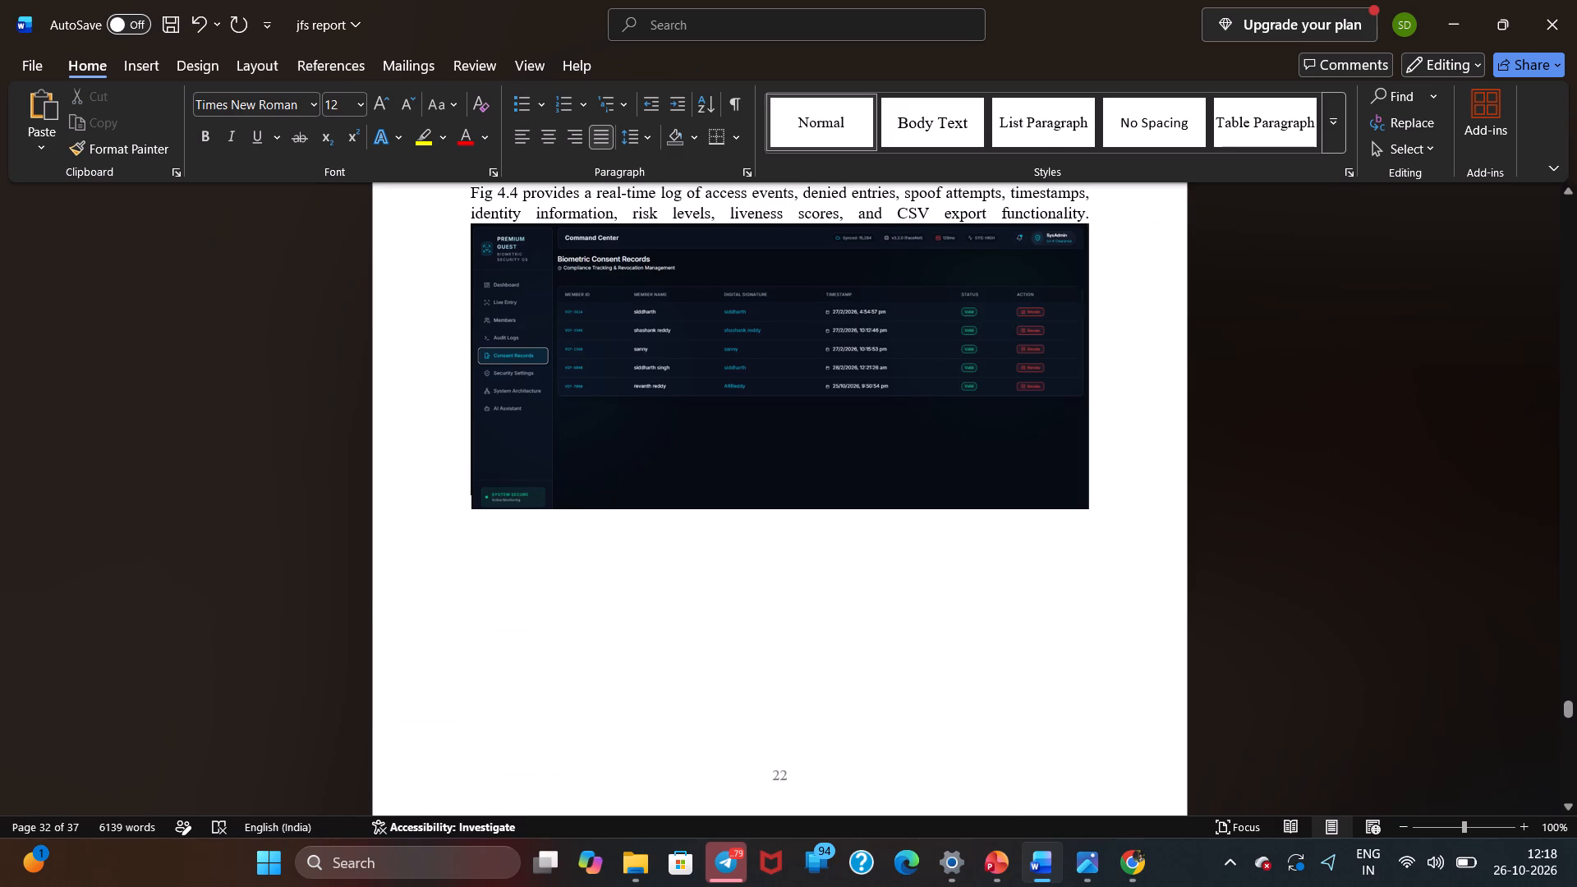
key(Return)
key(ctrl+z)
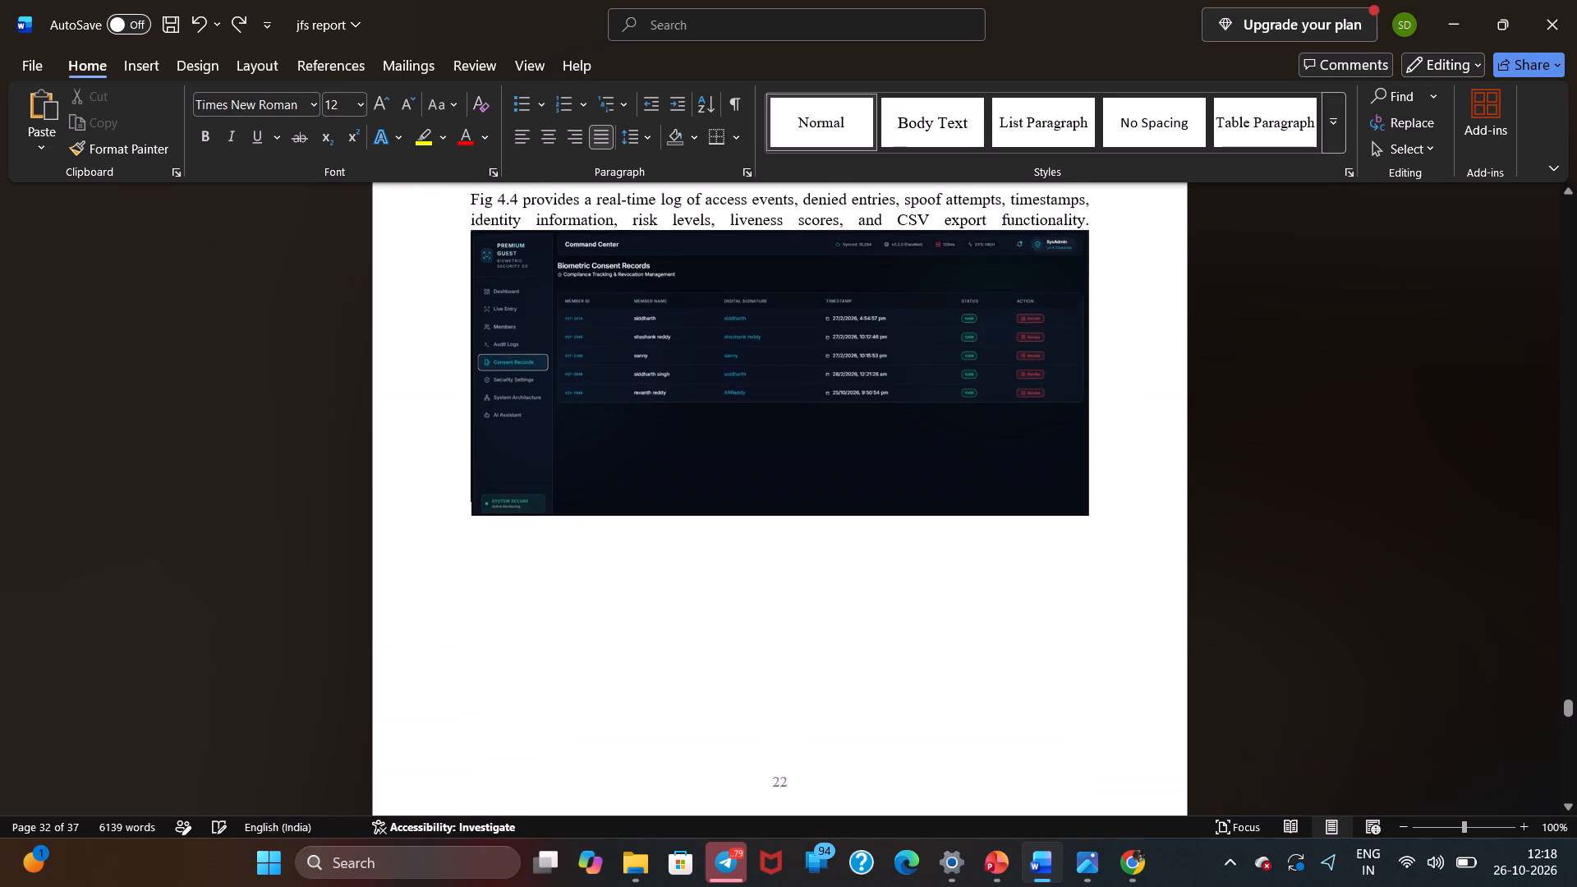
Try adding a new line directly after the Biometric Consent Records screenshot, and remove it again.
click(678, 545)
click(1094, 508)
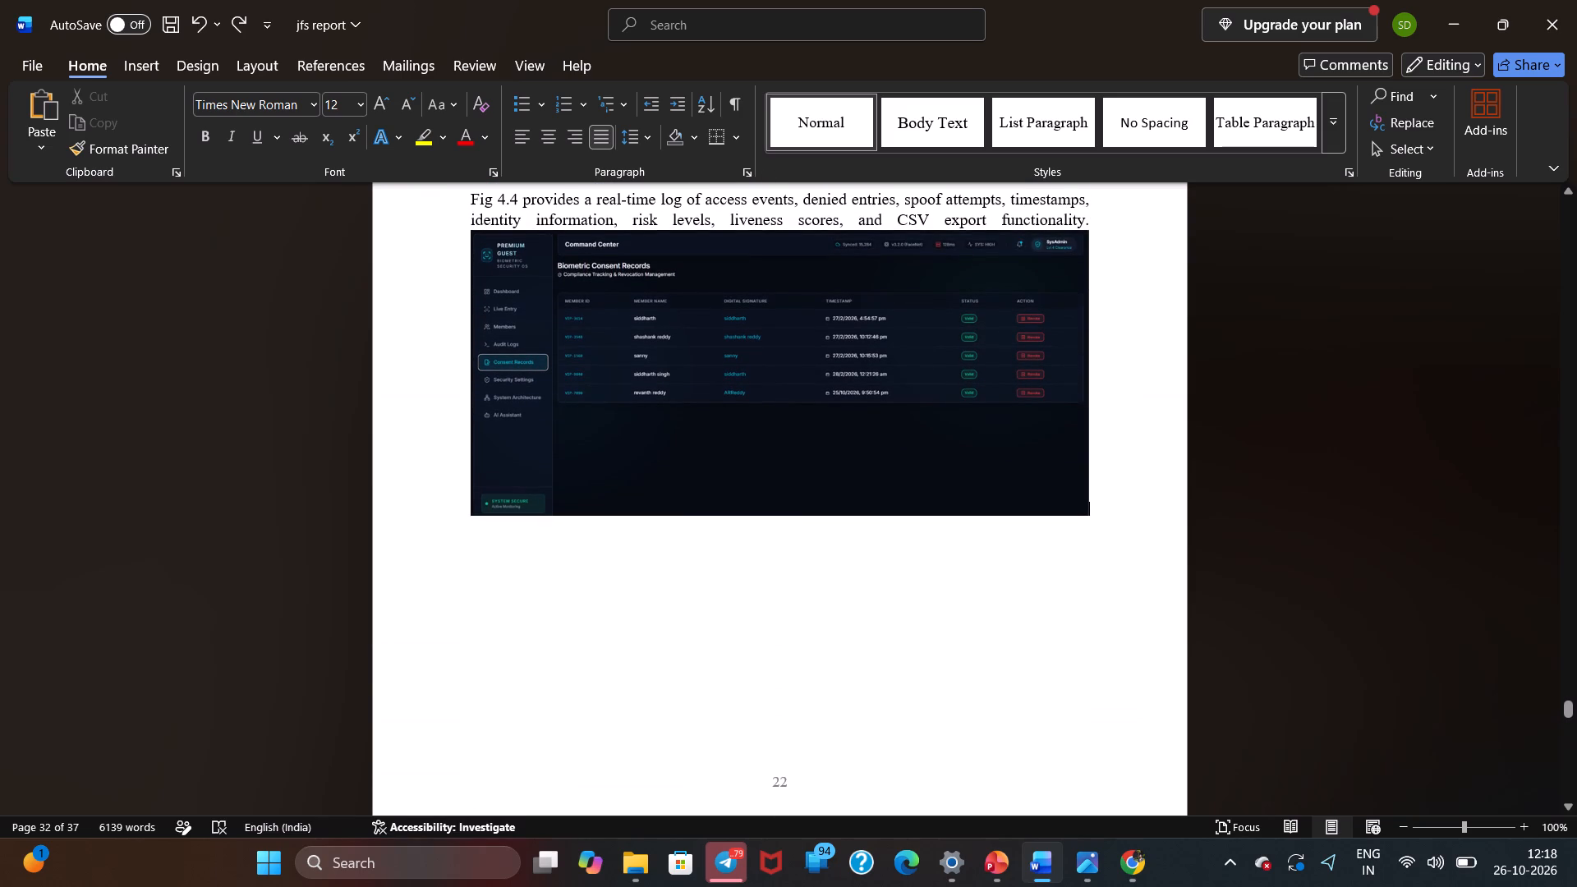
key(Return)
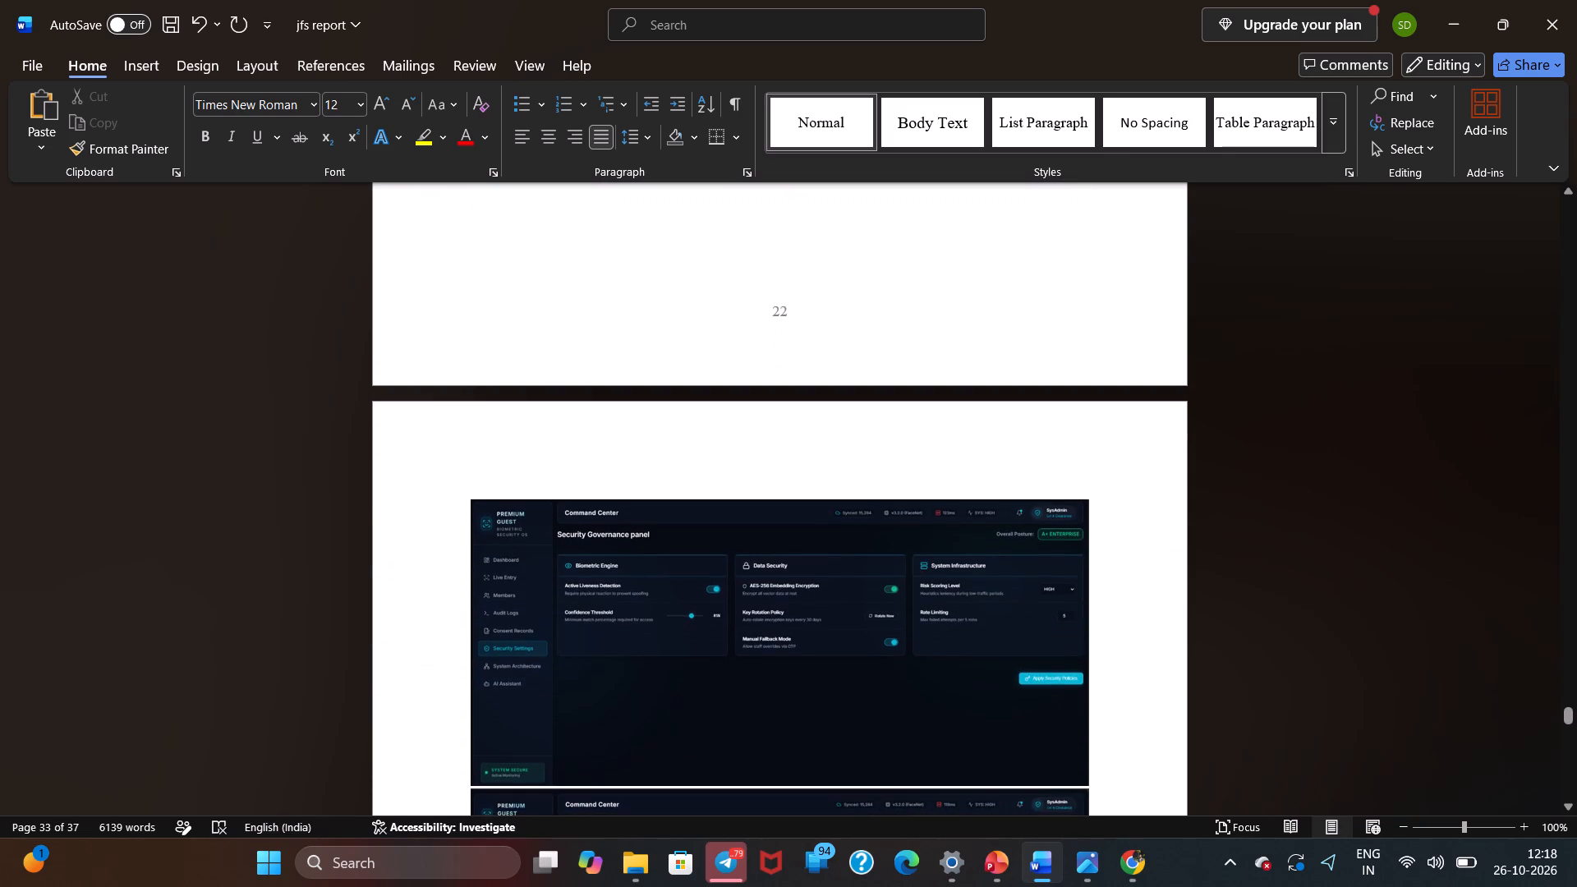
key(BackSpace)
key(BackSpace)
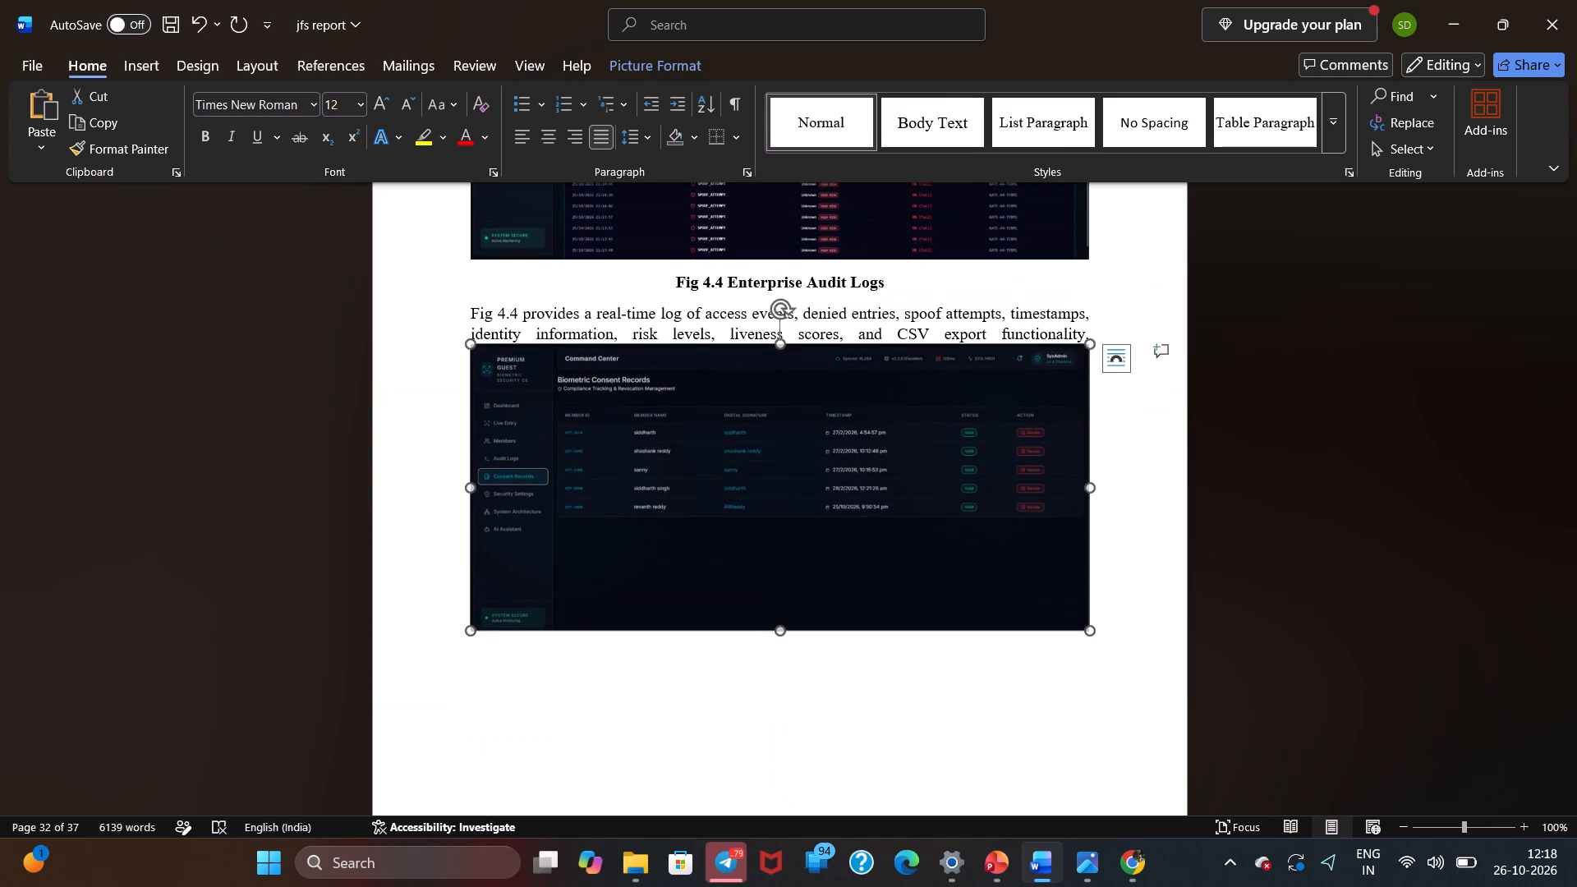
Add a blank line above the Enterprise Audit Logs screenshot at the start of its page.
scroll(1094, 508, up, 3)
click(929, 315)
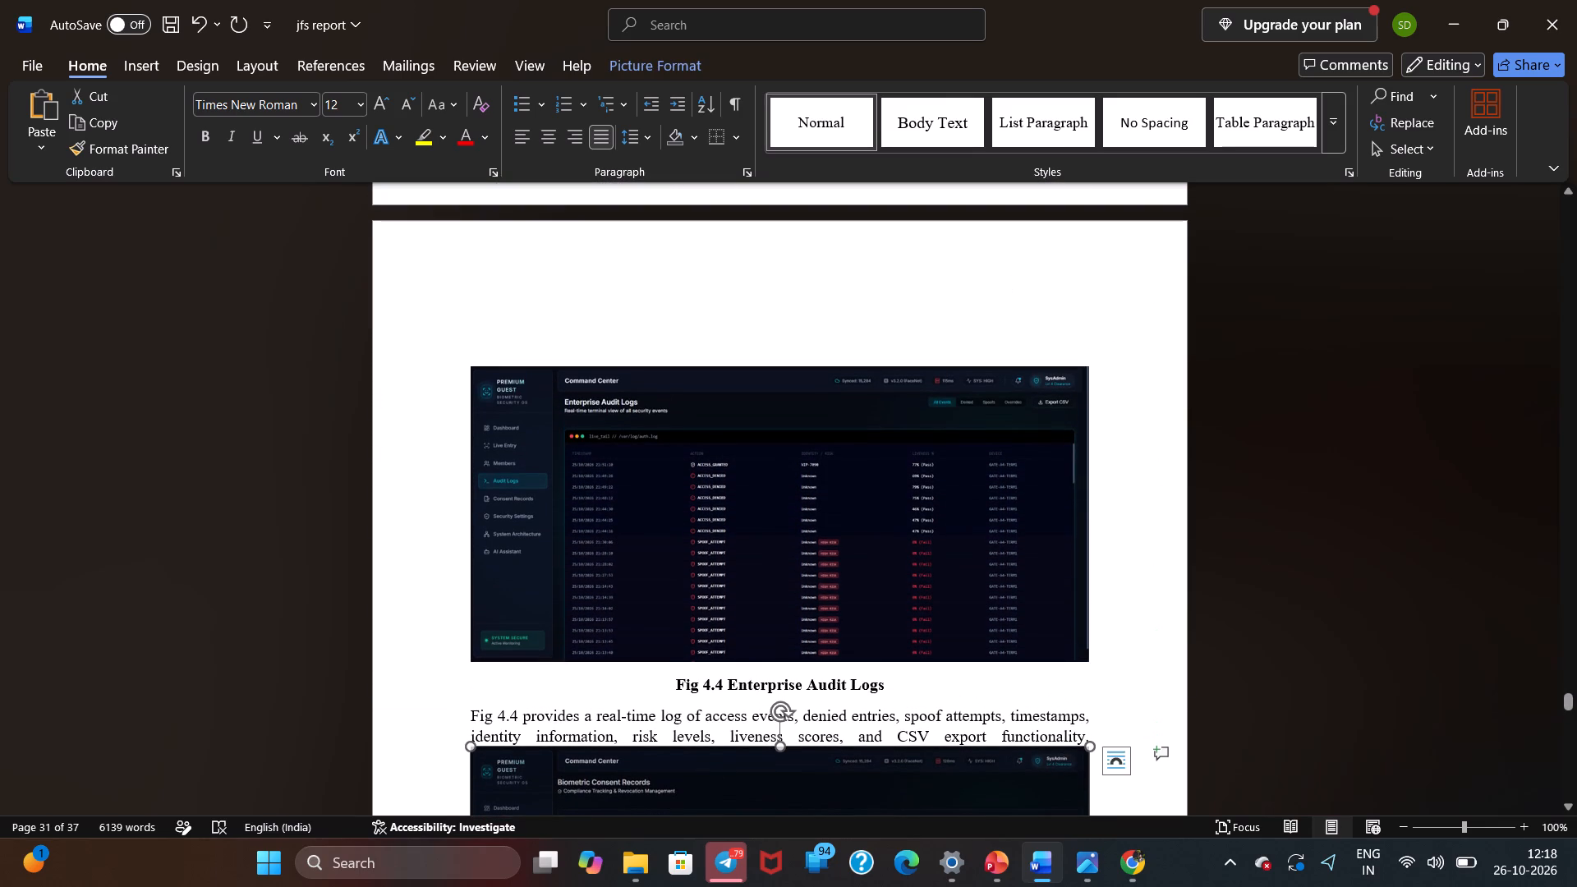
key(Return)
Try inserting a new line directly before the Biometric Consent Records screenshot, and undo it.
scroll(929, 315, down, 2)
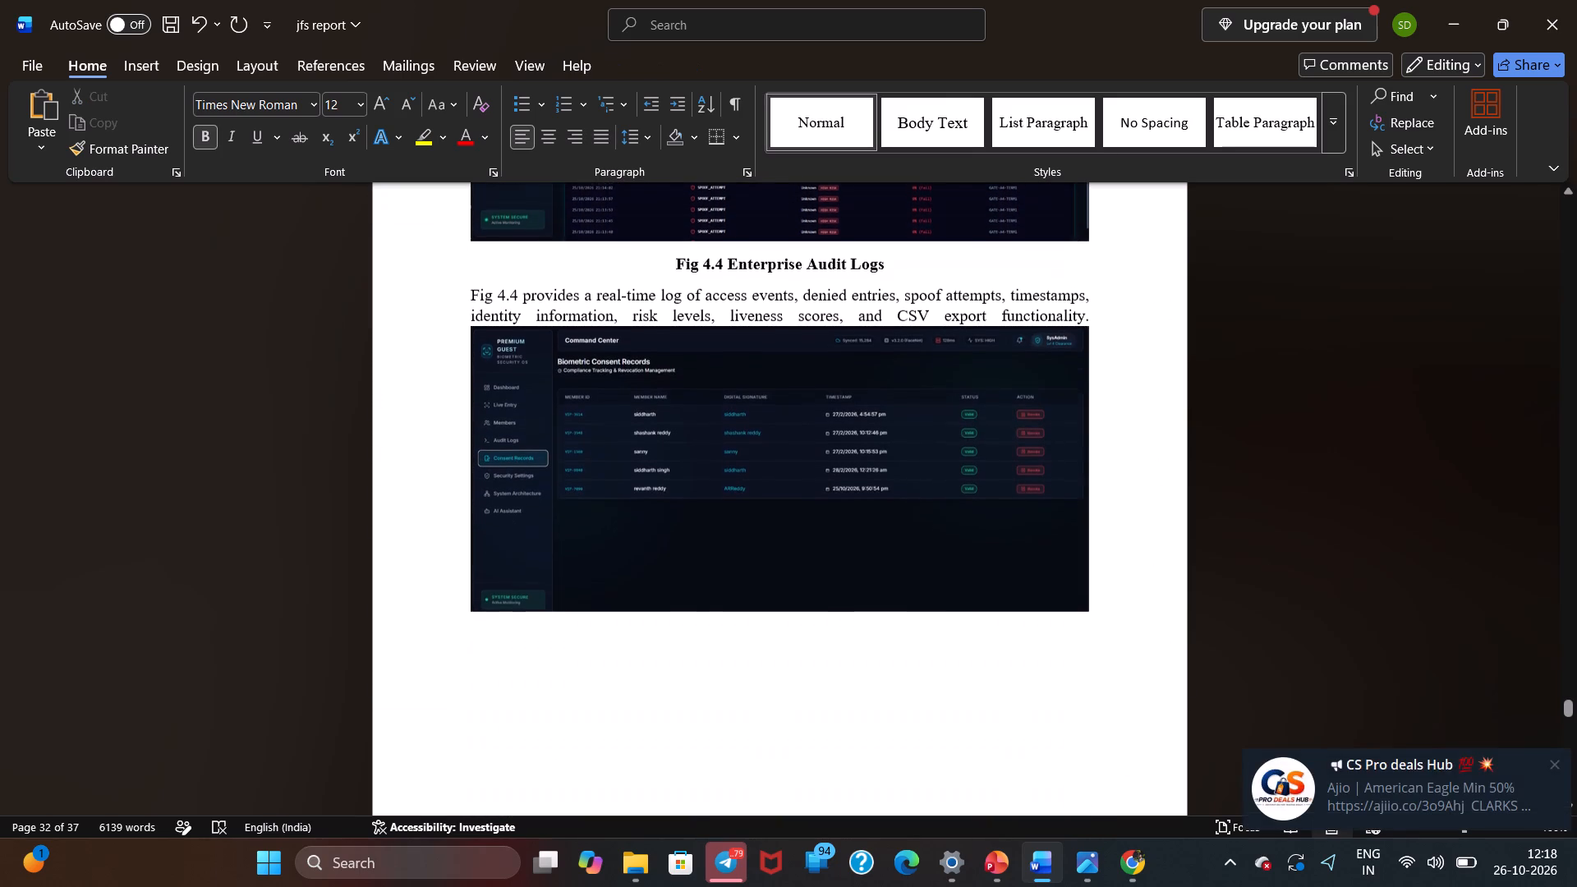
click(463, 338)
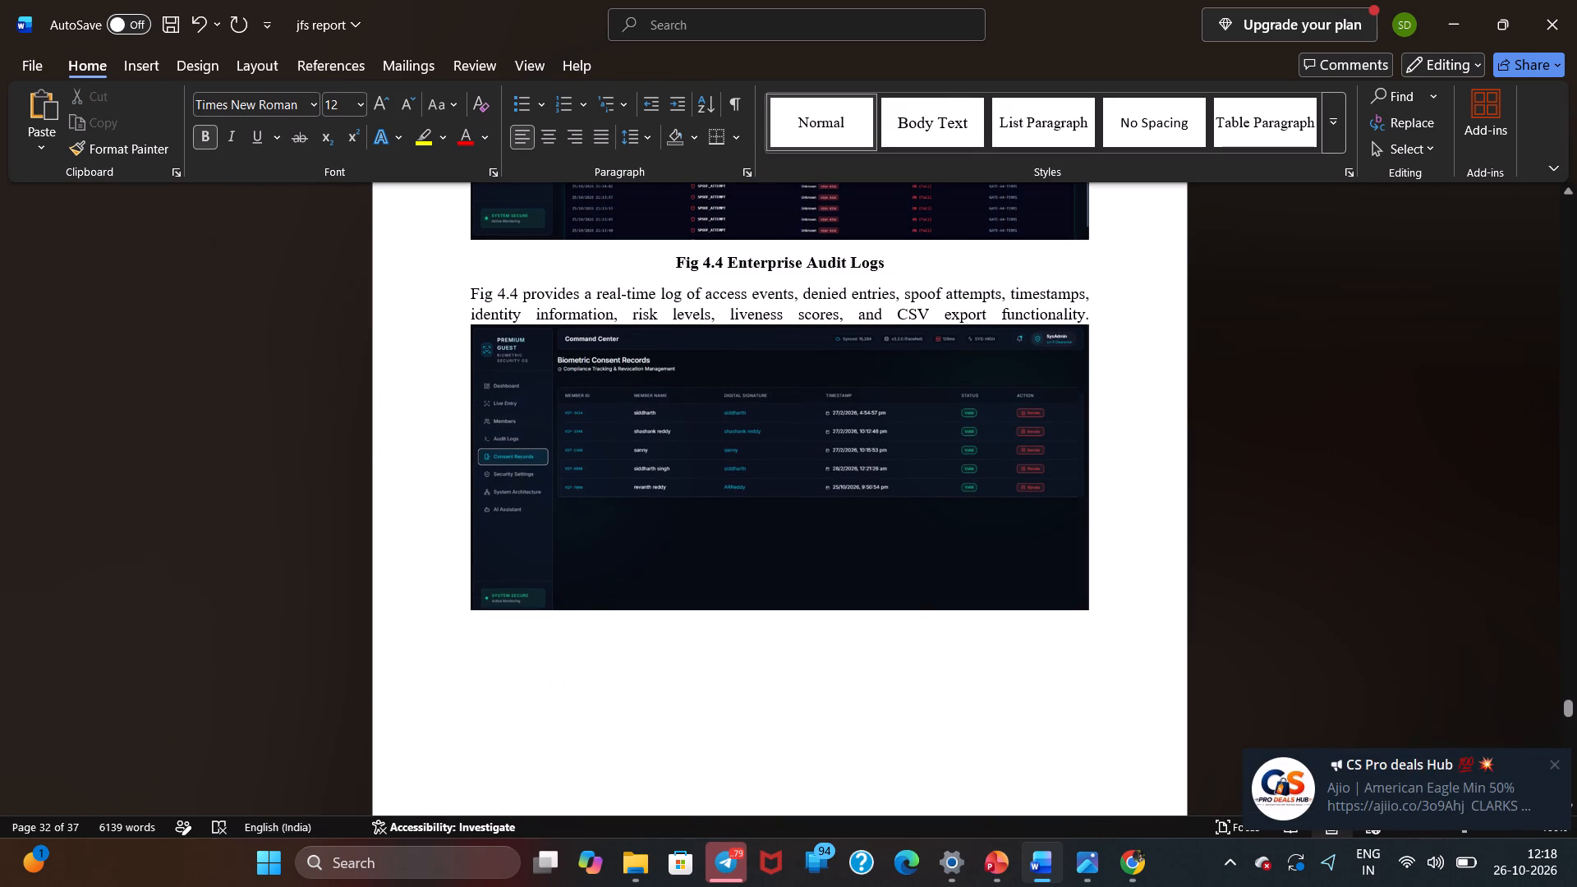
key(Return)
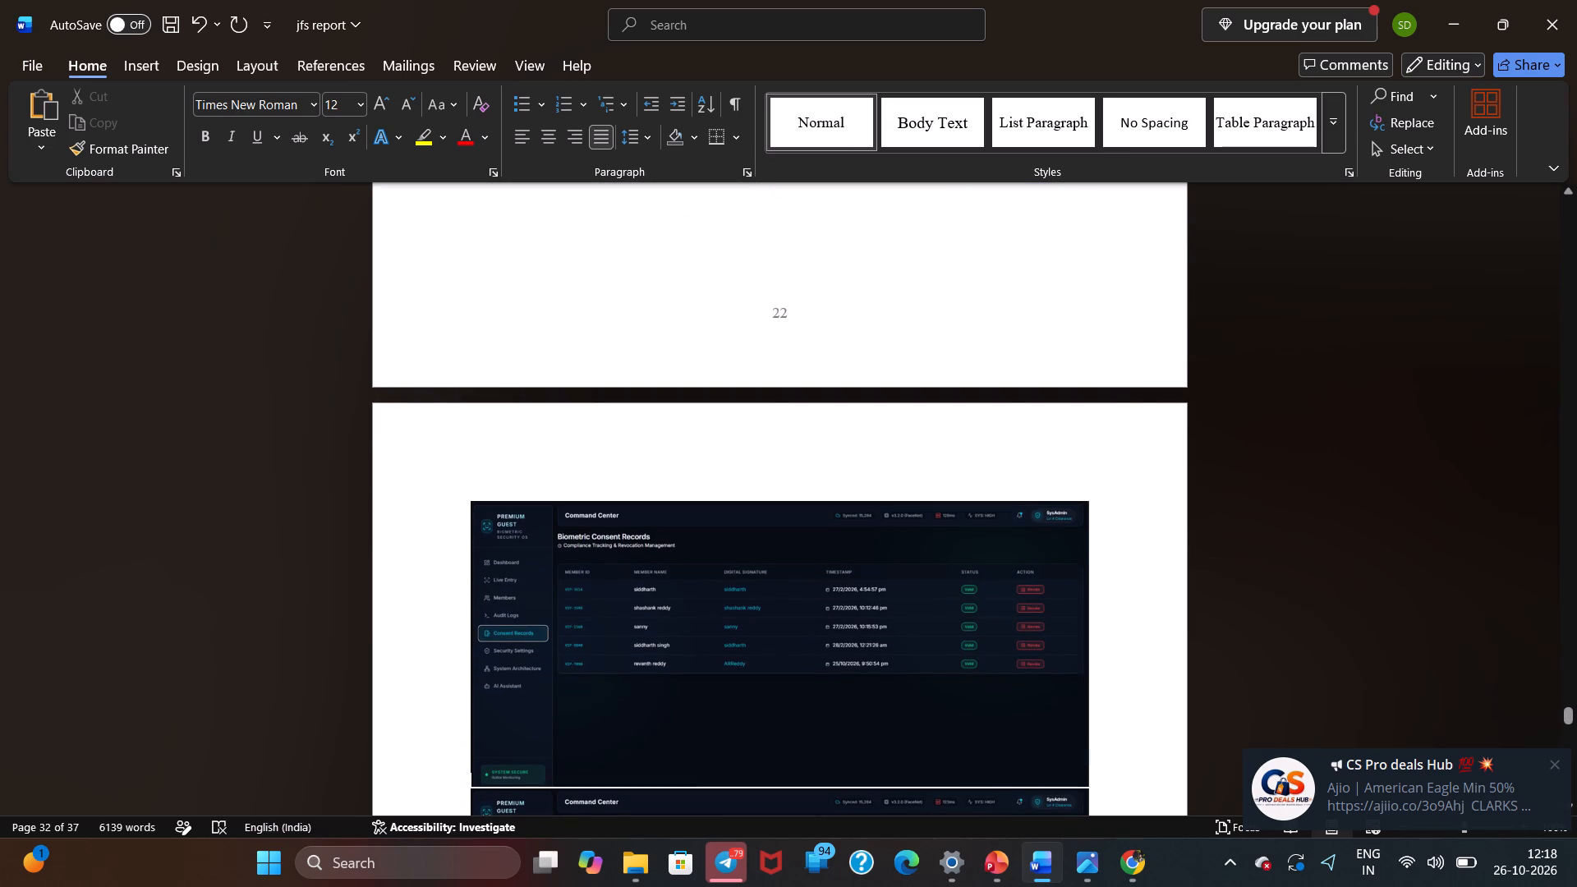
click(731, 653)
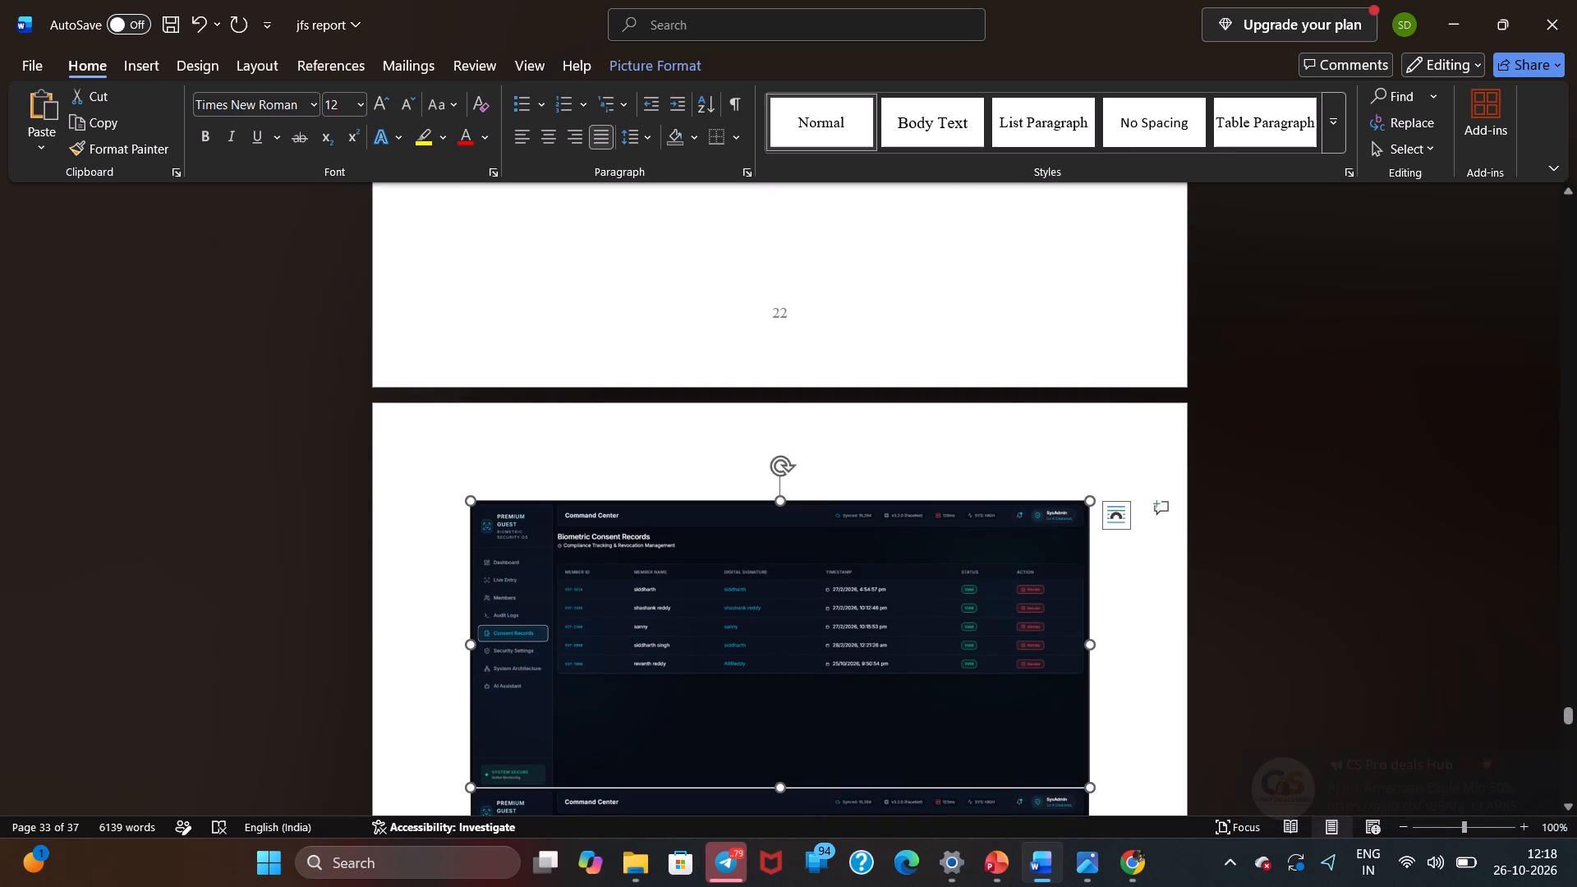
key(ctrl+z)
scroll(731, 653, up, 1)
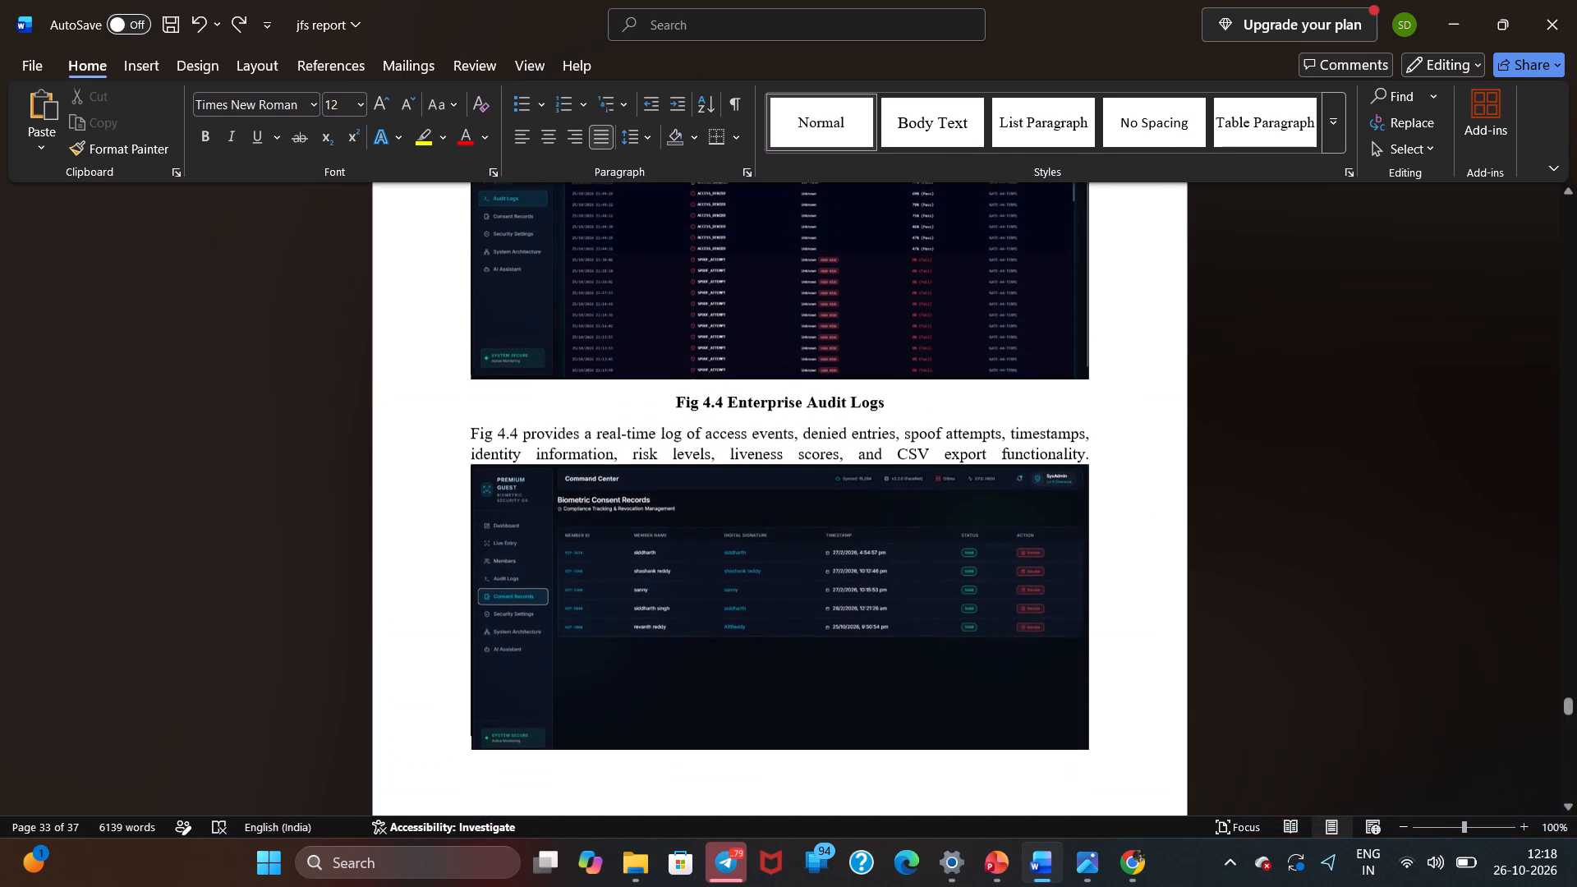
Stretch the Biometric Consent Records screenshot vertically so it is taller while keeping its width.
scroll(731, 653, up, 1)
scroll(731, 653, down, 1)
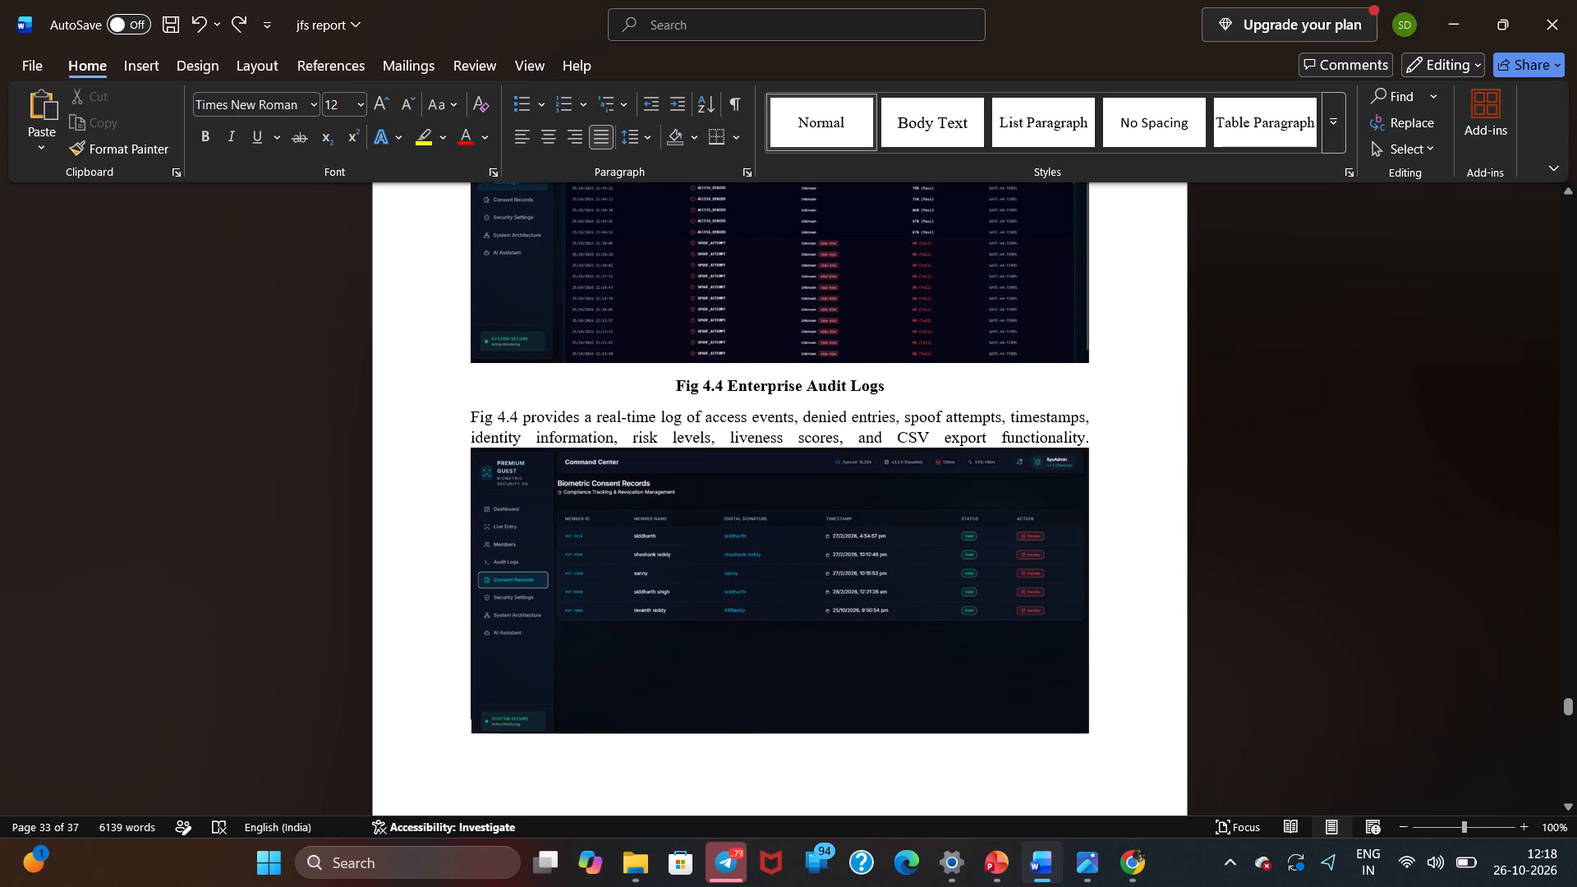
drag(753, 586, 759, 646)
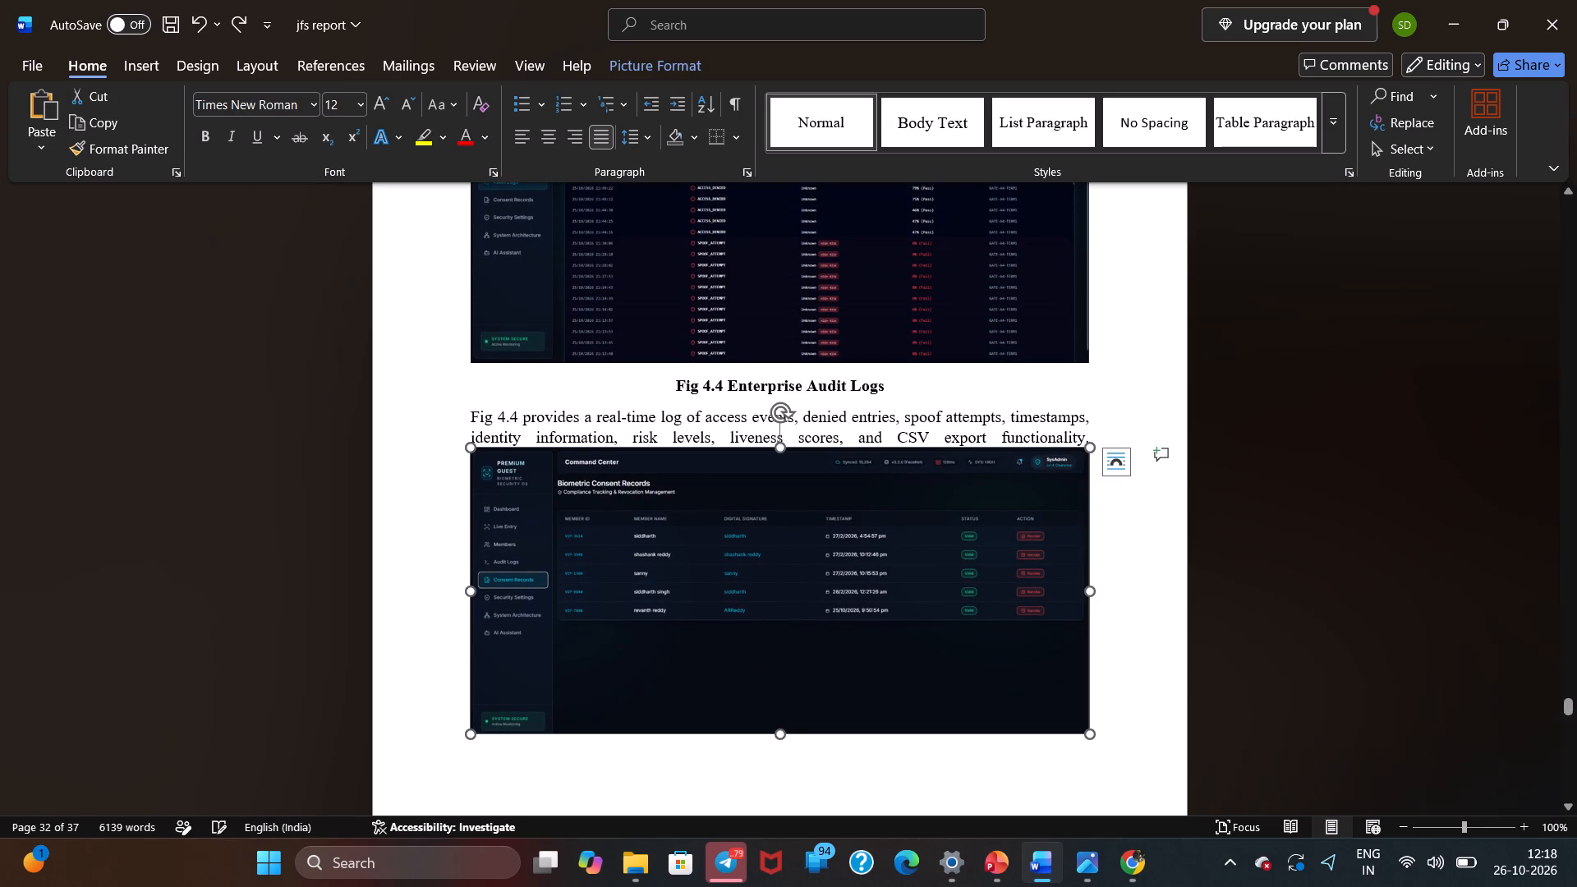
scroll(759, 646, down, 2)
drag(784, 586, 786, 736)
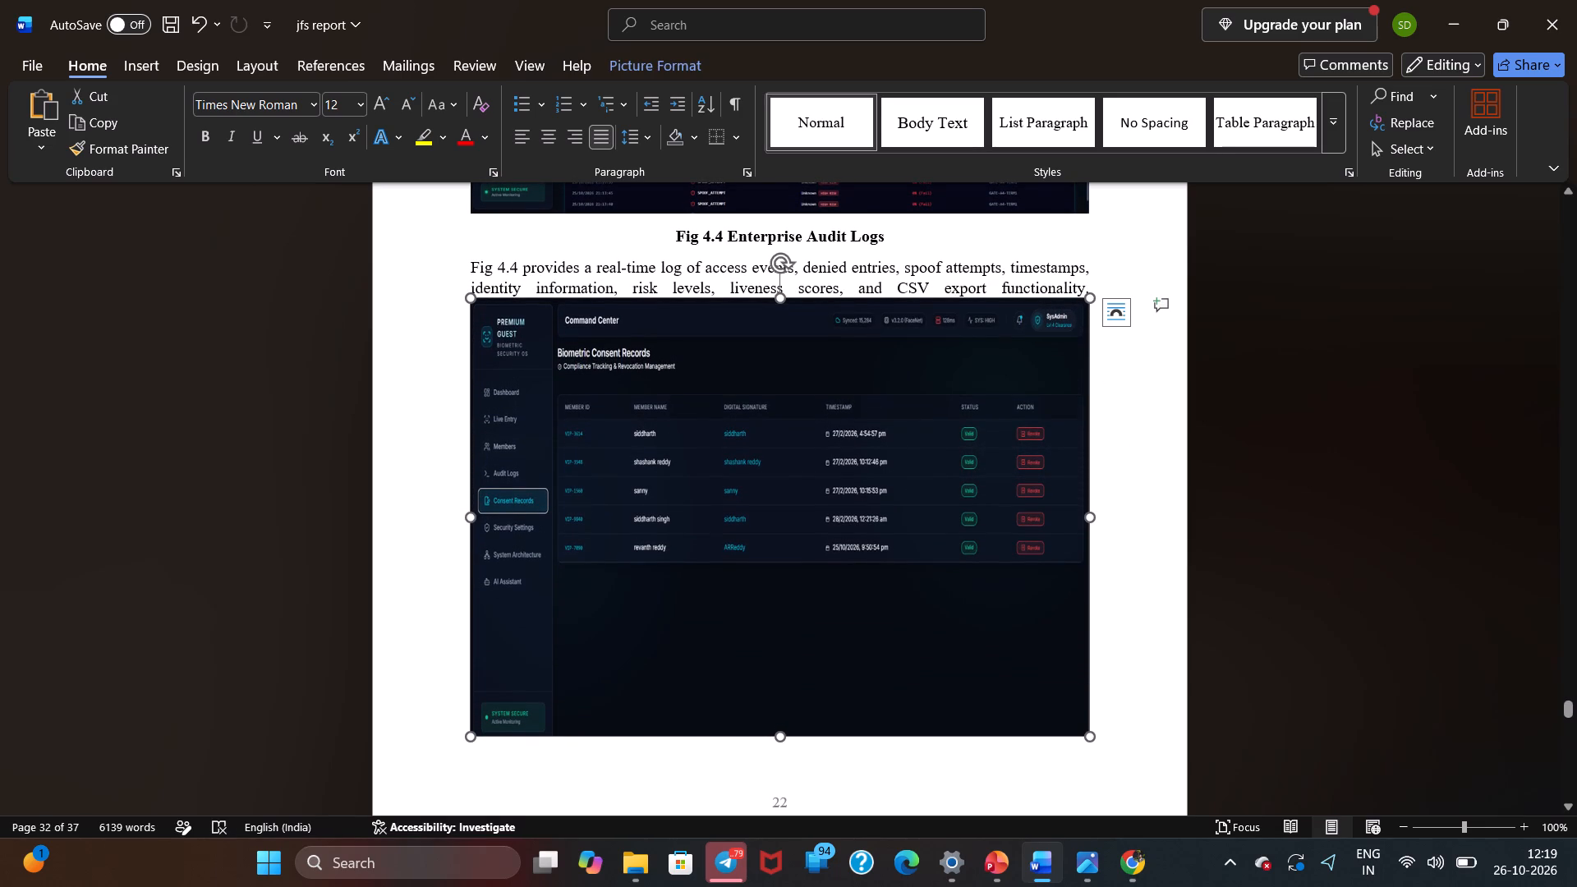
drag(783, 298, 784, 378)
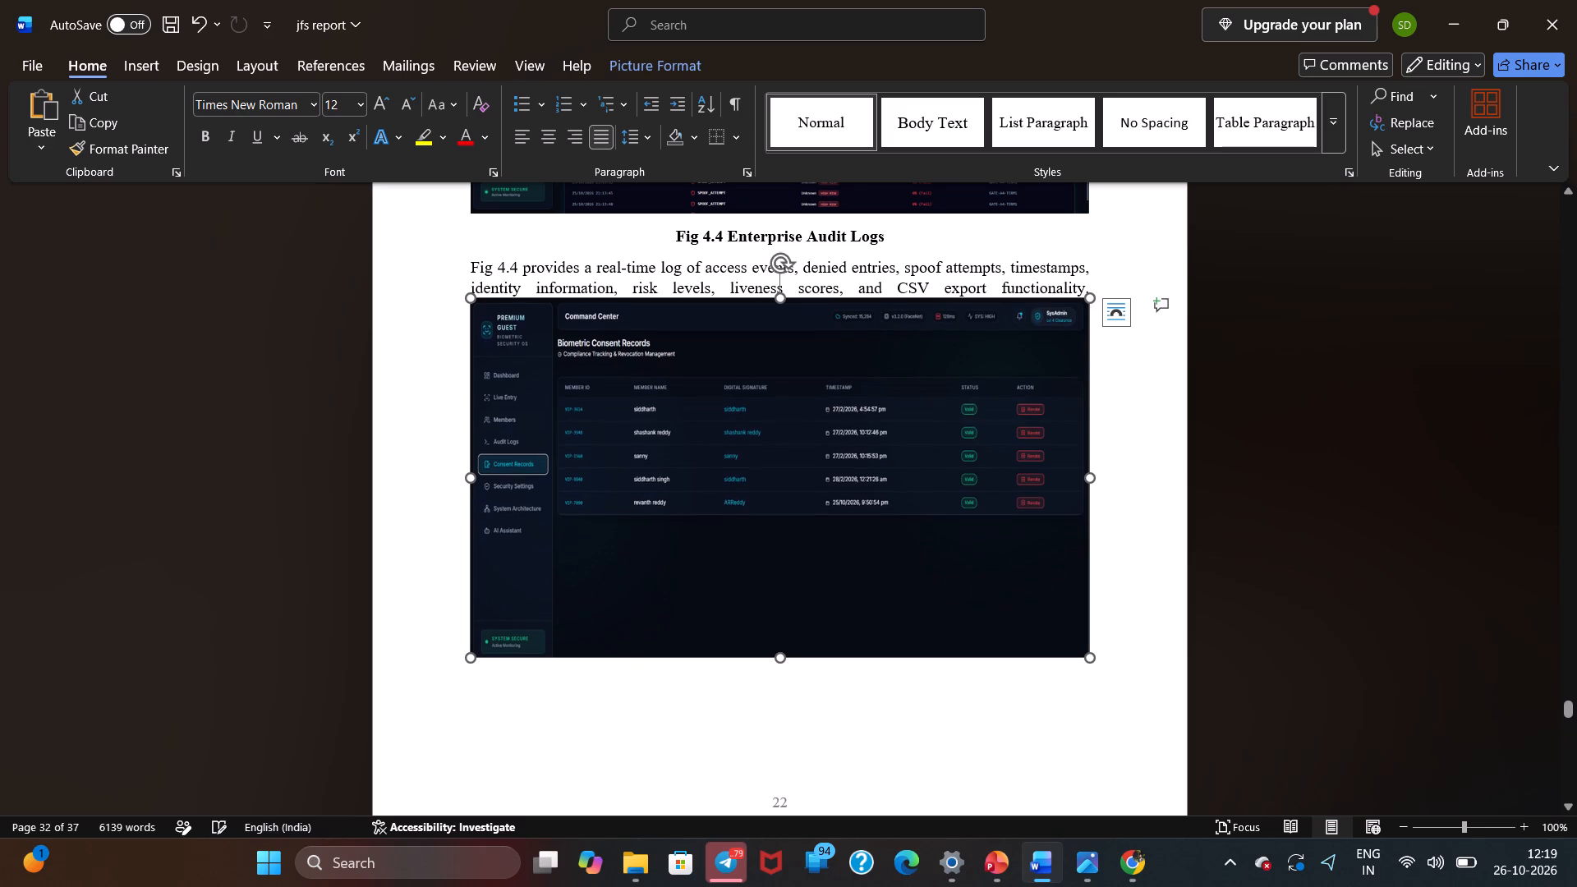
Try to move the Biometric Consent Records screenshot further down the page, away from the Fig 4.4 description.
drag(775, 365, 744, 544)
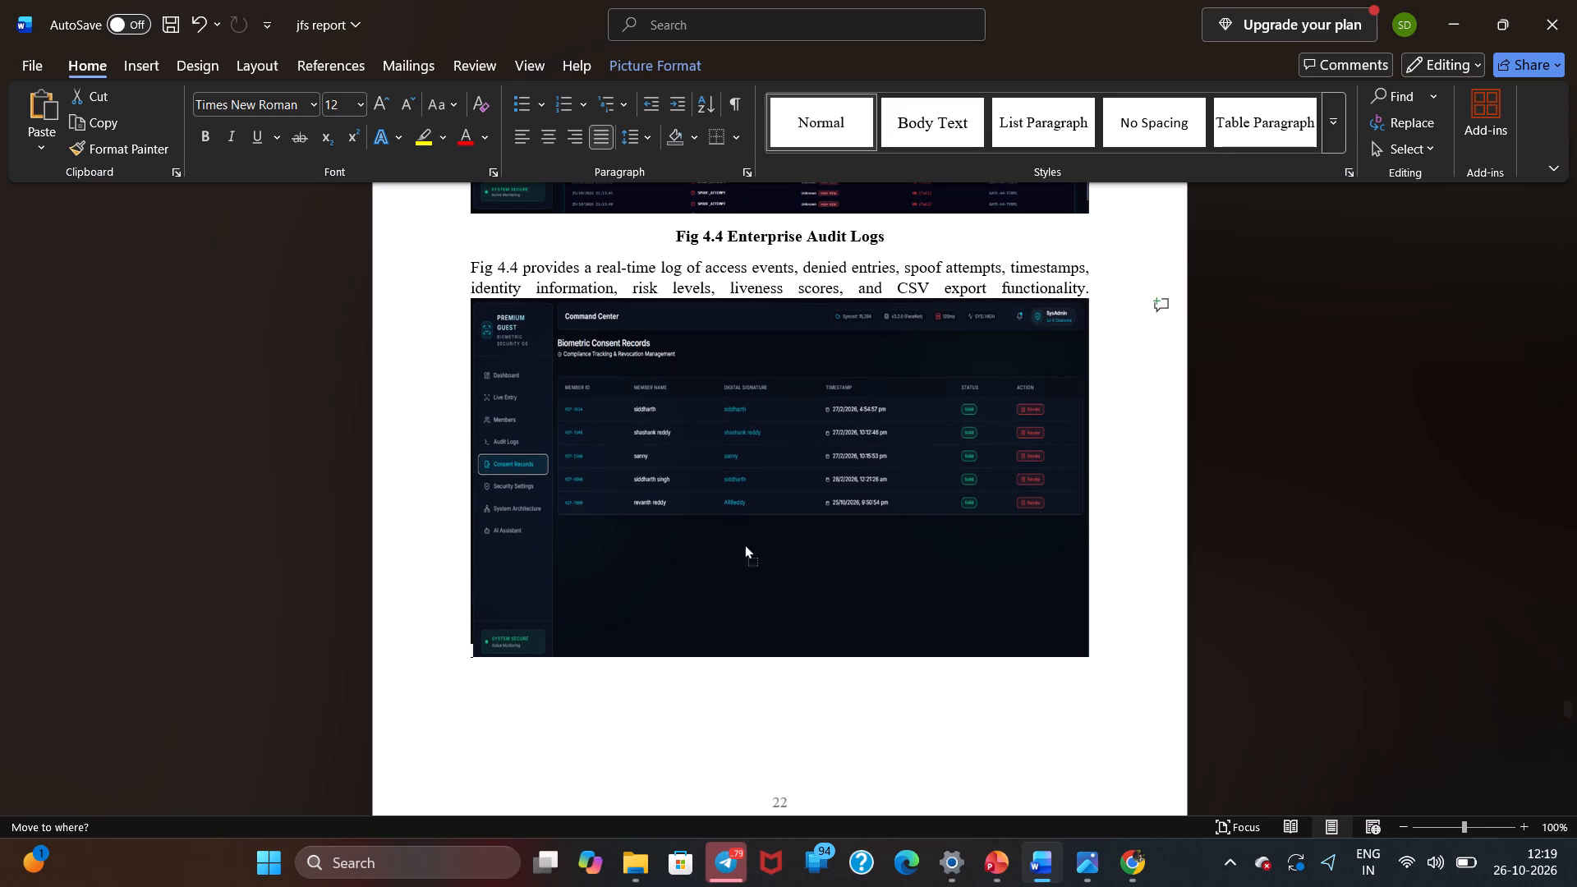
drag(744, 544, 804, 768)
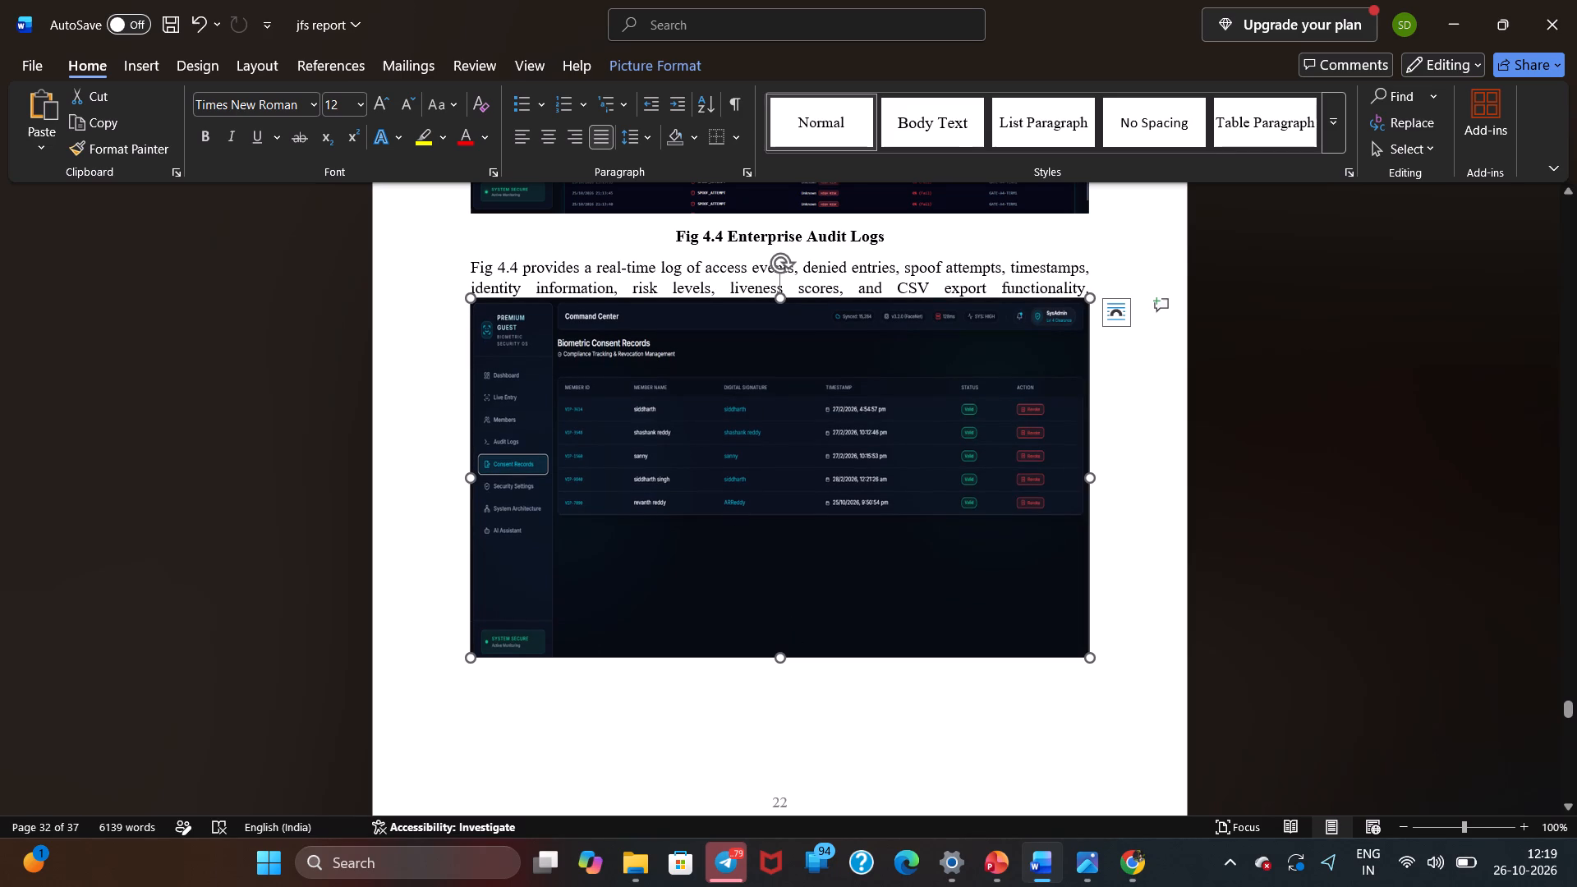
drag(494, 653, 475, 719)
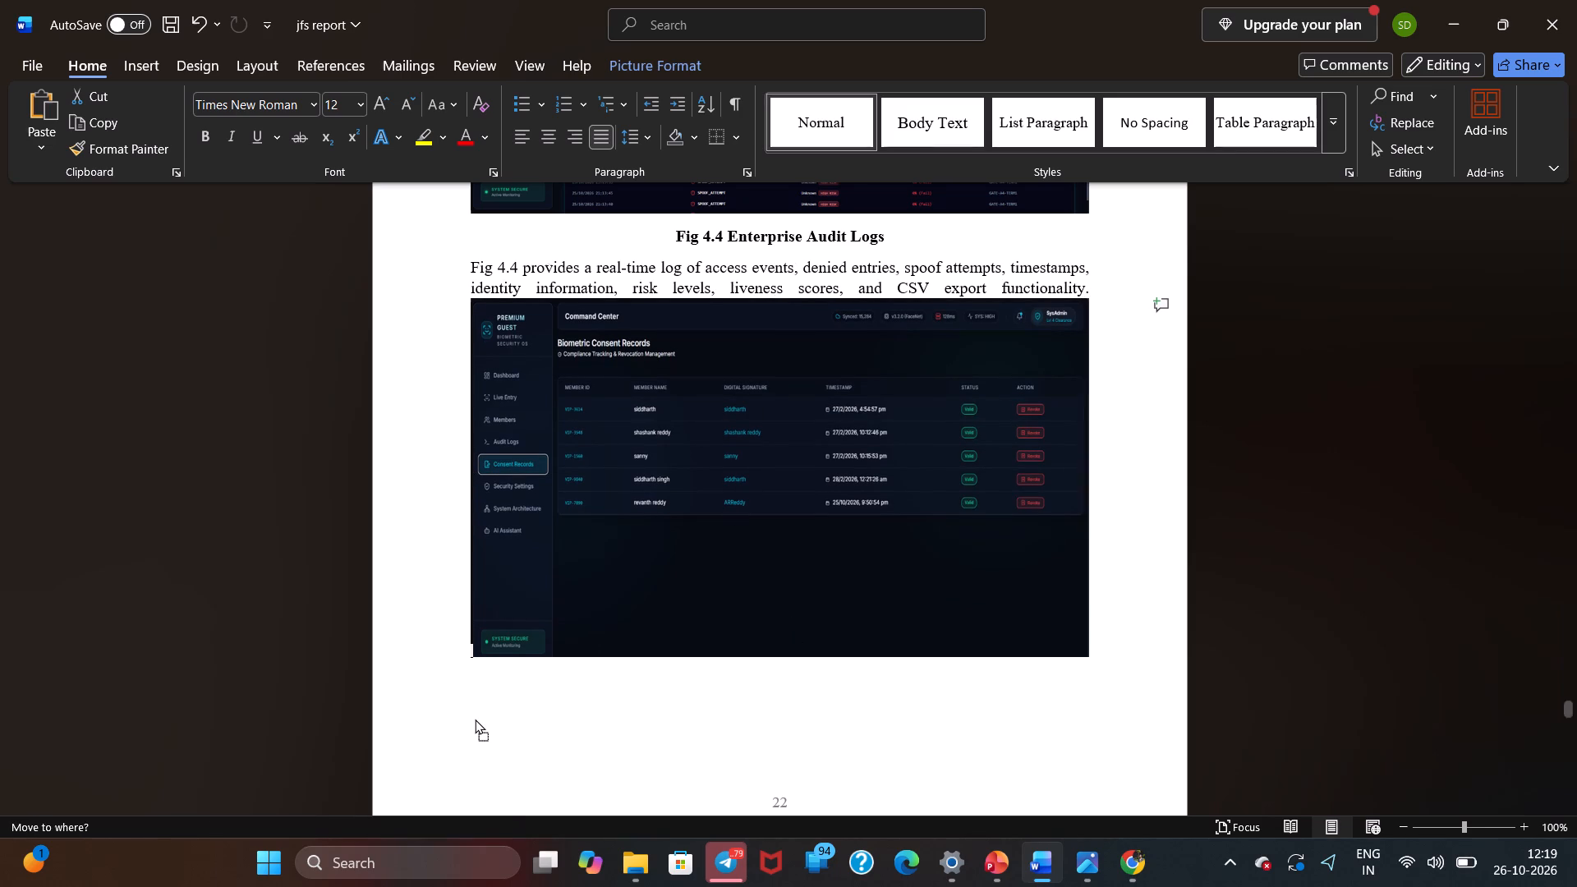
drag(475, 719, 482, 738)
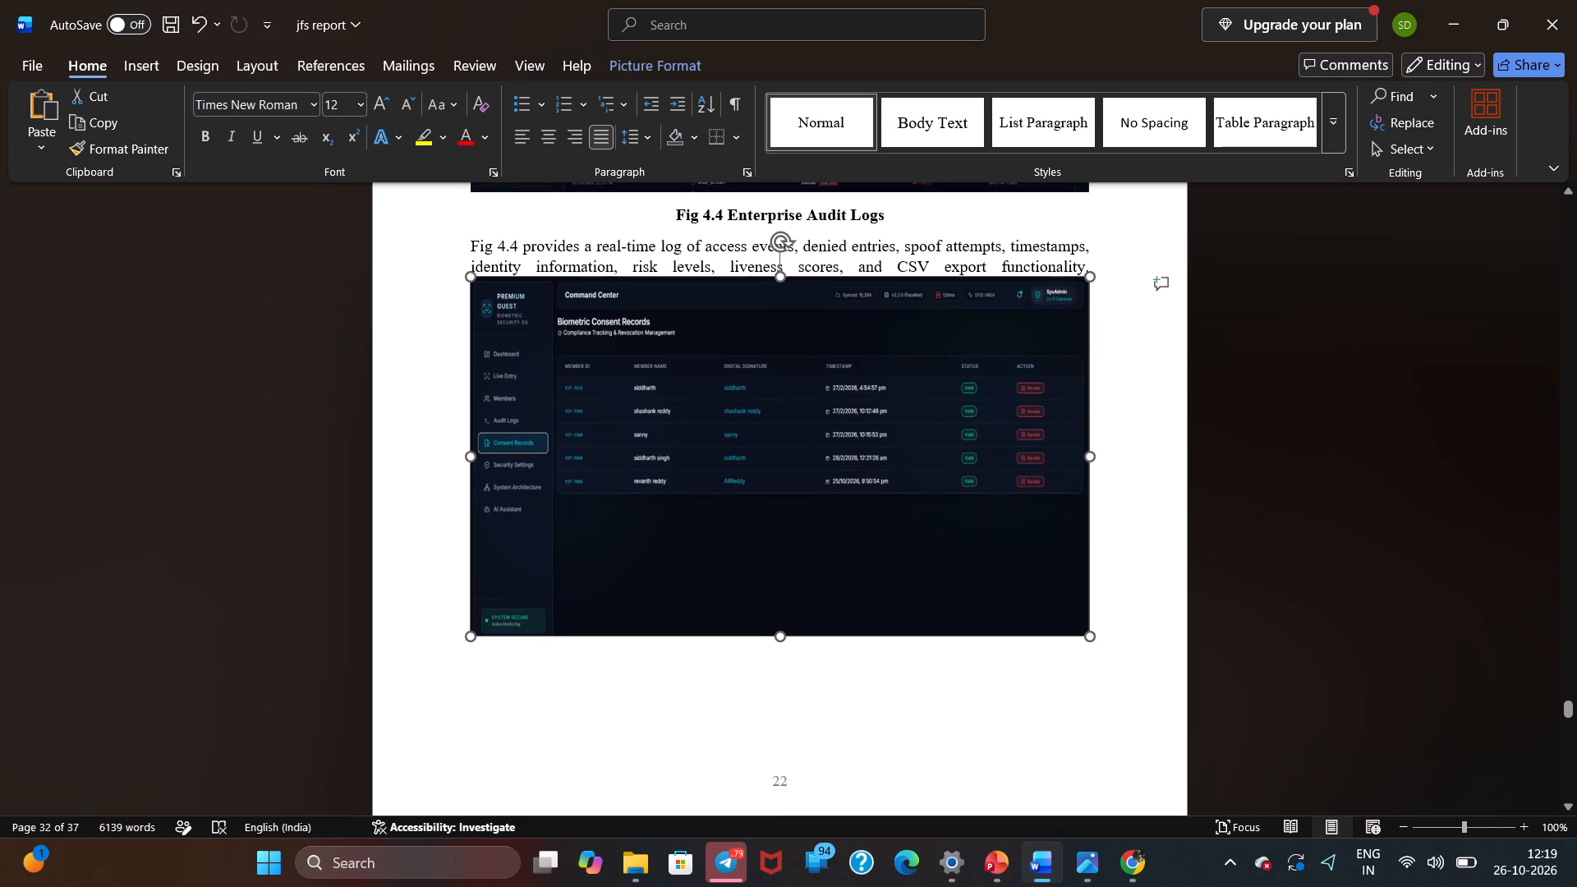
Copy the Biometric Consent Records screenshot, delete it, and insert eight new lines after the Fig 4.4 description in its place.
key(ctrl+c)
key(BackSpace)
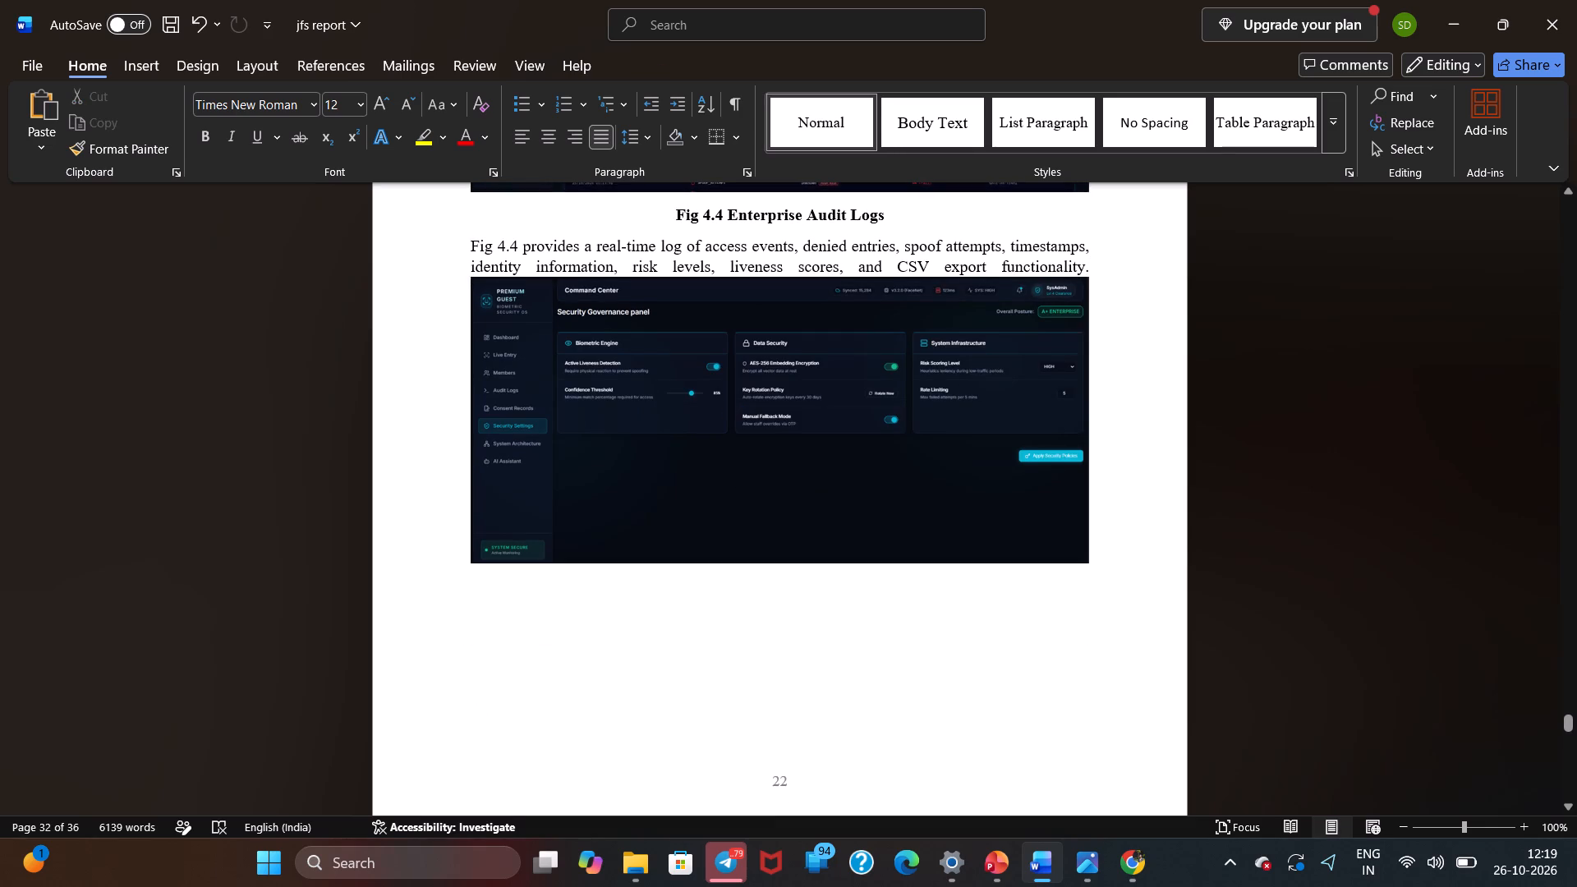
key(Return)
key(Return)
key(Return)
key(Return)
key(Return)
key(Return)
key(Return)
key(Return)
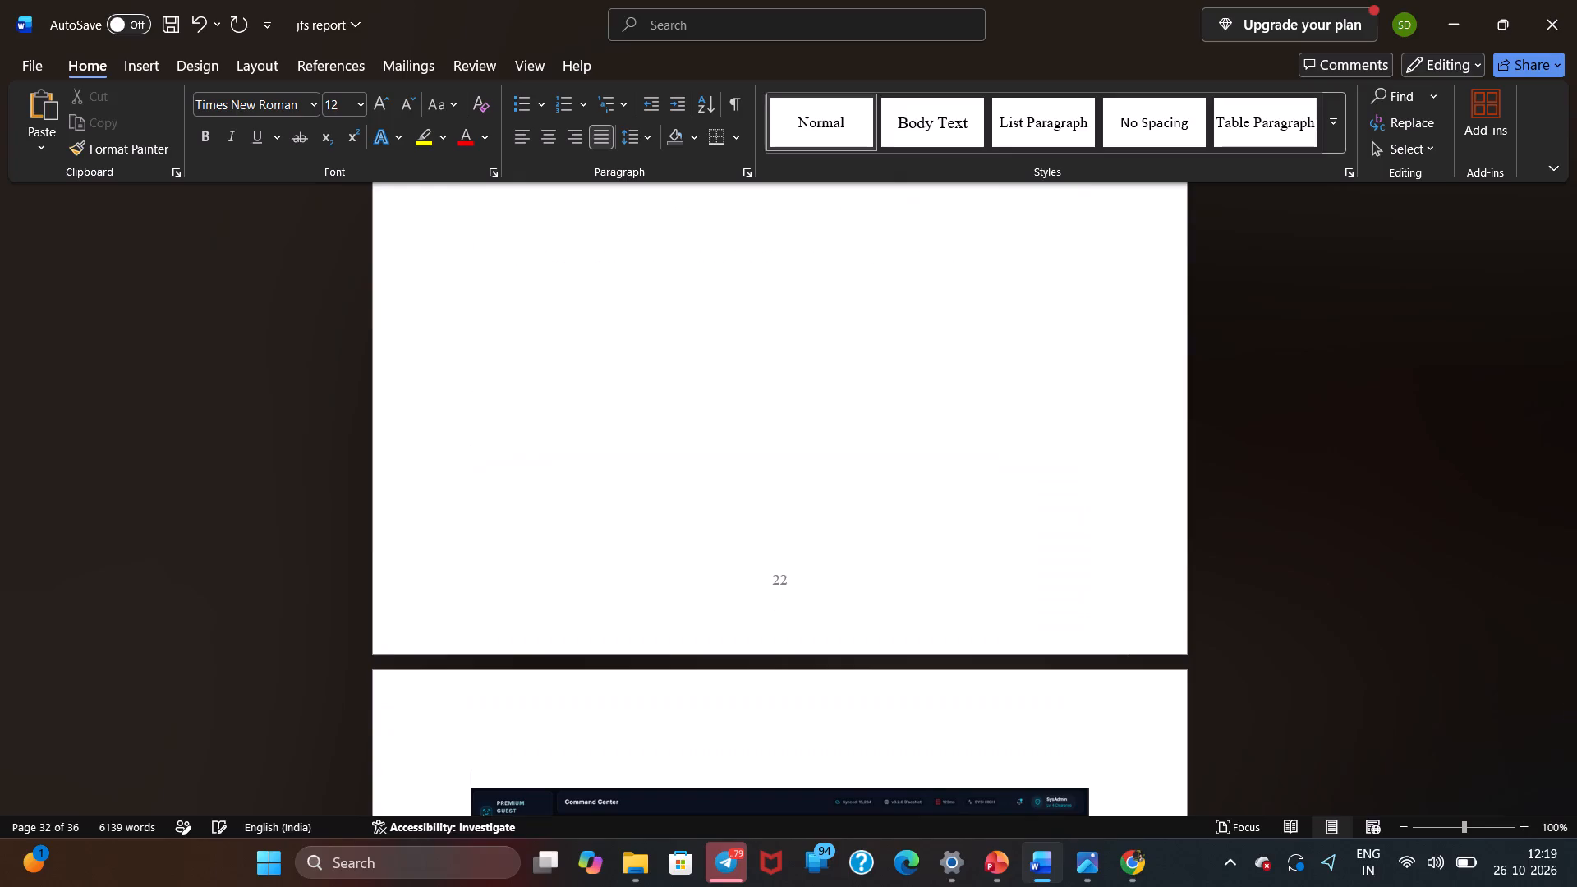
Paste the copied Biometric Consent Records screenshot a few blank lines below the Fig 4.4 description on the same page.
key(Up)
key(Up)
key(Up)
key(Up)
key(Up)
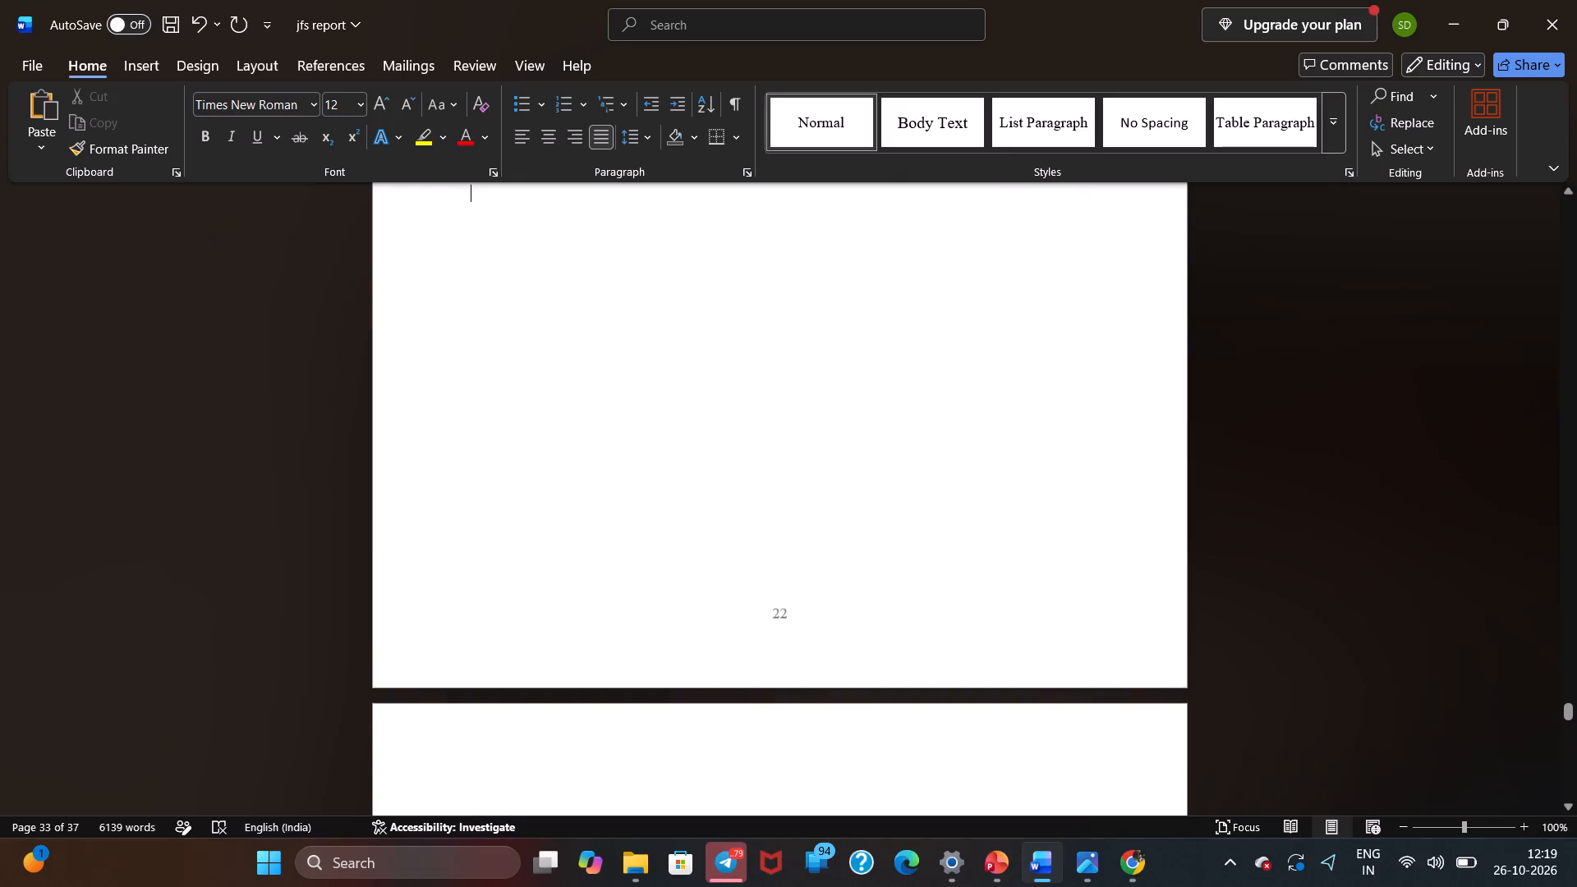
scroll(1112, 274, up, 1)
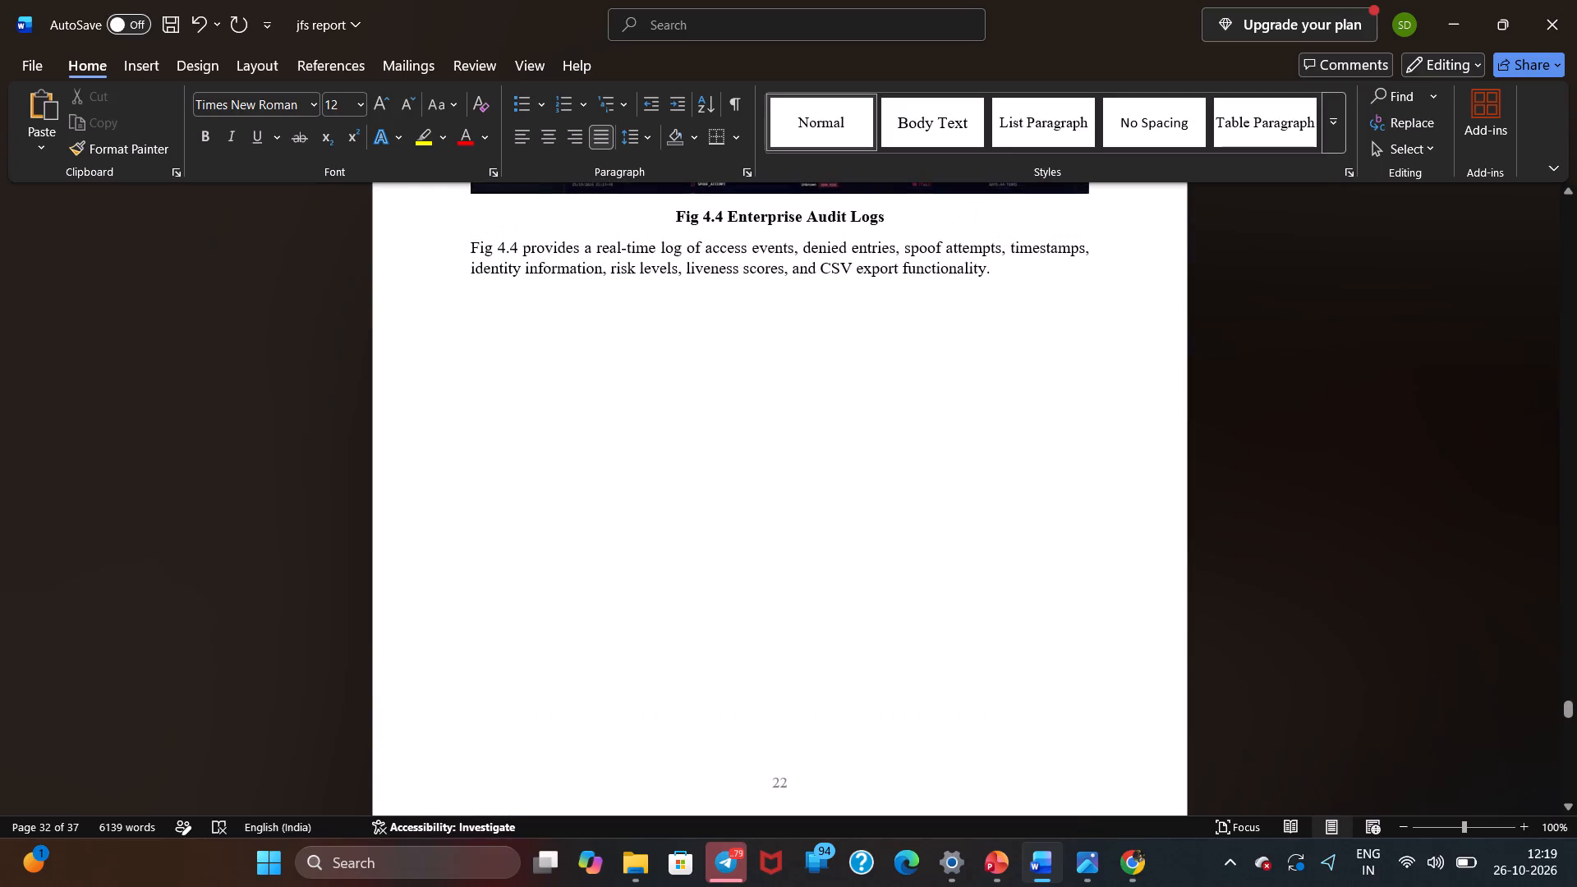
key(ctrl+v)
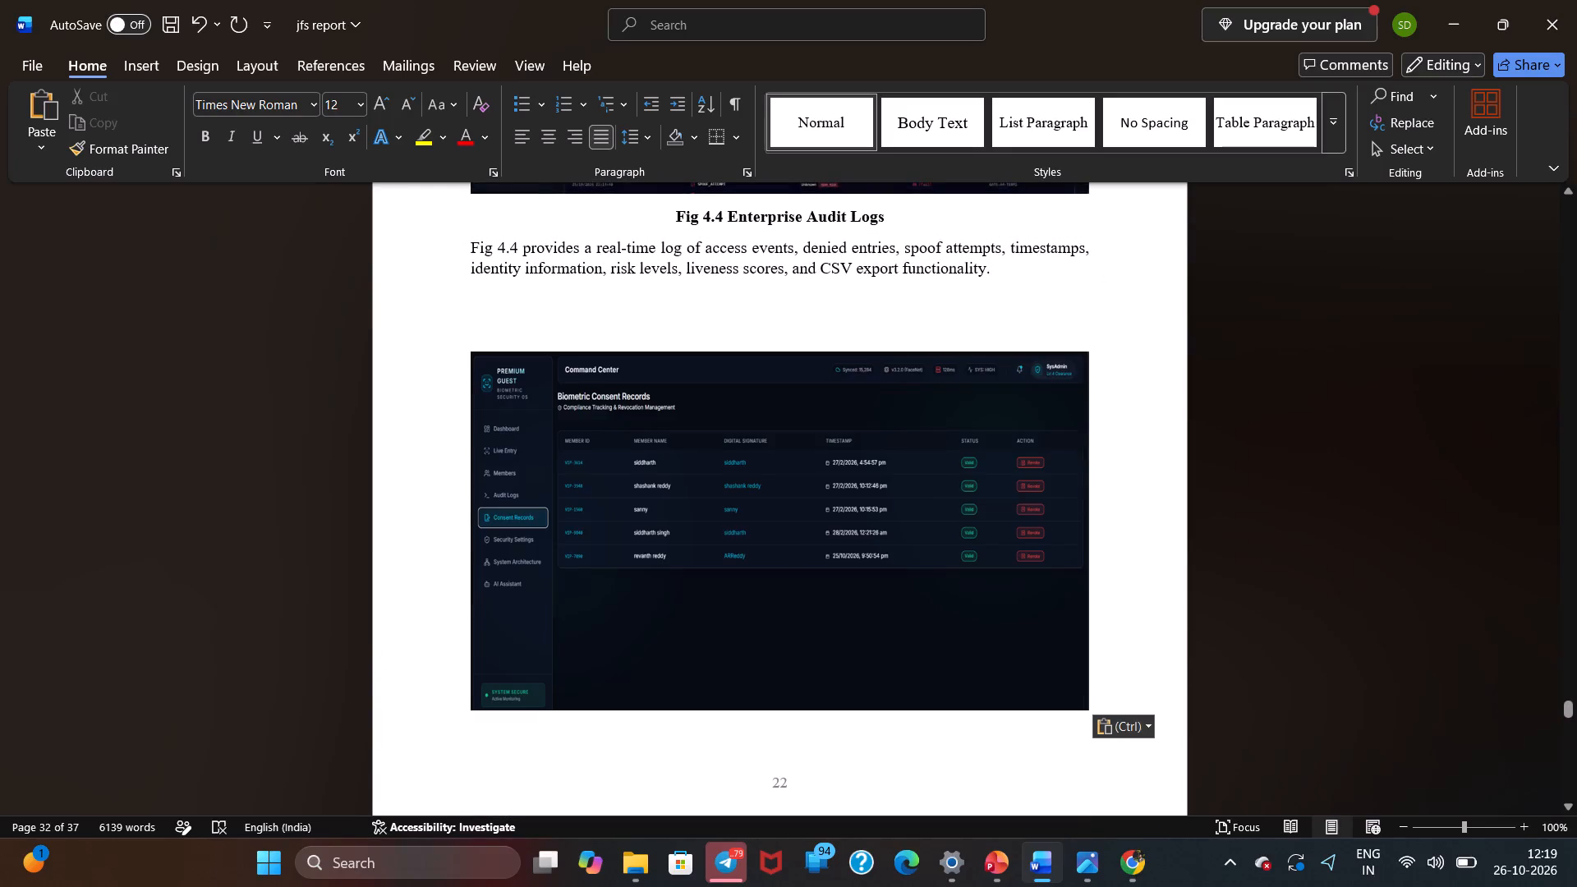
Delete the two blank lines between the Fig 4.3 description and the Enterprise Audit Logs screenshot.
scroll(1112, 274, up, 1)
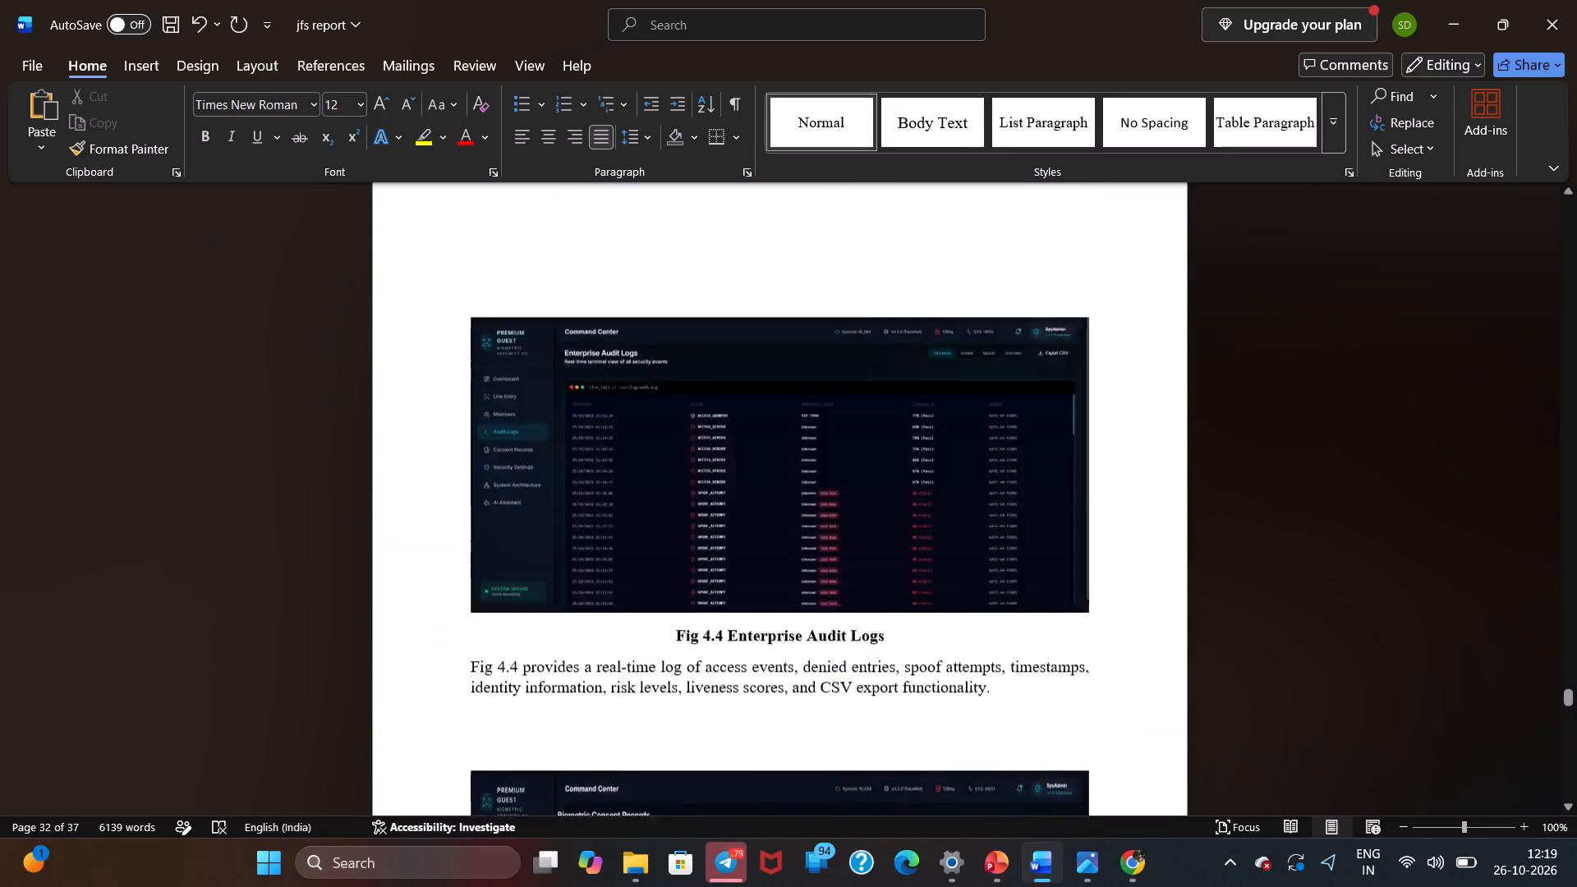
scroll(1112, 274, up, 1)
scroll(1112, 274, down, 3)
scroll(1112, 274, up, 1)
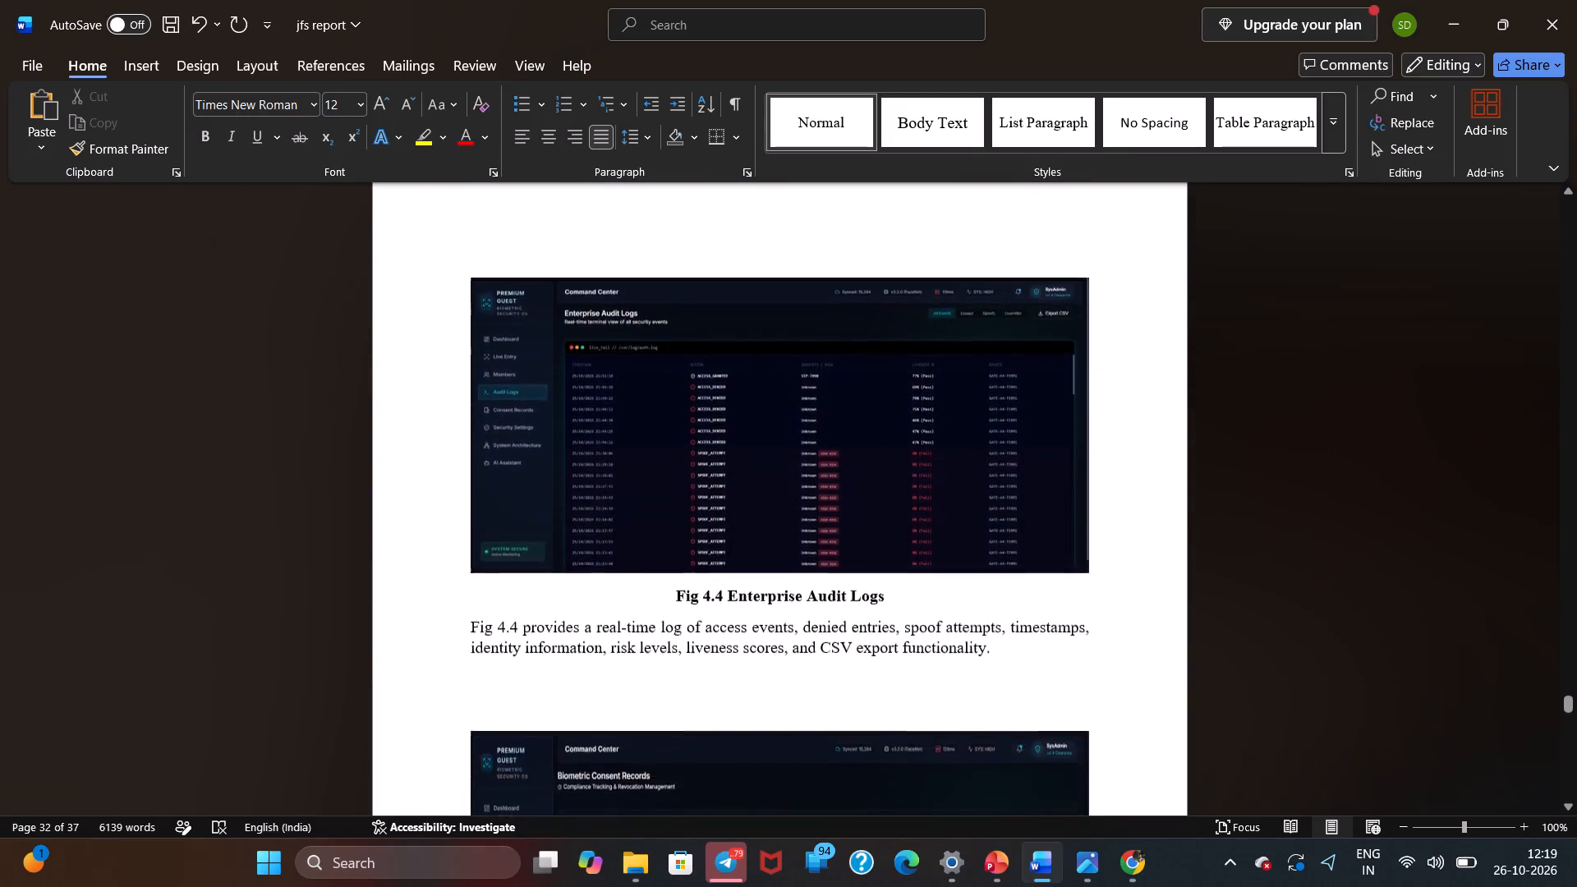
scroll(1112, 274, up, 1)
scroll(1112, 274, down, 1)
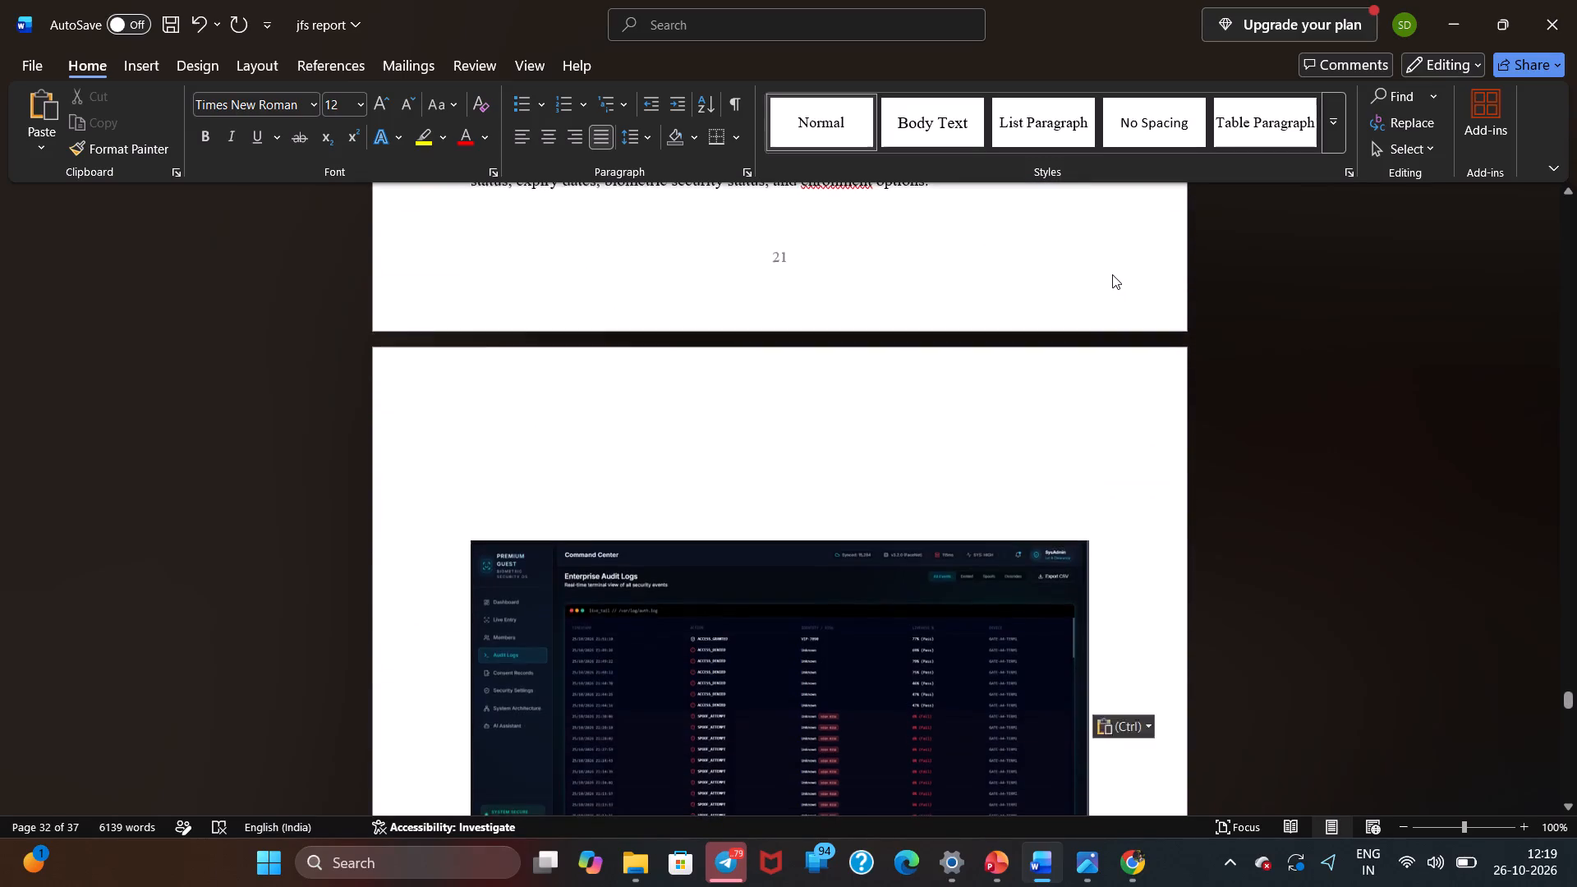
scroll(1112, 274, down, 5)
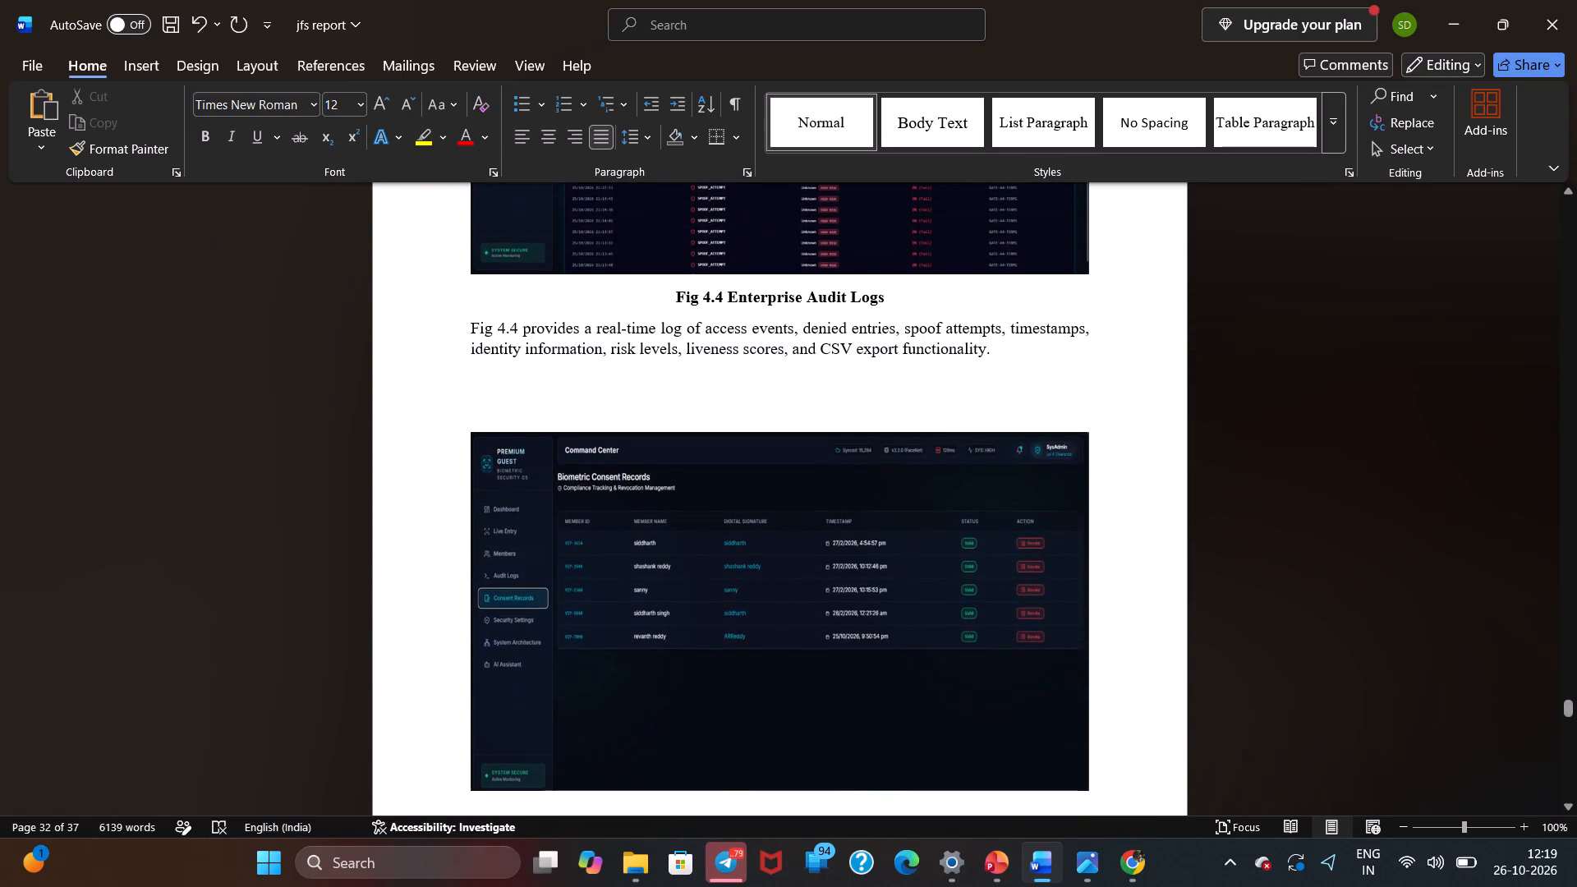
scroll(1112, 274, down, 1)
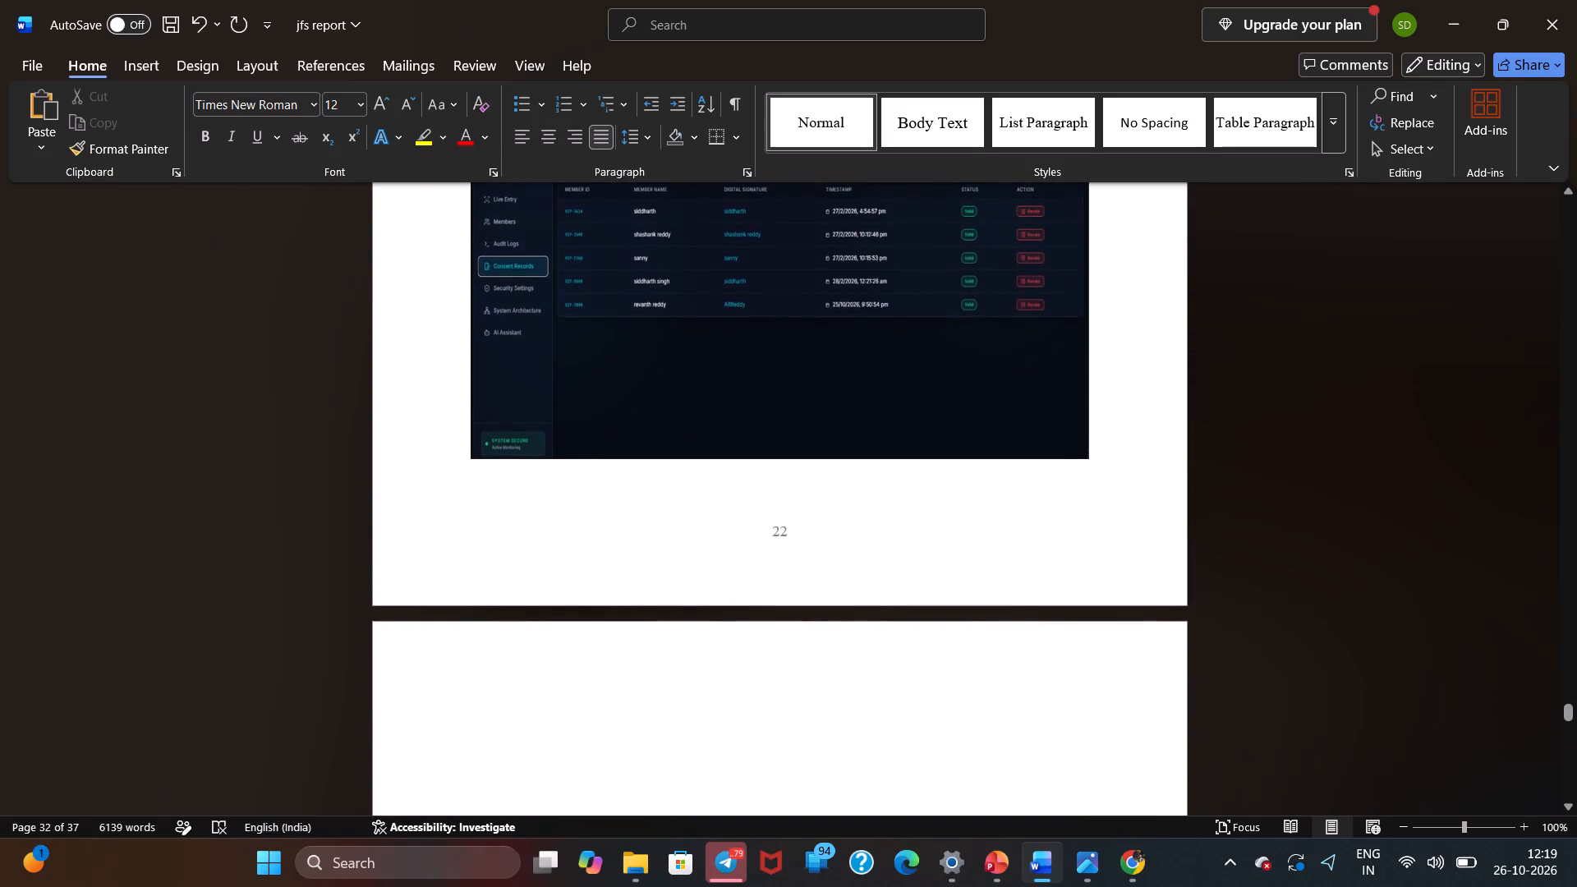
scroll(1112, 274, up, 2)
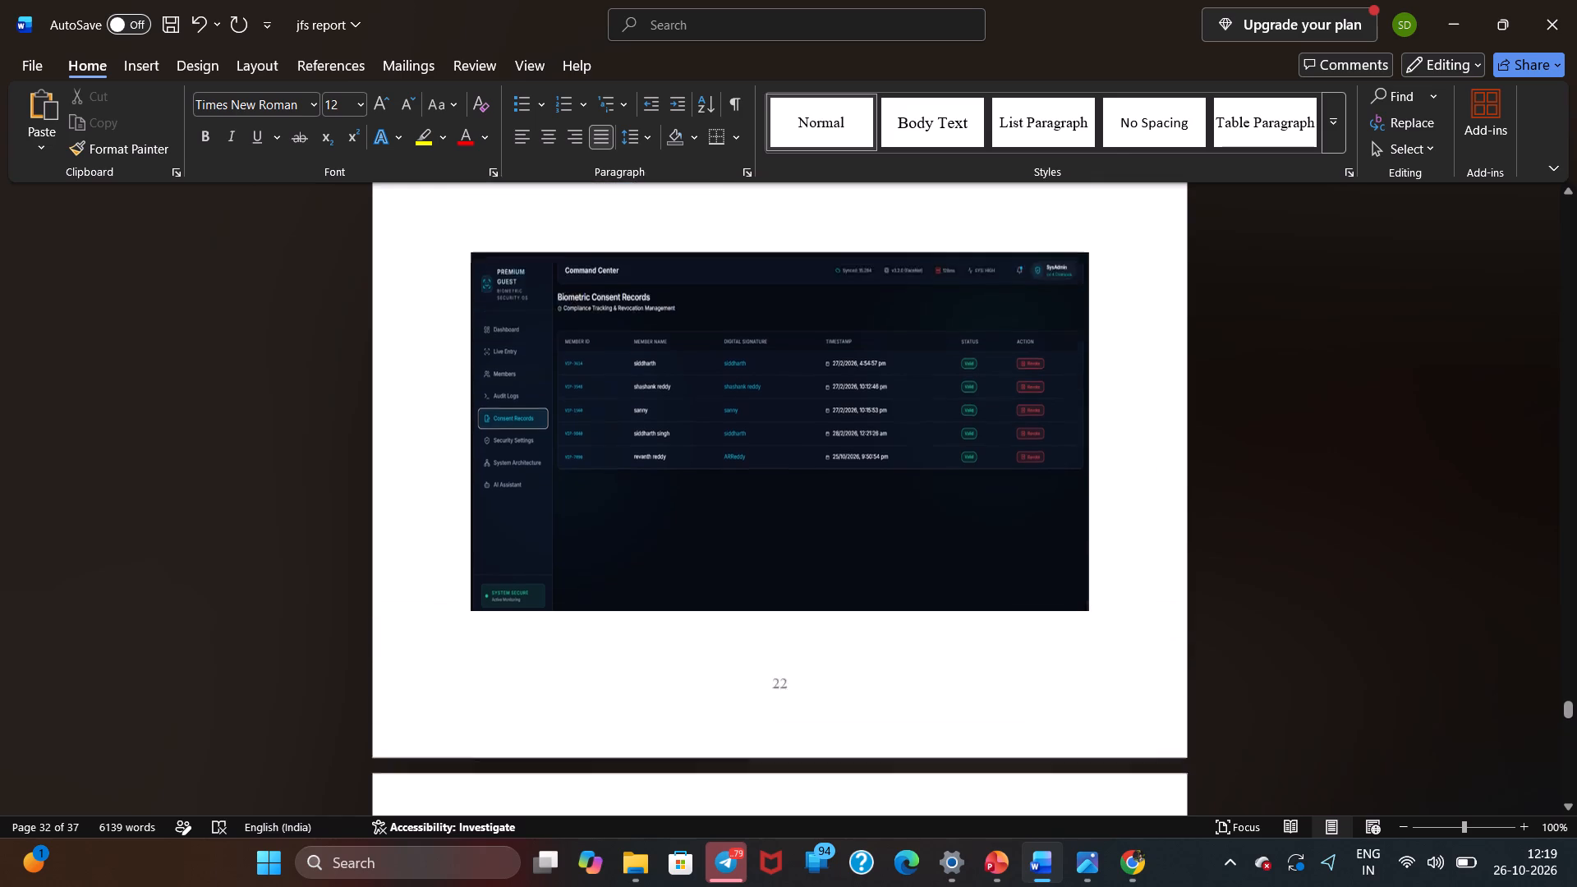
scroll(1112, 274, up, 5)
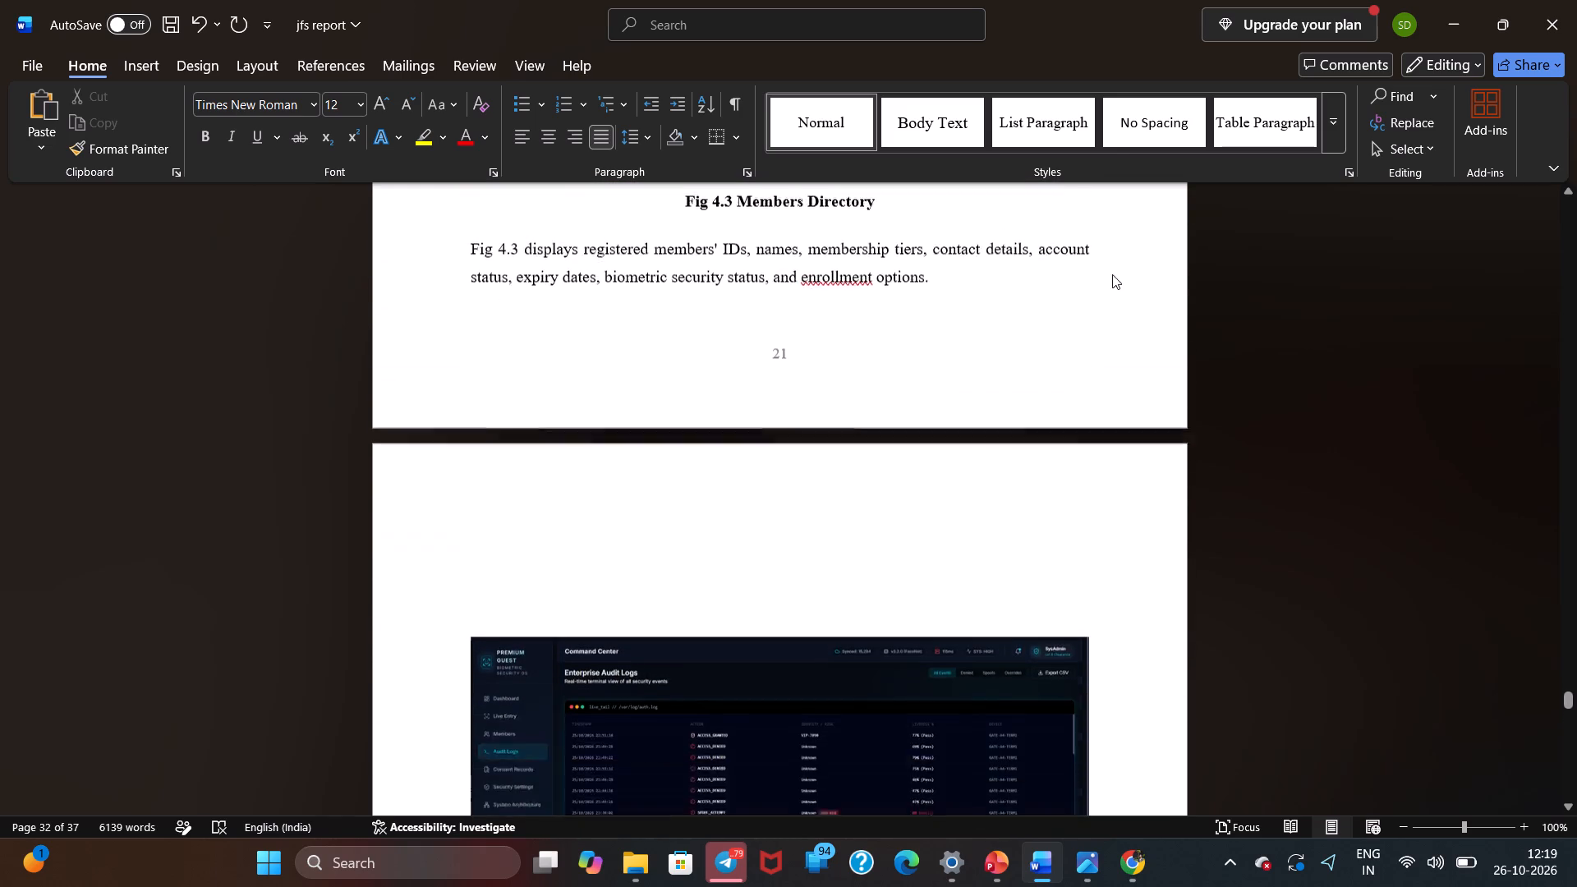
scroll(683, 306, up, 1)
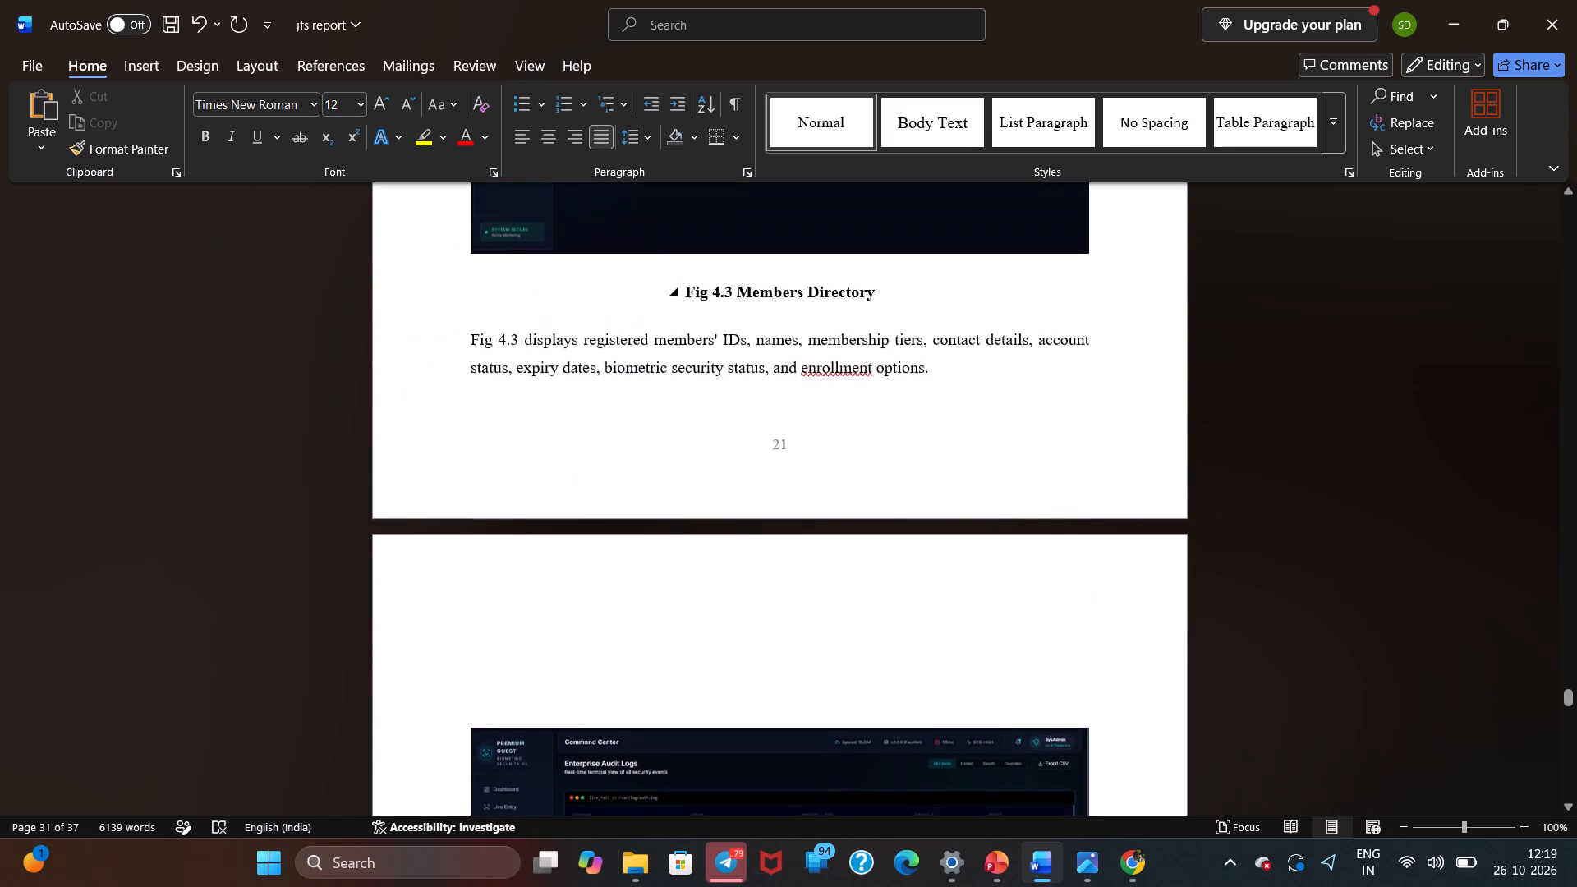
click(521, 568)
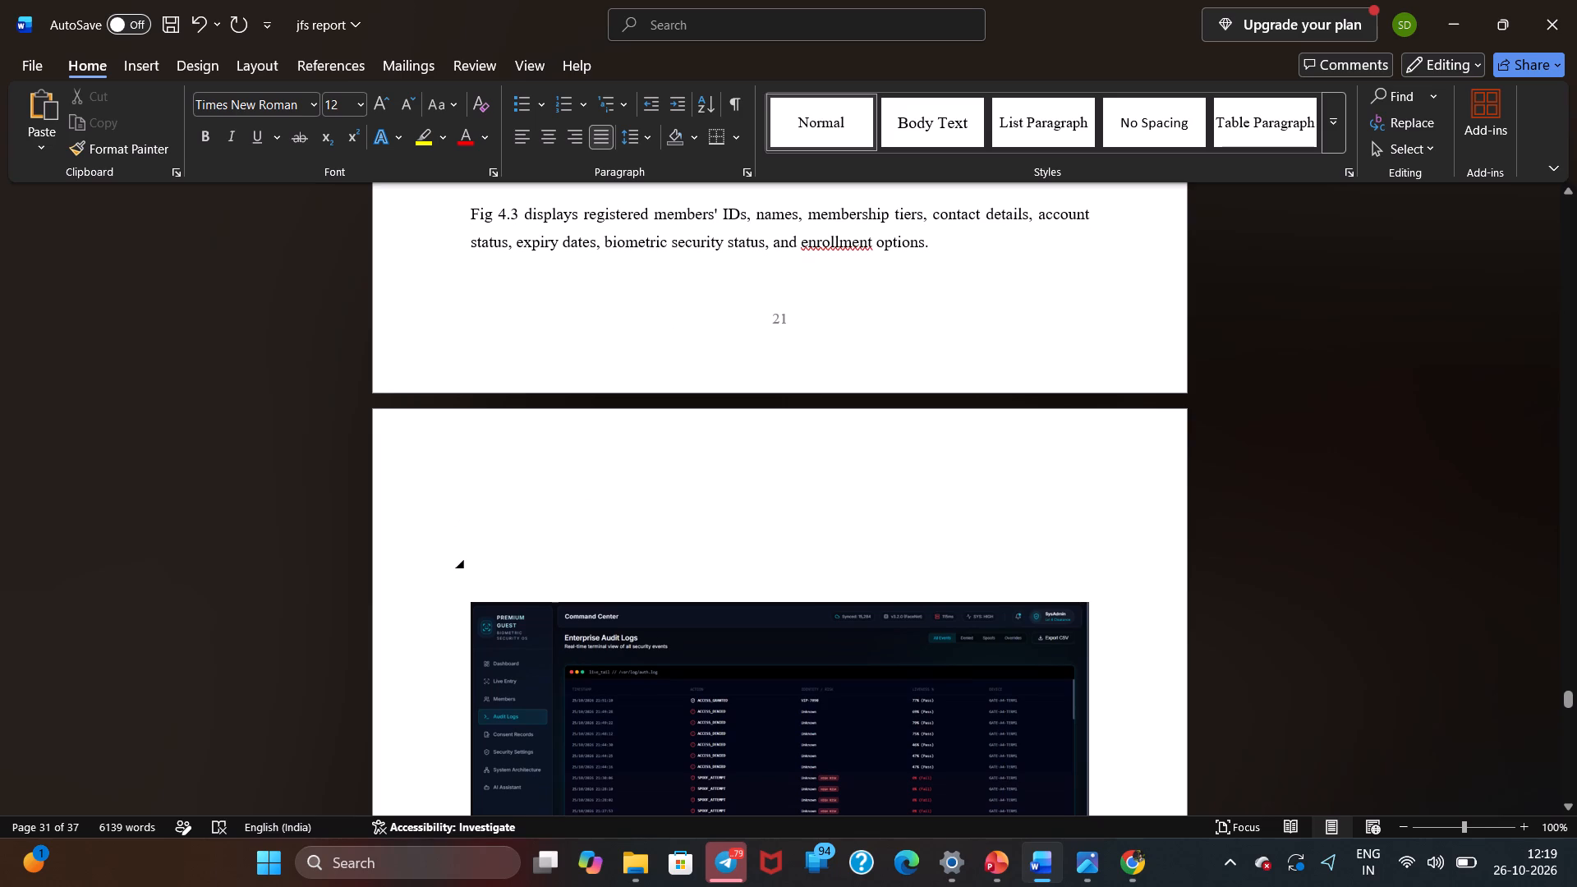
key(BackSpace)
key(BackSpace)
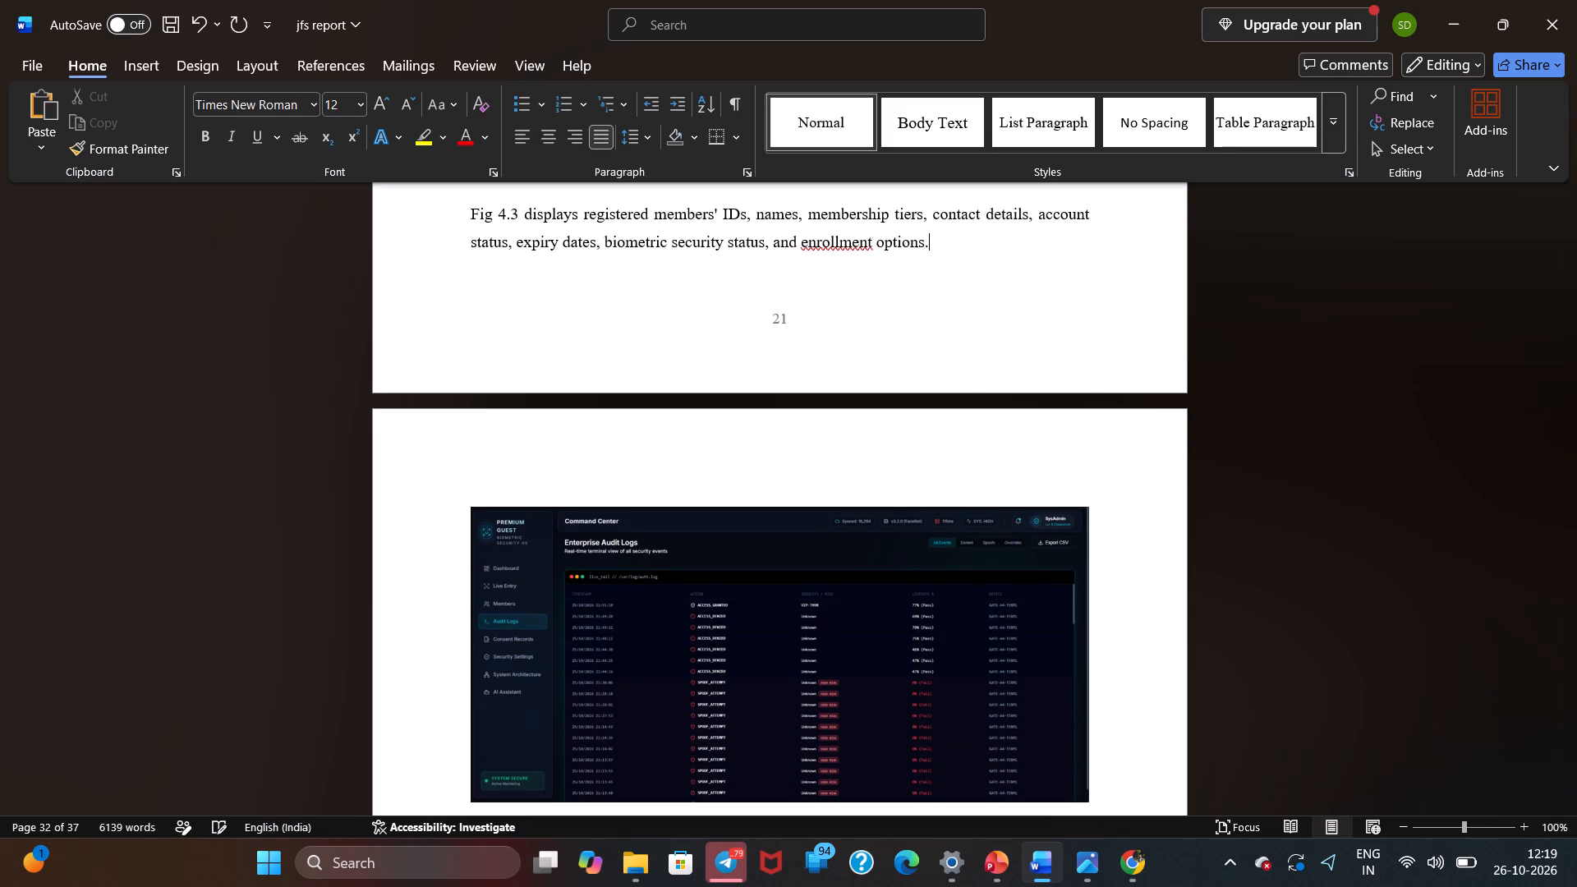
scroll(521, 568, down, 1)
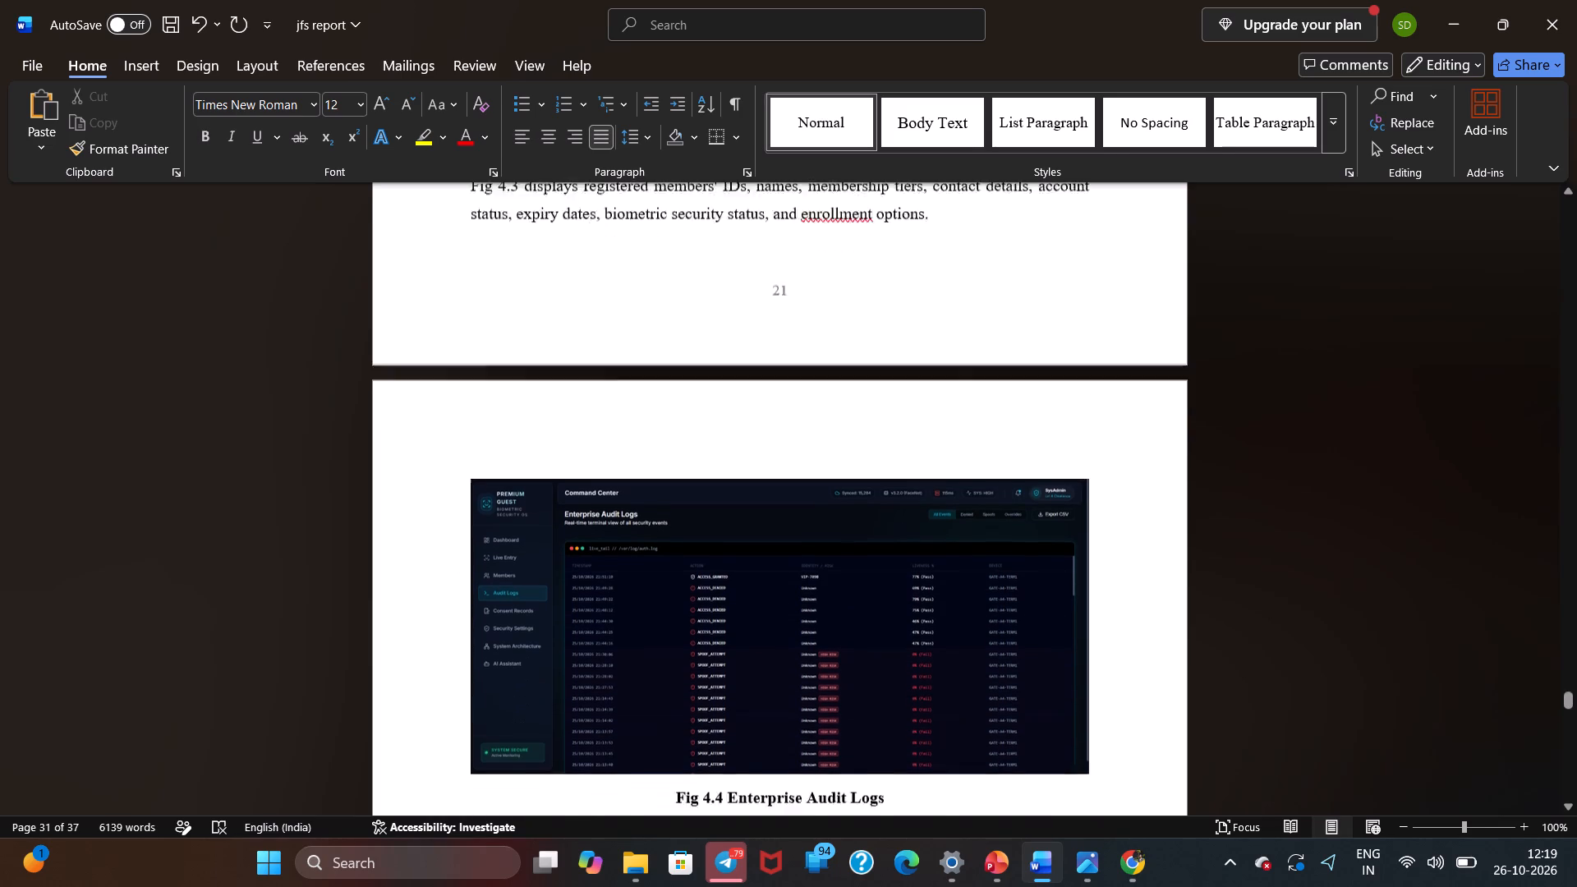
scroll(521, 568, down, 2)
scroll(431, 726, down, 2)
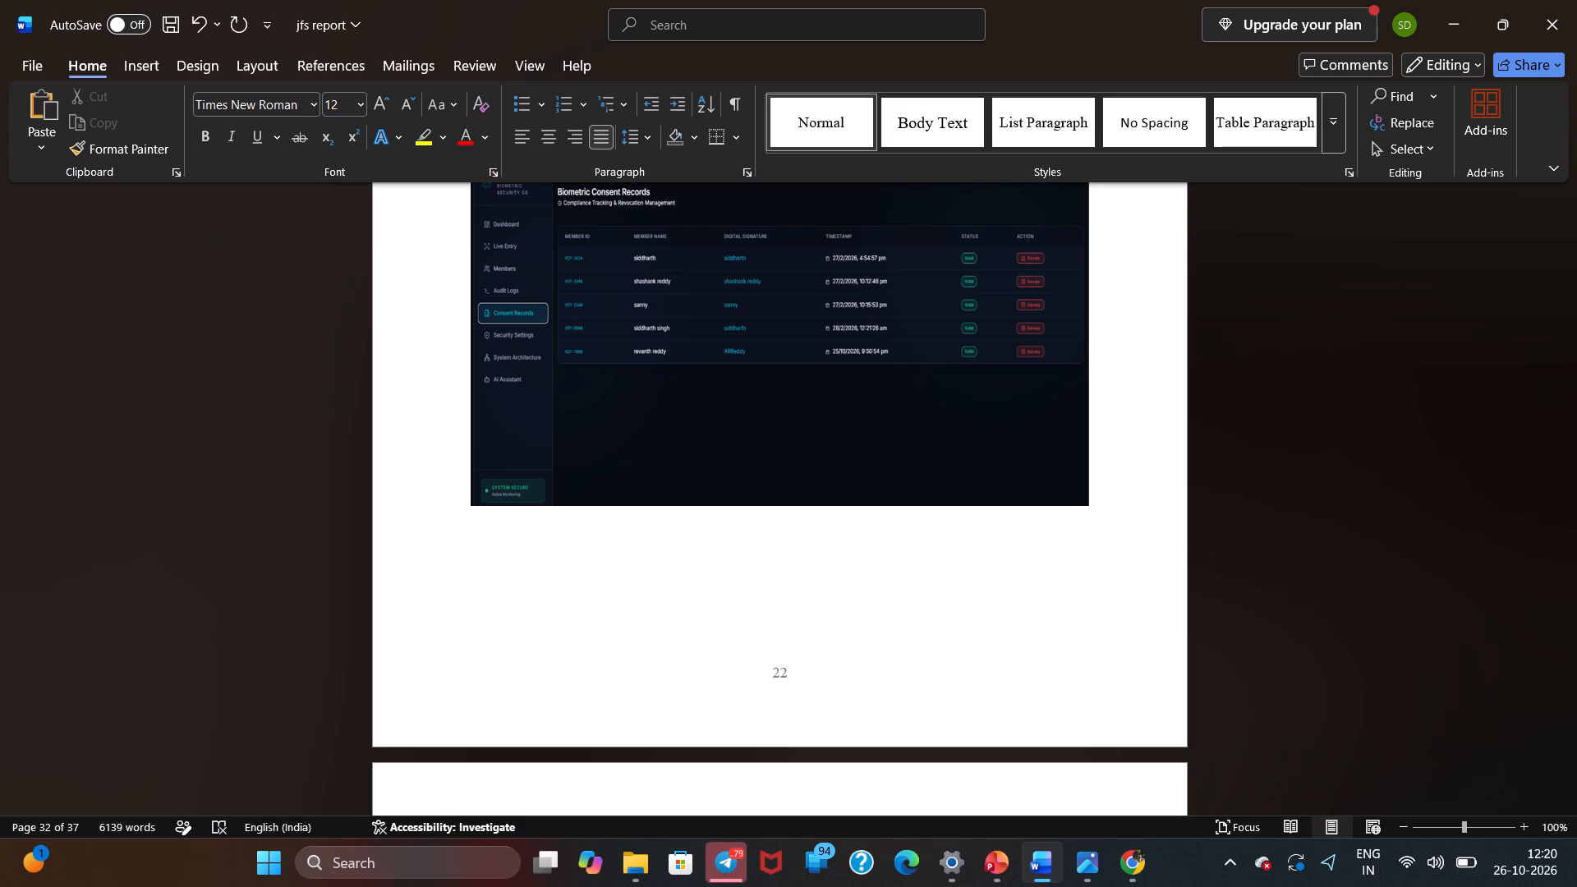
Lock the computer.
key(super+l)
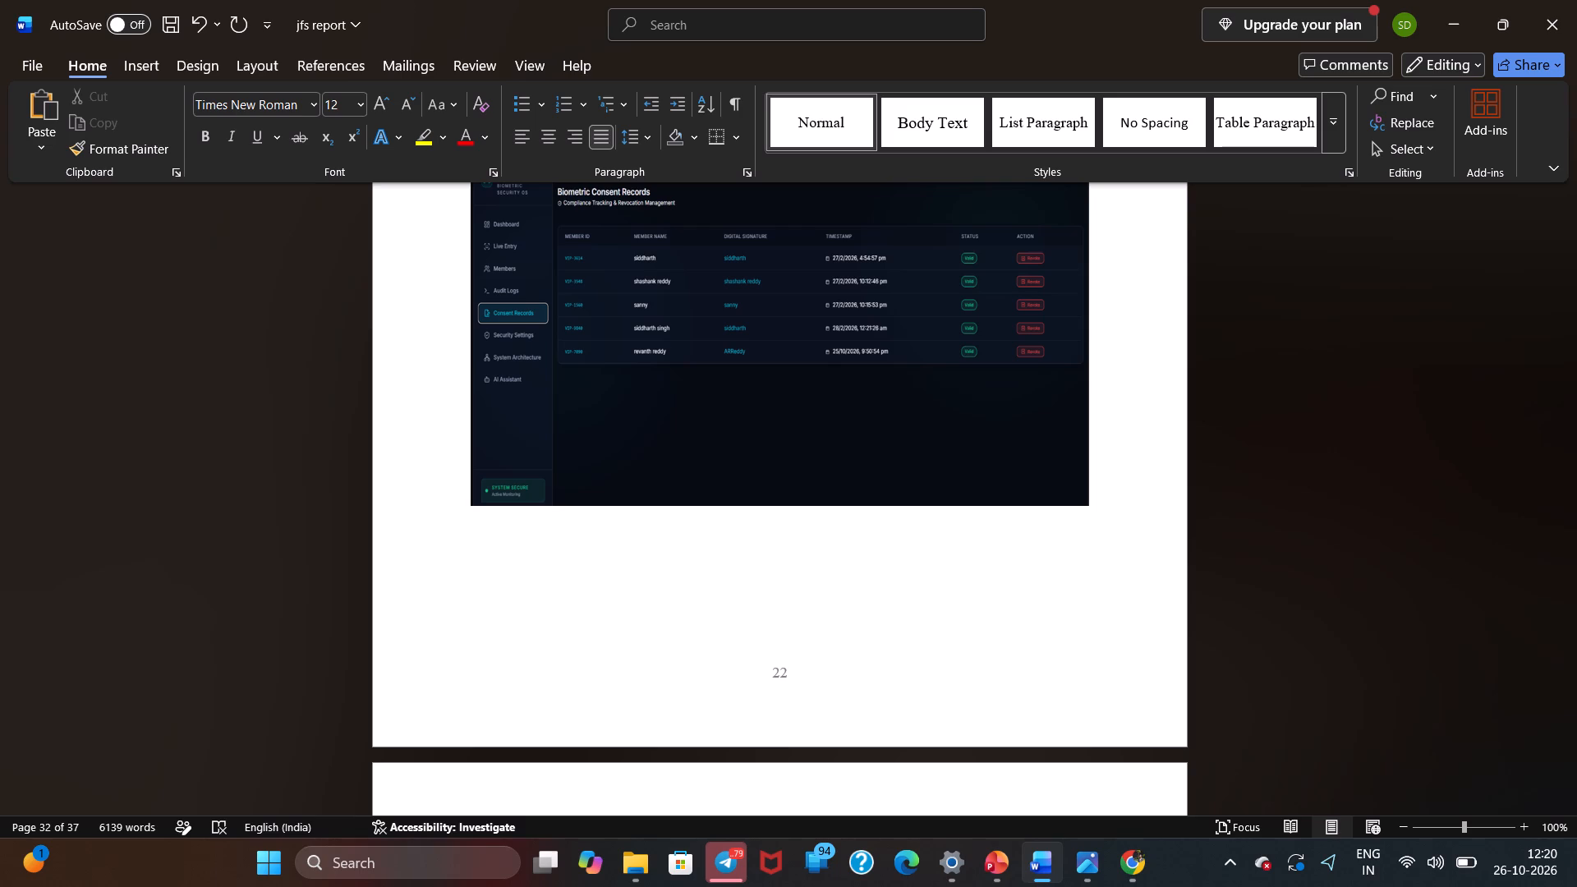